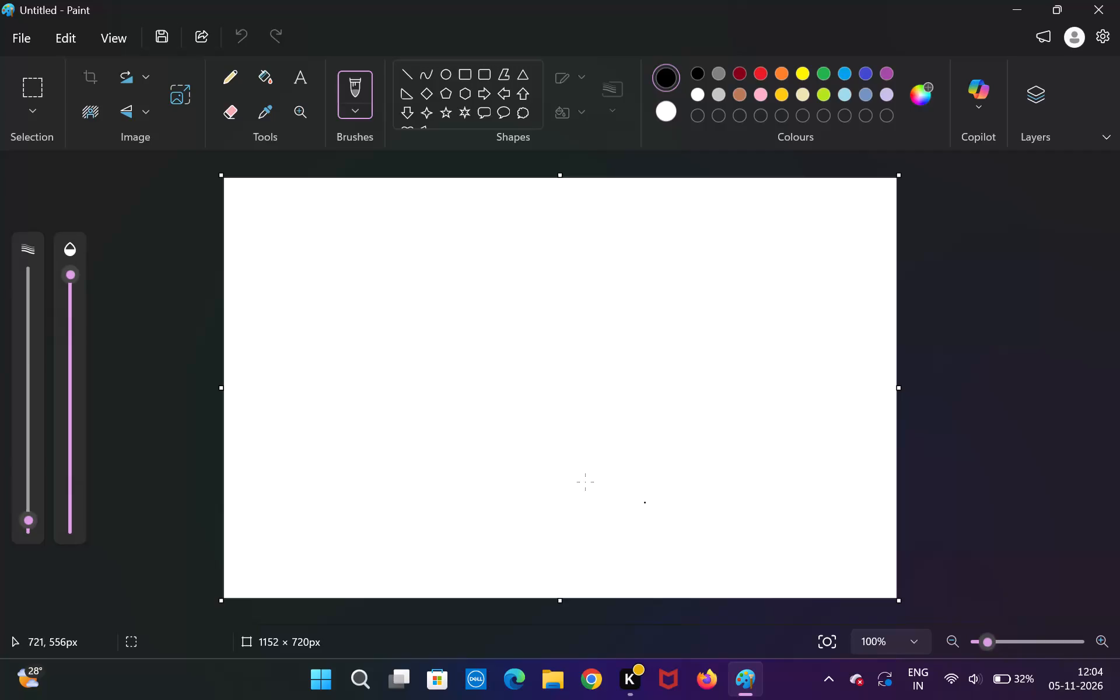
# Draw a wide black-outlined rectangle about 982 × 120 px along the bottom edge of the canvas.
pyautogui.click(459, 71)
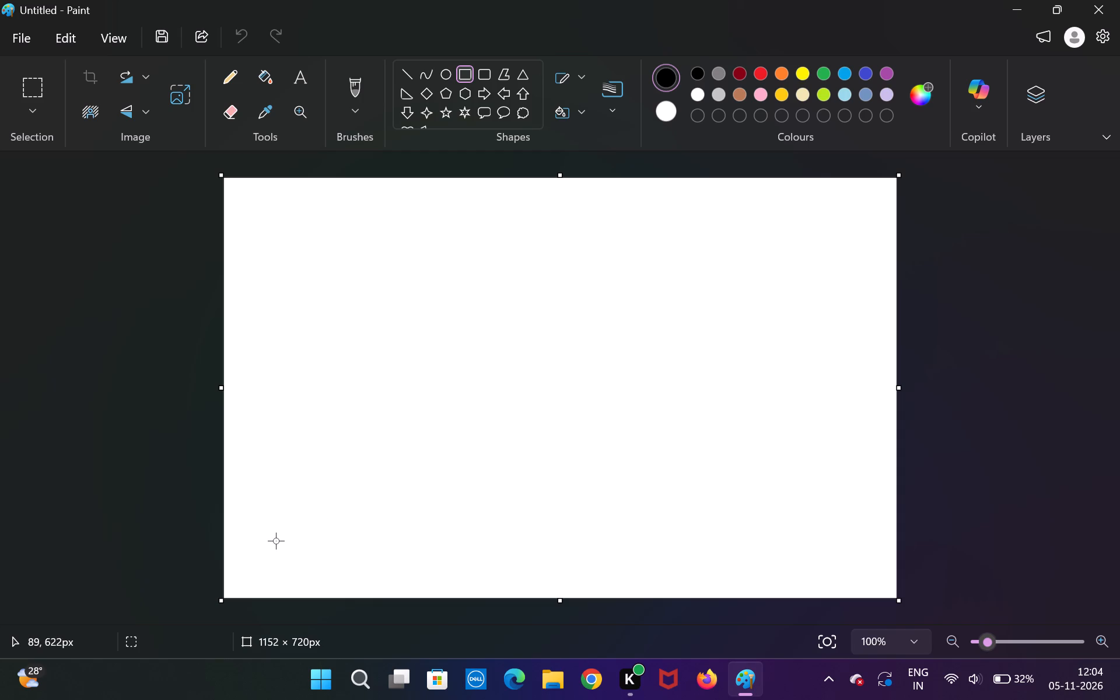
pyautogui.moveTo(276, 541); pyautogui.dragTo(729, 589)
pyautogui.moveTo(729, 589); pyautogui.dragTo(829, 596)
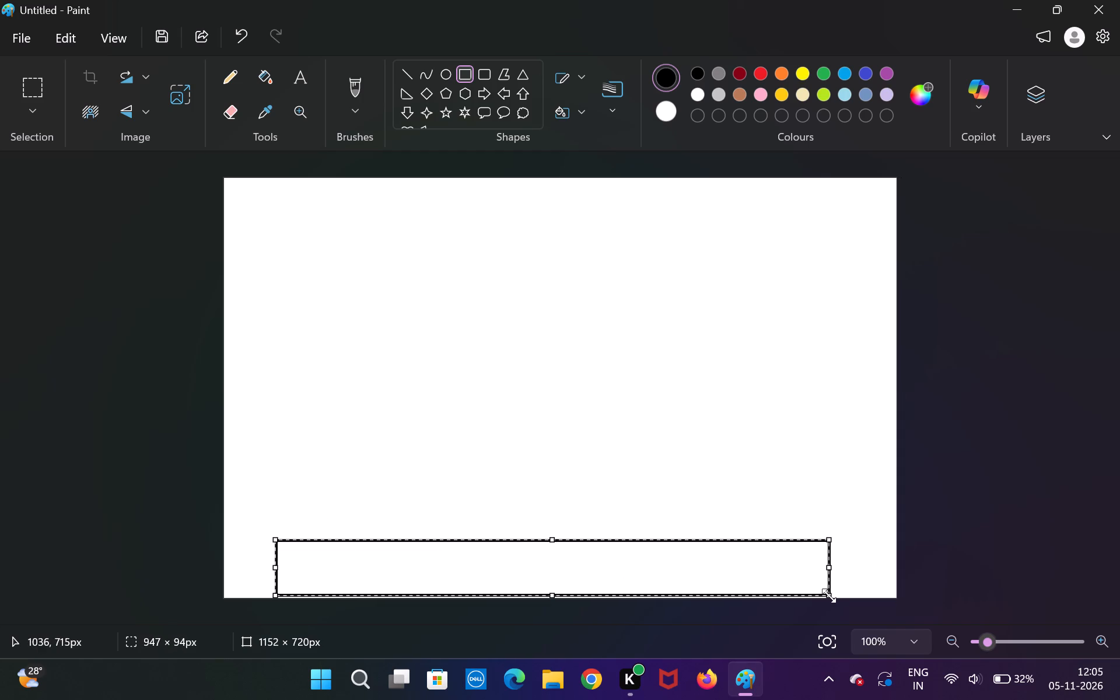
pyautogui.moveTo(829, 596); pyautogui.dragTo(848, 597)
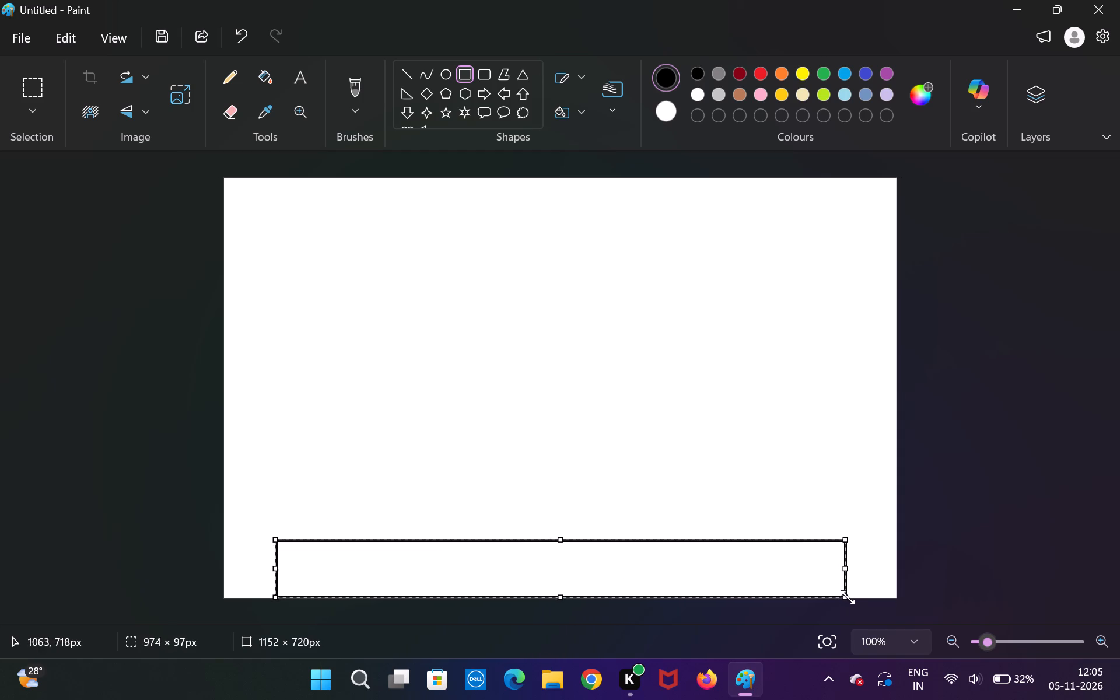
pyautogui.moveTo(848, 597); pyautogui.dragTo(849, 597)
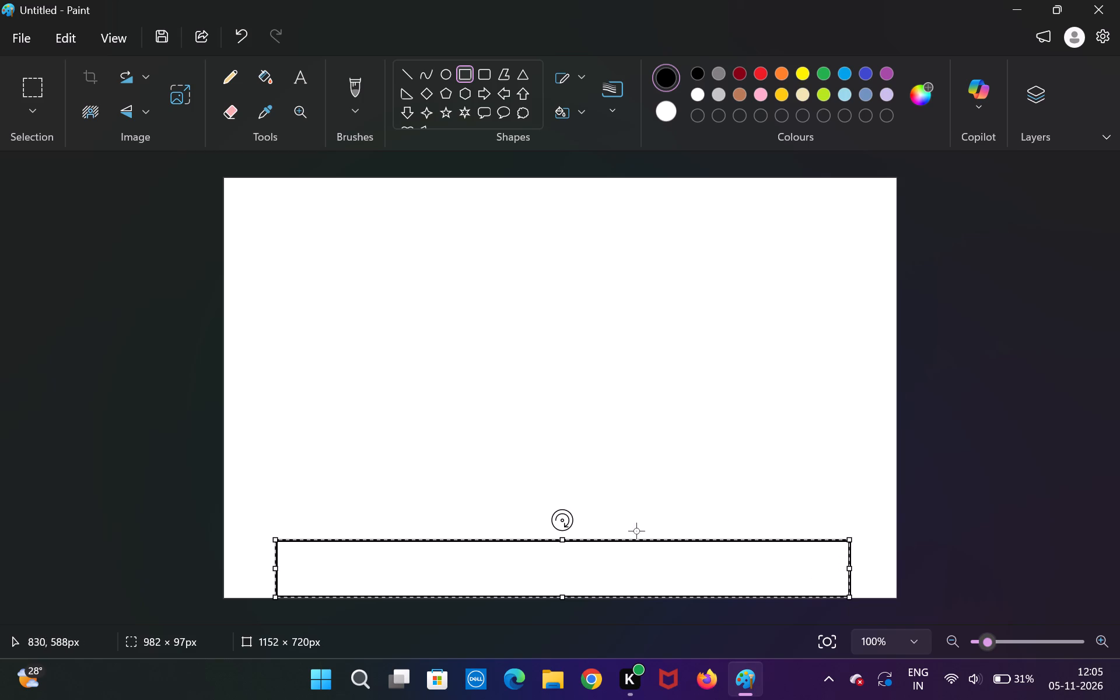
pyautogui.moveTo(563, 540); pyautogui.dragTo(568, 517)
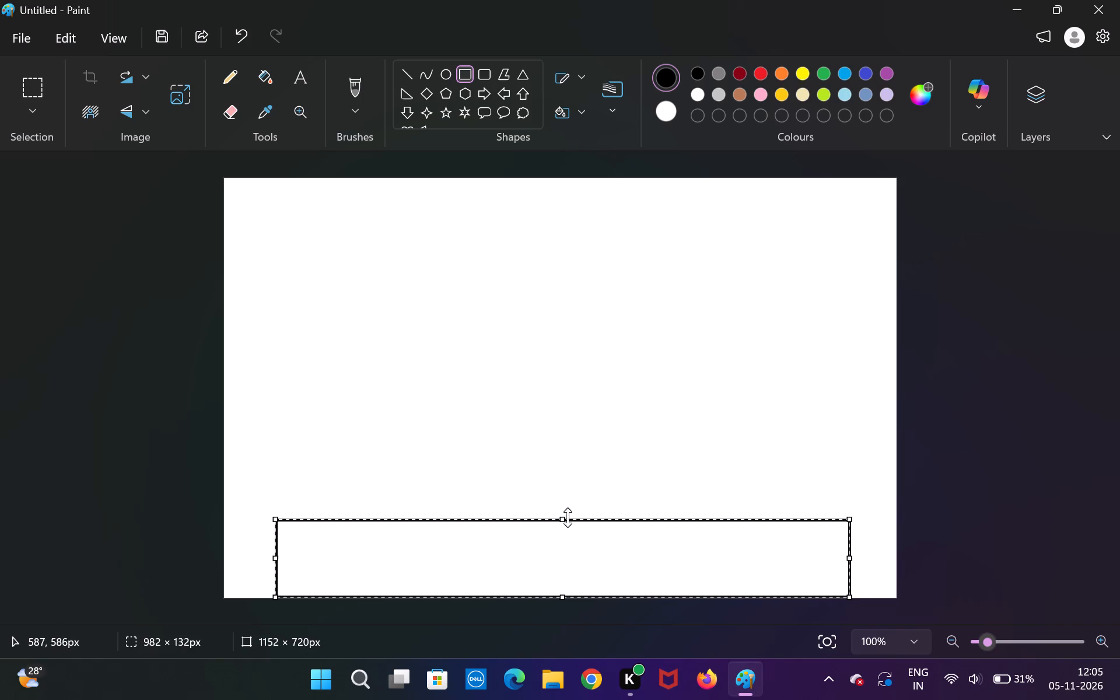
pyautogui.moveTo(568, 517); pyautogui.dragTo(570, 527)
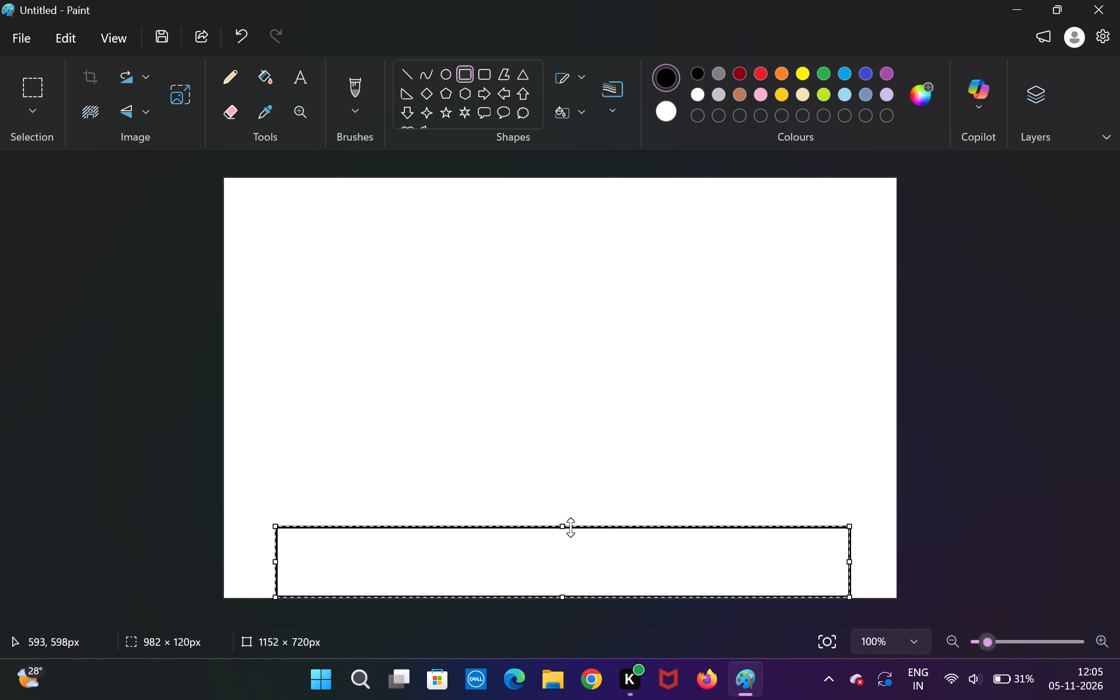
pyautogui.click(686, 407)
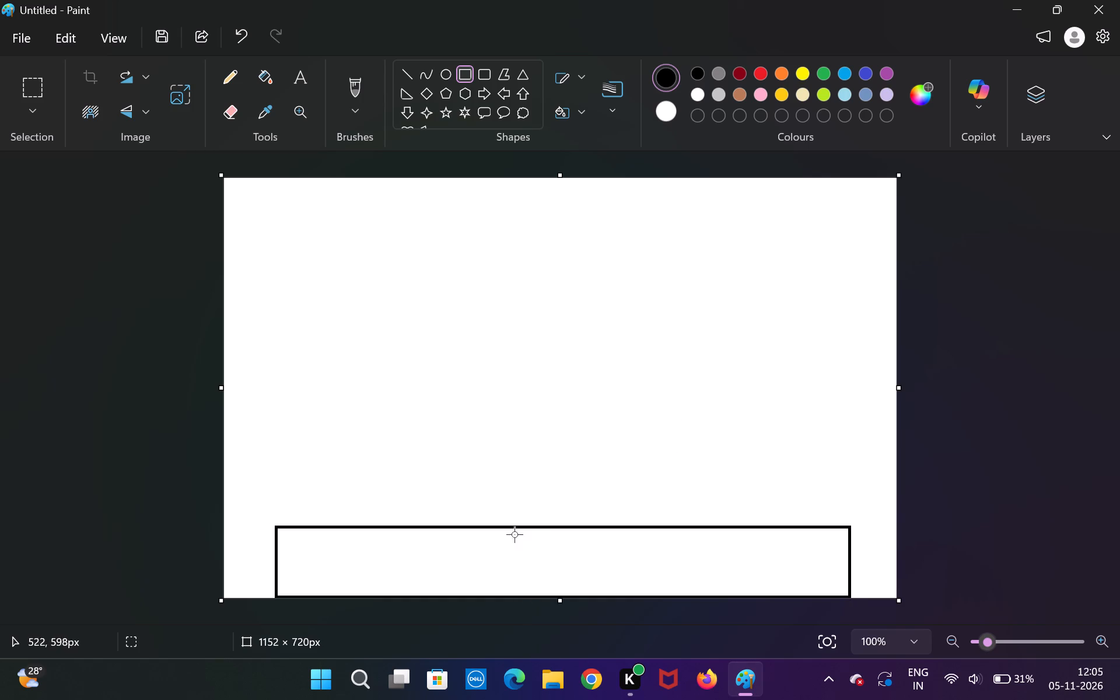
# Draw a black horizontal line about 981 px long across the full width of the rectangle, just above its bottom edge.
pyautogui.click(404, 79)
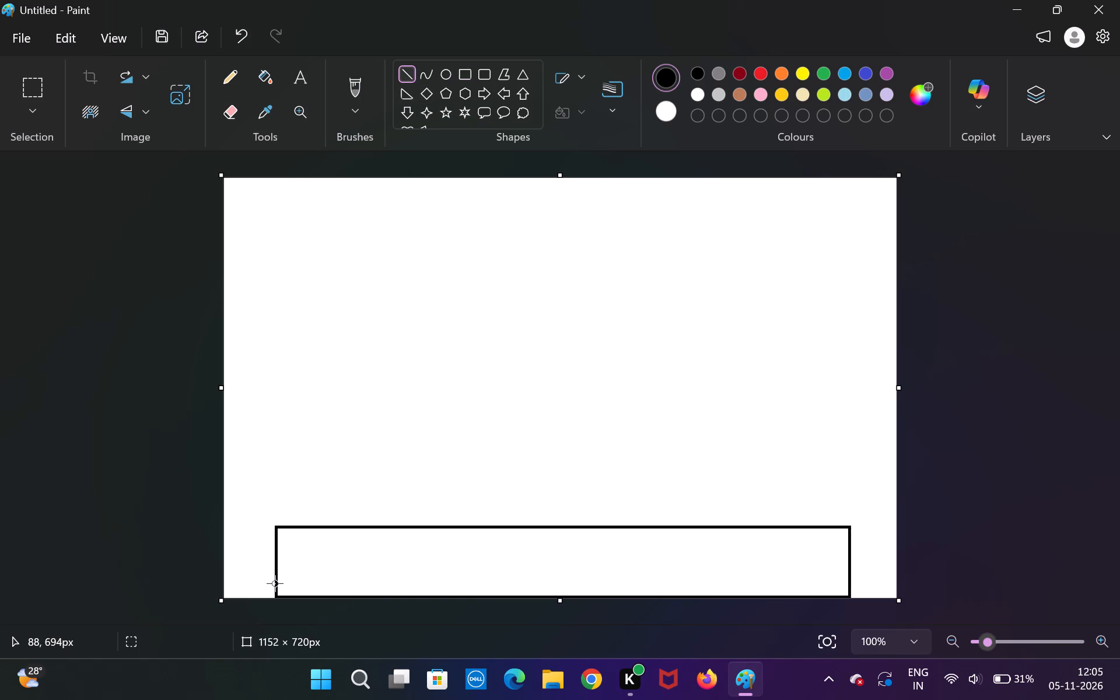
pyautogui.moveTo(275, 583); pyautogui.dragTo(376, 583, button='right')
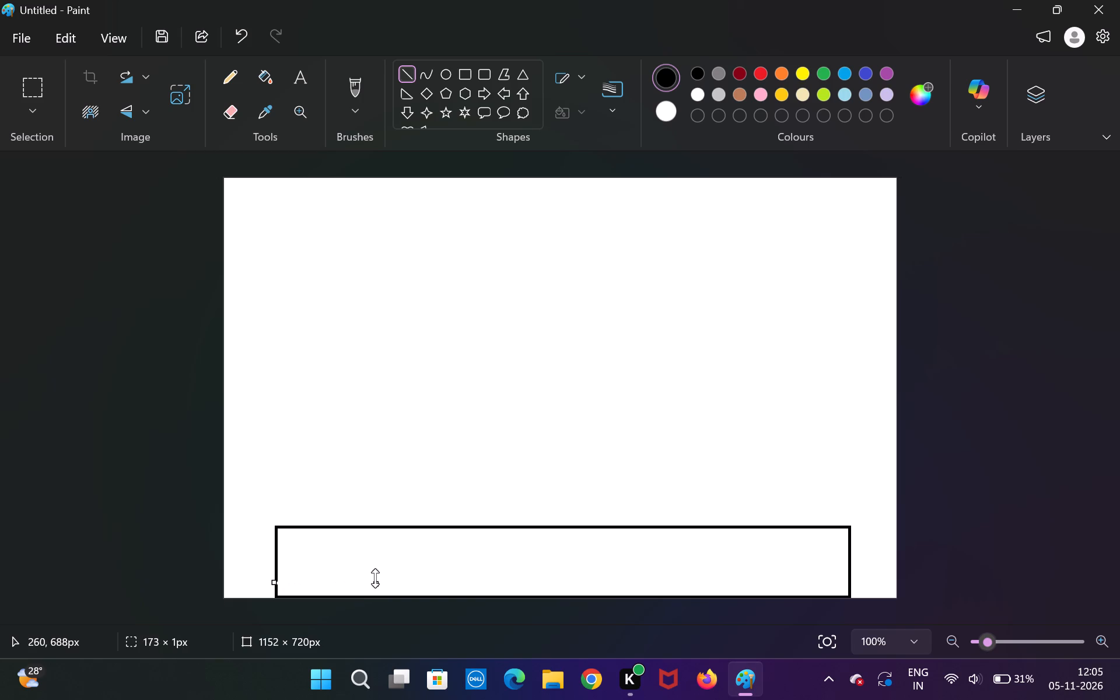
pyautogui.hotkey('ctrl', 'z')
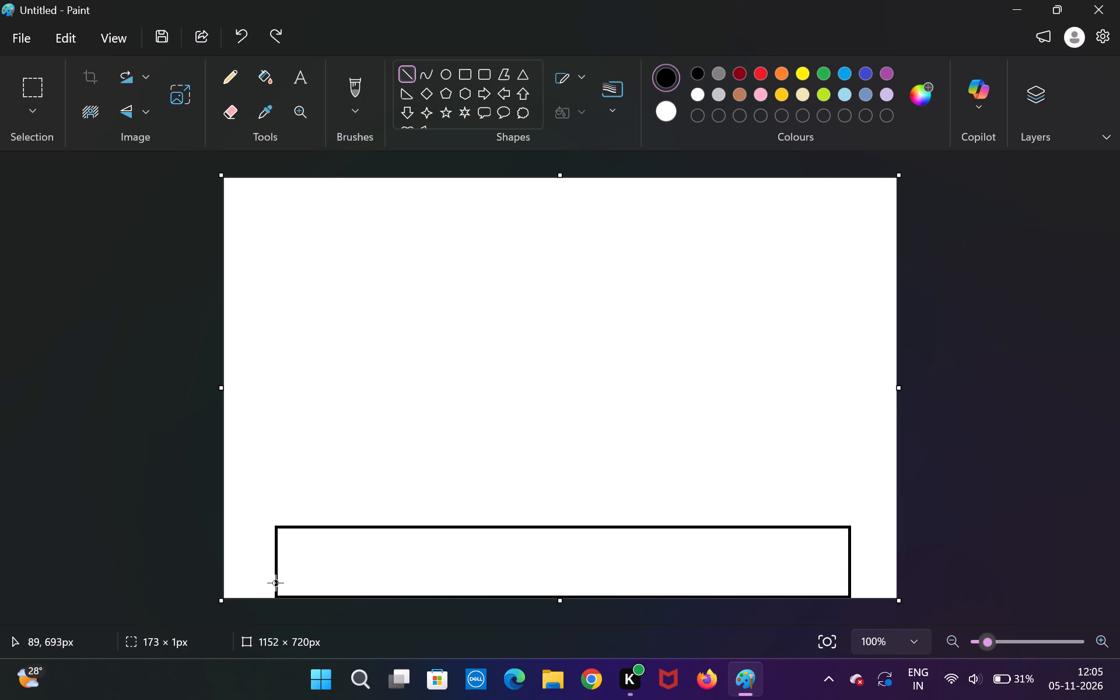
pyautogui.moveTo(276, 584); pyautogui.dragTo(703, 599)
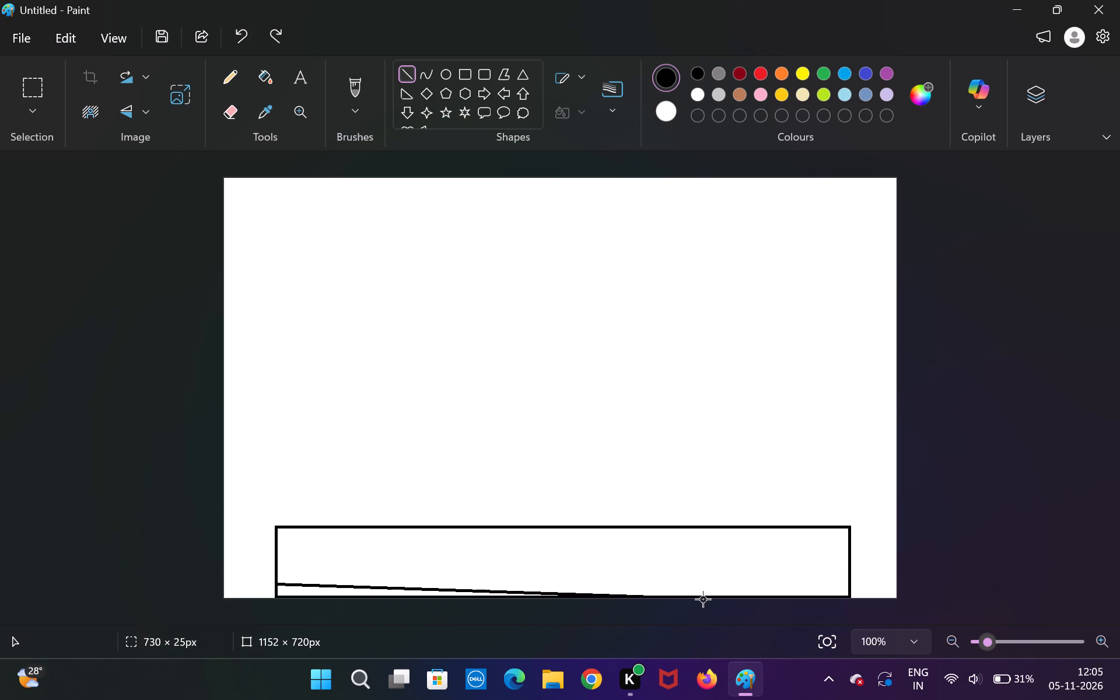
pyautogui.moveTo(703, 599); pyautogui.dragTo(842, 586)
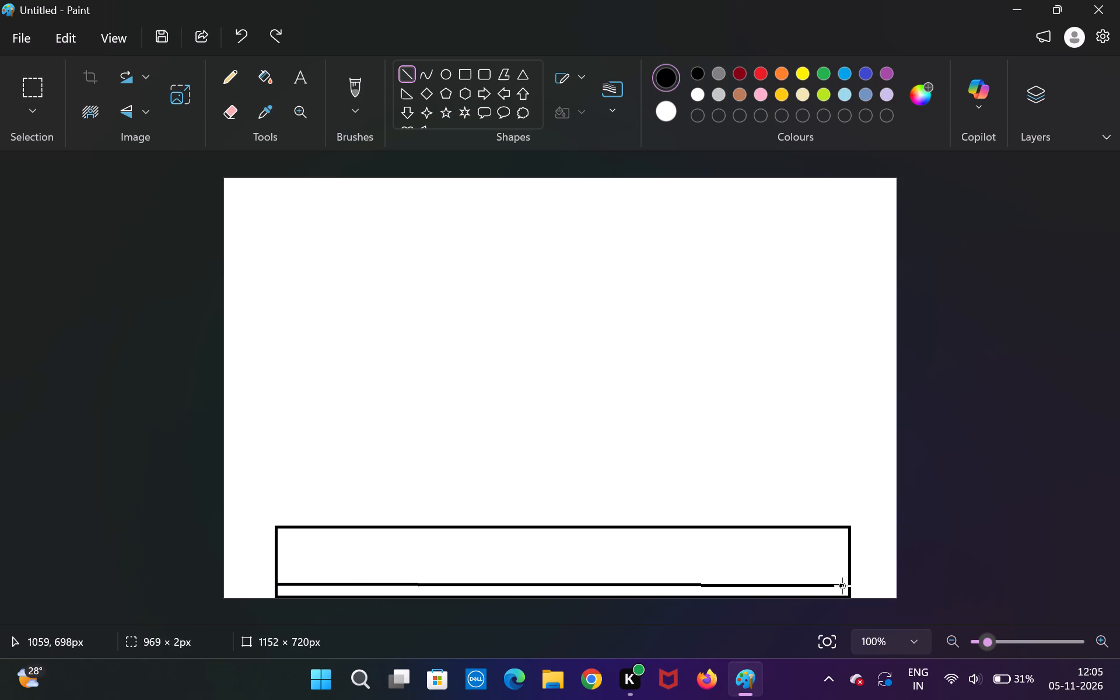
pyautogui.moveTo(842, 586); pyautogui.dragTo(845, 584)
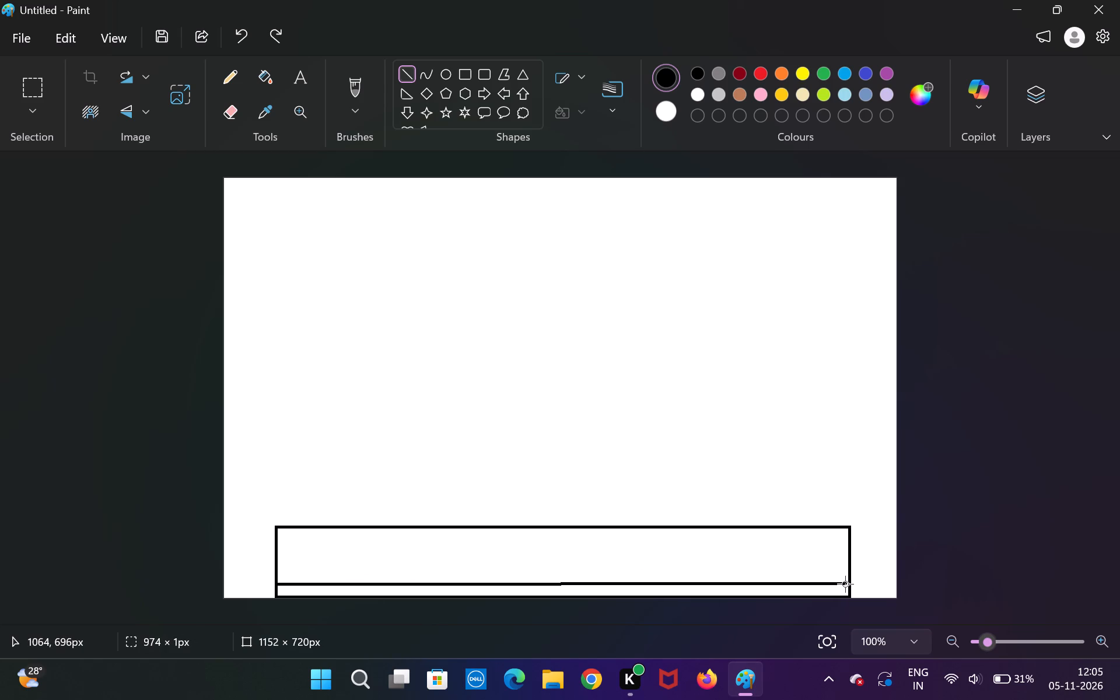
pyautogui.moveTo(845, 584); pyautogui.dragTo(849, 584)
pyautogui.click(846, 415)
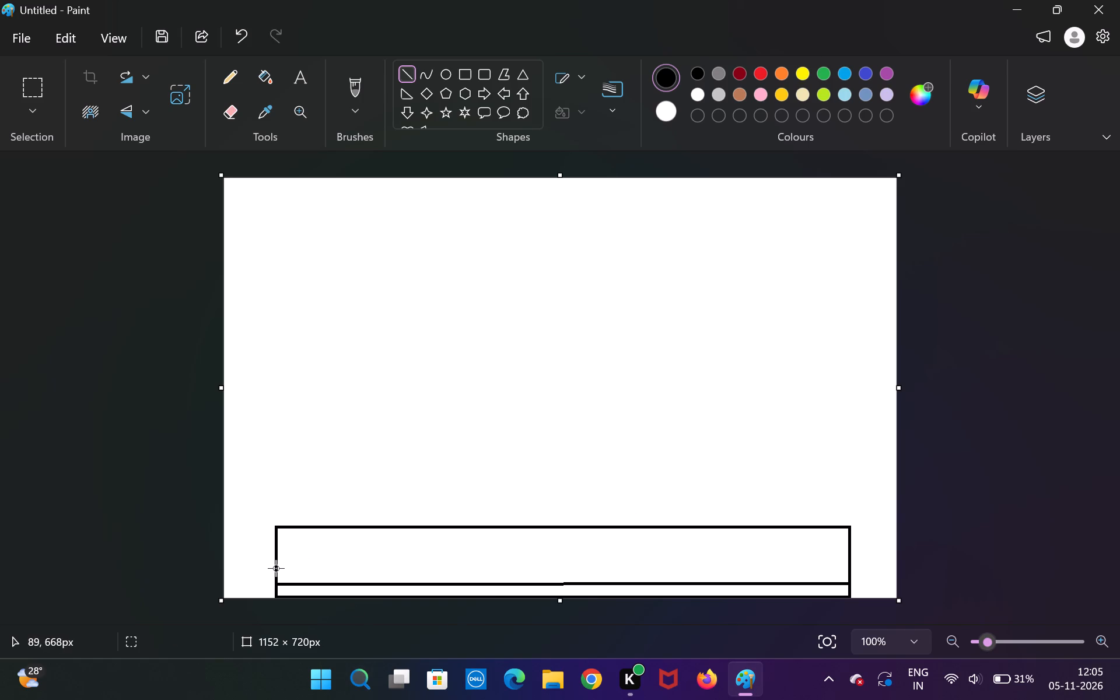
# Draw a second horizontal line about 981 px long across the rectangle, a little above the first line.
pyautogui.moveTo(276, 568); pyautogui.dragTo(726, 563)
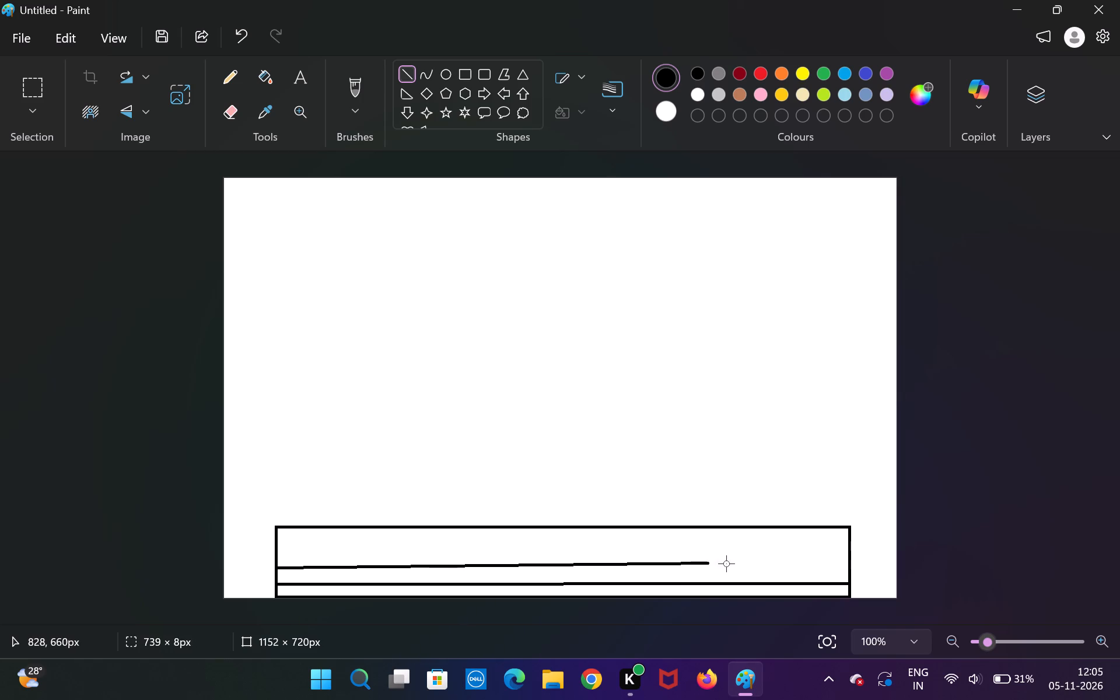
pyautogui.moveTo(726, 563); pyautogui.dragTo(894, 562)
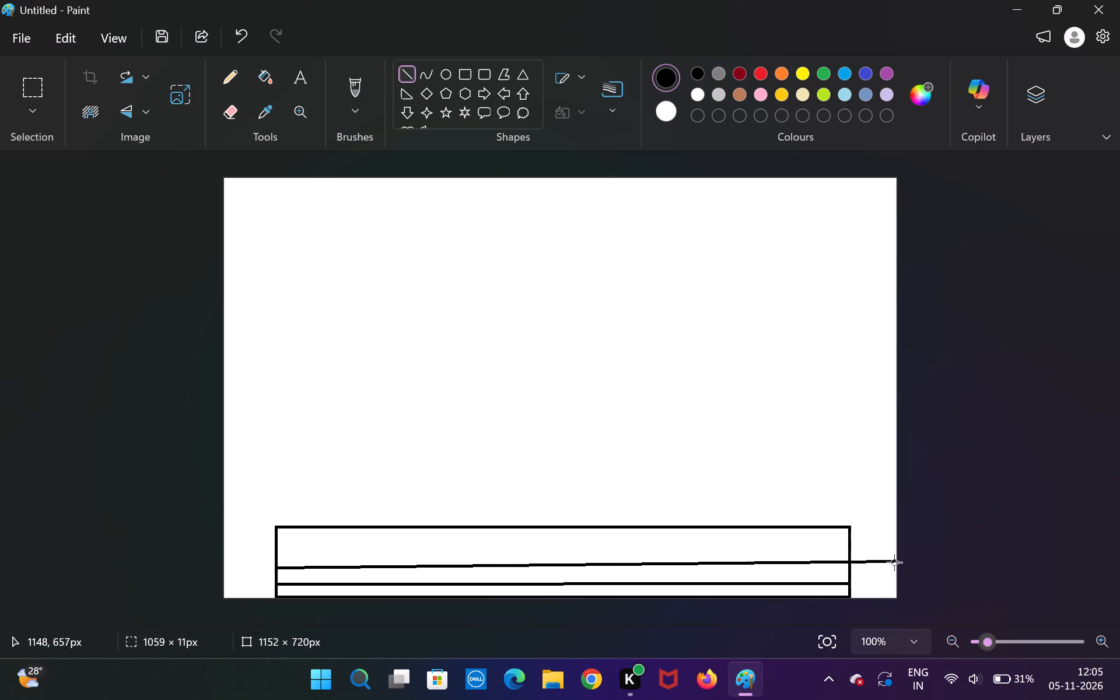
pyautogui.moveTo(894, 562); pyautogui.dragTo(862, 571)
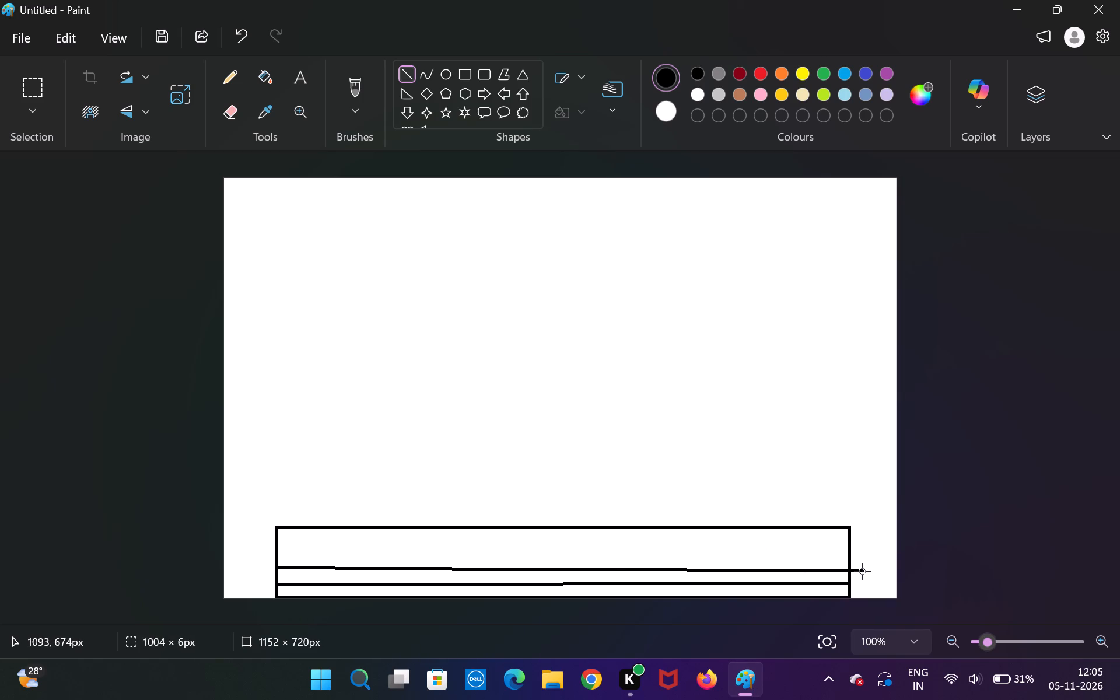
pyautogui.moveTo(862, 571); pyautogui.dragTo(860, 569)
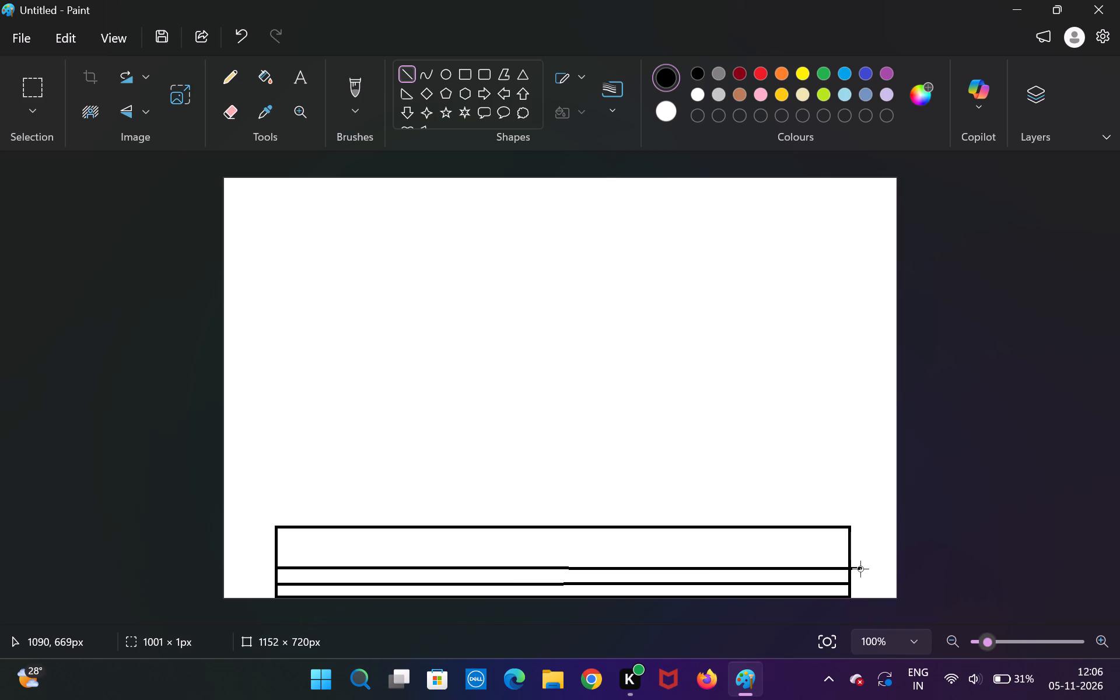
pyautogui.moveTo(860, 569); pyautogui.dragTo(860, 568)
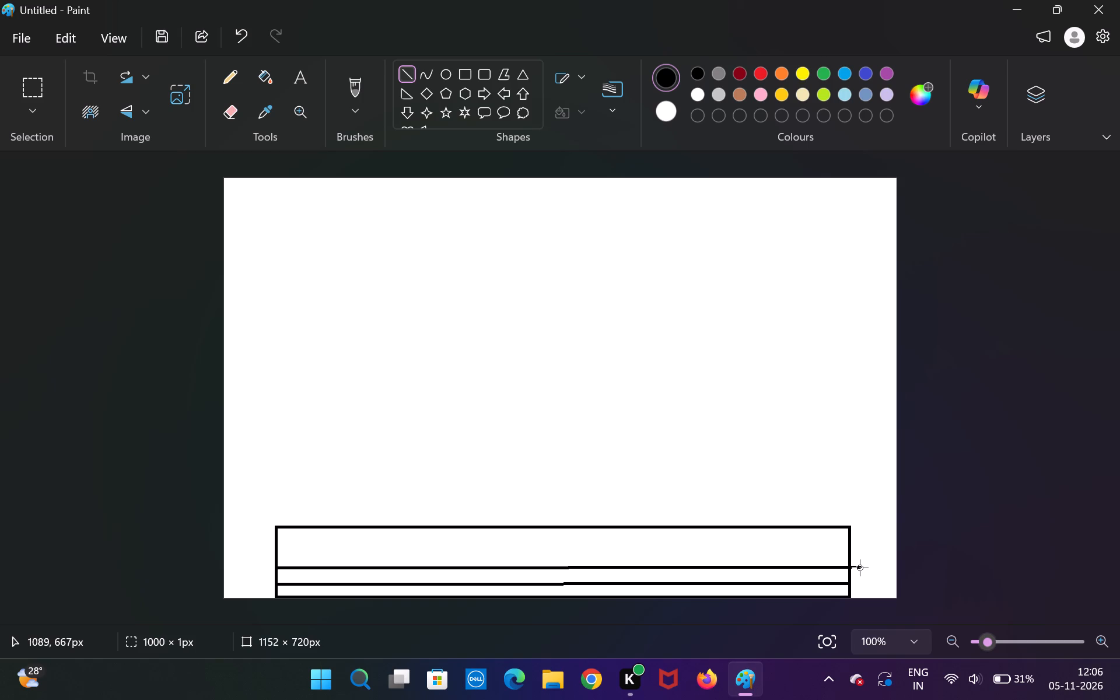
pyautogui.moveTo(860, 568); pyautogui.dragTo(851, 568)
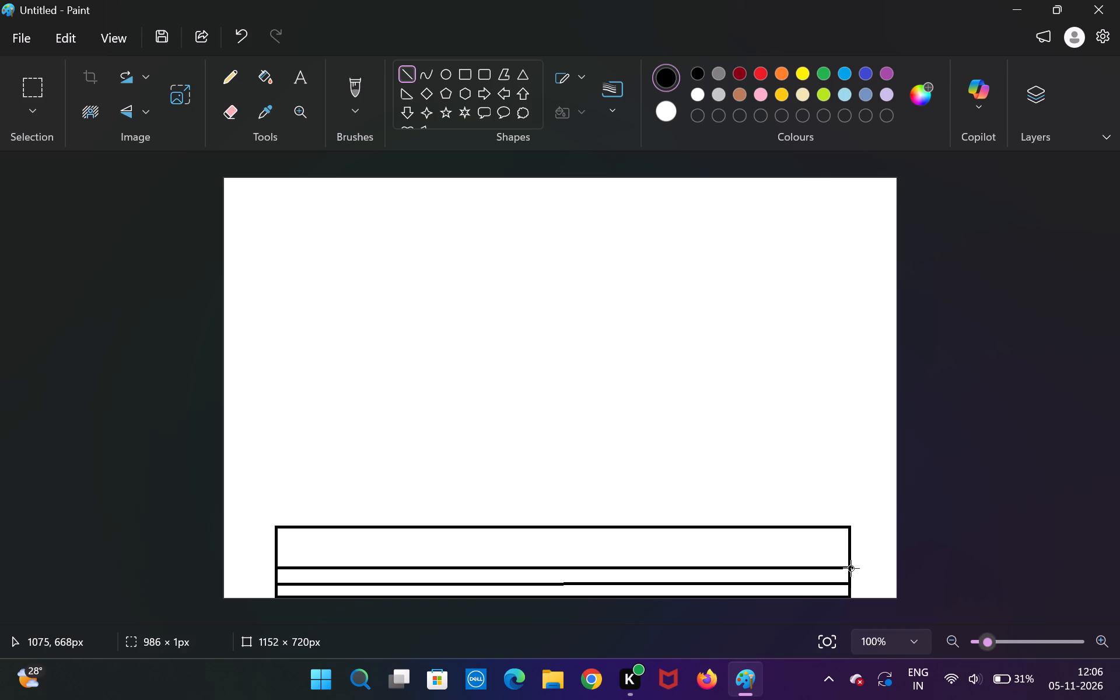
pyautogui.moveTo(851, 568); pyautogui.dragTo(849, 568)
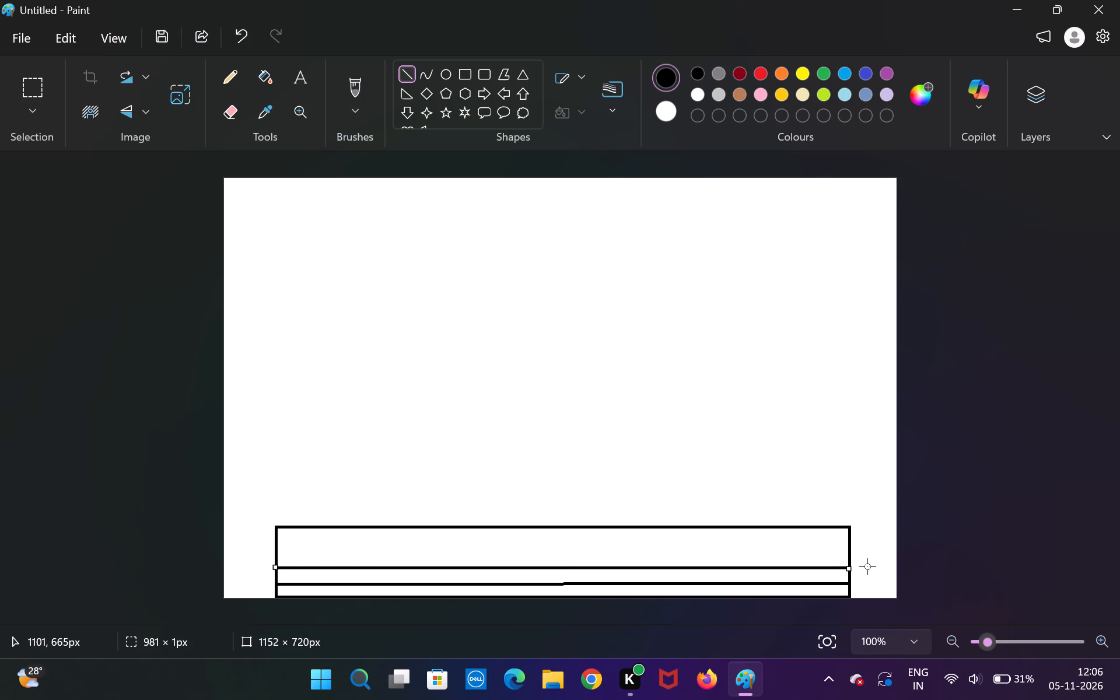
pyautogui.click(867, 566)
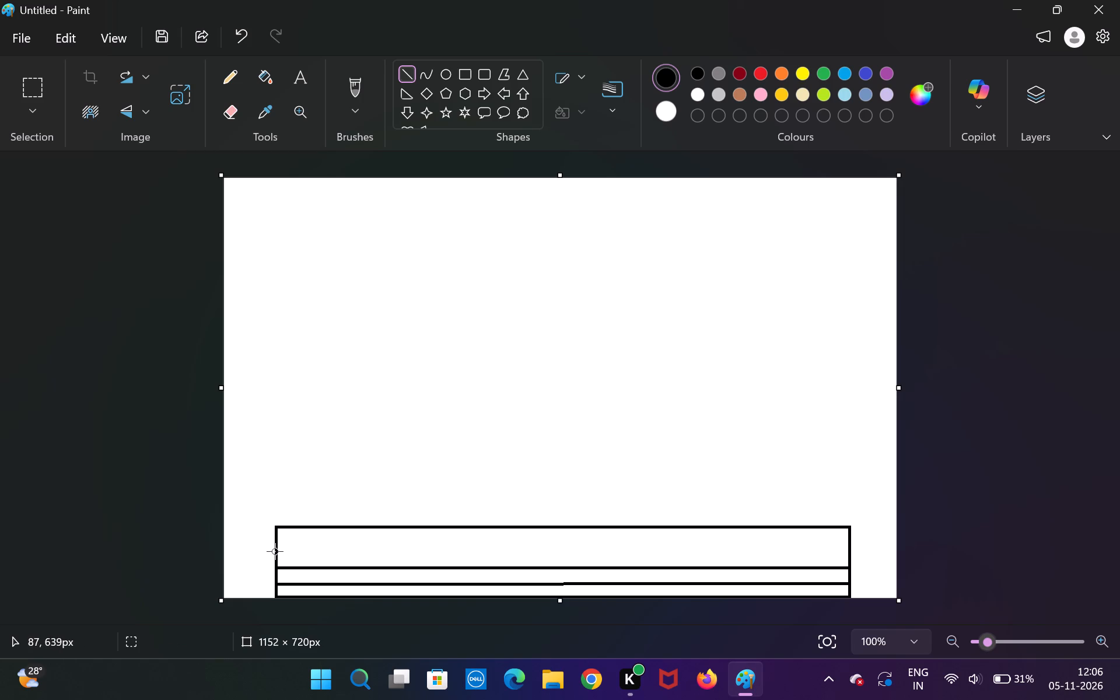
# Draw a third horizontal line about 979 px long across the rectangle, a little above the second line.
pyautogui.moveTo(278, 555); pyautogui.dragTo(373, 559)
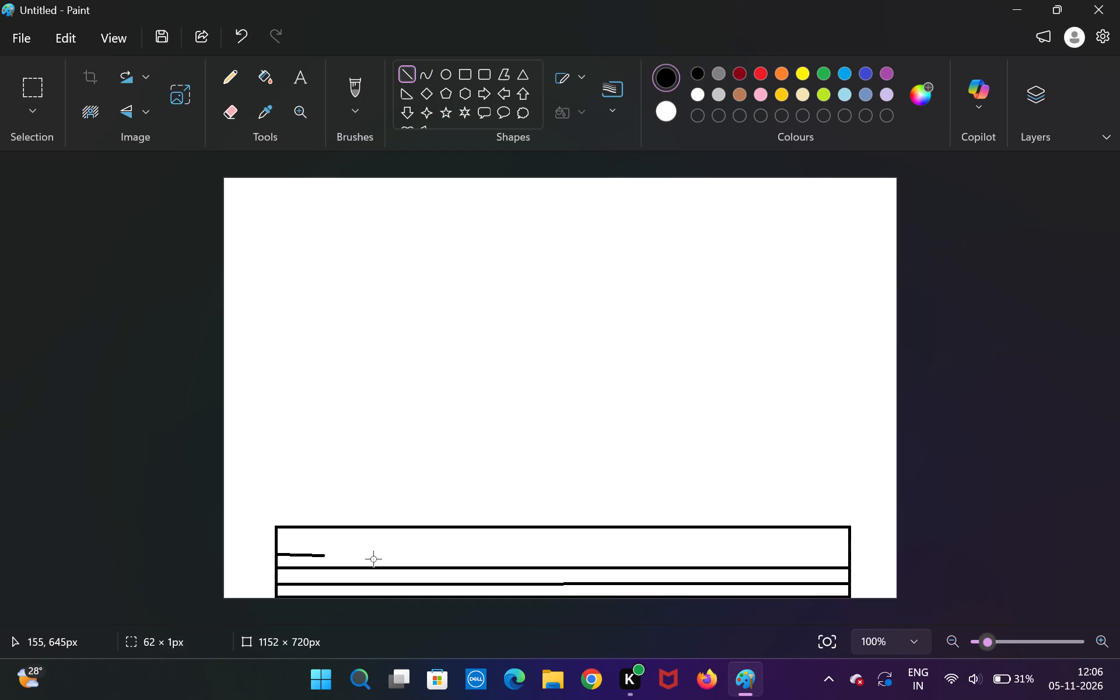
pyautogui.moveTo(373, 559); pyautogui.dragTo(861, 553)
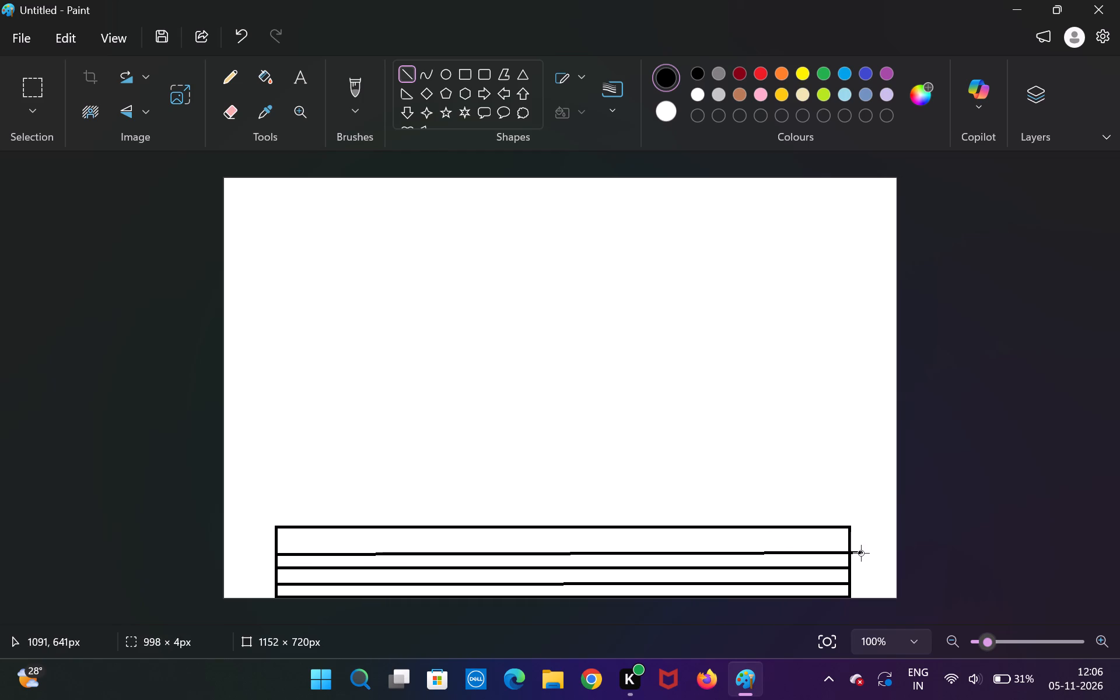
pyautogui.moveTo(861, 553); pyautogui.dragTo(855, 555)
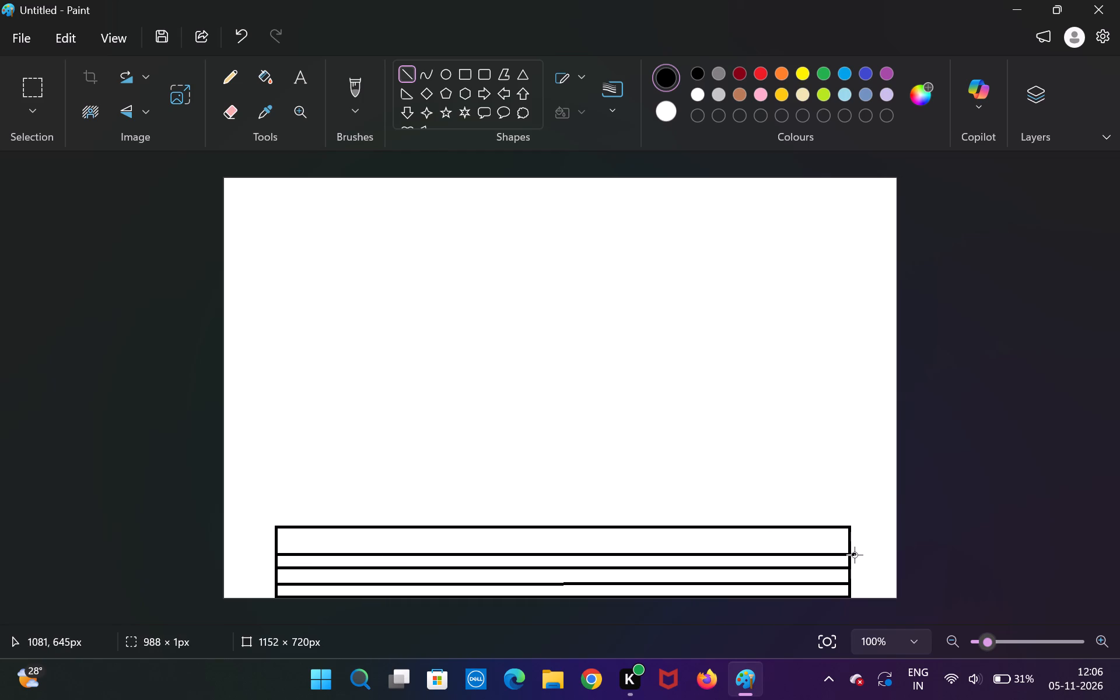
pyautogui.moveTo(855, 555); pyautogui.dragTo(850, 555)
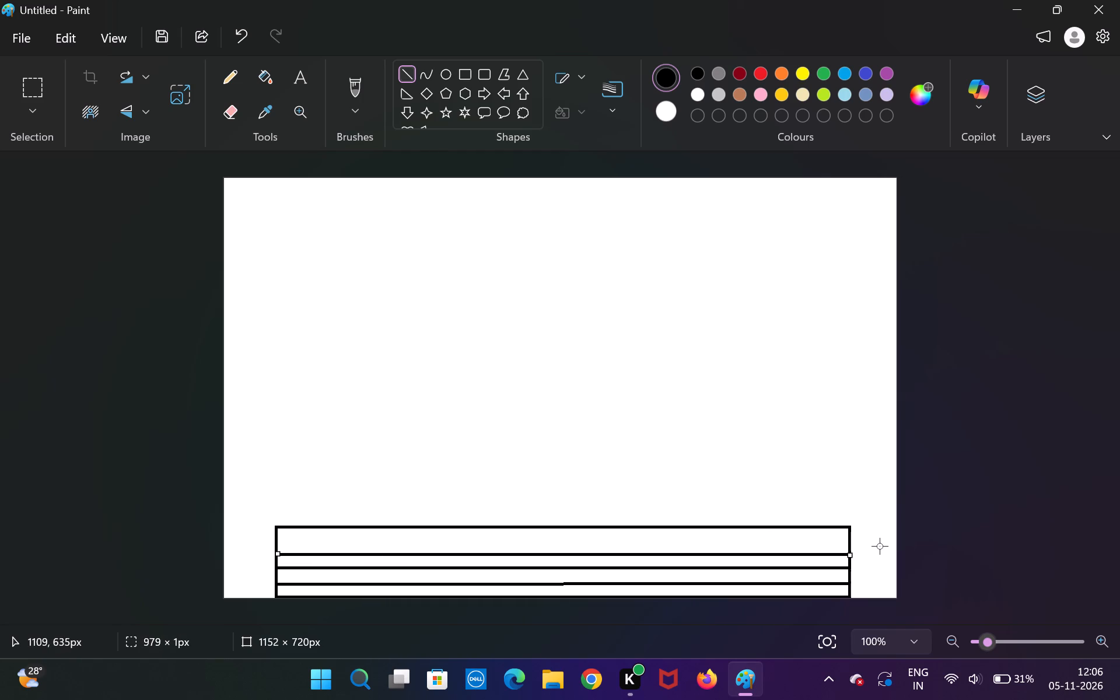
pyautogui.click(880, 546)
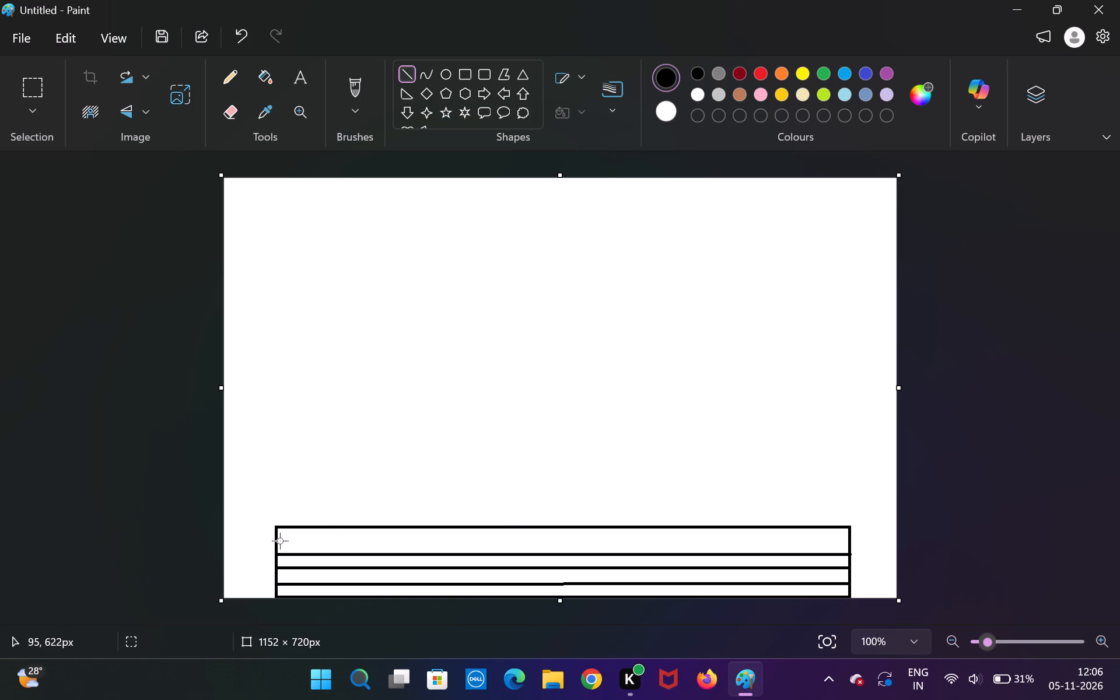
# Draw a fourth horizontal line about 973 px long across the rectangle, midway between the third line and the top edge.
pyautogui.moveTo(280, 541); pyautogui.dragTo(455, 542)
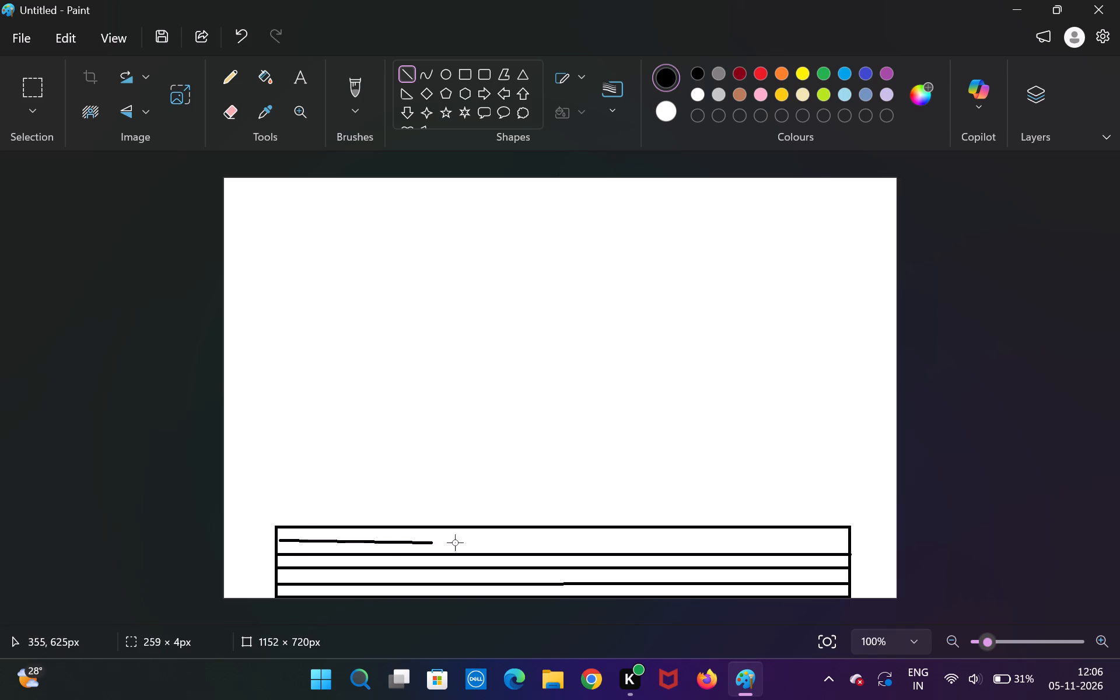
pyautogui.moveTo(455, 542); pyautogui.dragTo(806, 538)
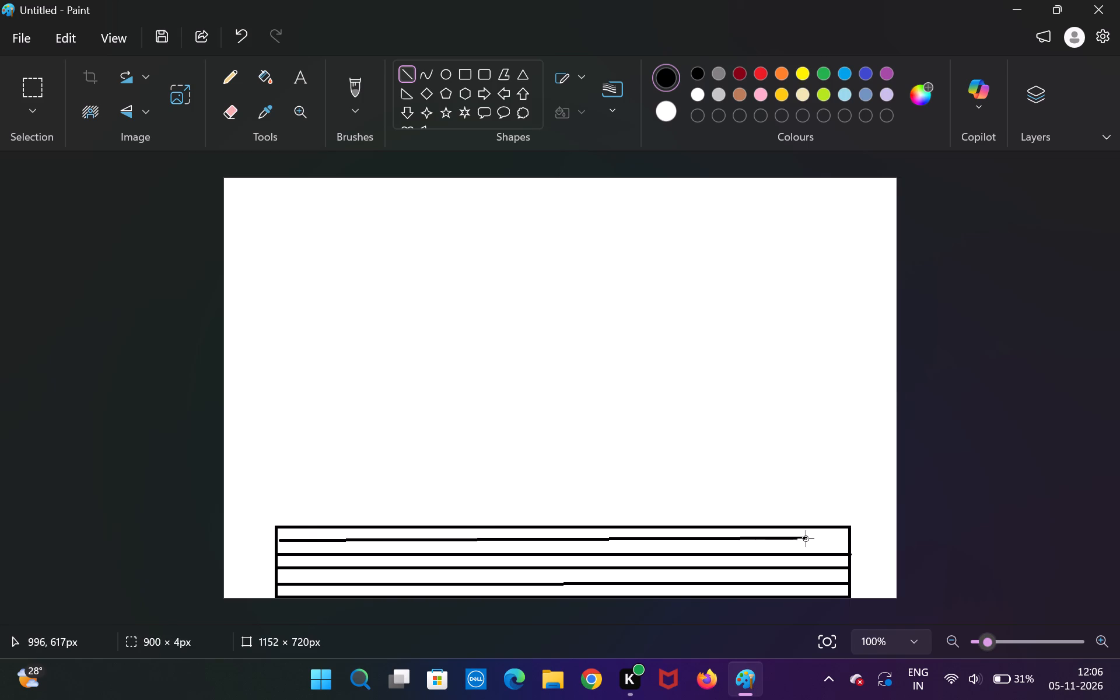
pyautogui.moveTo(806, 538); pyautogui.dragTo(849, 541)
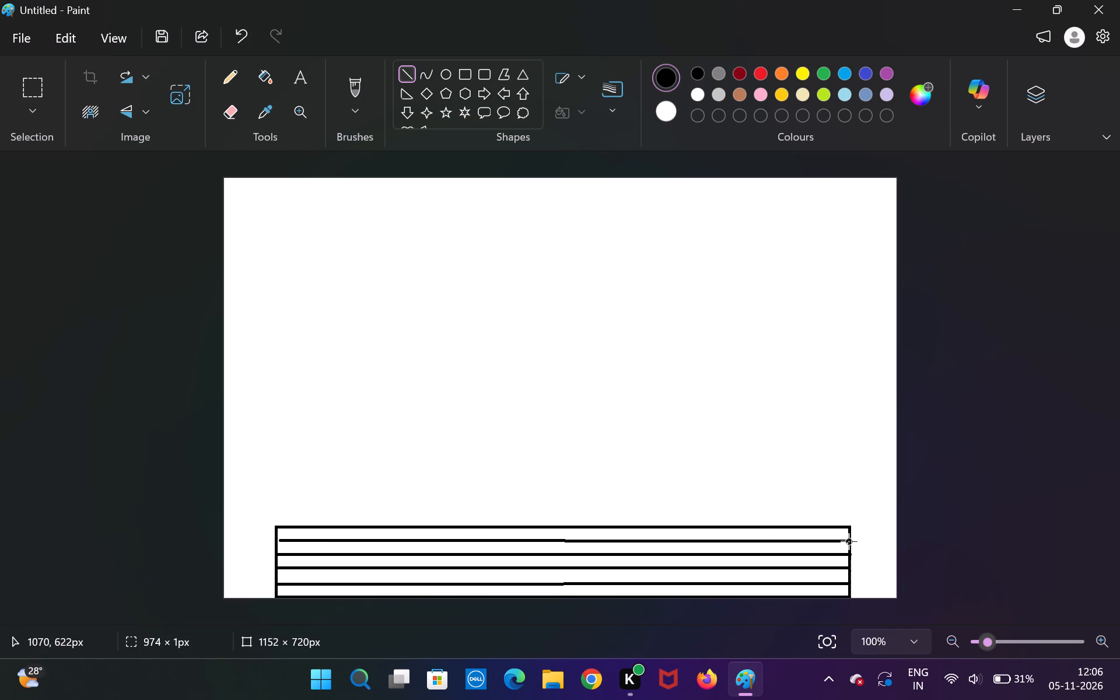
pyautogui.moveTo(849, 541); pyautogui.dragTo(847, 540)
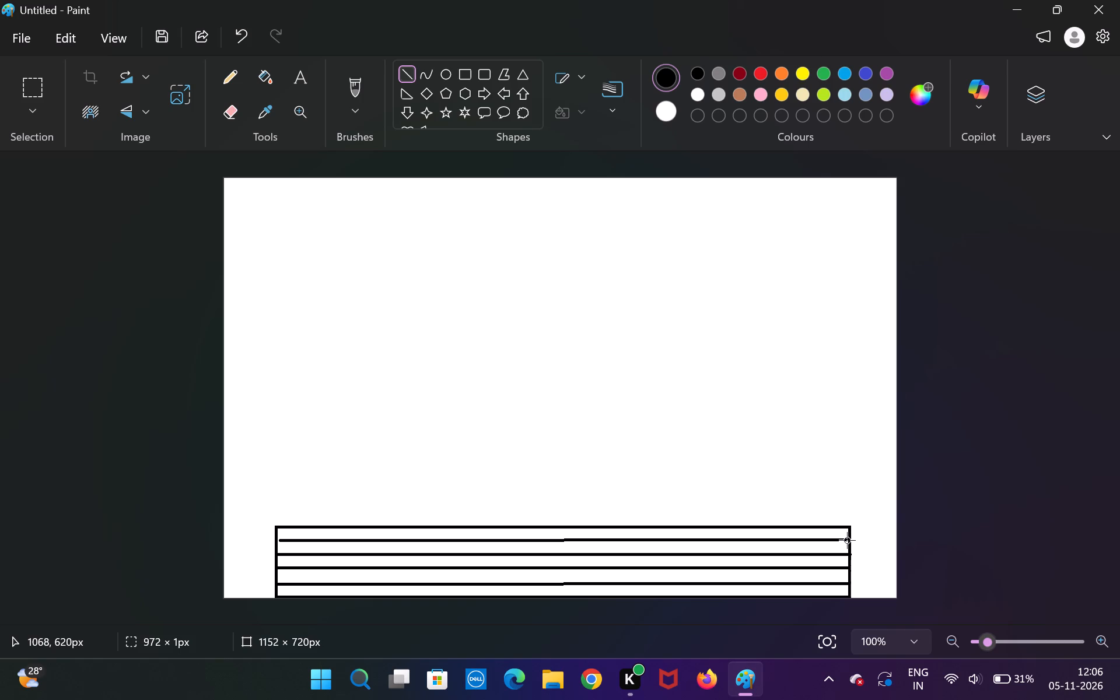
pyautogui.moveTo(847, 540); pyautogui.dragTo(847, 541)
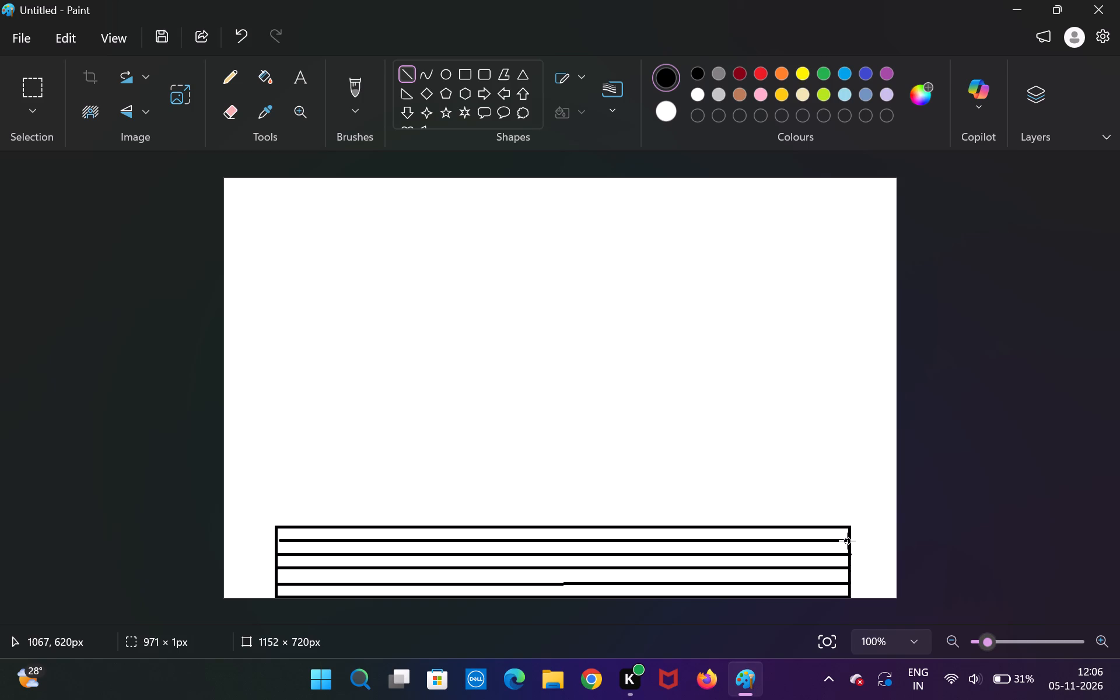
pyautogui.moveTo(847, 541); pyautogui.dragTo(848, 541)
pyautogui.click(252, 530)
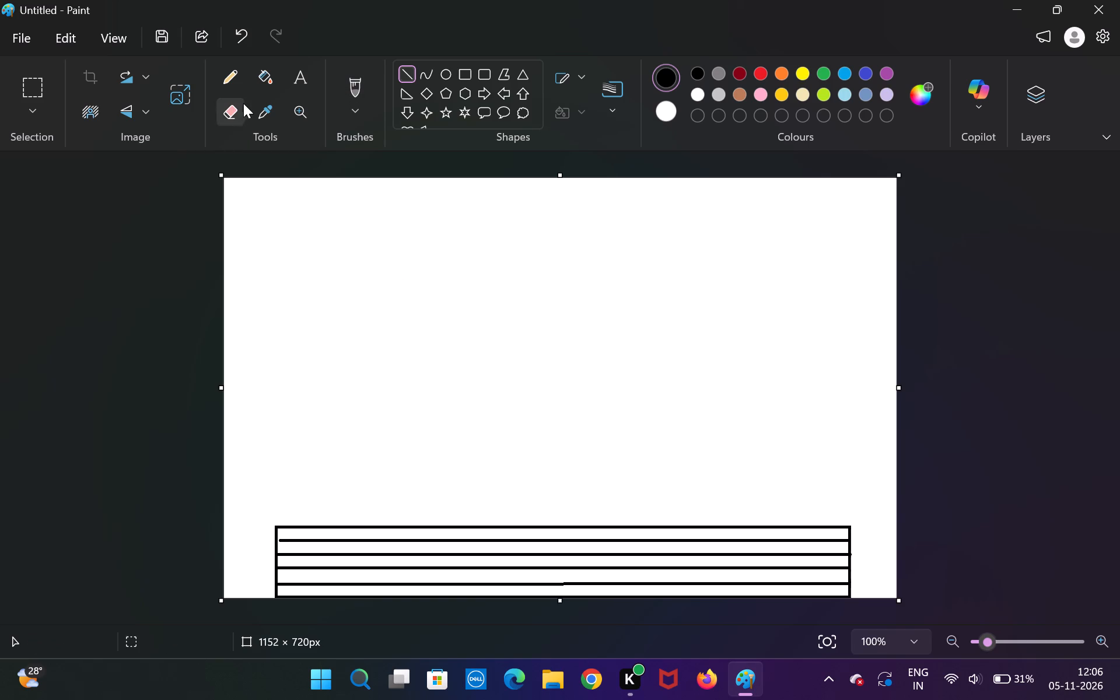
# Use the Pencil to close the small gap between the uppermost inner horizontal line and the rectangle's left edge.
pyautogui.click(244, 72)
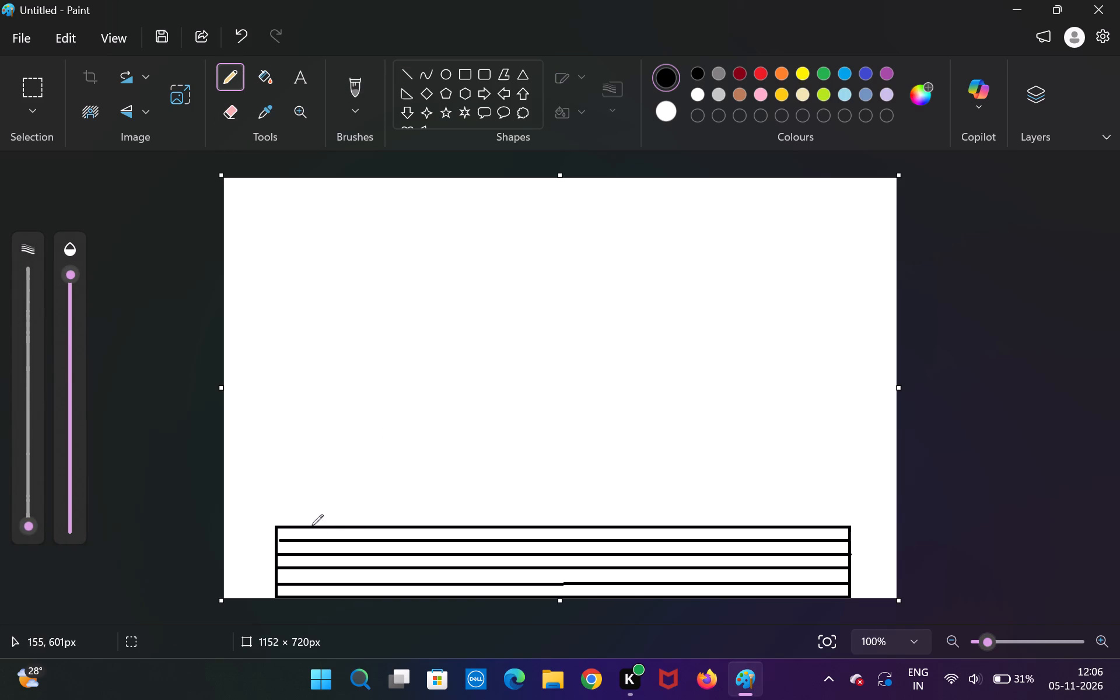
pyautogui.click(276, 540)
# Erase the pencil mark protruding outside the rectangle's left edge beside the uppermost inner horizontal line.
pyautogui.click(228, 105)
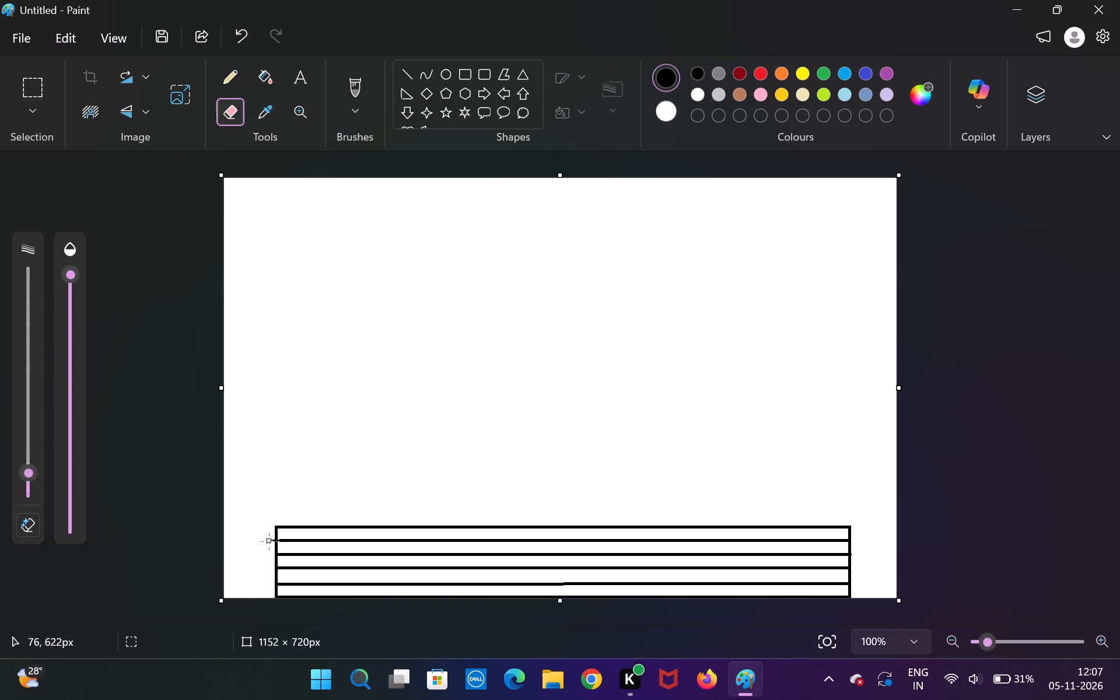
pyautogui.moveTo(272, 535); pyautogui.dragTo(272, 540)
pyautogui.moveTo(272, 540); pyautogui.dragTo(272, 541)
pyautogui.moveTo(272, 541); pyautogui.dragTo(260, 538)
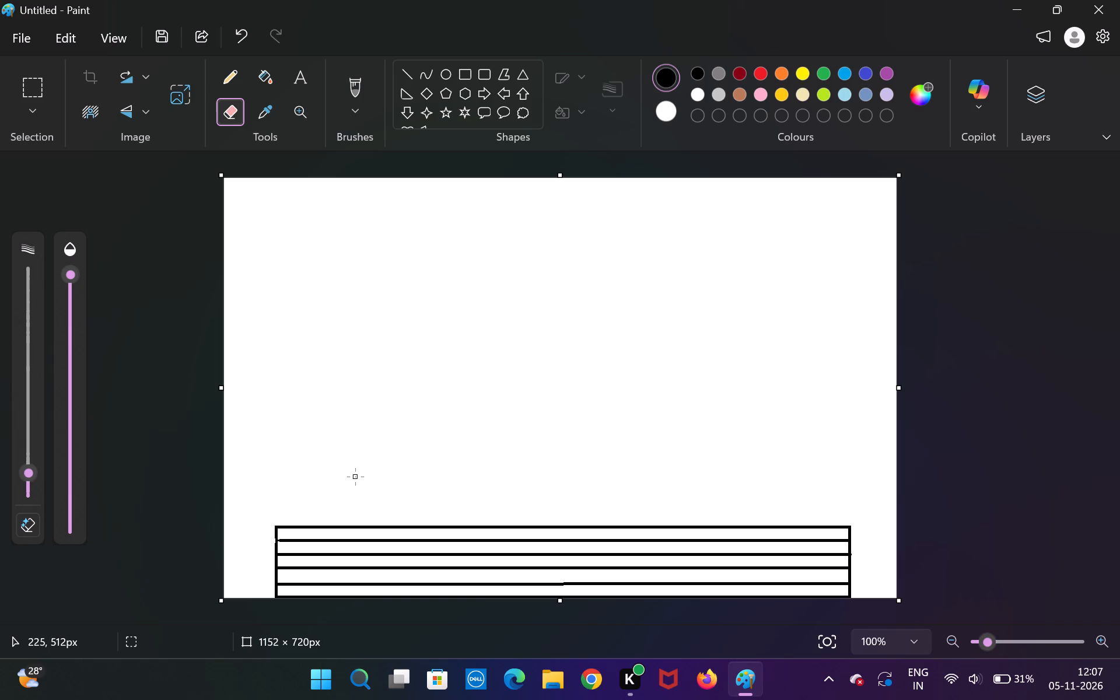
# Draw a black vertical line about 116 px long across the strips, close to the rectangle's left edge at about x = 117 px.
pyautogui.click(407, 75)
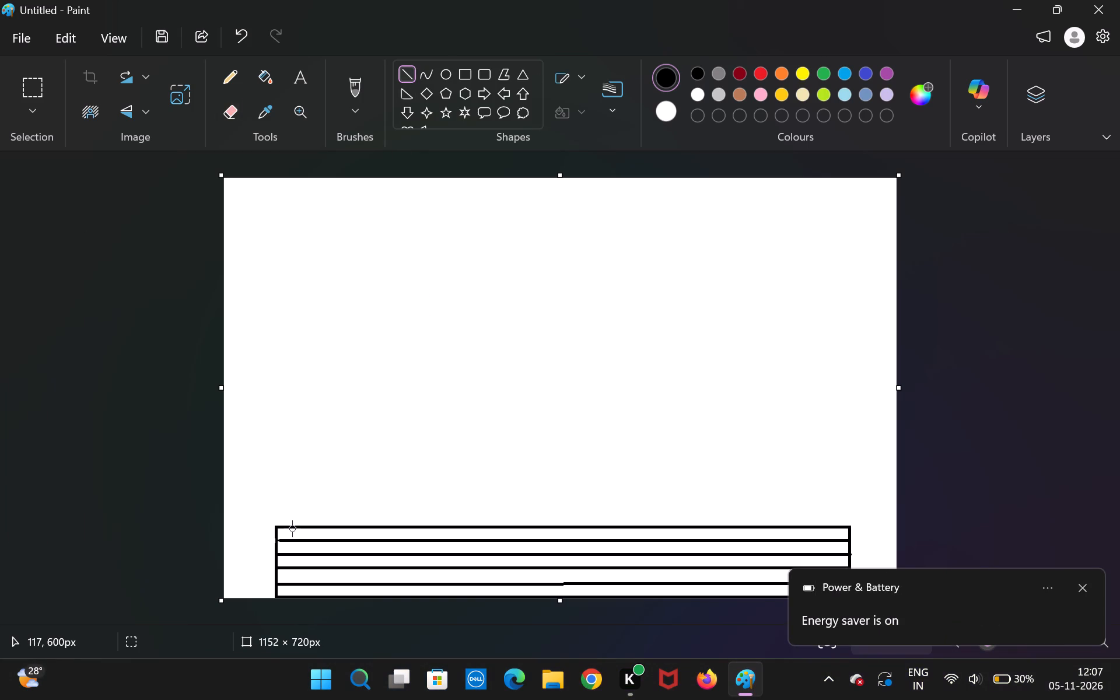
pyautogui.moveTo(292, 528); pyautogui.dragTo(292, 589)
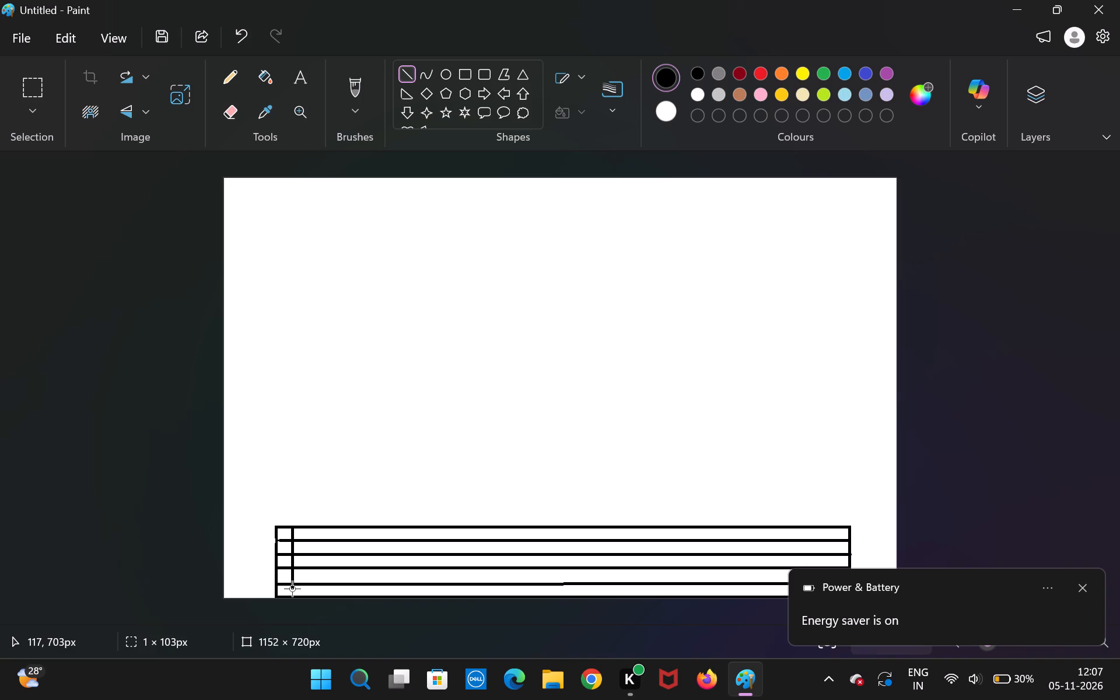
pyautogui.moveTo(292, 589); pyautogui.dragTo(293, 596)
pyautogui.moveTo(293, 596); pyautogui.dragTo(292, 596)
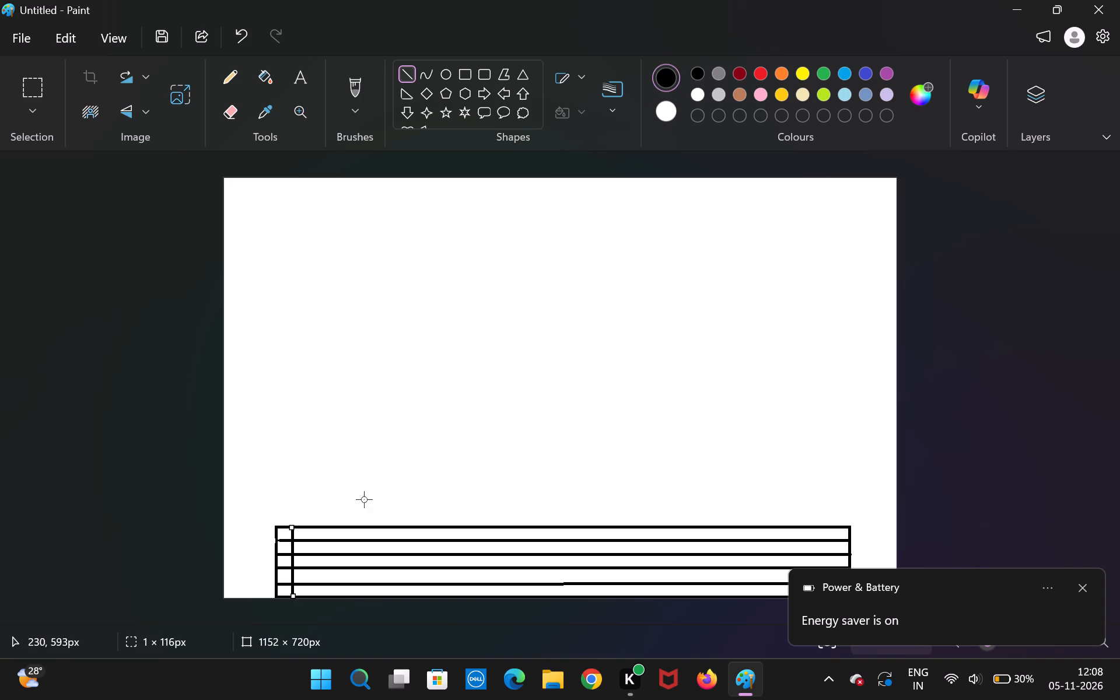
pyautogui.click(367, 493)
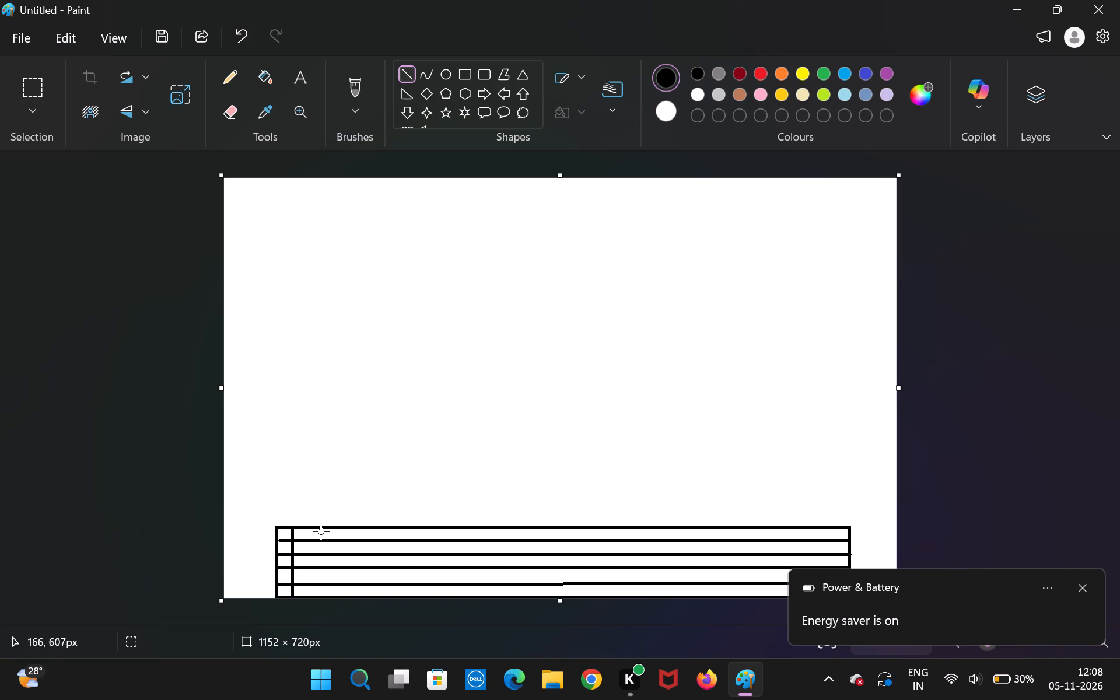
# Draw a second vertical line about 116 px long from the rectangle's top to bottom edge, about 50 px right of the first.
pyautogui.moveTo(321, 527); pyautogui.dragTo(324, 586)
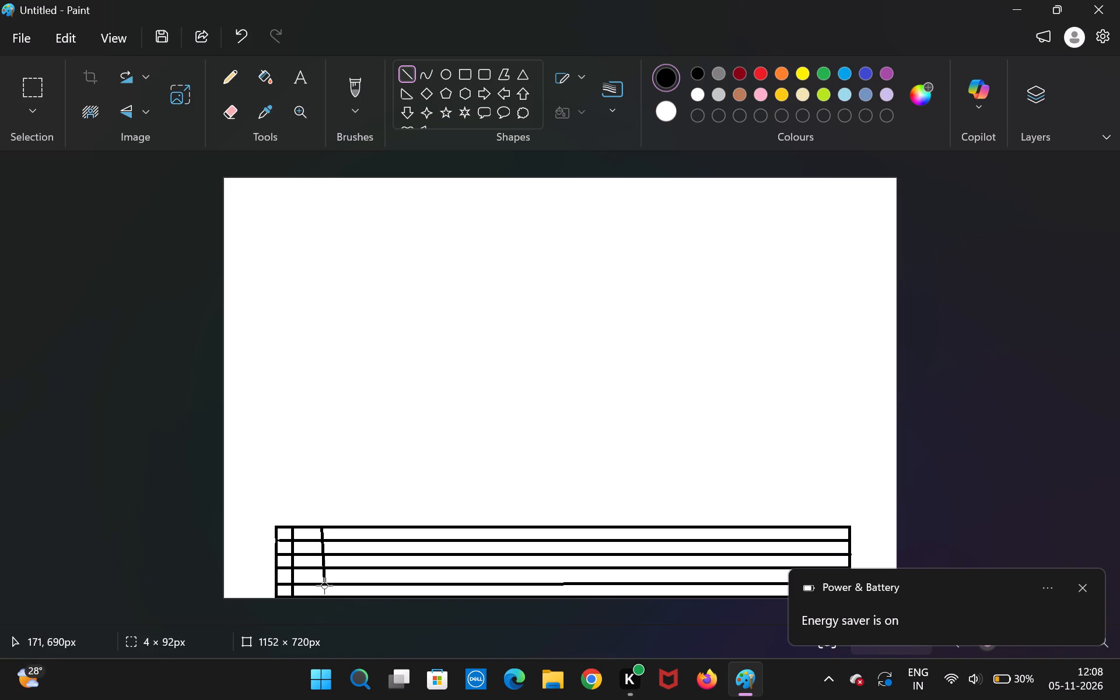
pyautogui.moveTo(324, 586); pyautogui.dragTo(319, 592)
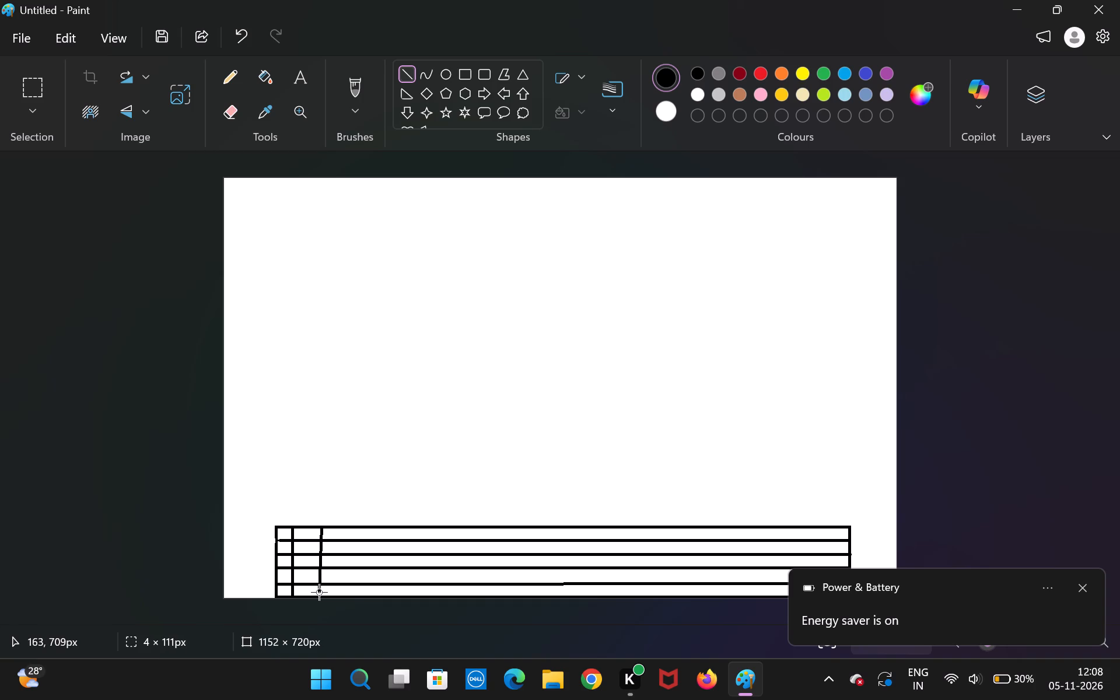
pyautogui.moveTo(319, 592); pyautogui.dragTo(321, 593)
pyautogui.moveTo(321, 593); pyautogui.dragTo(322, 595)
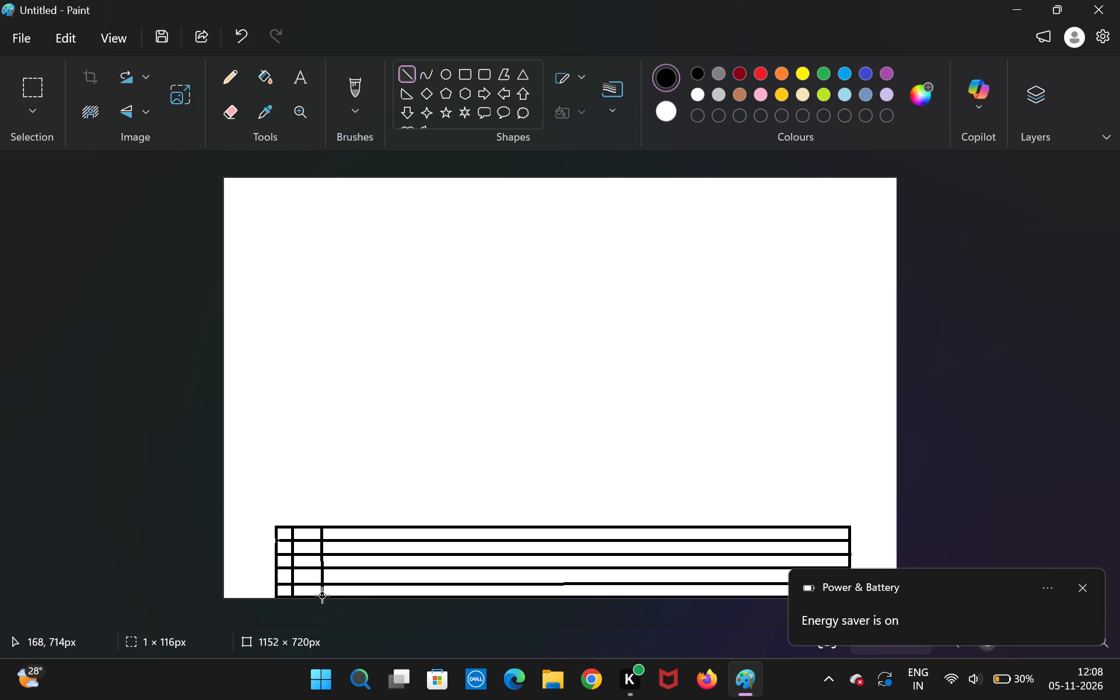
pyautogui.moveTo(322, 595); pyautogui.dragTo(321, 595)
pyautogui.keyDown('ctrl'); pyautogui.scroll(4, 321, 595); pyautogui.keyUp('ctrl')
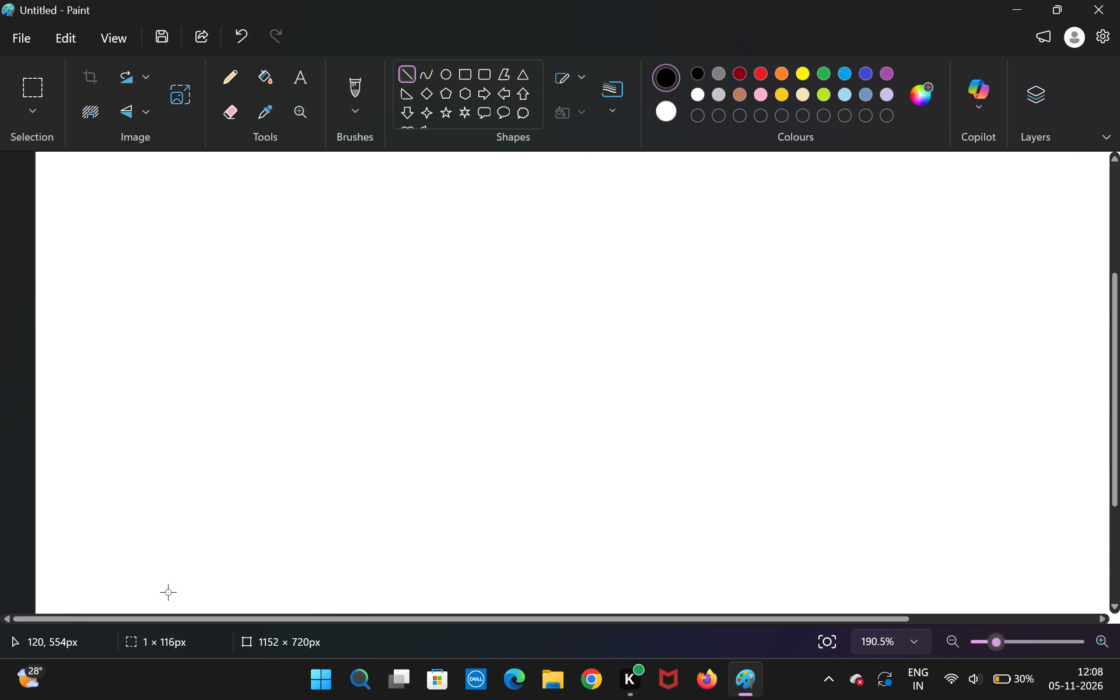
pyautogui.keyDown('ctrl'); pyautogui.scroll(-4, 168, 592); pyautogui.keyUp('ctrl')
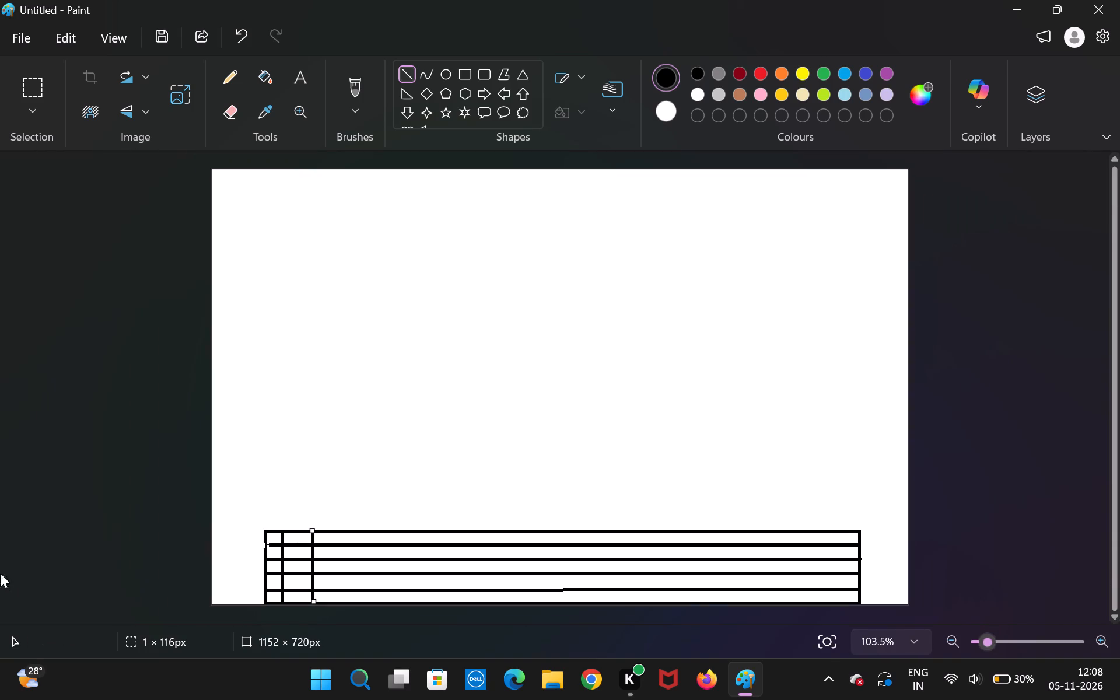
pyautogui.click(383, 425)
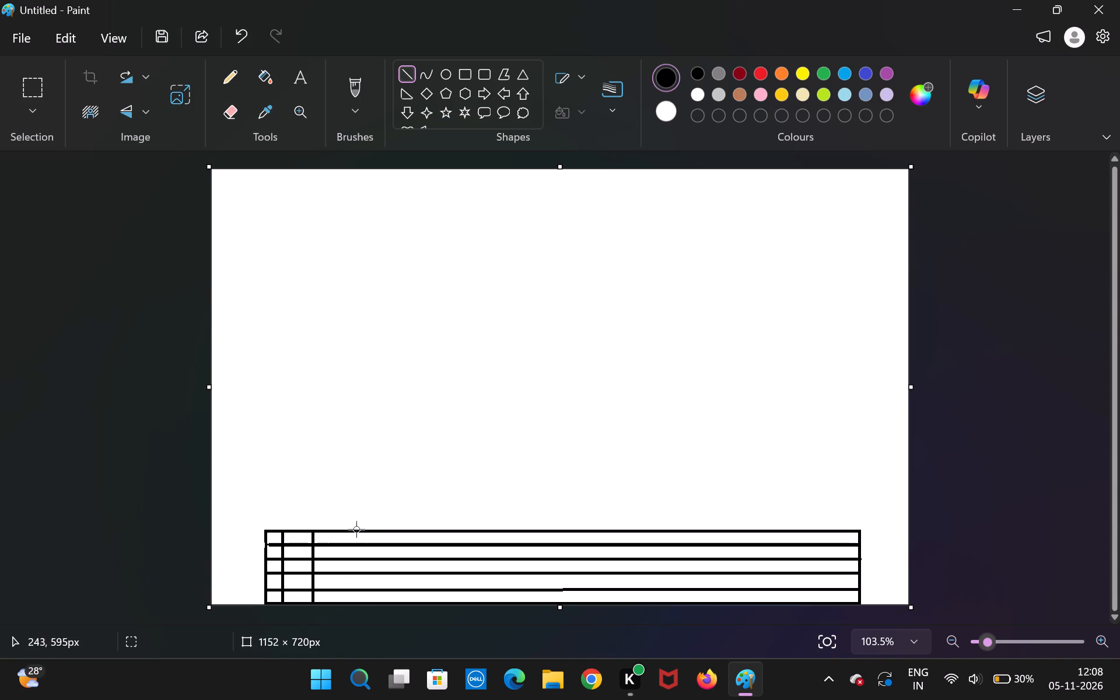
# Draw a third vertical line from the rectangle's top to bottom edge at about x = 218 px, right of the second line.
pyautogui.moveTo(344, 532); pyautogui.dragTo(342, 599)
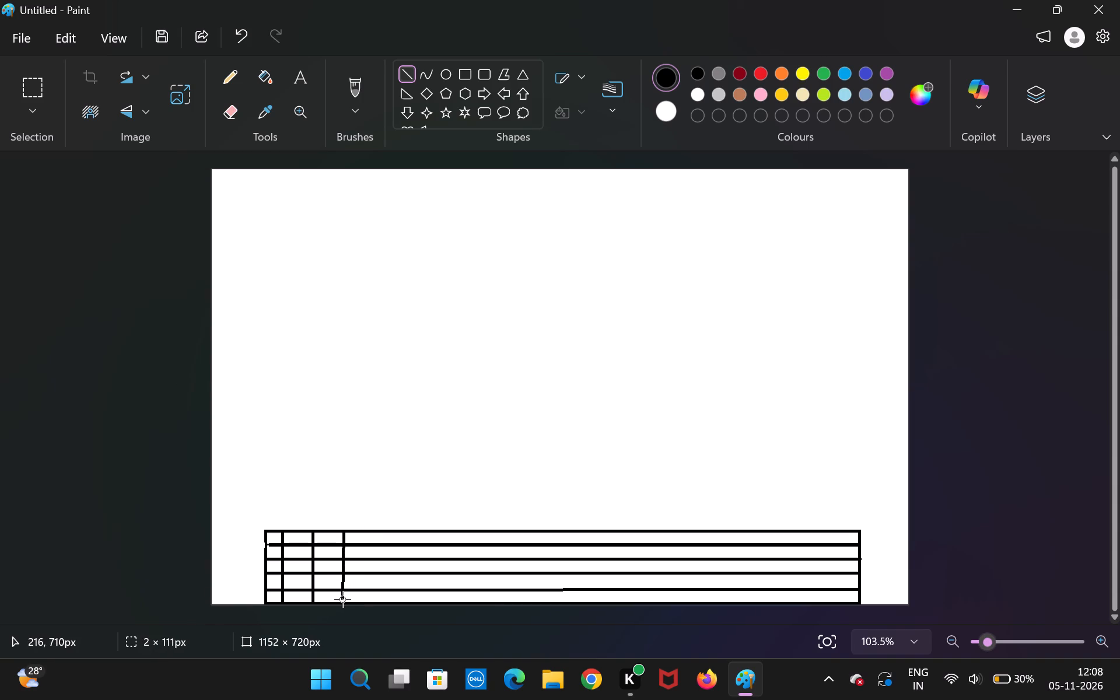
pyautogui.moveTo(342, 599); pyautogui.dragTo(344, 599)
pyautogui.moveTo(344, 599); pyautogui.dragTo(344, 602)
pyautogui.click(438, 484)
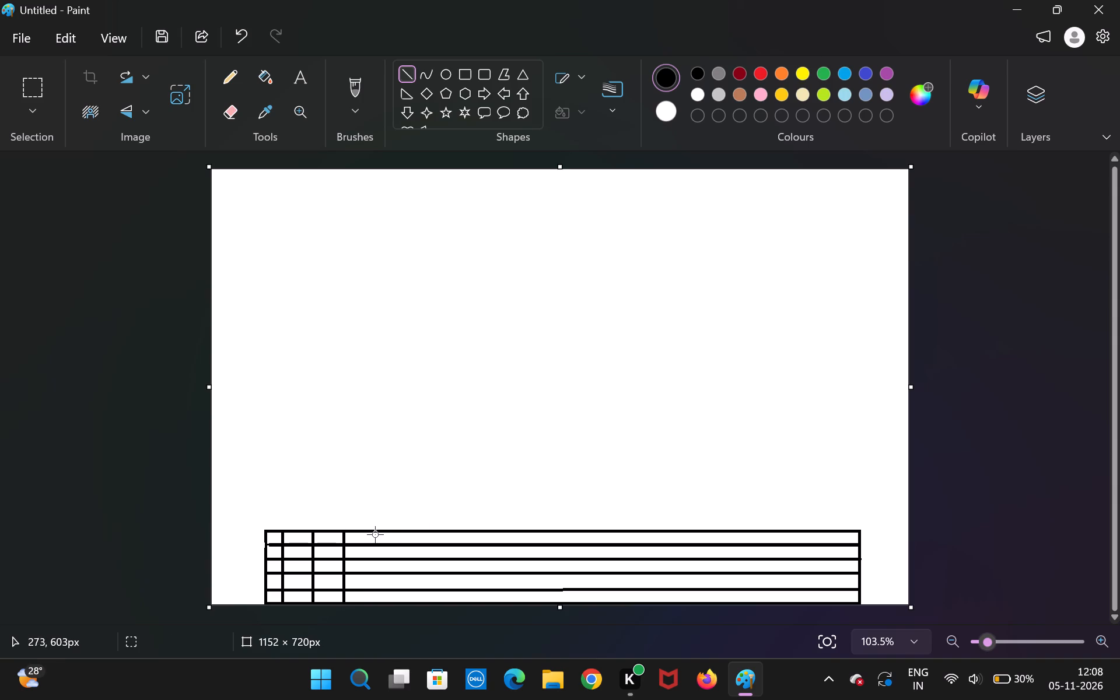
# Draw a fourth vertical line about 112 px long across the strips at about x = 264 px, right of the third line.
pyautogui.moveTo(372, 533); pyautogui.dragTo(372, 593)
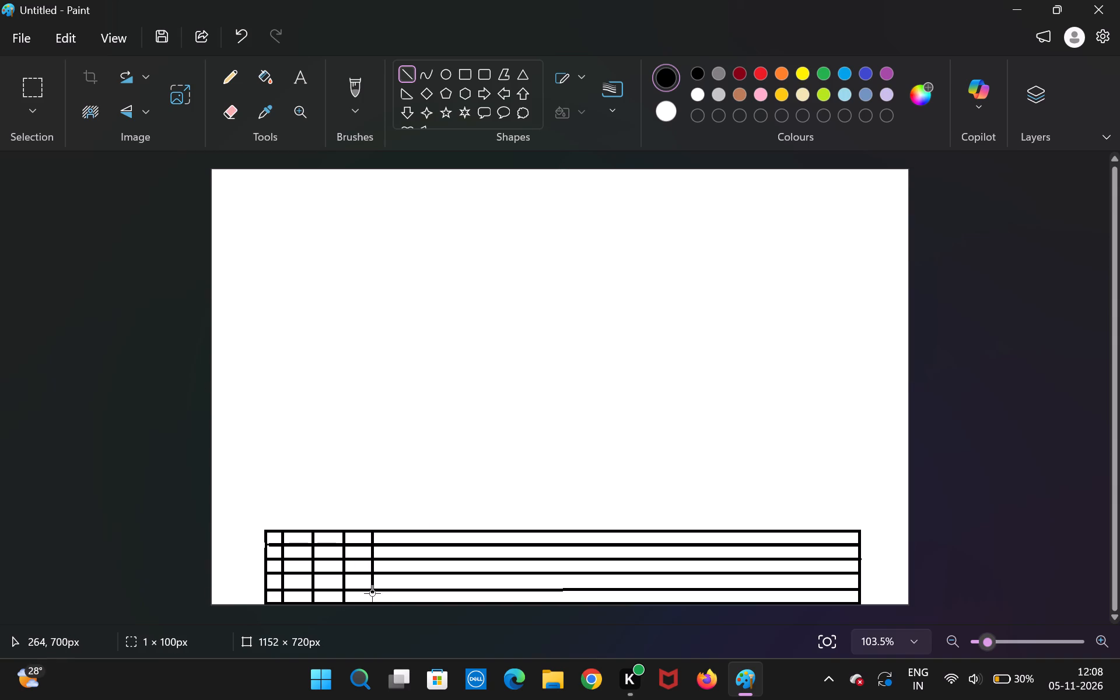
pyautogui.moveTo(372, 593); pyautogui.dragTo(372, 600)
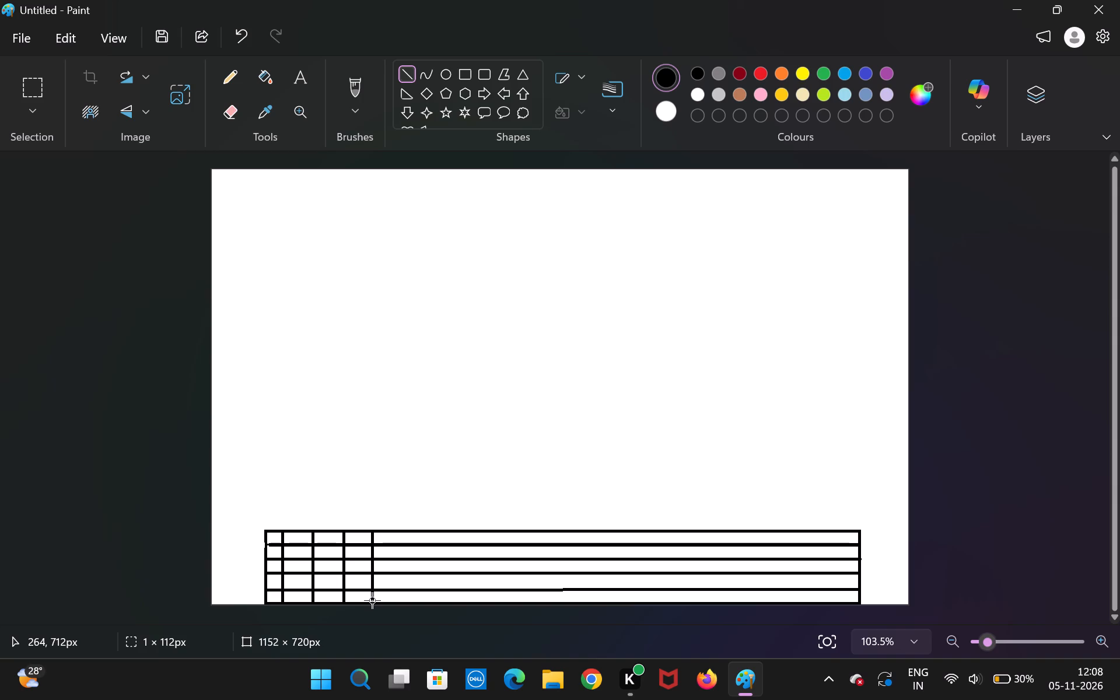
pyautogui.moveTo(372, 600); pyautogui.dragTo(372, 602)
pyautogui.click(426, 488)
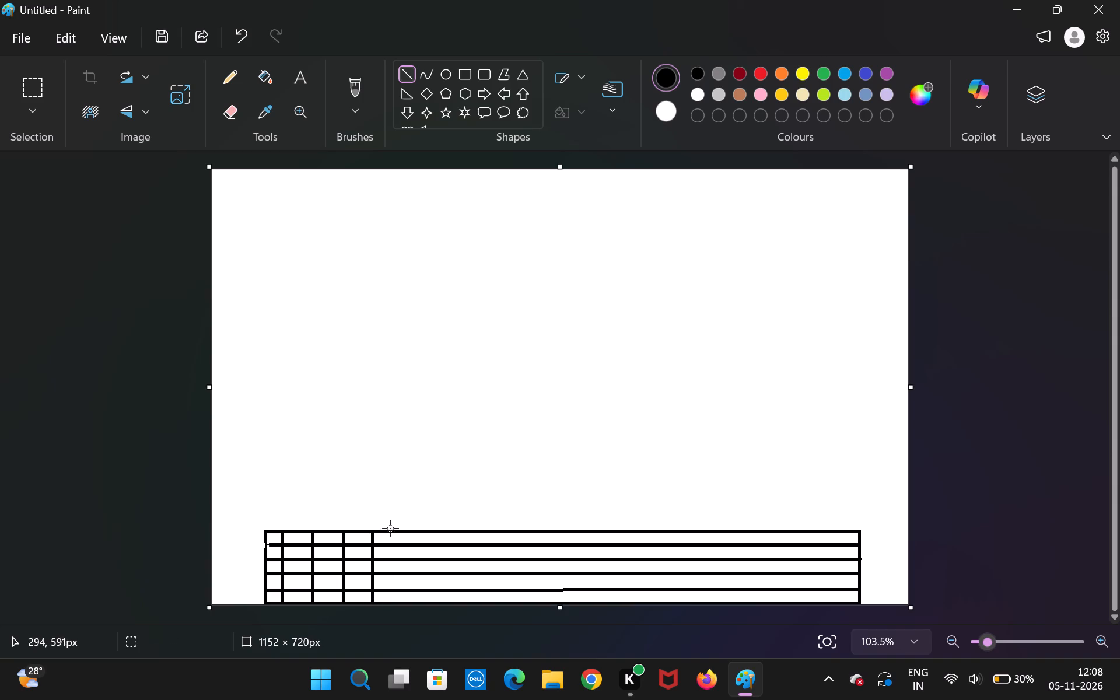
# Draw a fifth vertical line about 113 px long across the strips at about x = 303 px, right of the fourth line.
pyautogui.moveTo(395, 532); pyautogui.dragTo(400, 582)
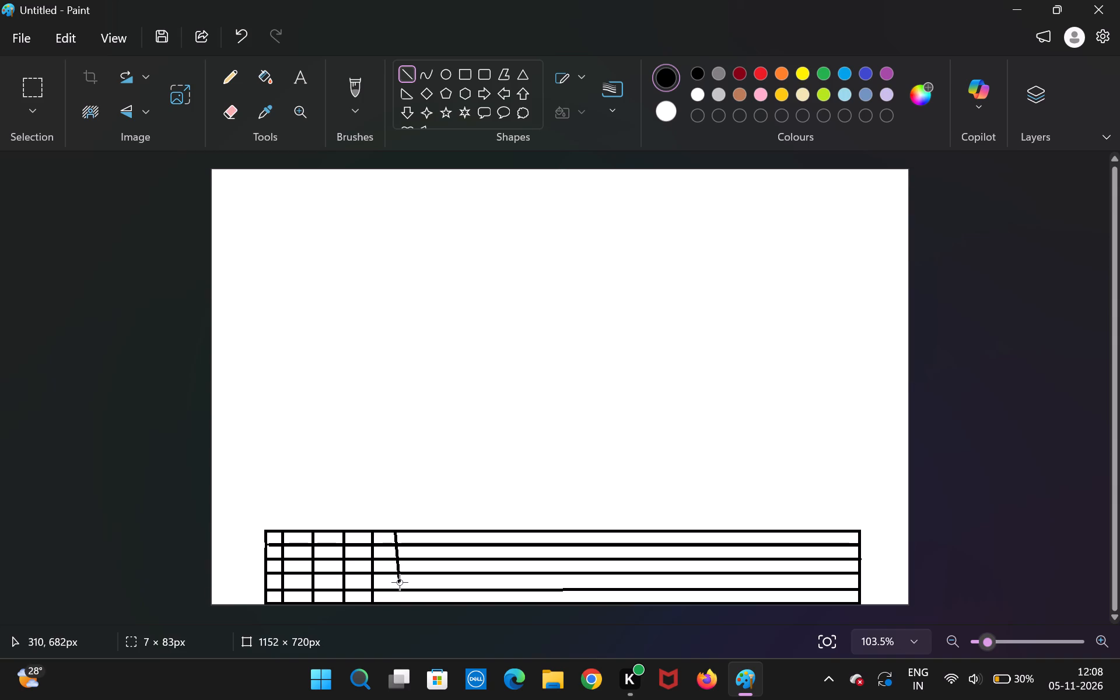
pyautogui.moveTo(400, 582); pyautogui.dragTo(395, 600)
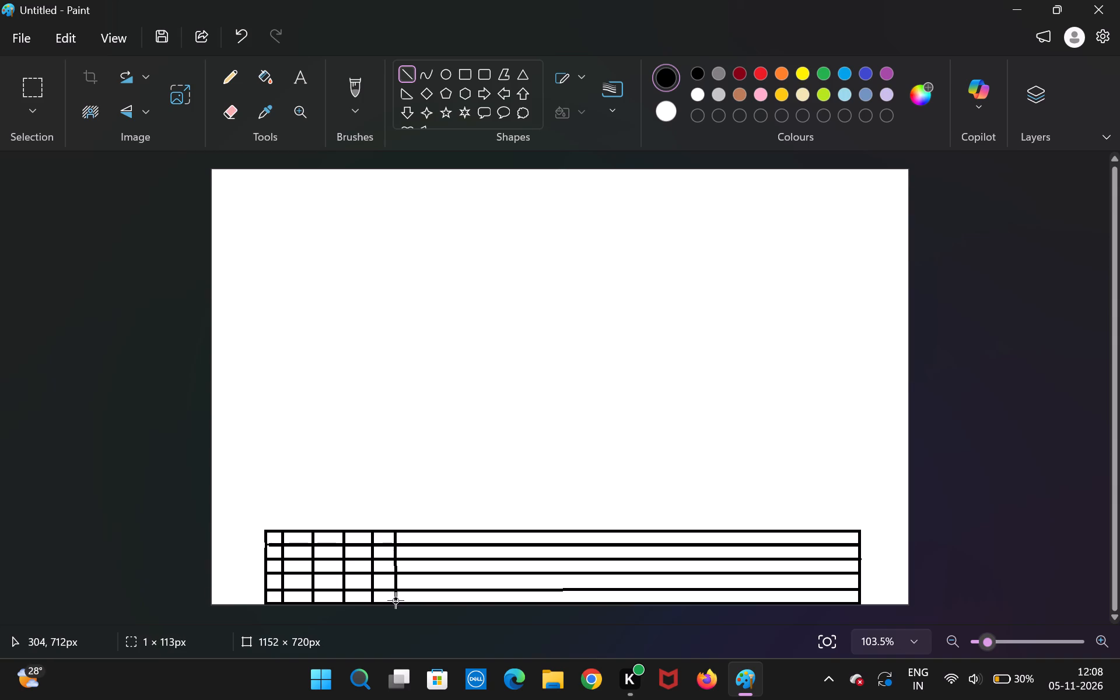
pyautogui.moveTo(395, 600); pyautogui.dragTo(394, 600)
pyautogui.moveTo(394, 600); pyautogui.dragTo(395, 600)
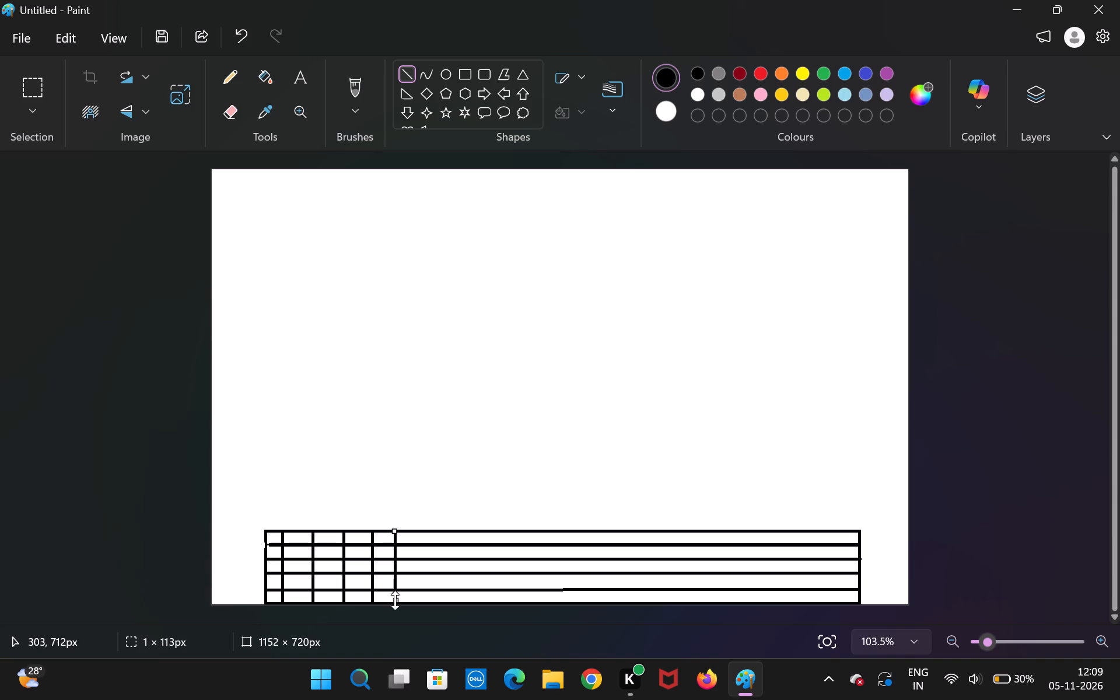
pyautogui.click(502, 500)
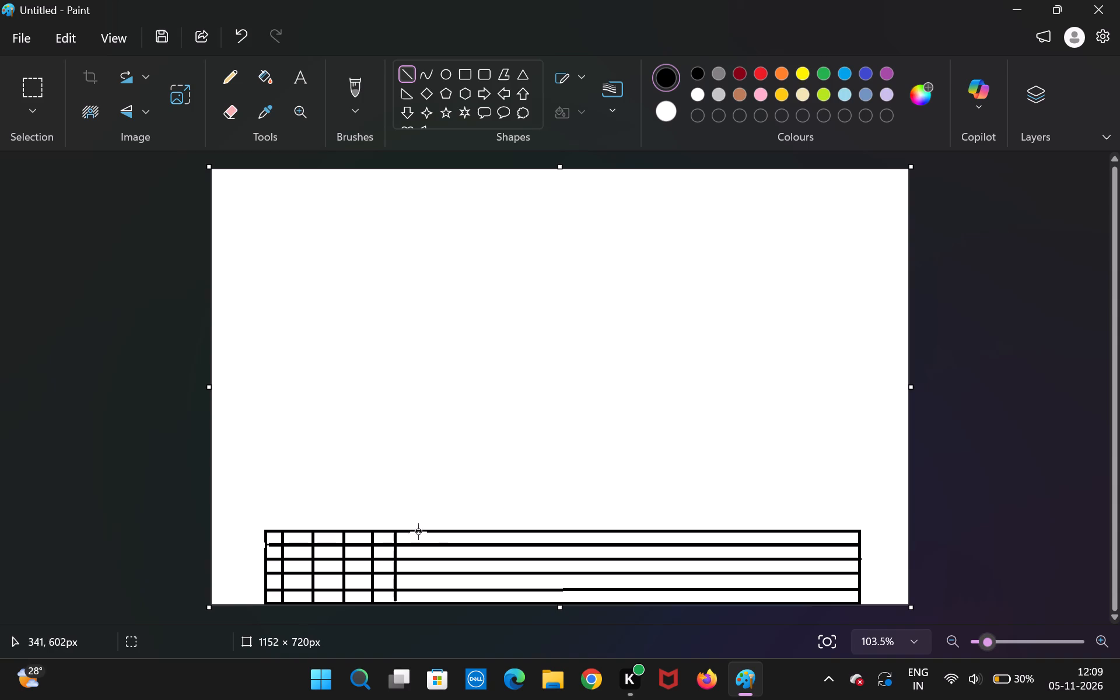
# Draw a sixth vertical line about 120 px long across the strips, about 35 px right of the fifth line.
pyautogui.moveTo(416, 530); pyautogui.dragTo(419, 586)
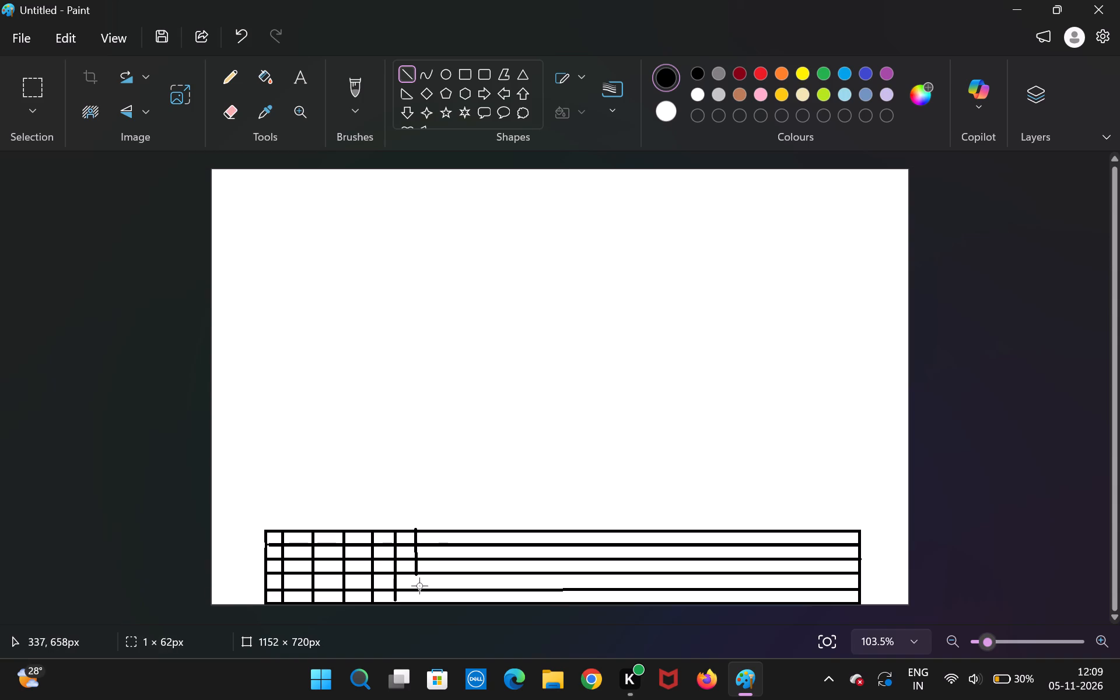
pyautogui.moveTo(419, 586); pyautogui.dragTo(416, 606)
pyautogui.moveTo(416, 606); pyautogui.dragTo(416, 603)
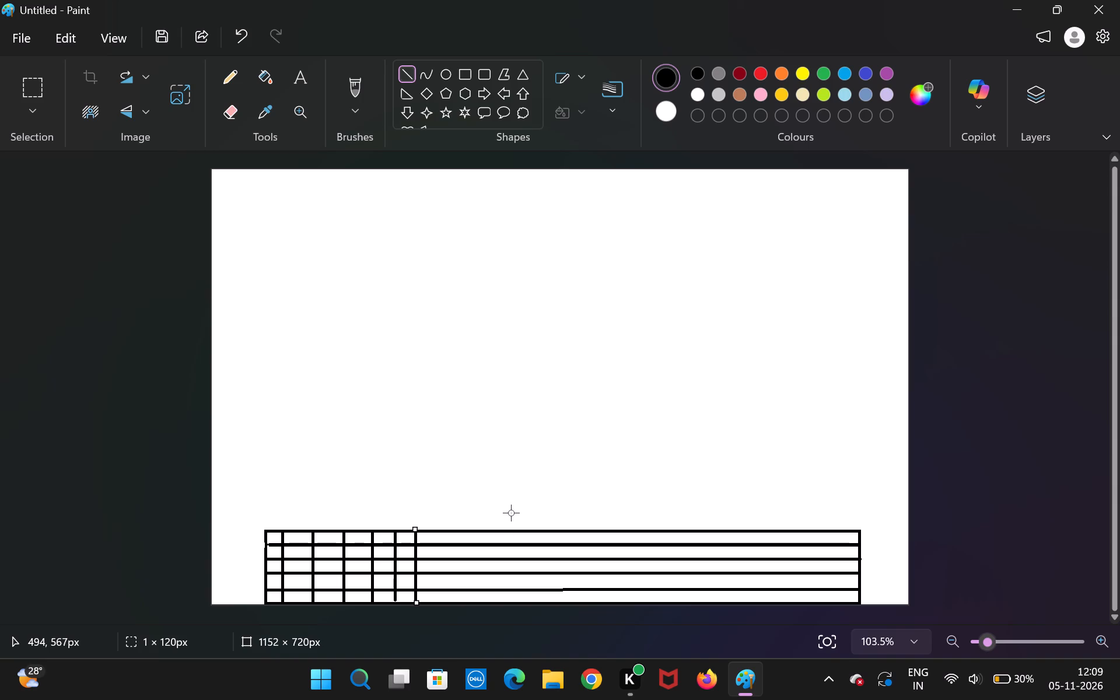
pyautogui.click(510, 500)
# Draw a seventh vertical line about 111 px long across the strips, about 40 px right of the sixth line.
pyautogui.moveTo(440, 532); pyautogui.dragTo(437, 599)
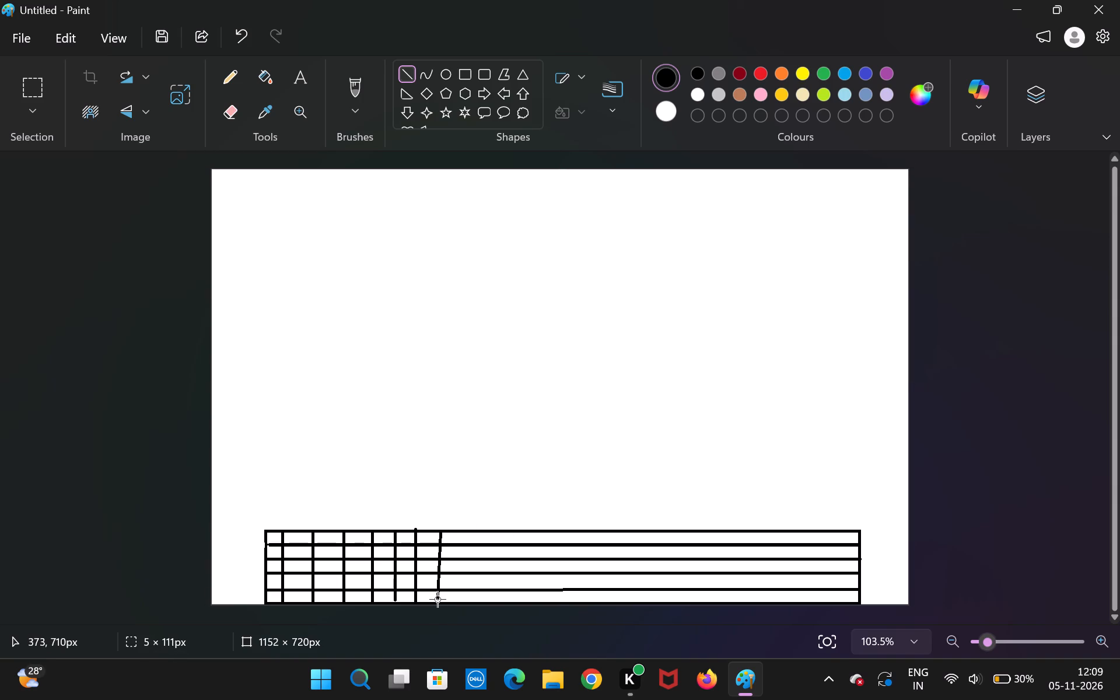
pyautogui.moveTo(437, 599); pyautogui.dragTo(440, 600)
pyautogui.click(510, 517)
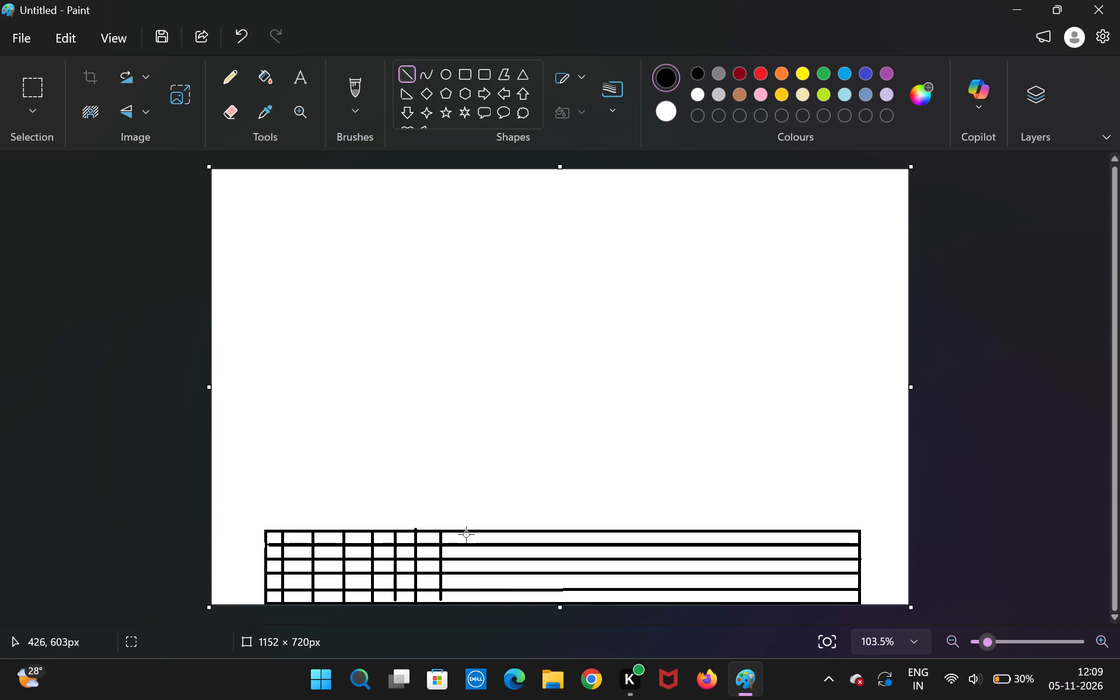
# Draw an eighth vertical line about 113 px long across the strips at about x = 422 px, right of the seventh line.
pyautogui.moveTo(467, 531); pyautogui.dragTo(472, 596)
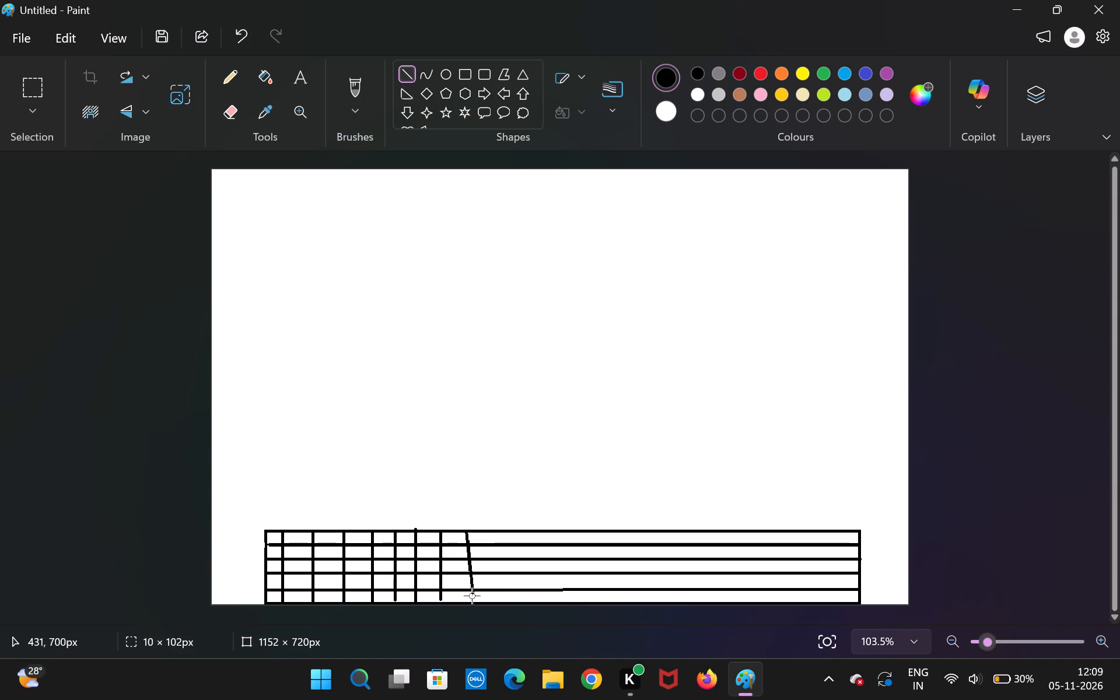
pyautogui.moveTo(472, 596); pyautogui.dragTo(467, 597)
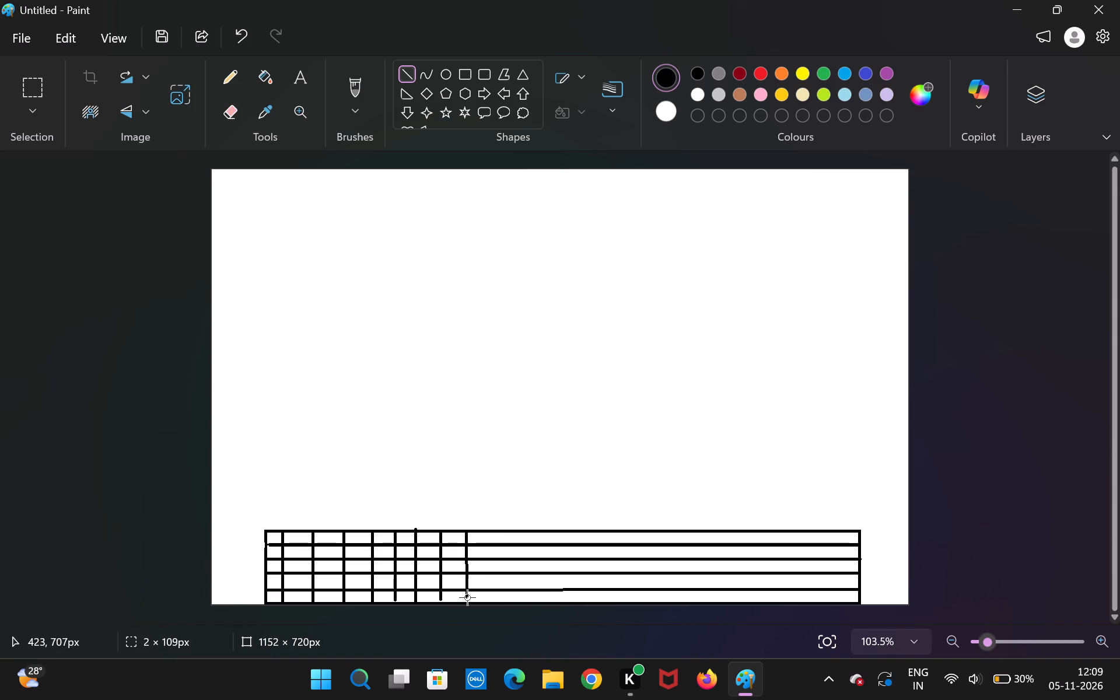
pyautogui.moveTo(467, 597); pyautogui.dragTo(467, 600)
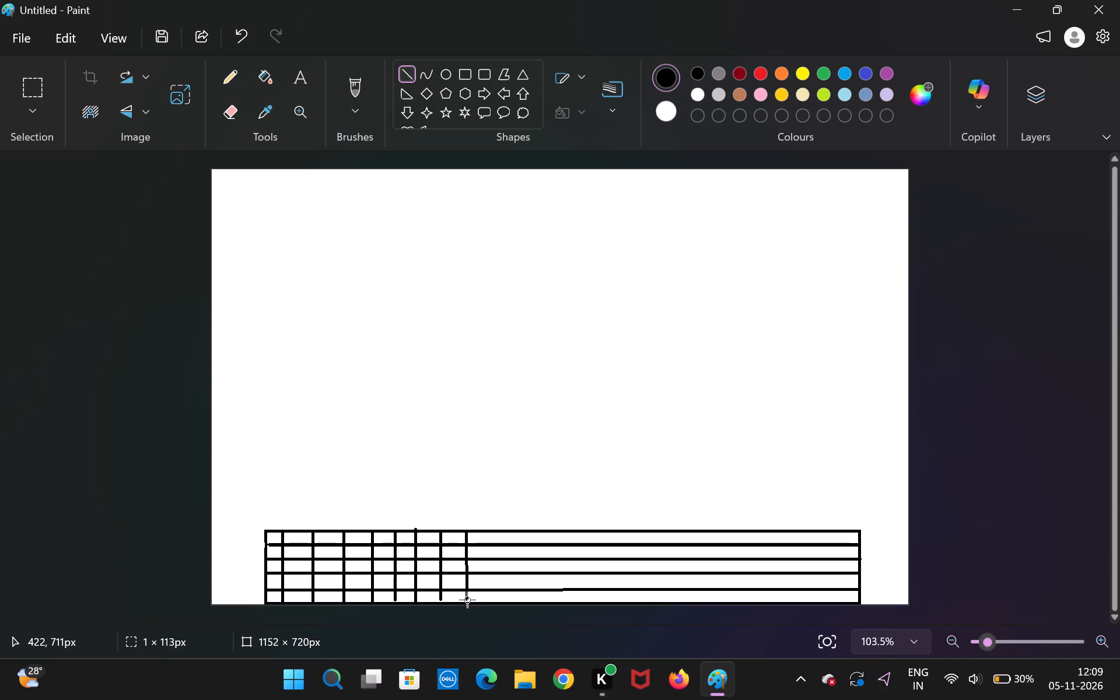
pyautogui.moveTo(467, 600); pyautogui.dragTo(467, 601)
pyautogui.click(542, 477)
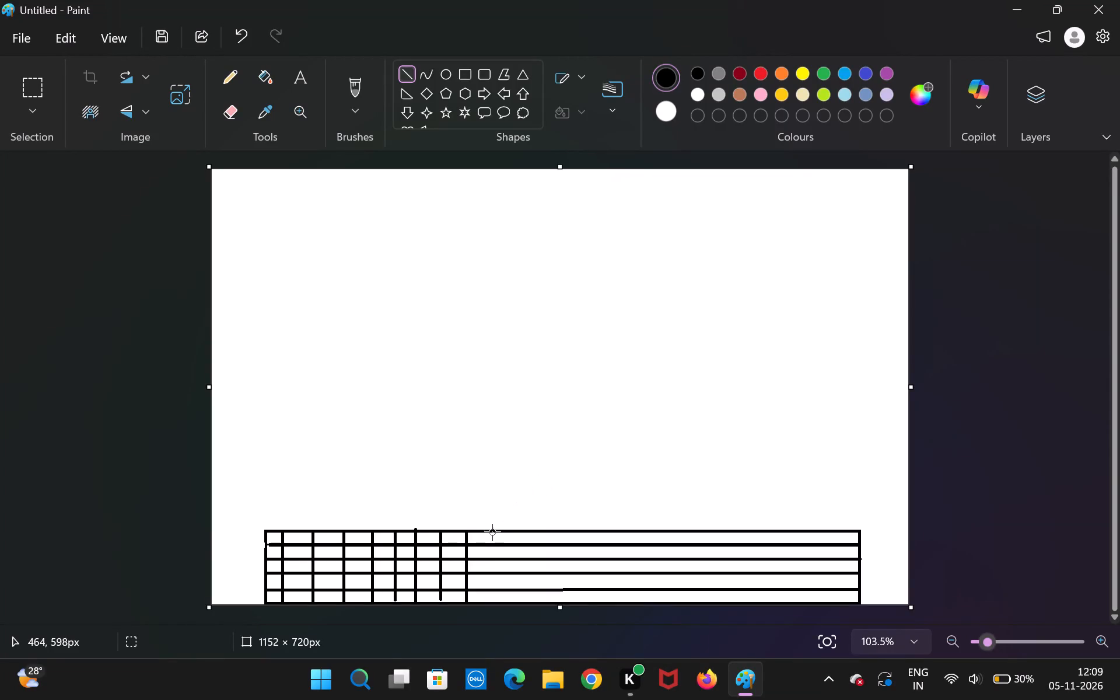
# Draw a ninth vertical line about 111 px long across the strips at about x = 465 px, right of the eighth line.
pyautogui.moveTo(493, 533); pyautogui.dragTo(493, 552)
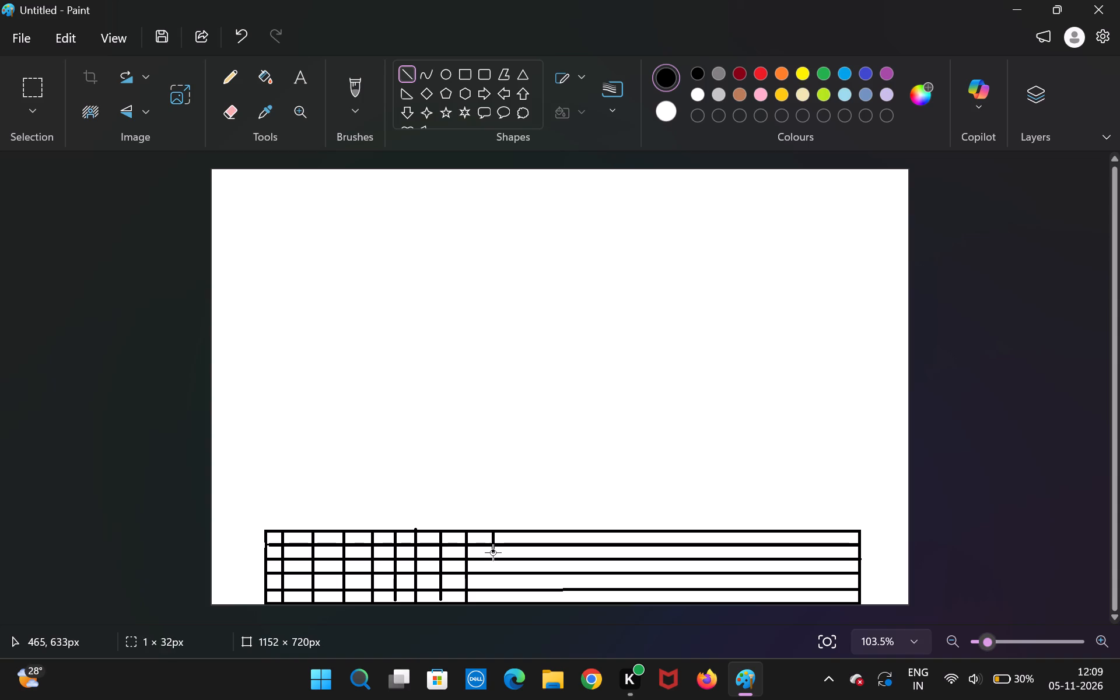
pyautogui.moveTo(493, 552); pyautogui.dragTo(495, 600)
pyautogui.moveTo(495, 600); pyautogui.dragTo(493, 600)
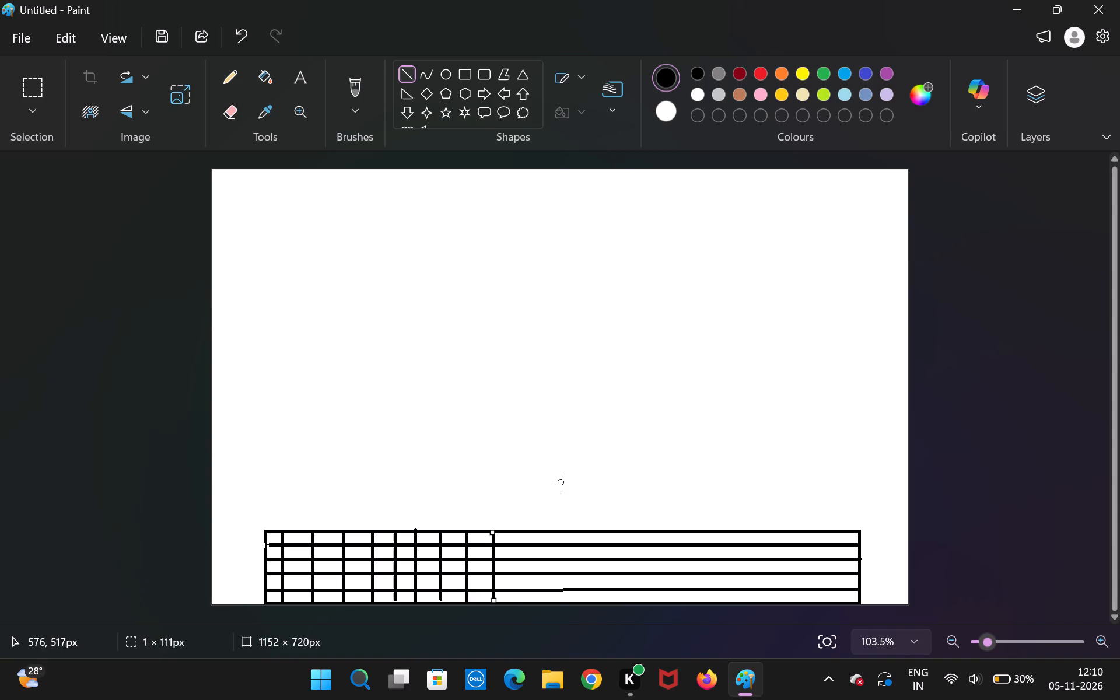
pyautogui.click(561, 482)
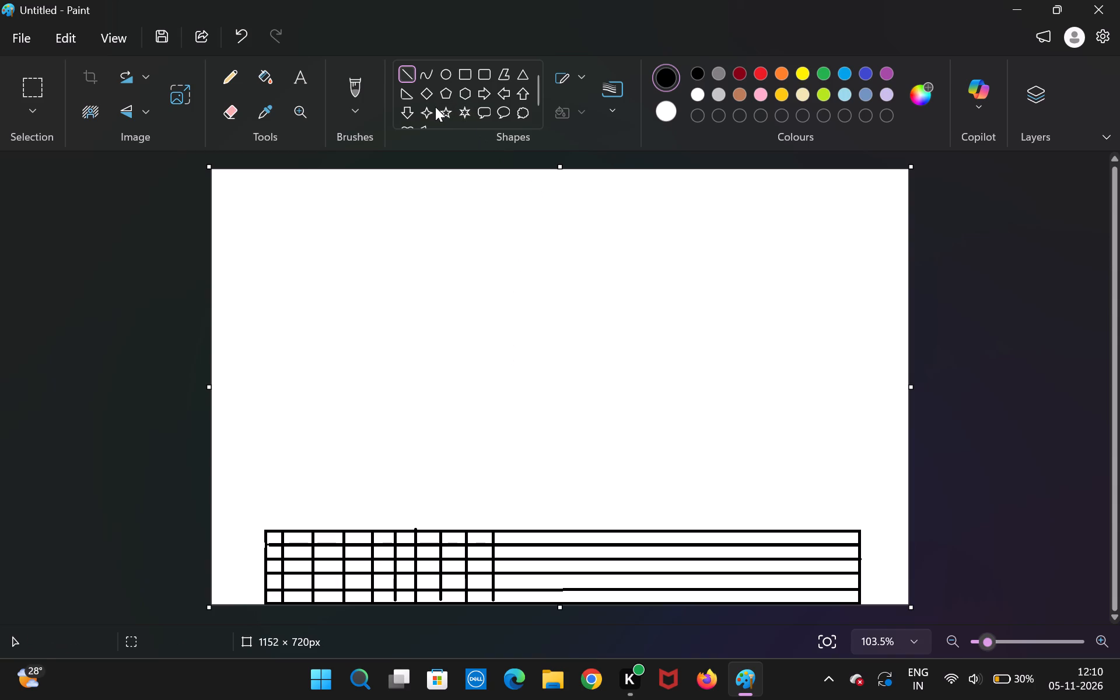
# Set the secondary colour to black and draw a rectangle outline in it, about 157 × 116 px, across the strips from the ninth vertical line.
pyautogui.click(465, 72)
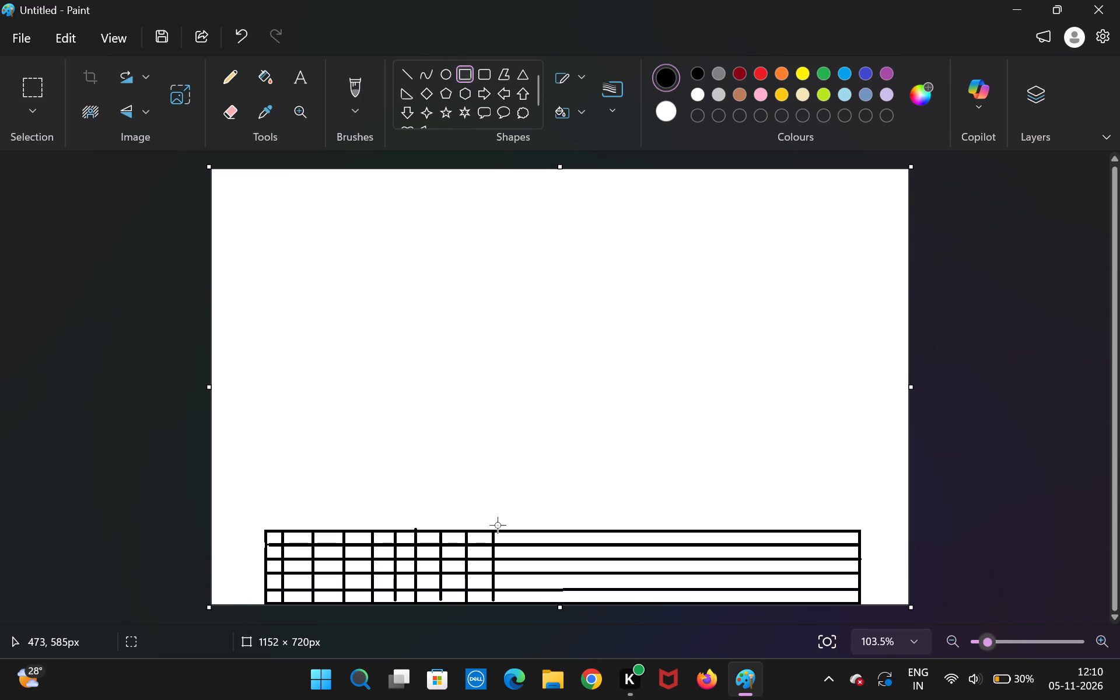
pyautogui.moveTo(496, 530); pyautogui.dragTo(554, 602, button='right')
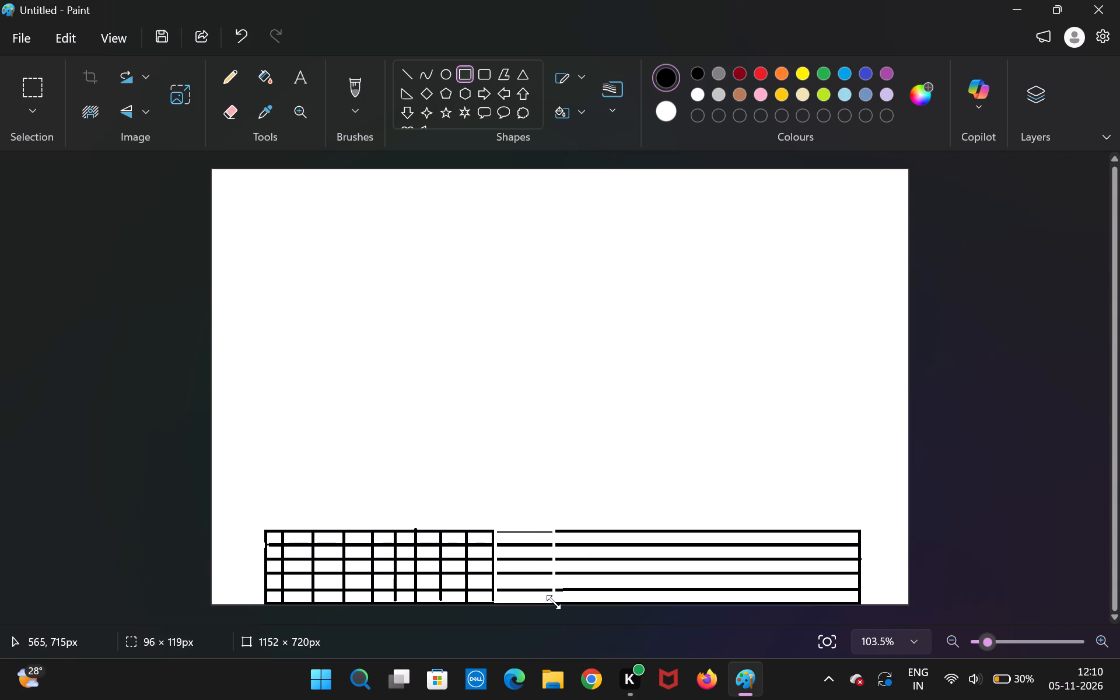
pyautogui.hotkey('ctrl', 'z')
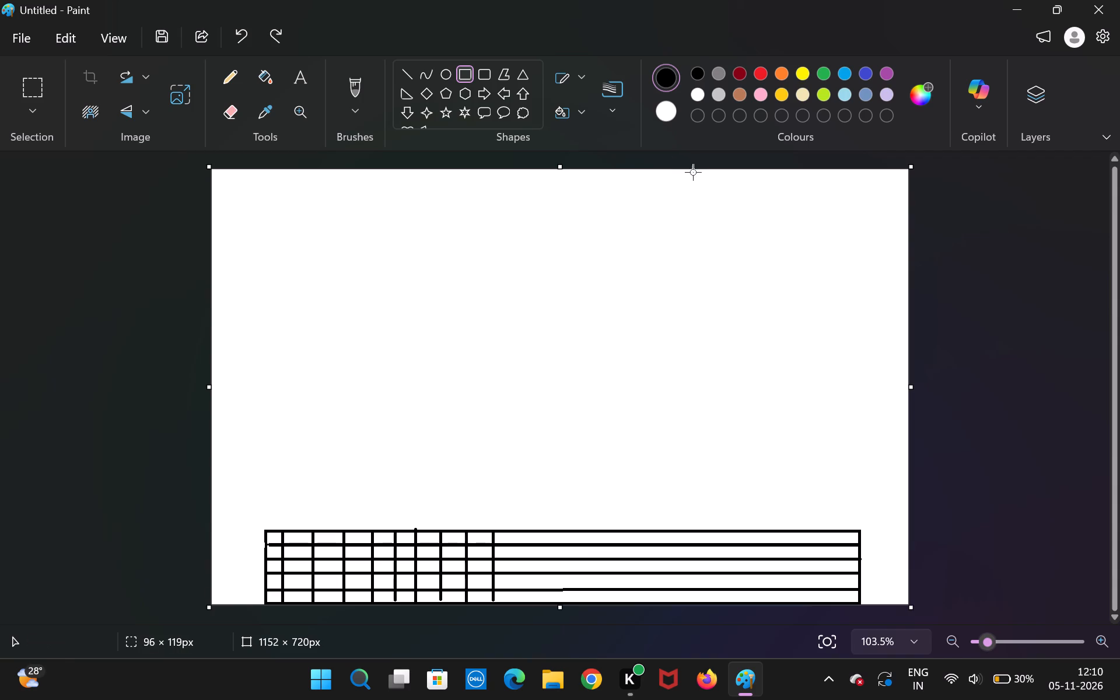
pyautogui.click(665, 113)
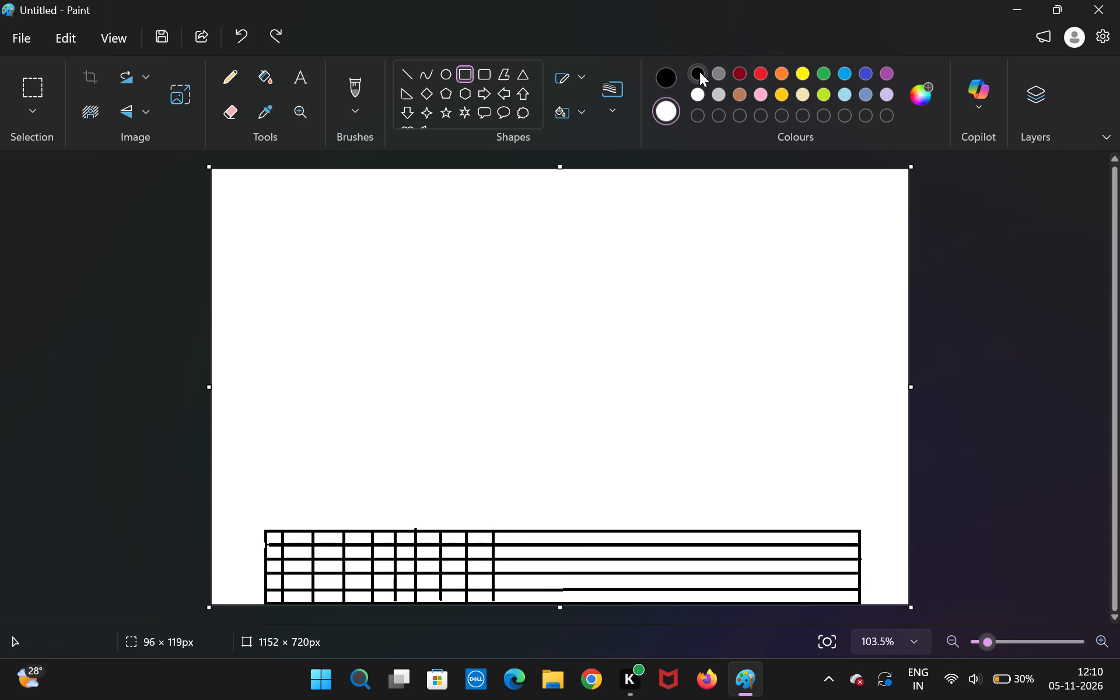
pyautogui.click(699, 72)
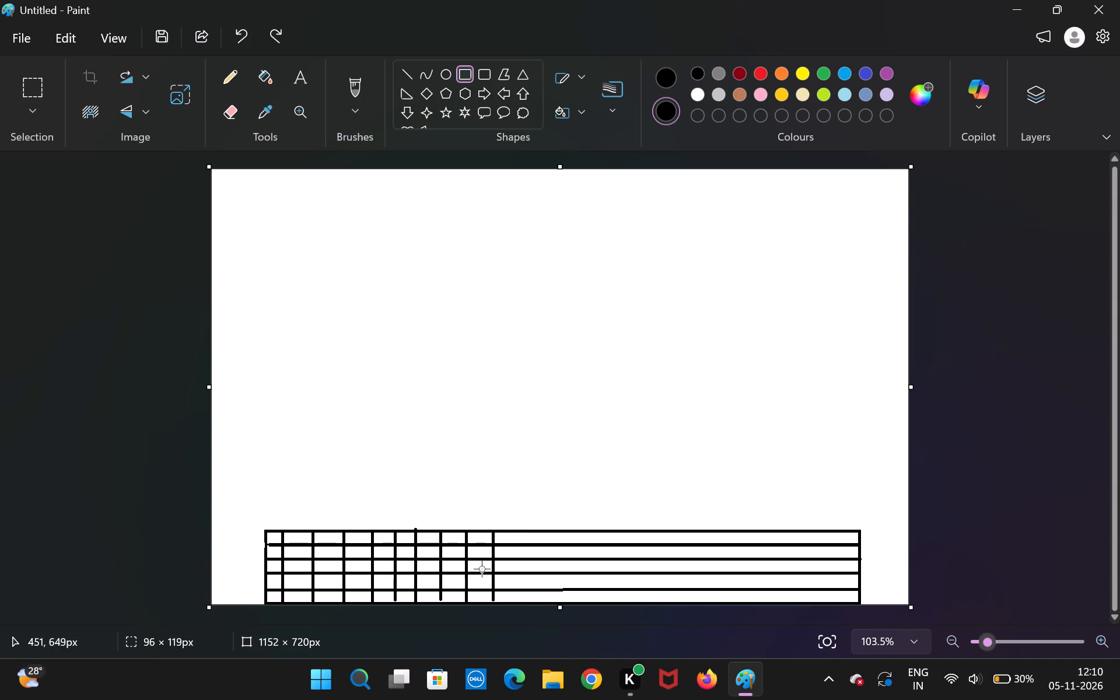
pyautogui.moveTo(492, 532); pyautogui.dragTo(561, 602, button='right')
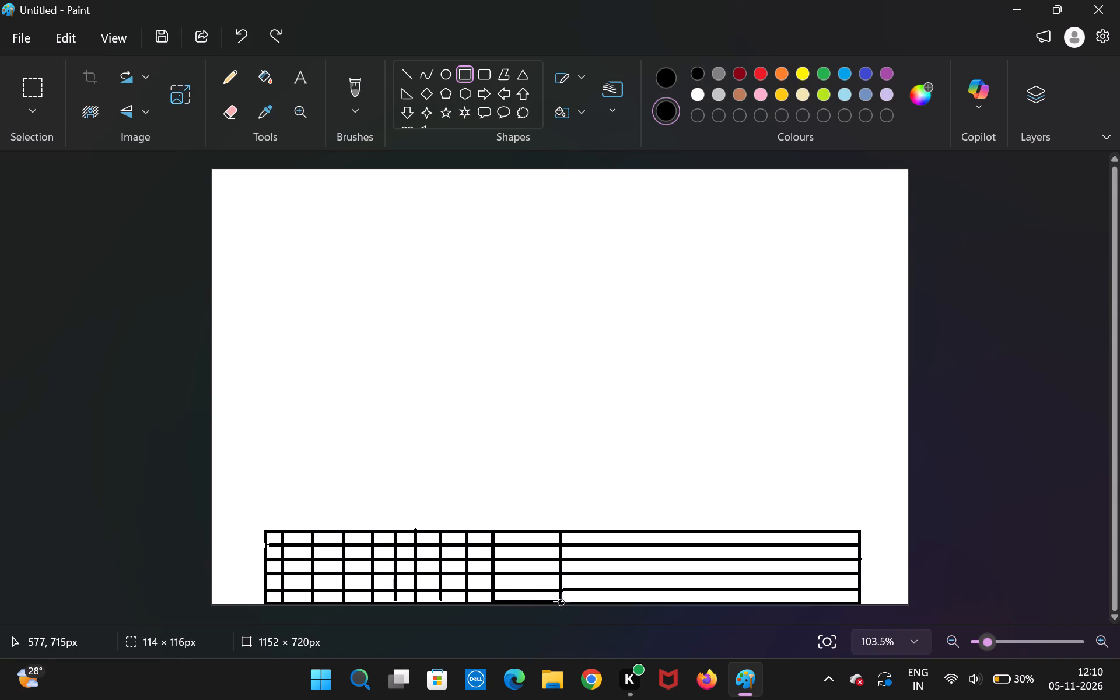
pyautogui.moveTo(561, 602); pyautogui.dragTo(585, 603, button='right')
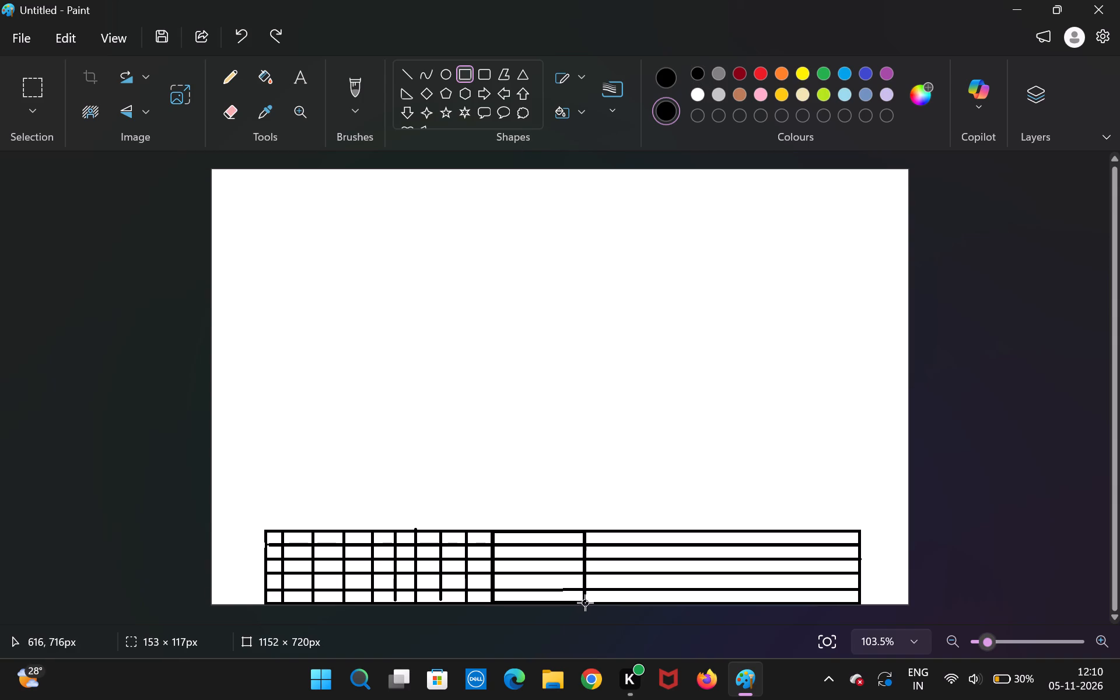
pyautogui.moveTo(585, 603); pyautogui.dragTo(587, 602, button='right')
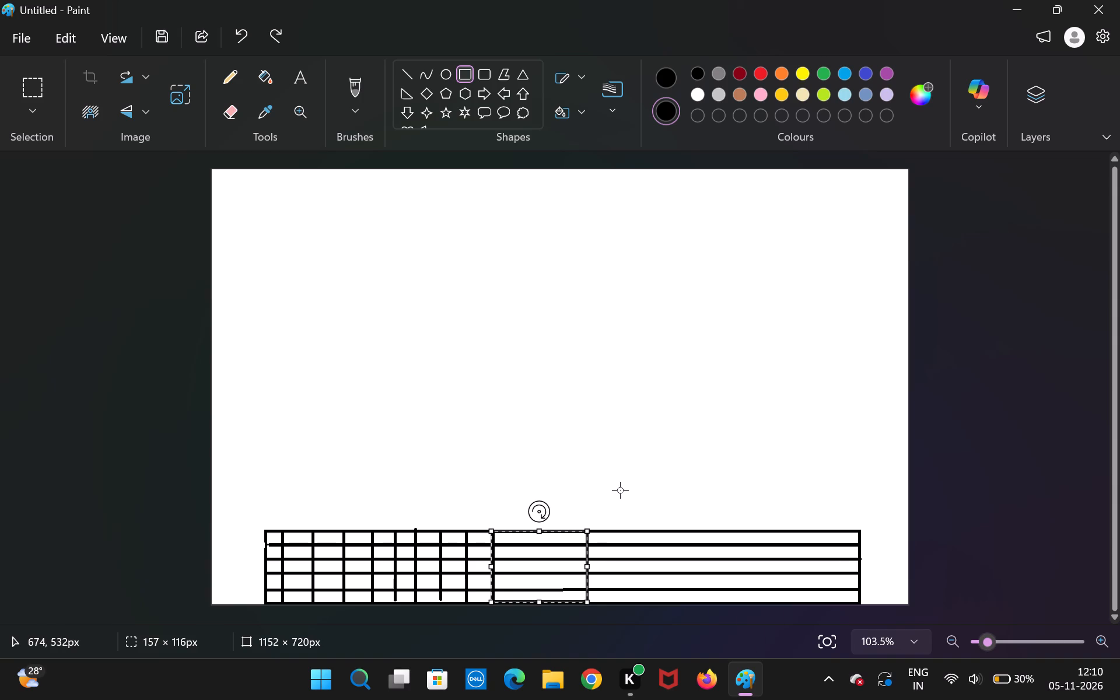
pyautogui.click(620, 490)
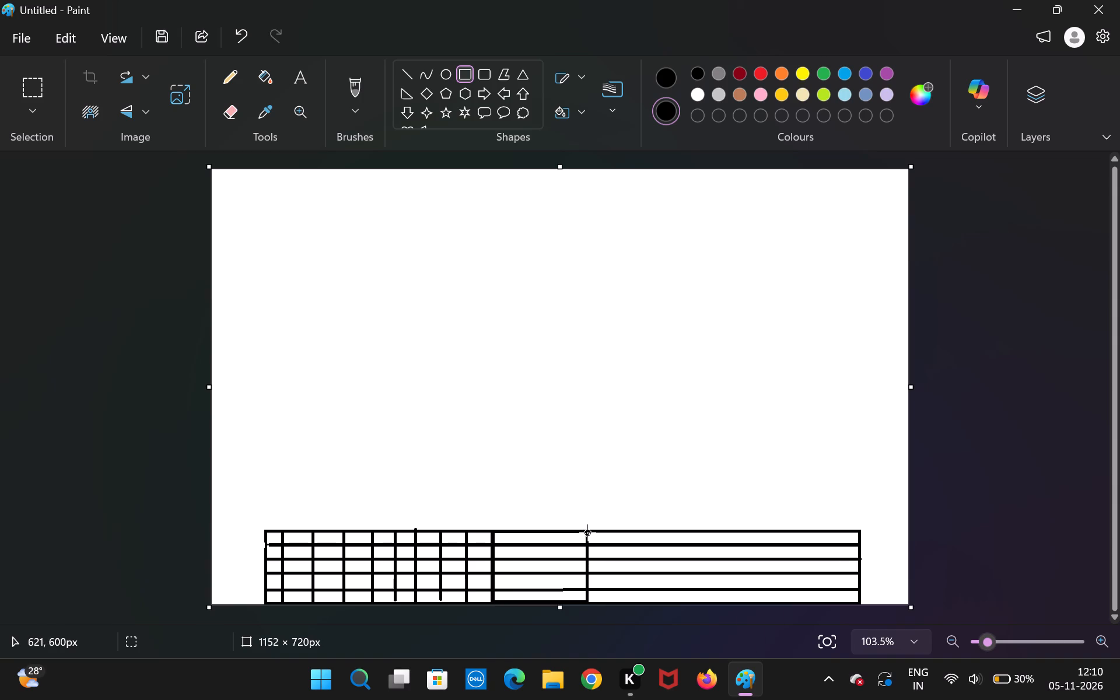
# Draw a black rectangle about 42 × 114 px across the strips, adjoining the wide rectangle's right edge.
pyautogui.moveTo(589, 532); pyautogui.dragTo(625, 599, button='right')
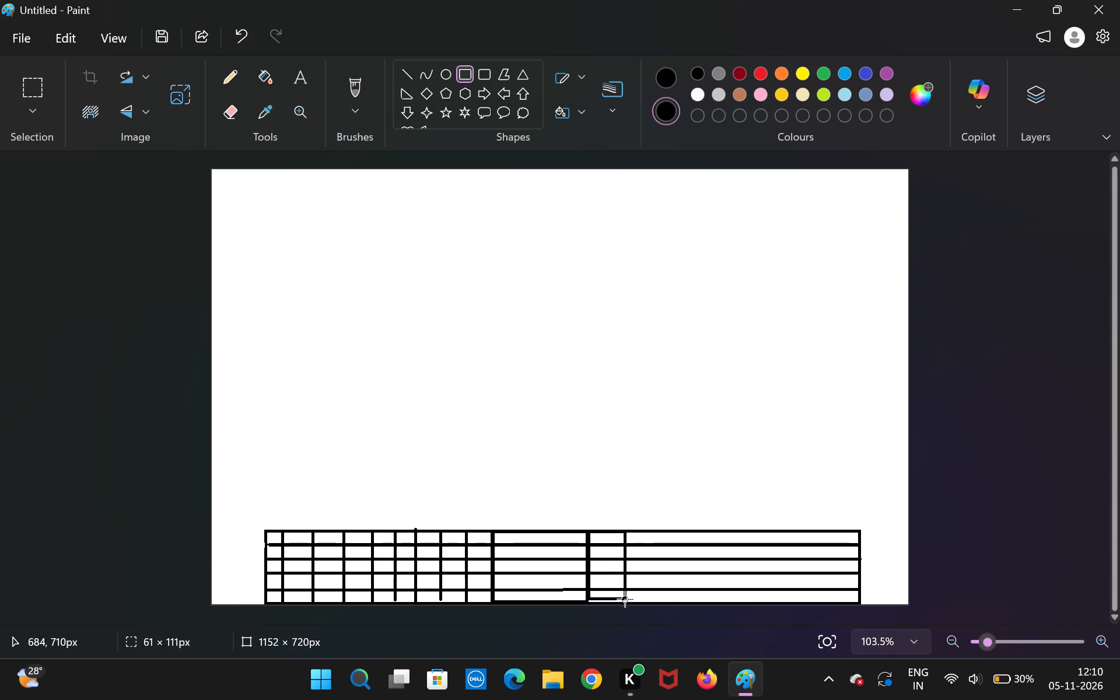
pyautogui.moveTo(625, 599); pyautogui.dragTo(614, 601, button='right')
pyautogui.keyDown('ctrl'); pyautogui.scroll(3, 614, 601); pyautogui.keyUp('ctrl')
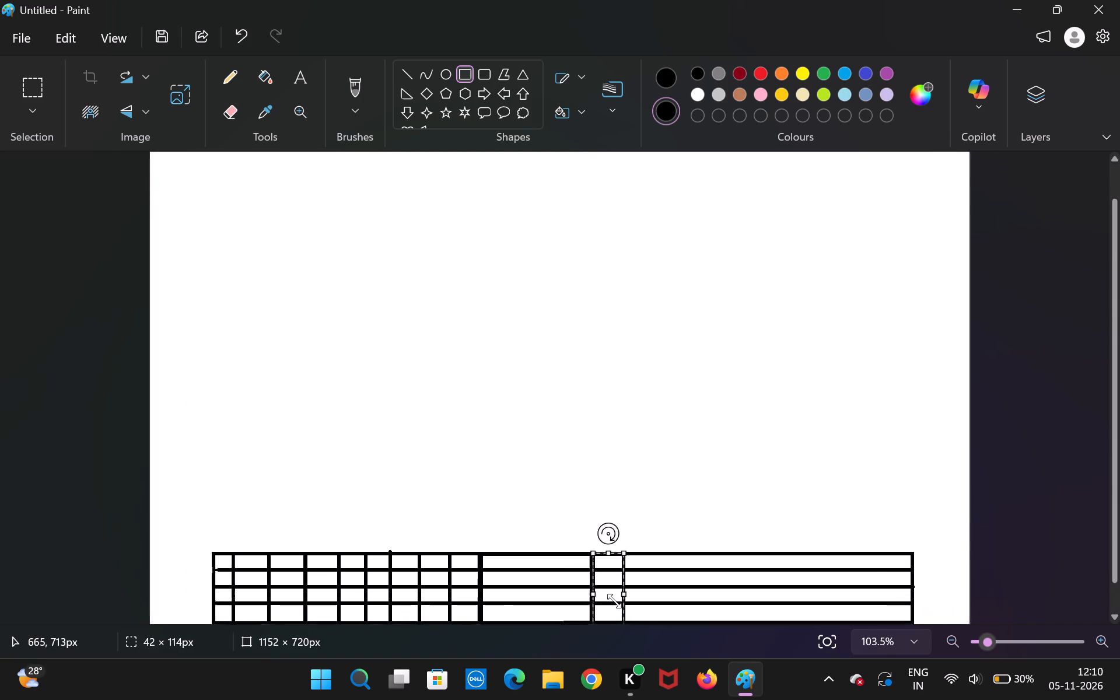
pyautogui.keyDown('ctrl'); pyautogui.scroll(-3, 614, 601); pyautogui.keyUp('ctrl')
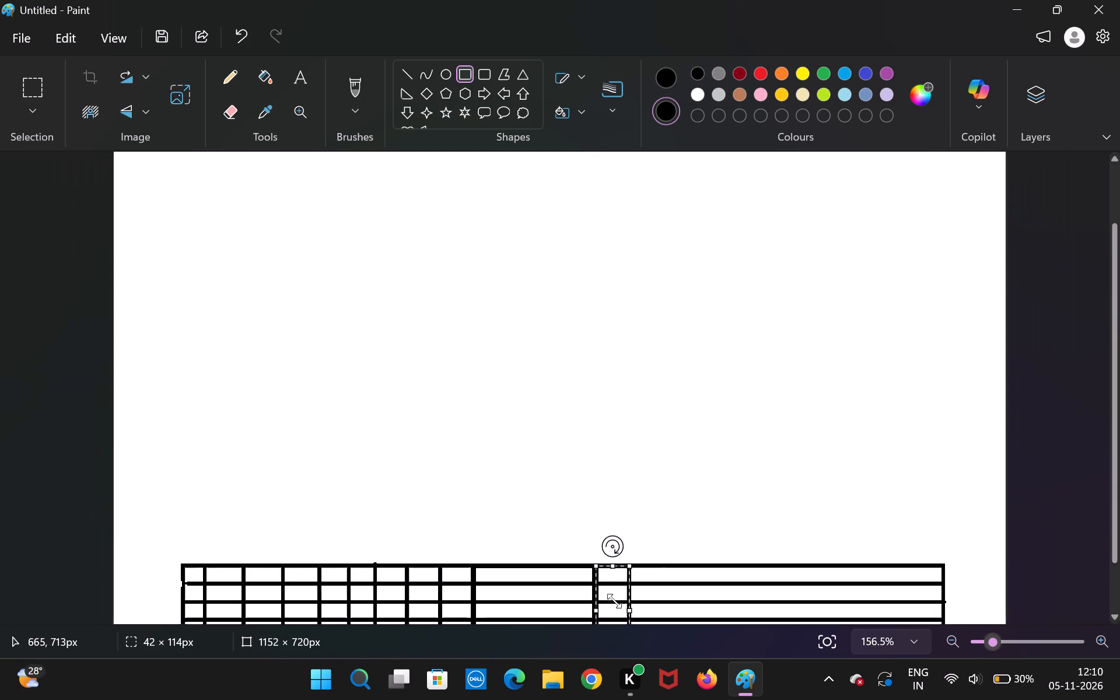
pyautogui.keyDown('ctrl'); pyautogui.scroll(-1, 614, 601); pyautogui.keyUp('ctrl')
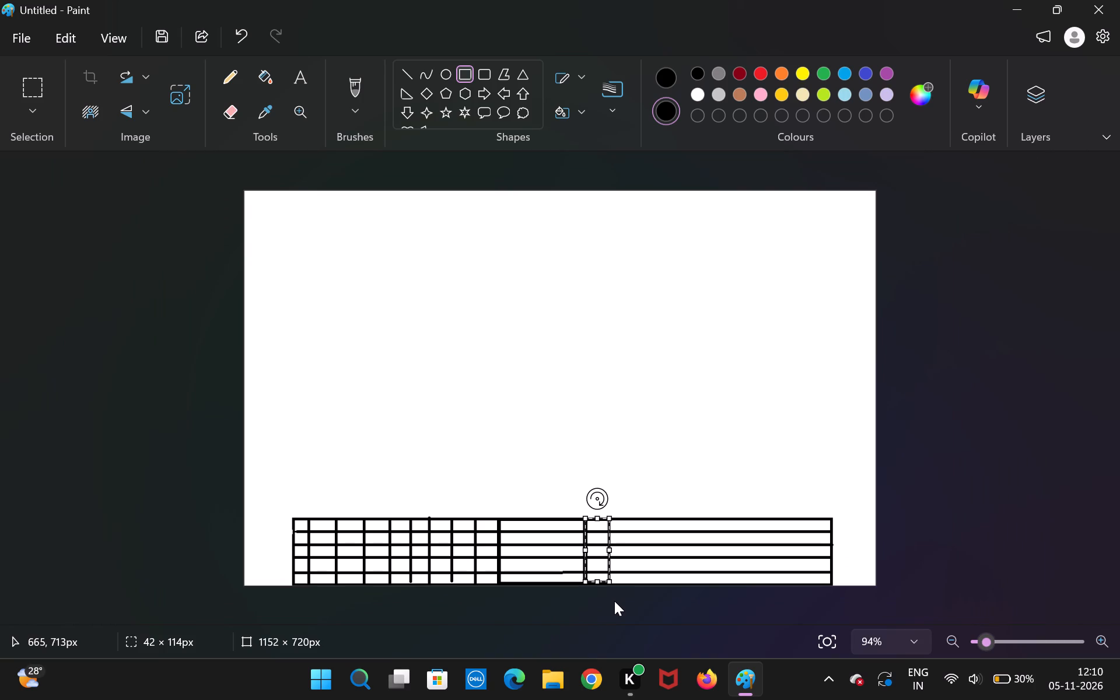
pyautogui.click(651, 491)
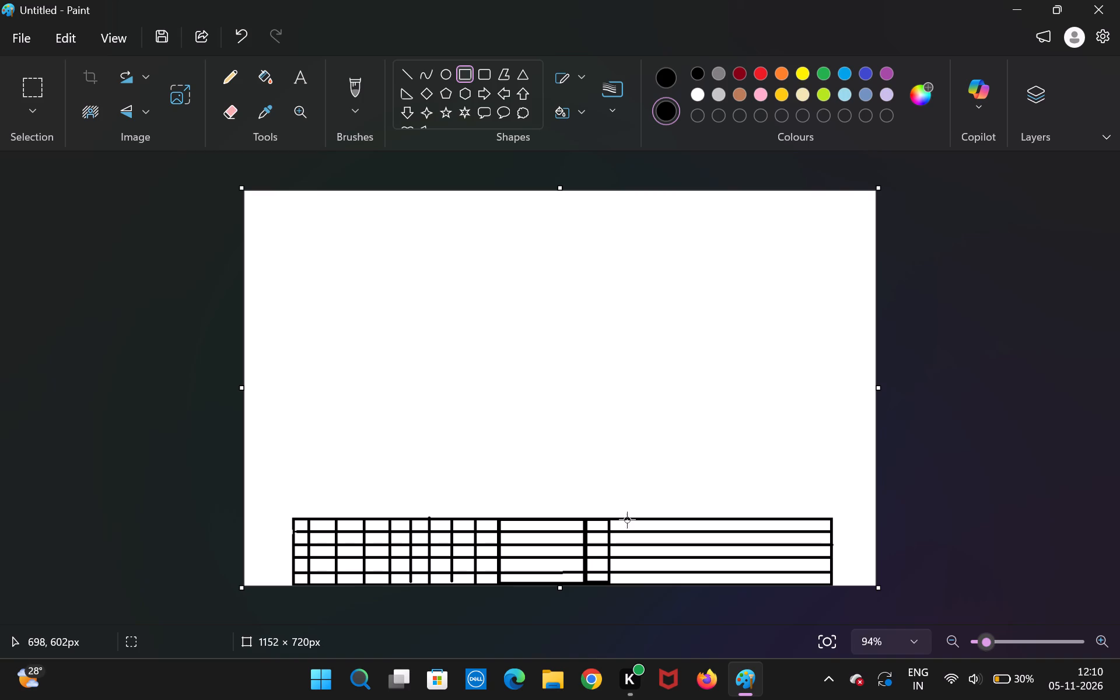
# Draw a black rectangle about 45 × 115 px across the strips, a short gap right of the 42 px wide rectangle.
pyautogui.moveTo(629, 519); pyautogui.dragTo(659, 583)
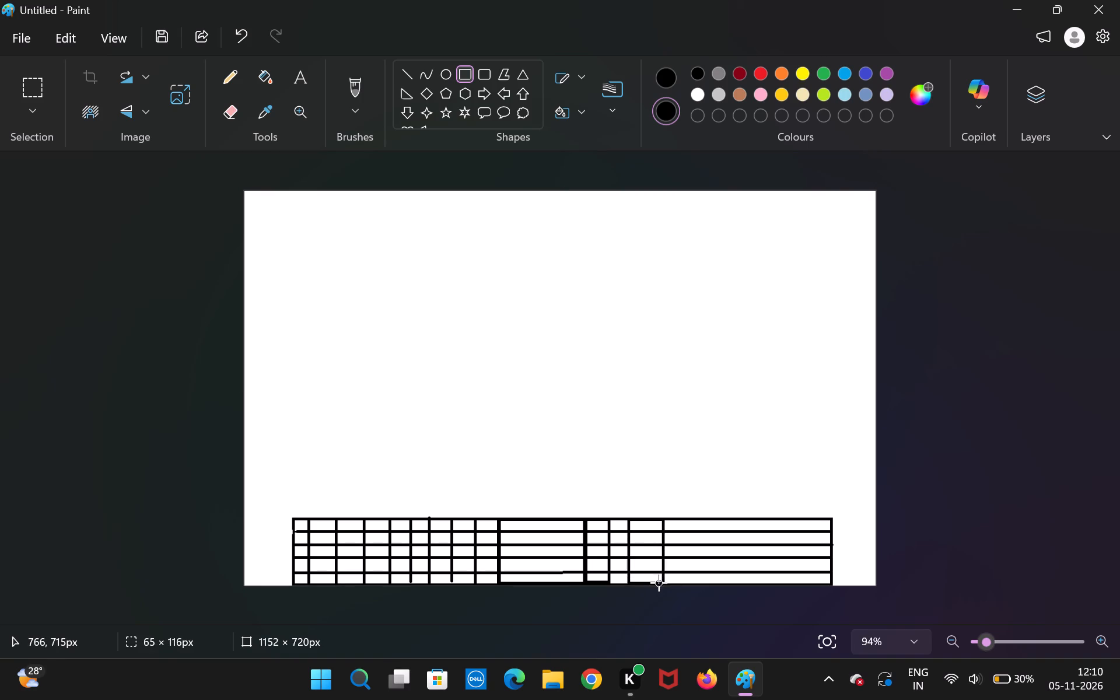
pyautogui.moveTo(659, 583); pyautogui.dragTo(653, 582)
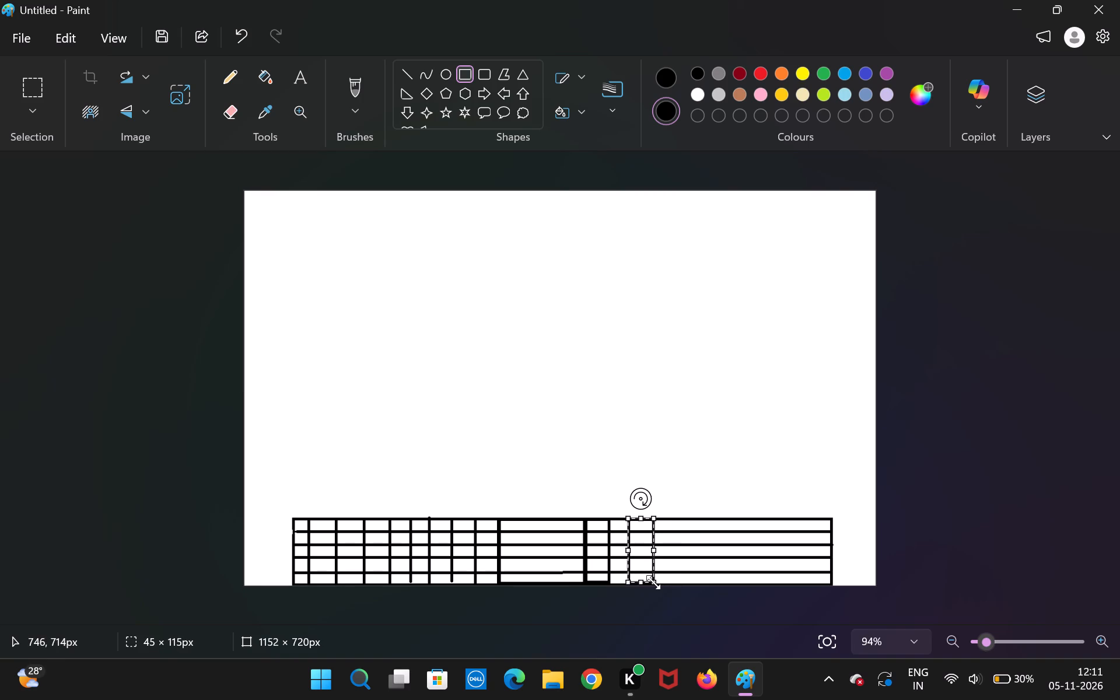
pyautogui.click(688, 471)
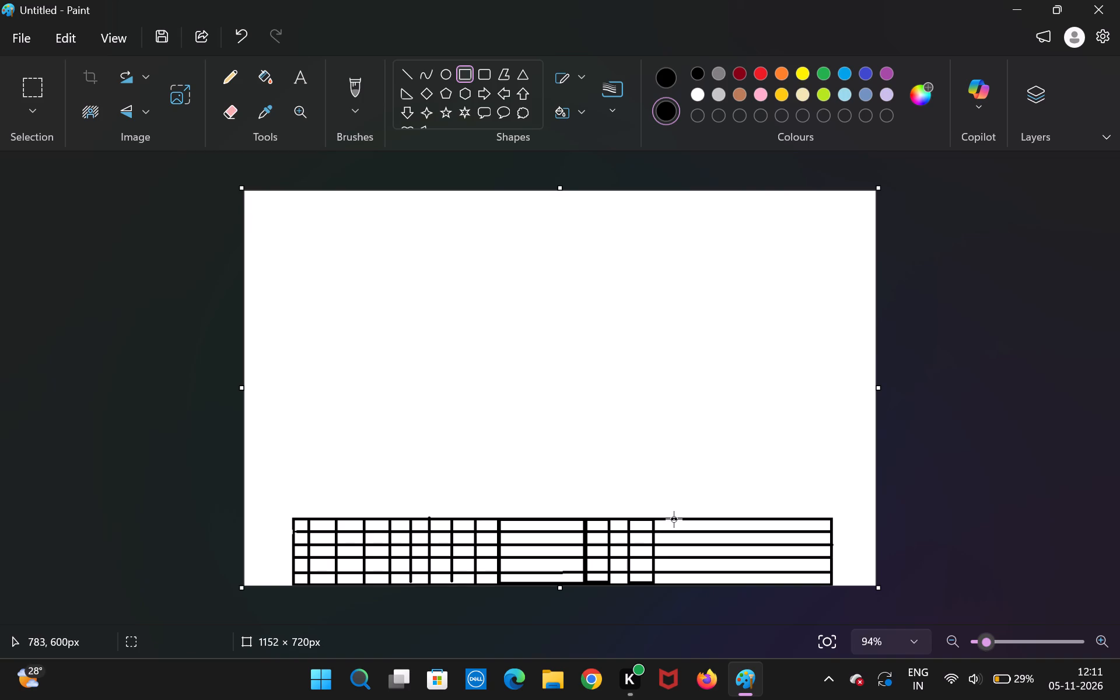
# Draw a black rectangle about 49 × 119 px across the strips, starting at about x = 783 px.
pyautogui.moveTo(674, 519); pyautogui.dragTo(702, 565)
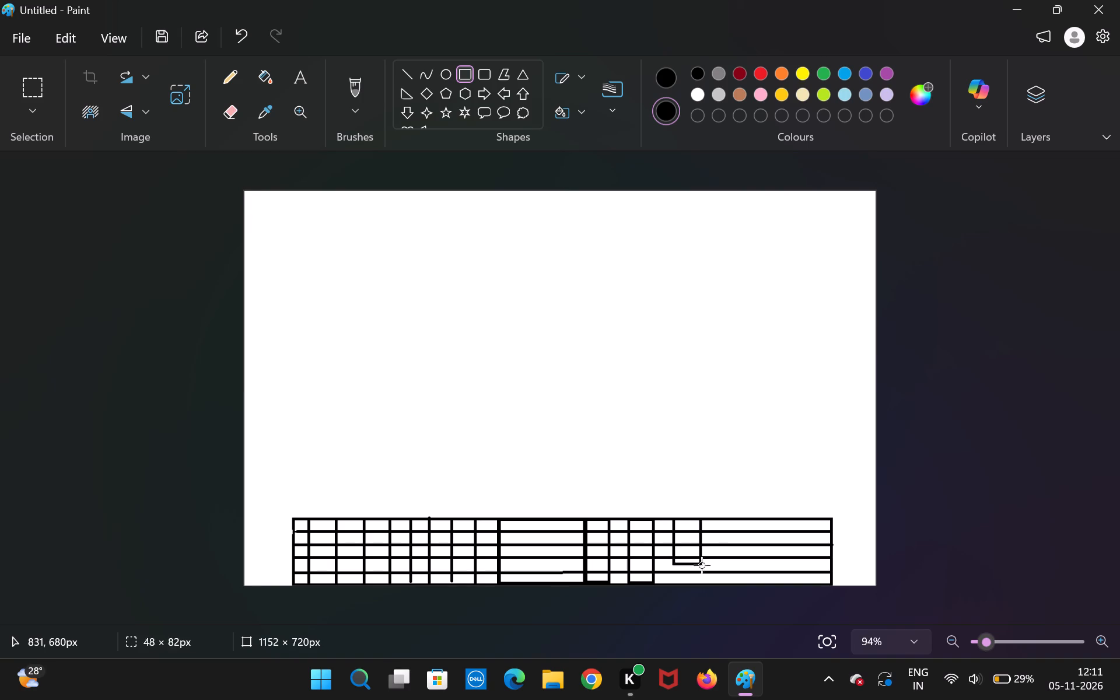
pyautogui.moveTo(702, 565); pyautogui.dragTo(698, 585)
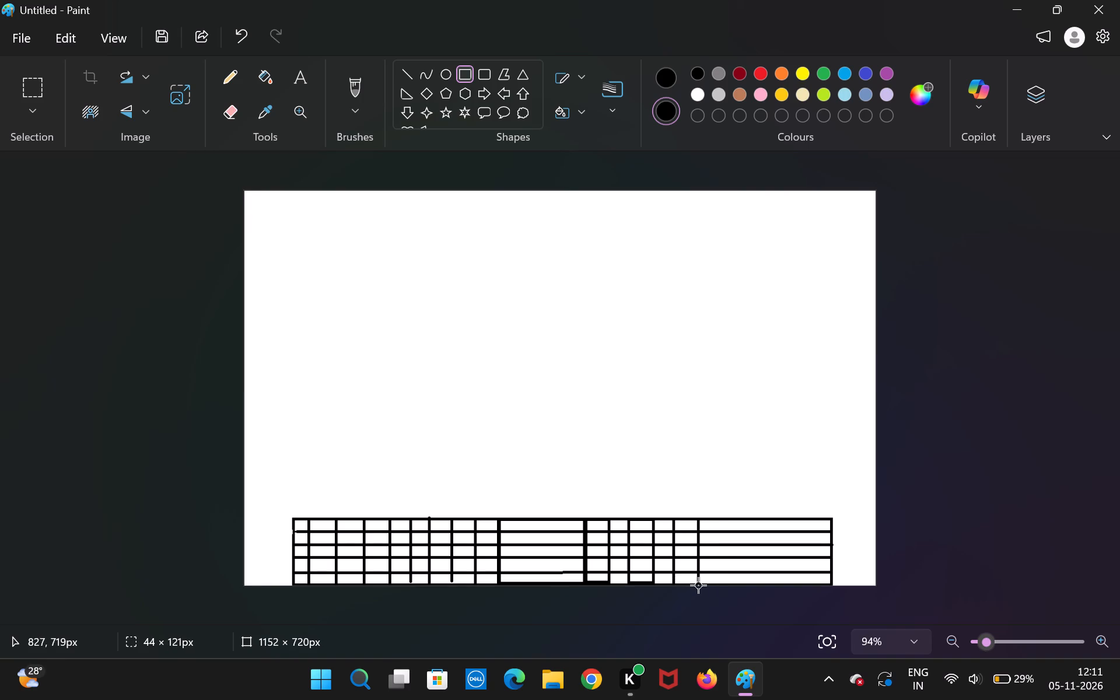
pyautogui.moveTo(698, 585); pyautogui.dragTo(700, 583)
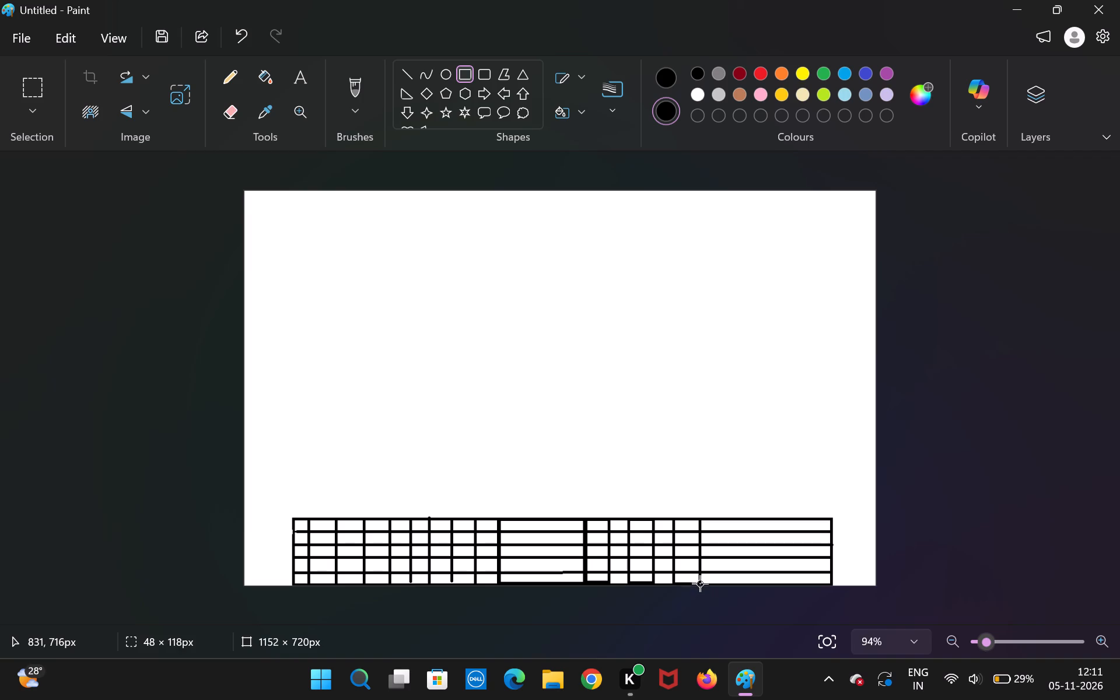
pyautogui.moveTo(700, 583); pyautogui.dragTo(701, 584)
pyautogui.keyDown('ctrl'); pyautogui.scroll(2, 701, 584); pyautogui.keyUp('ctrl')
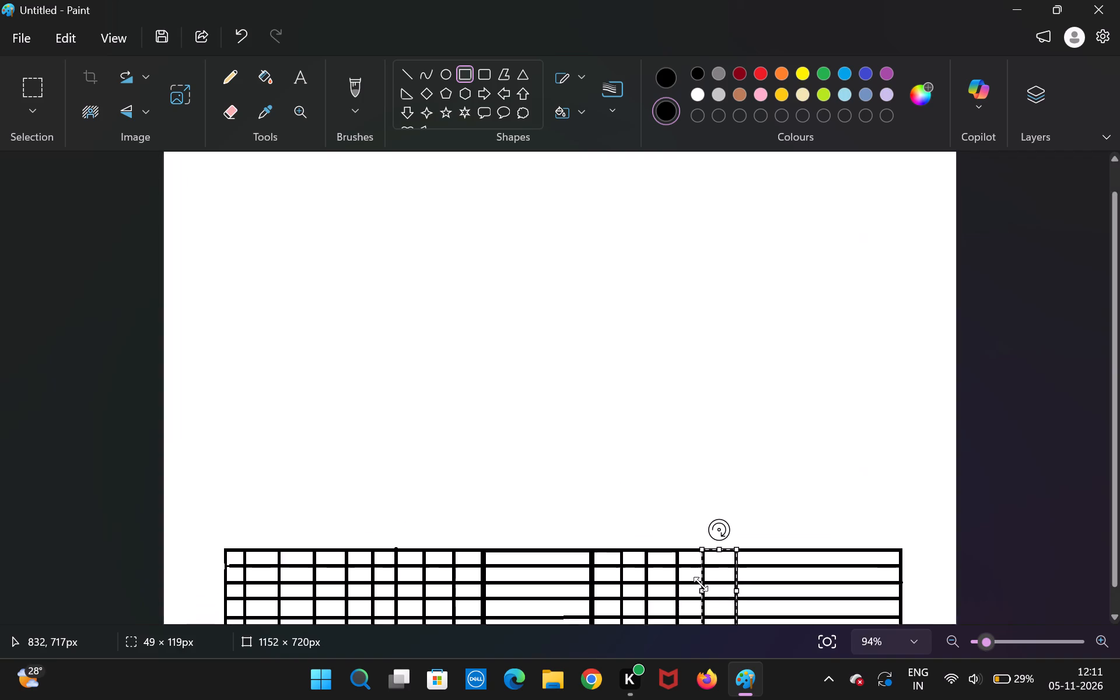
pyautogui.keyDown('ctrl'); pyautogui.scroll(-3, 717, 471); pyautogui.keyUp('ctrl')
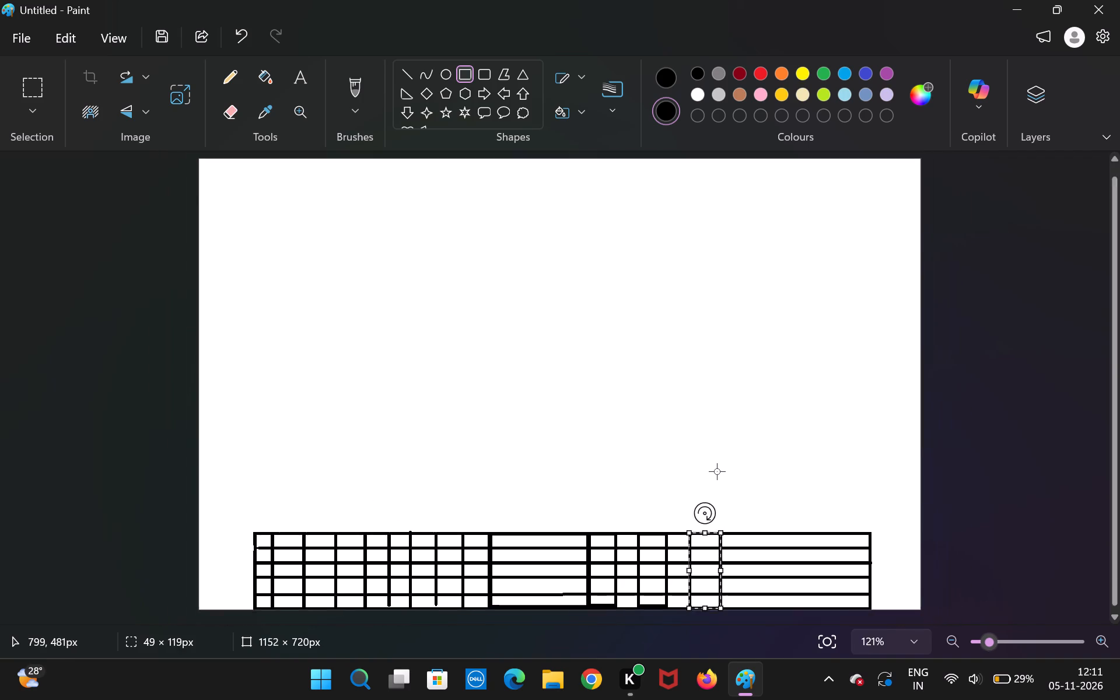
pyautogui.keyDown('ctrl'); pyautogui.scroll(-1, 717, 471); pyautogui.keyUp('ctrl')
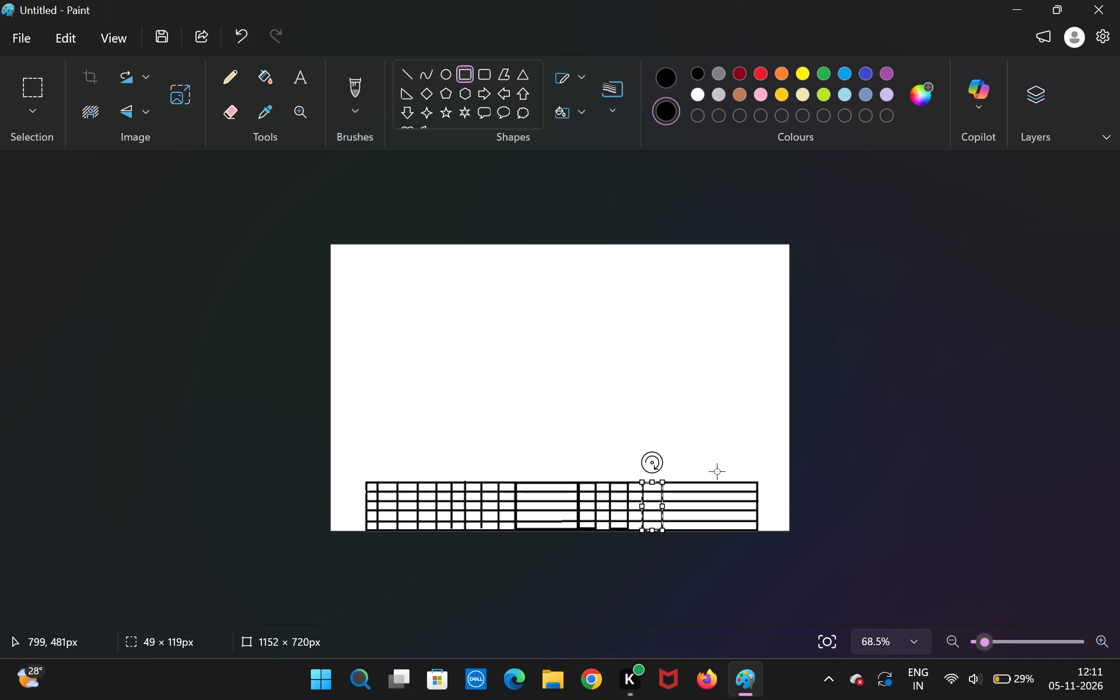
pyautogui.click(705, 449)
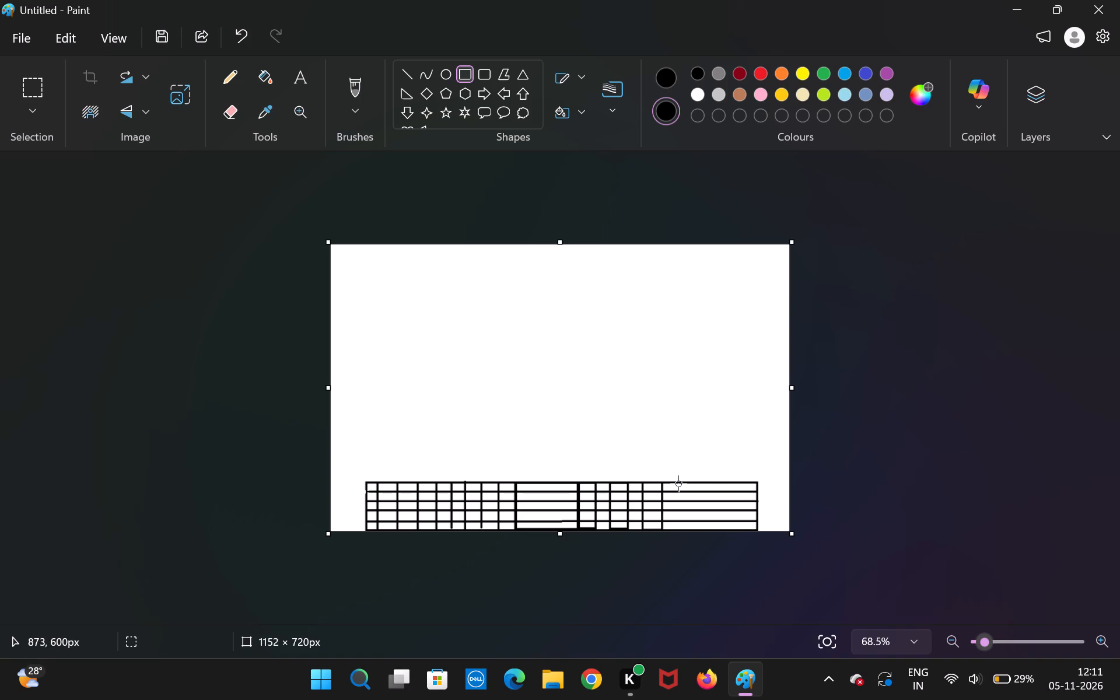
# Draw a black rectangle about 47 × 123 px across the strips from about x = 873 px, and trim its top-left corner to the base's top line.
pyautogui.moveTo(678, 481); pyautogui.dragTo(723, 551)
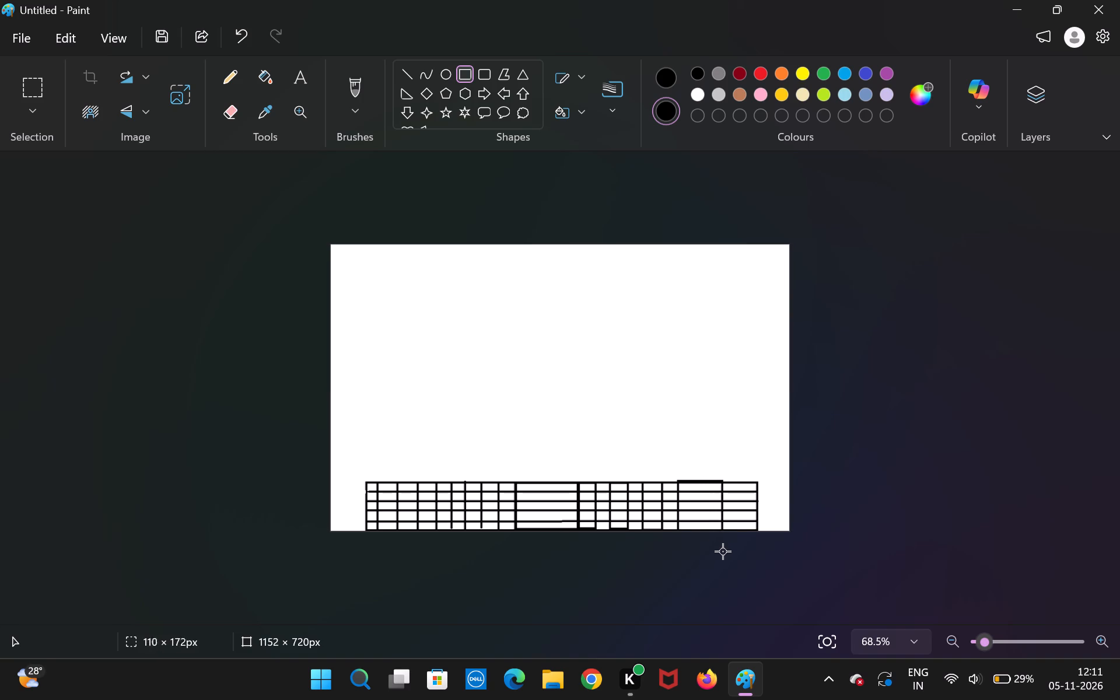
pyautogui.moveTo(723, 551); pyautogui.dragTo(696, 534)
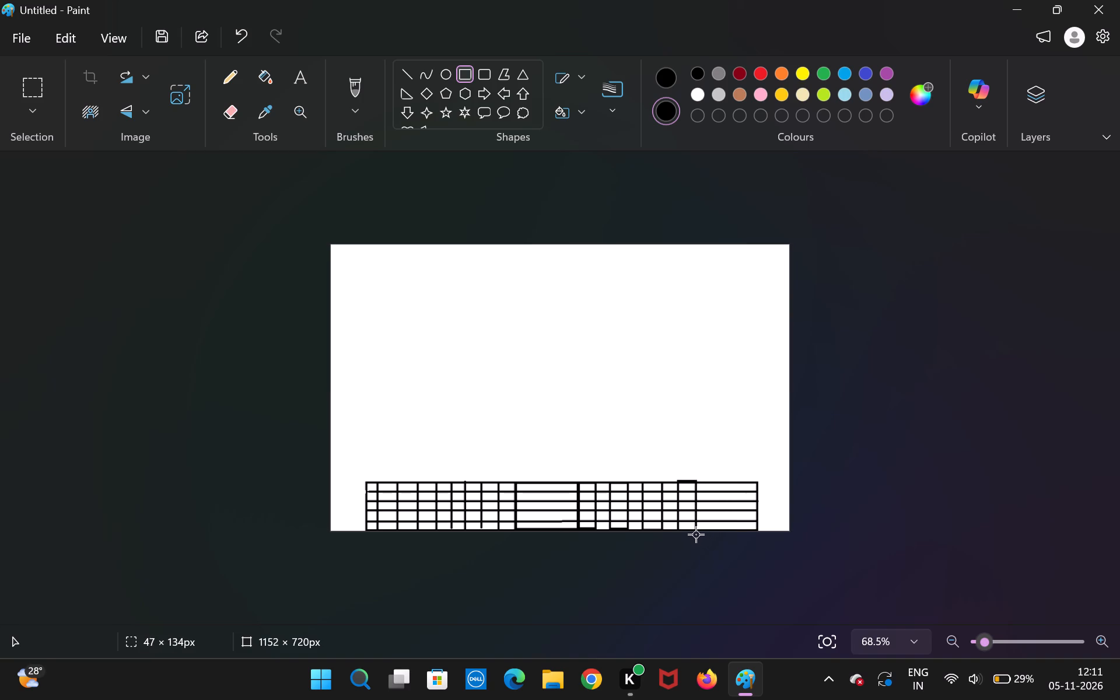
pyautogui.moveTo(696, 534); pyautogui.dragTo(696, 530)
pyautogui.moveTo(696, 530); pyautogui.dragTo(696, 530)
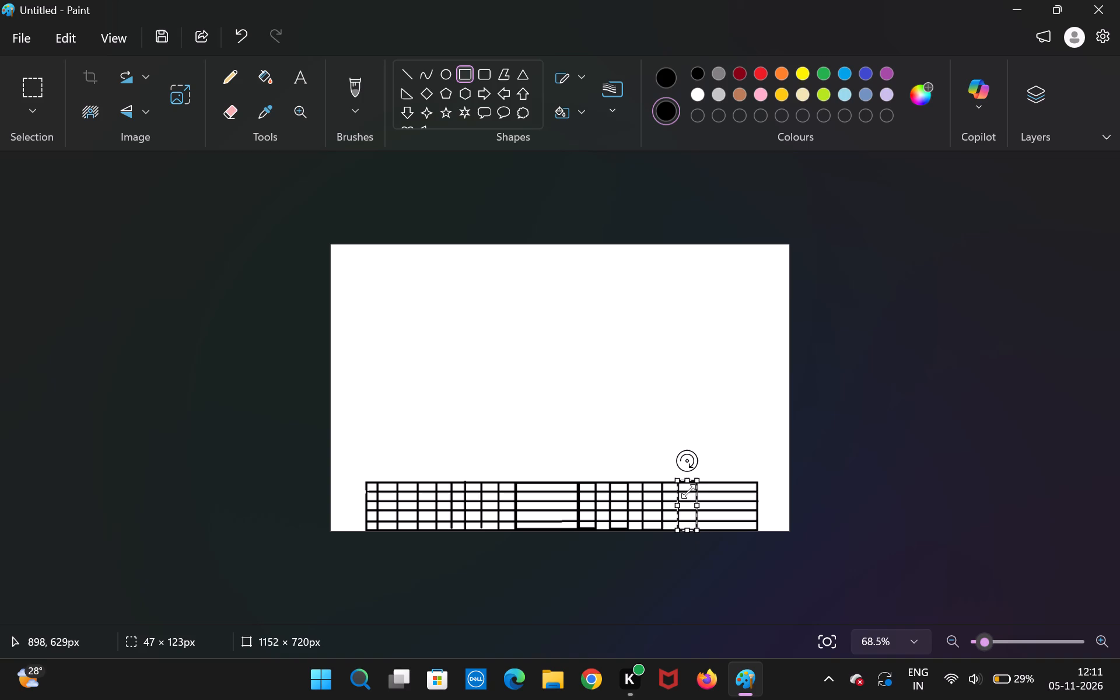
pyautogui.moveTo(687, 479); pyautogui.dragTo(681, 482)
pyautogui.click(720, 432)
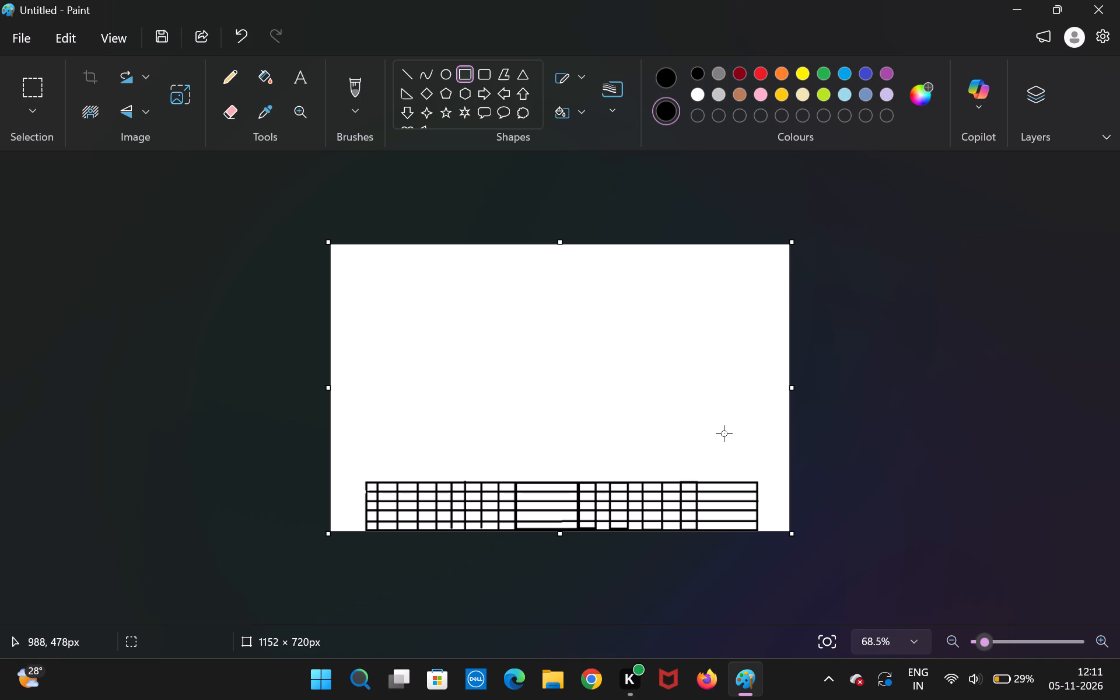
pyautogui.click(724, 433)
# Draw a black rectangle about 45 × 119 px across the strips, starting at about x = 957 px.
pyautogui.moveTo(712, 484); pyautogui.dragTo(727, 530)
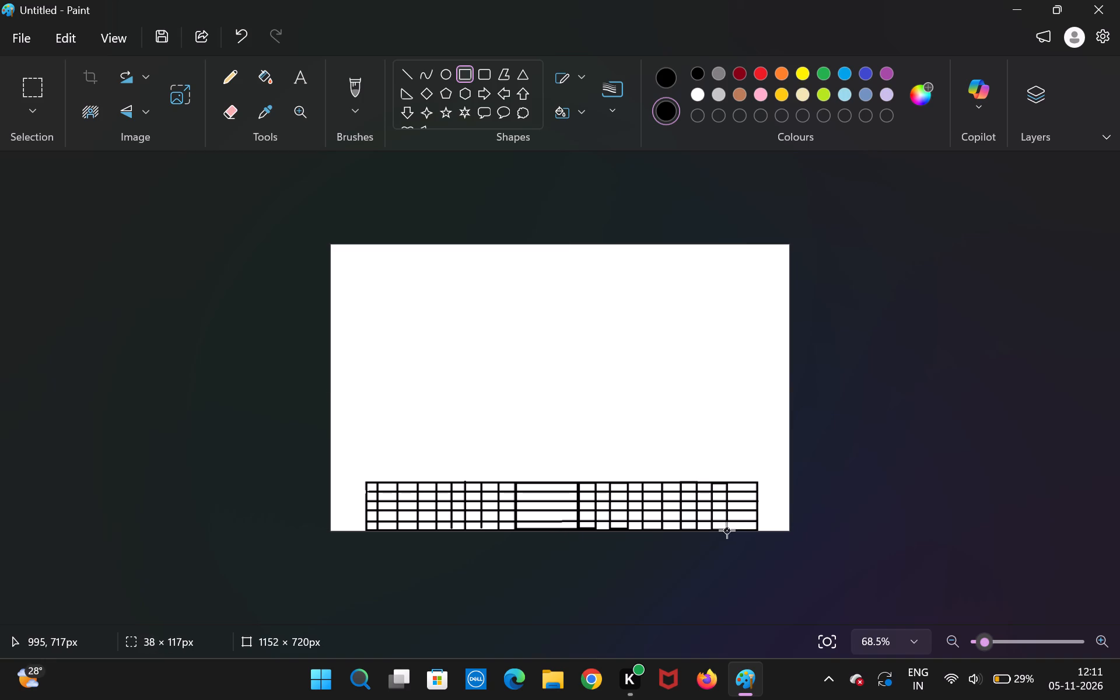
pyautogui.moveTo(727, 530); pyautogui.dragTo(730, 531)
pyautogui.keyDown('ctrl'); pyautogui.scroll(2, 730, 531); pyautogui.keyUp('ctrl')
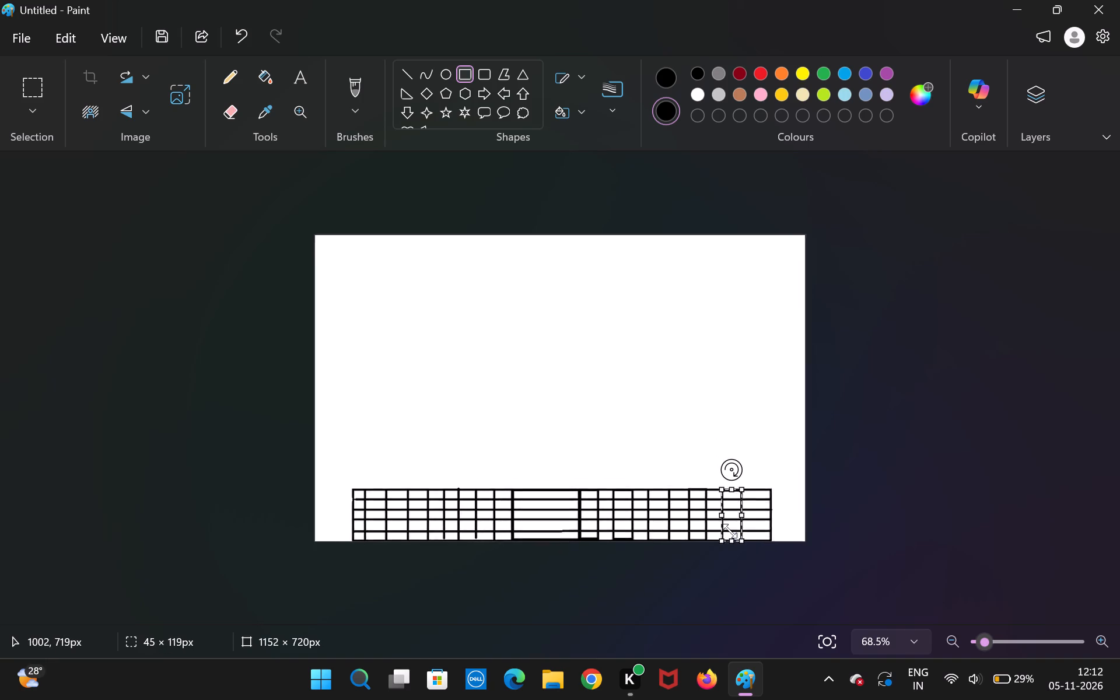
pyautogui.click(803, 428)
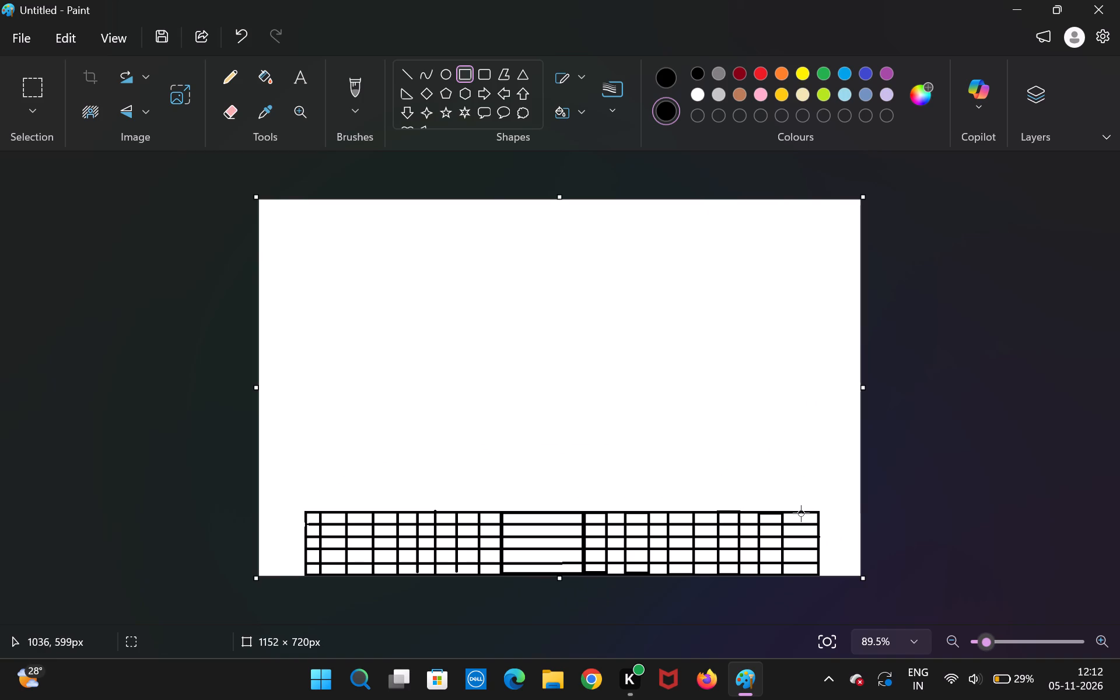
# Draw a black rectangle about 120 px tall from x = 1033 px, narrowed to end at the base's right edge.
pyautogui.click(799, 513)
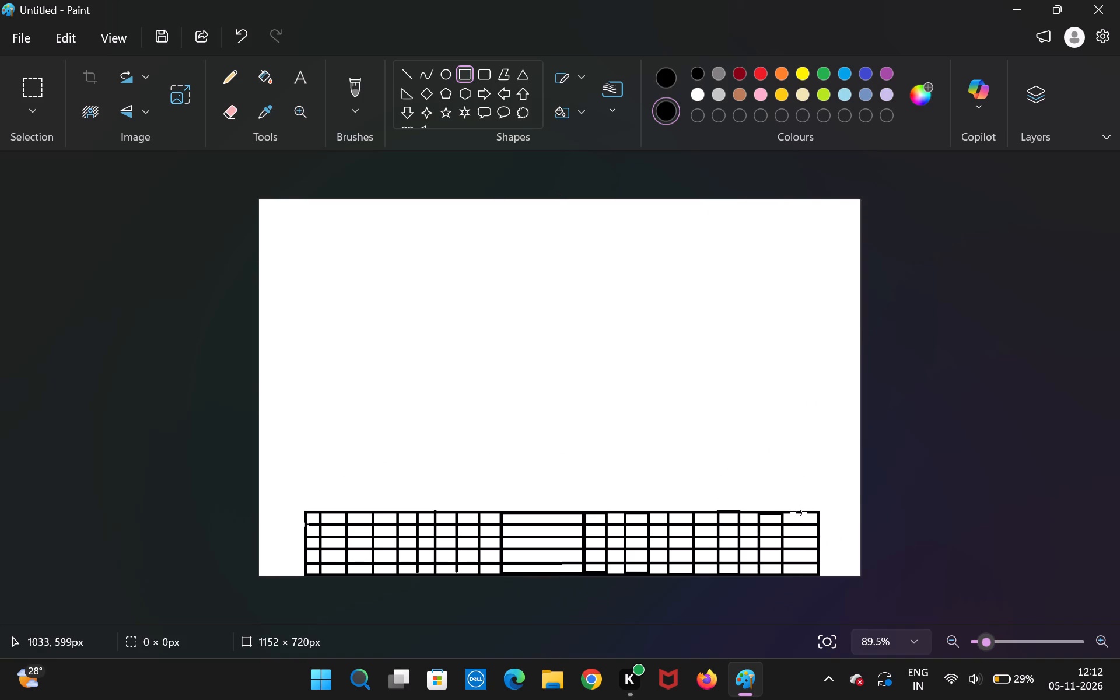
pyautogui.moveTo(799, 513); pyautogui.dragTo(813, 554)
pyautogui.moveTo(813, 554); pyautogui.dragTo(818, 575)
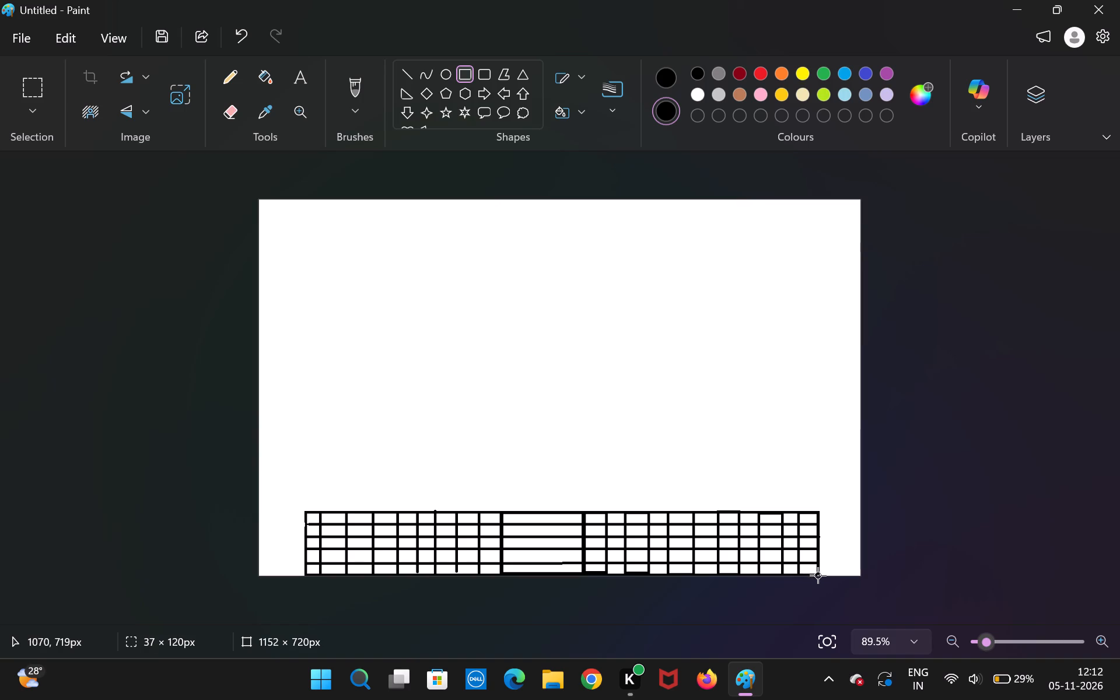
pyautogui.moveTo(818, 575); pyautogui.dragTo(818, 575)
pyautogui.click(832, 546)
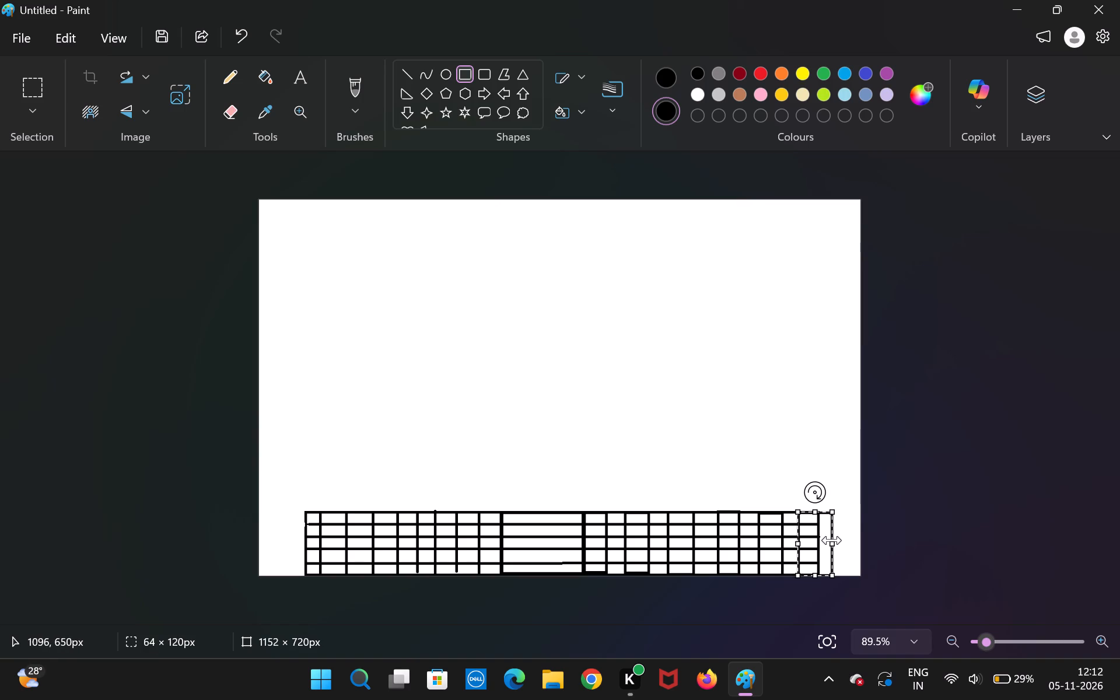
pyautogui.moveTo(831, 540); pyautogui.dragTo(818, 540)
pyautogui.click(821, 461)
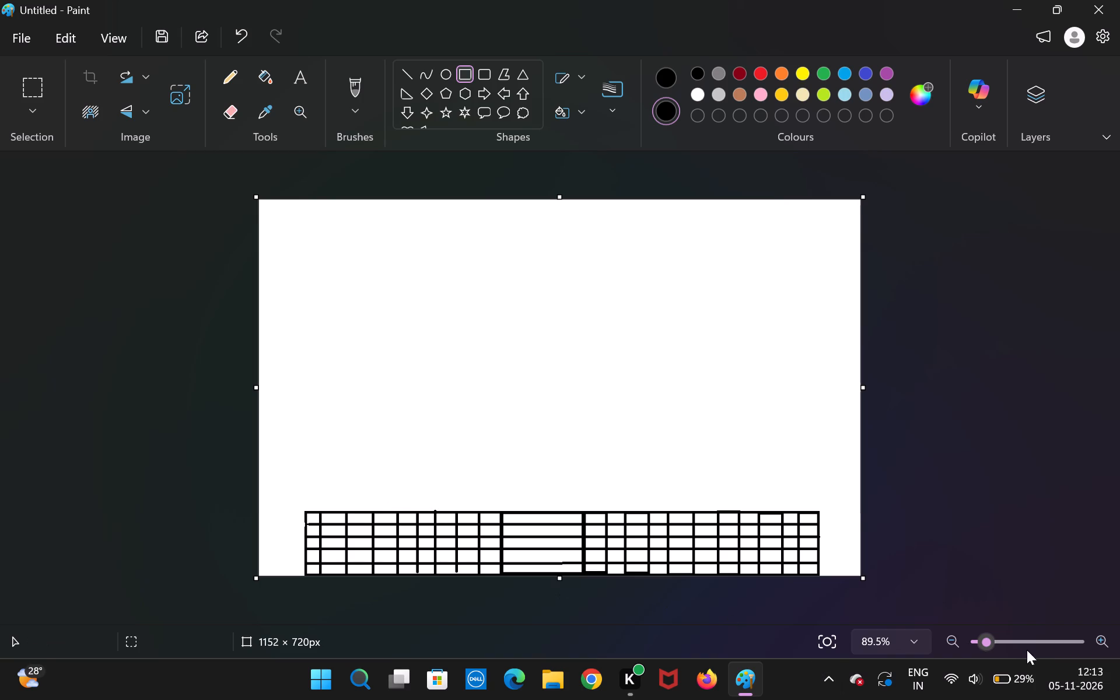
# Erase the top edge of the wide middle rectangle between its two vertical sides.
pyautogui.tripleClick(1101, 640)
pyautogui.tripleClick(1101, 640)
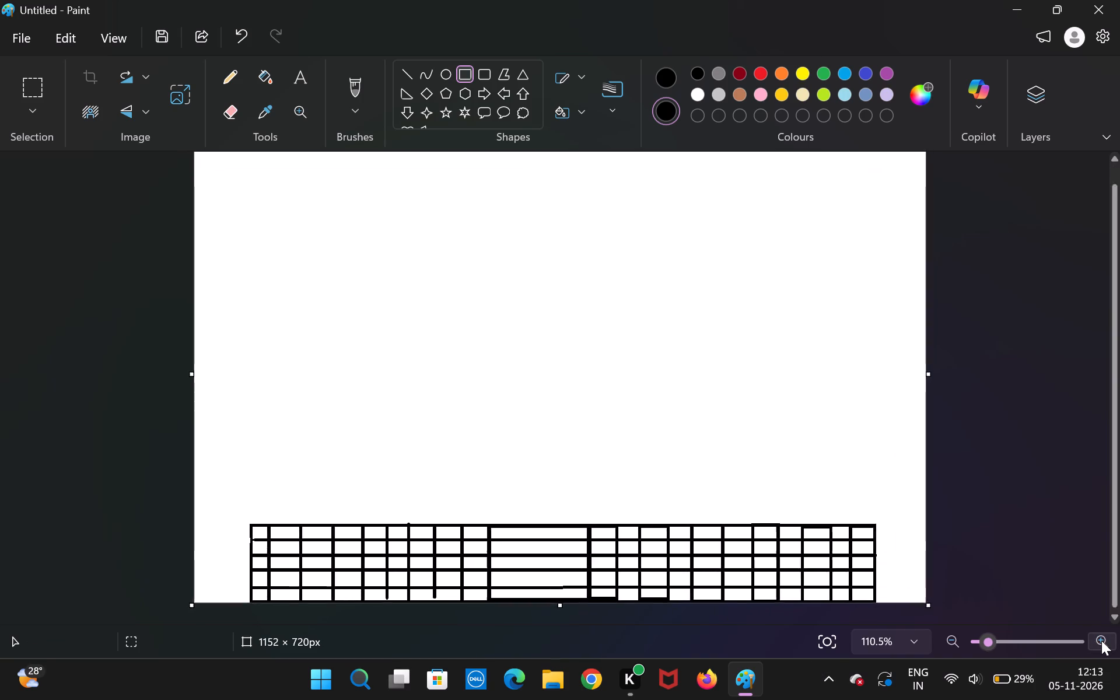
pyautogui.click(1101, 640)
pyautogui.doubleClick(1119, 616)
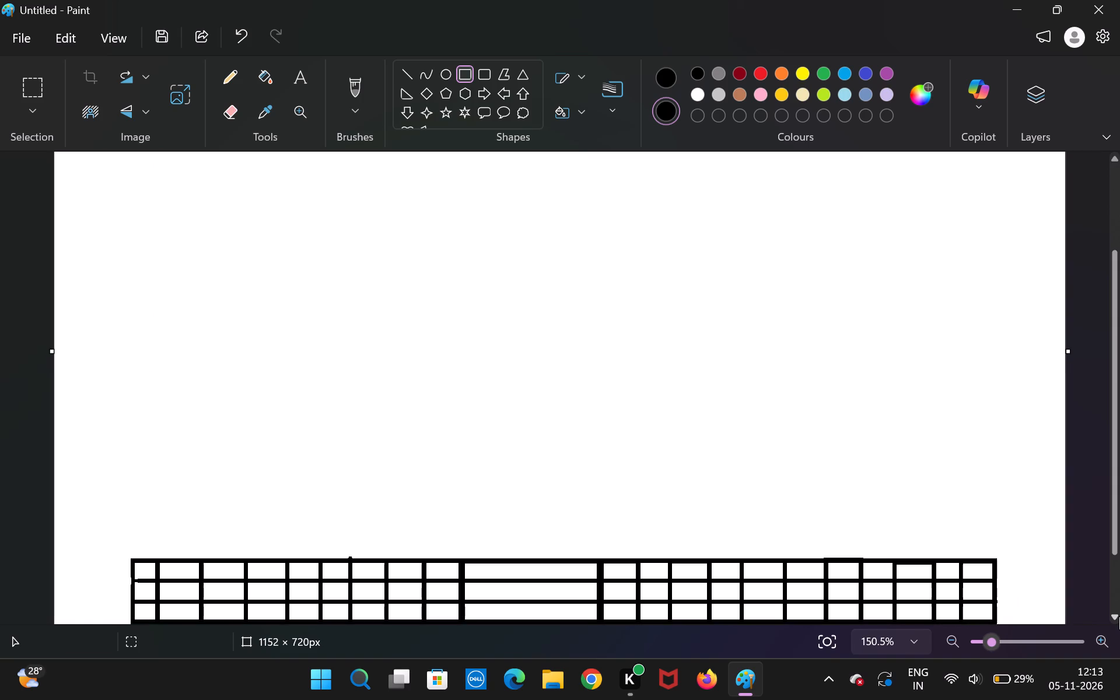
pyautogui.click(1119, 616)
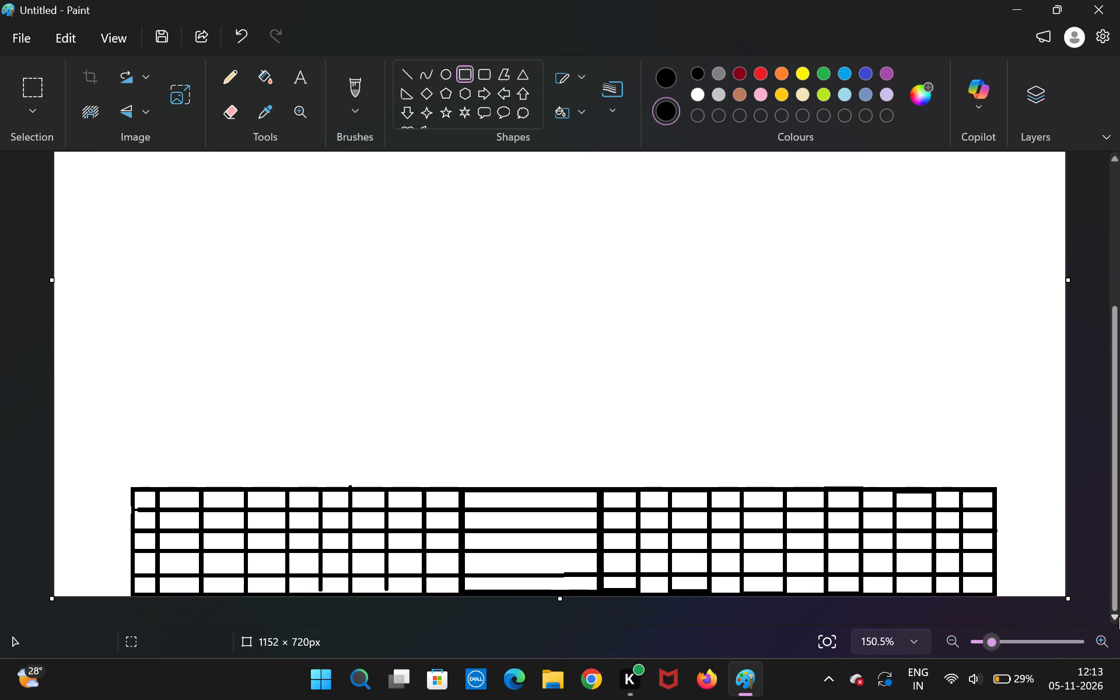
pyautogui.moveTo(1119, 616); pyautogui.dragTo(1093, 641)
pyautogui.moveTo(1093, 641); pyautogui.dragTo(1101, 641)
pyautogui.tripleClick(1101, 641)
pyautogui.doubleClick(1101, 641)
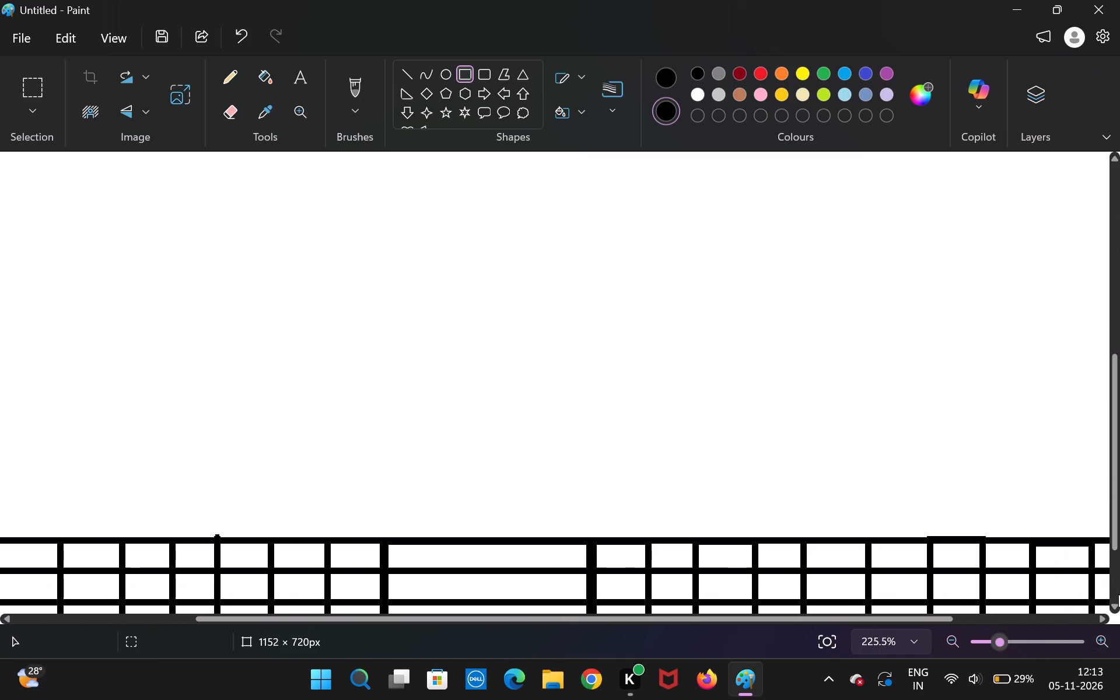
pyautogui.tripleClick(1114, 598)
pyautogui.tripleClick(1114, 598)
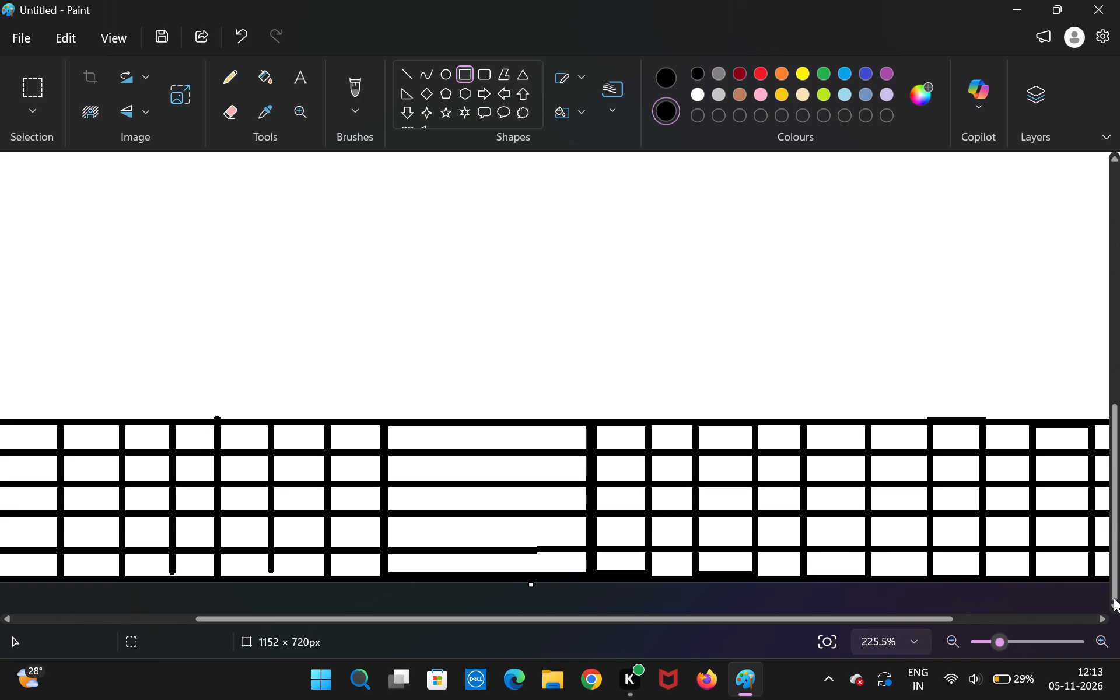
pyautogui.click(1114, 598)
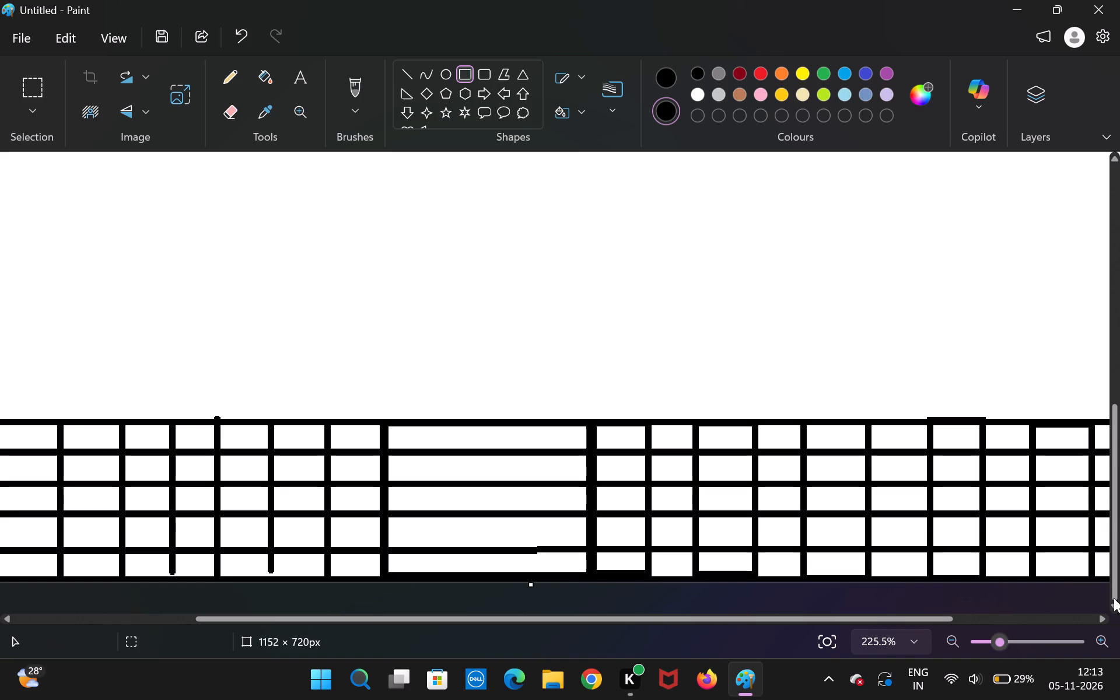
pyautogui.click(1114, 598)
pyautogui.moveTo(1114, 598); pyautogui.dragTo(1115, 606)
pyautogui.tripleClick(1115, 606)
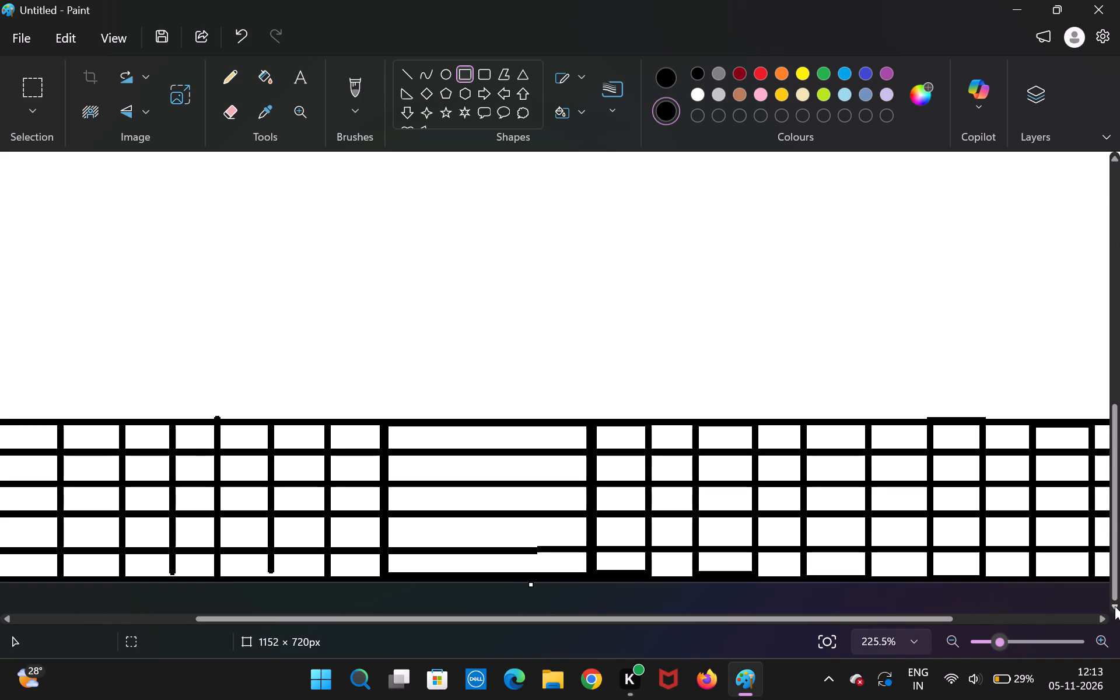
pyautogui.tripleClick(1115, 606)
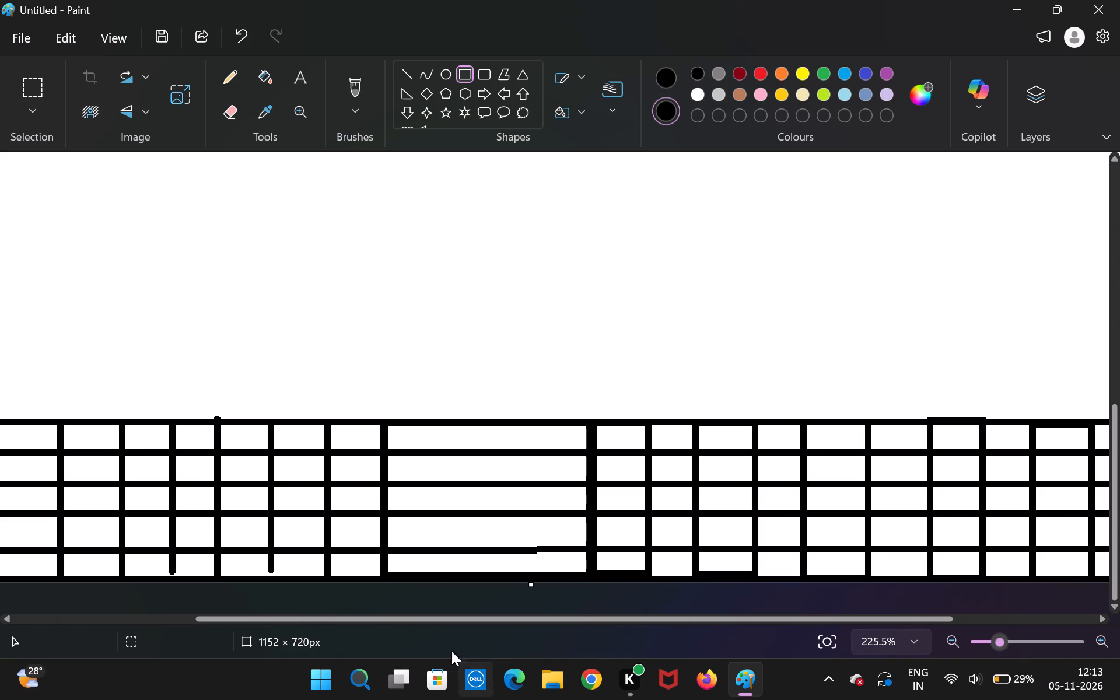
pyautogui.click(225, 109)
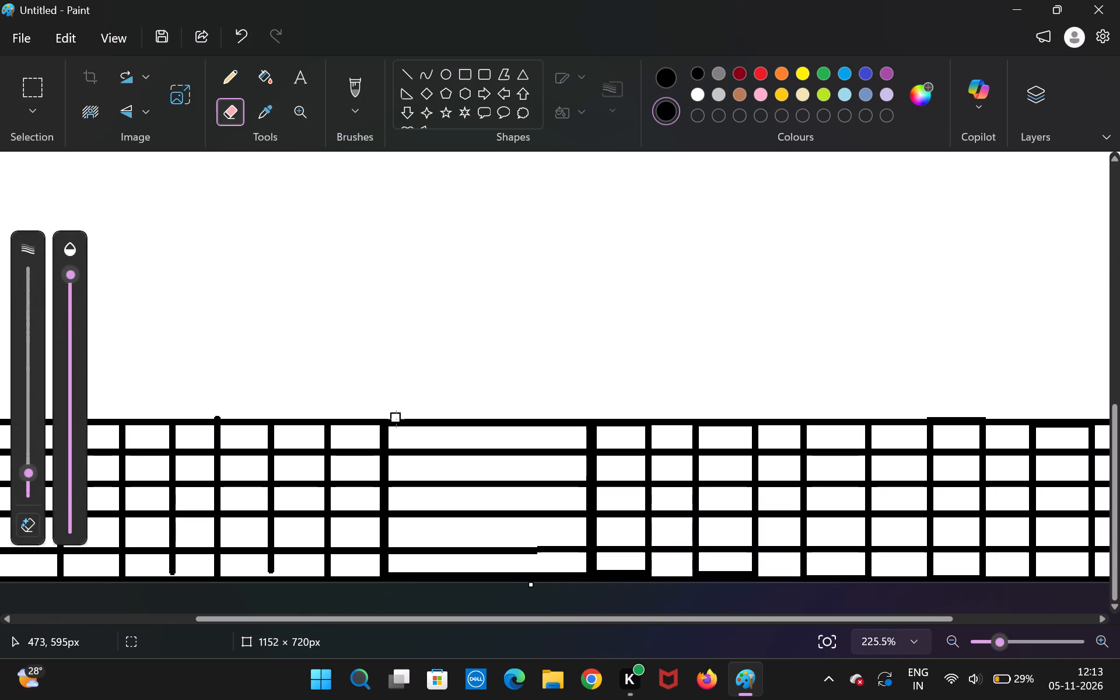
pyautogui.moveTo(396, 419); pyautogui.dragTo(394, 423)
pyautogui.moveTo(394, 423); pyautogui.dragTo(432, 425)
pyautogui.moveTo(432, 425); pyautogui.dragTo(488, 423)
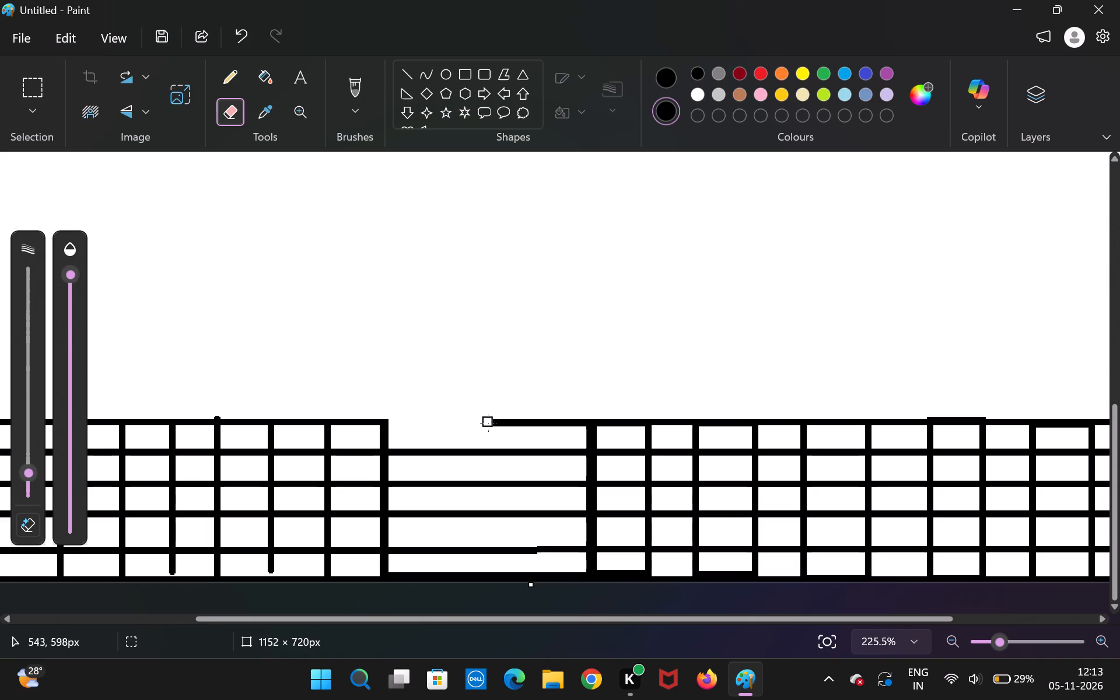
pyautogui.moveTo(488, 423); pyautogui.dragTo(542, 424)
pyautogui.moveTo(542, 424); pyautogui.dragTo(580, 423)
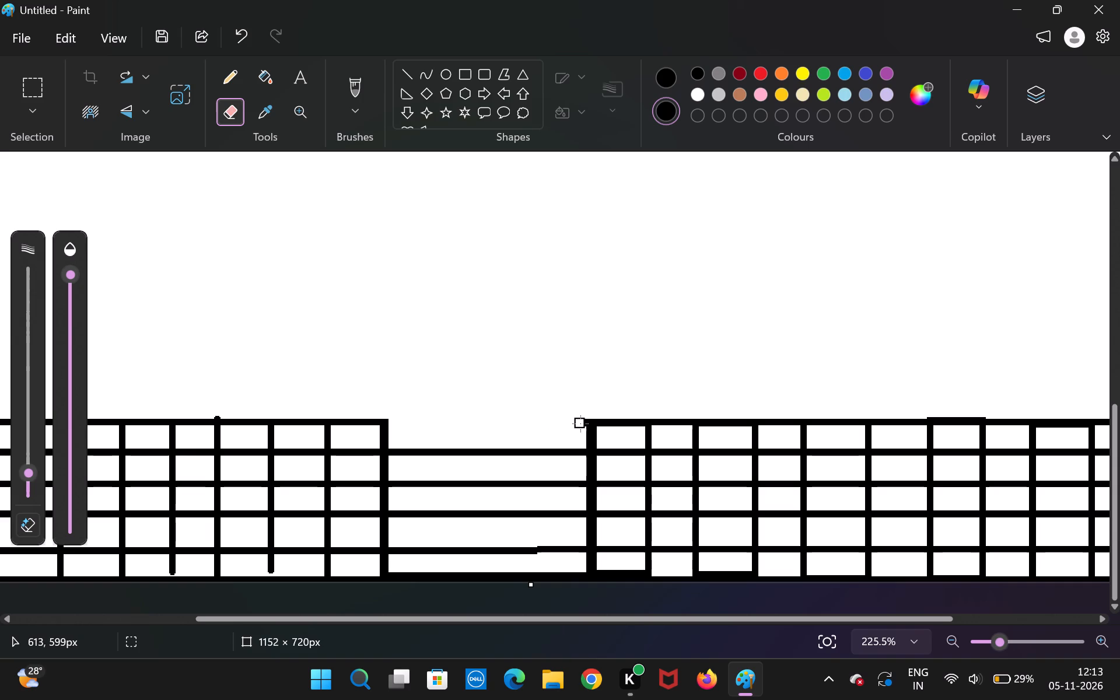
pyautogui.moveTo(580, 423); pyautogui.dragTo(576, 424)
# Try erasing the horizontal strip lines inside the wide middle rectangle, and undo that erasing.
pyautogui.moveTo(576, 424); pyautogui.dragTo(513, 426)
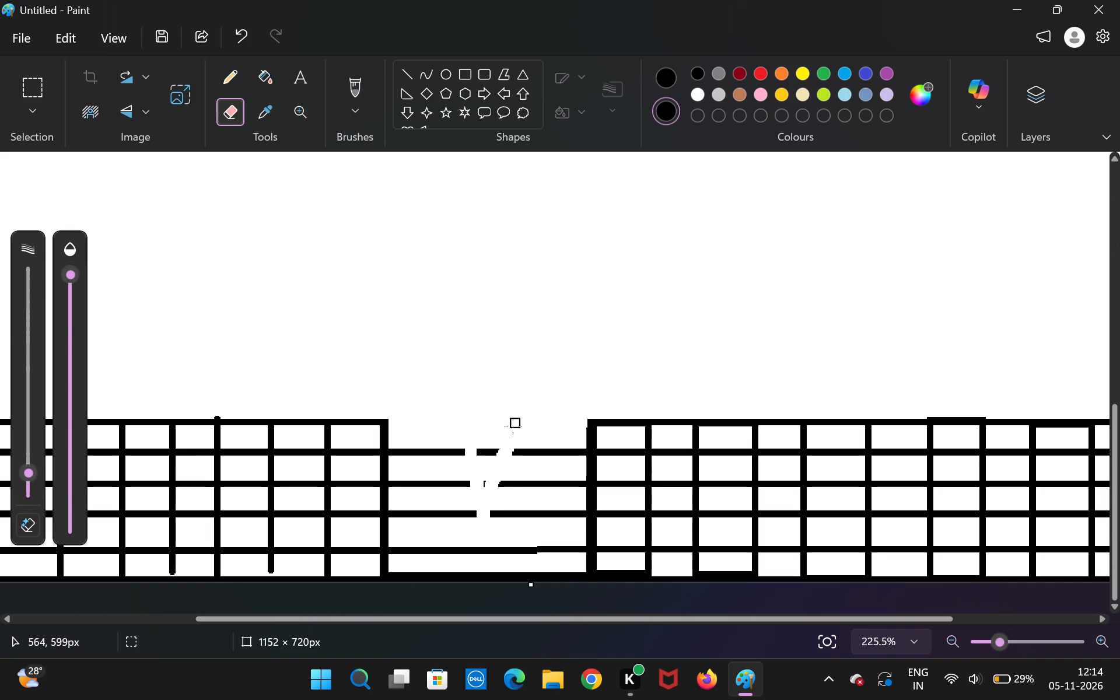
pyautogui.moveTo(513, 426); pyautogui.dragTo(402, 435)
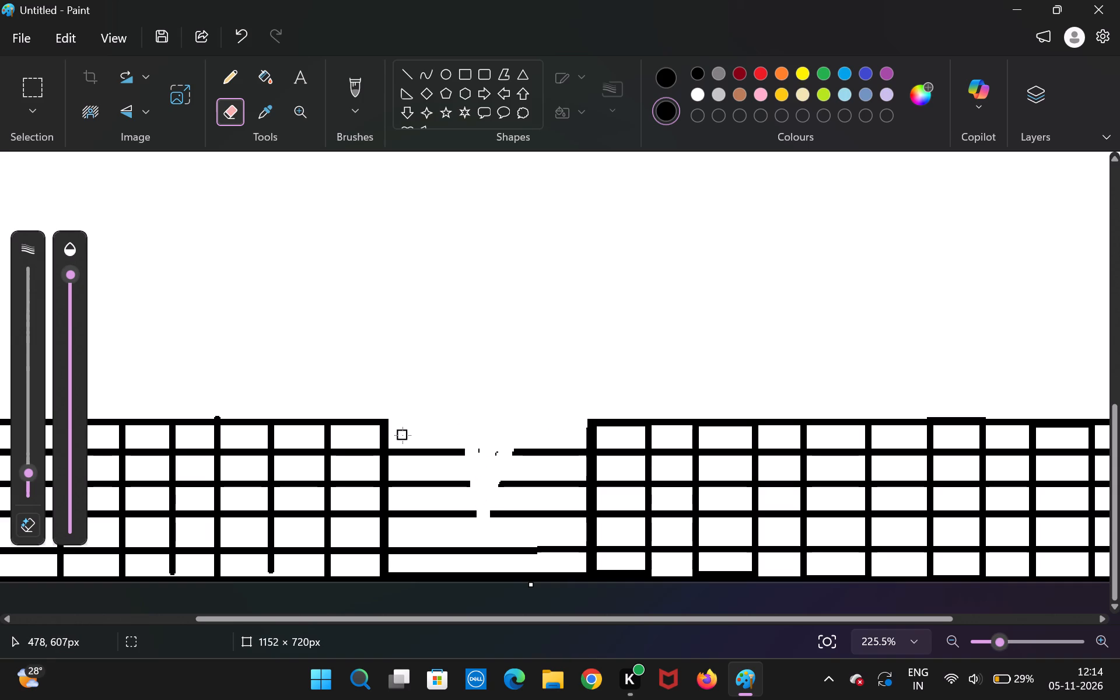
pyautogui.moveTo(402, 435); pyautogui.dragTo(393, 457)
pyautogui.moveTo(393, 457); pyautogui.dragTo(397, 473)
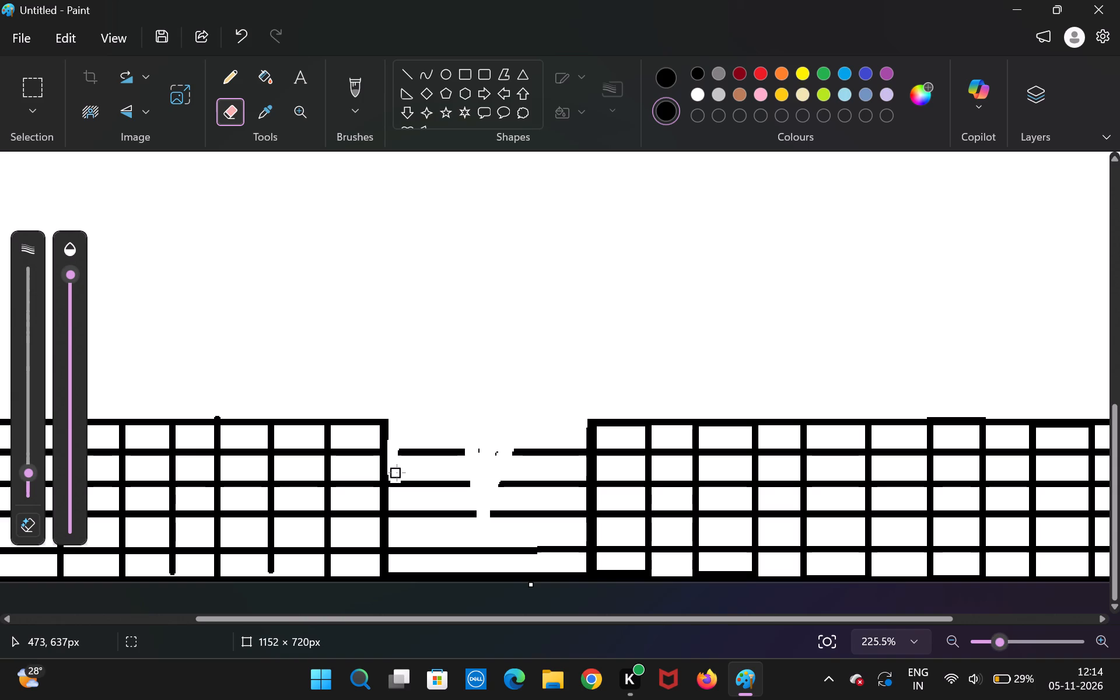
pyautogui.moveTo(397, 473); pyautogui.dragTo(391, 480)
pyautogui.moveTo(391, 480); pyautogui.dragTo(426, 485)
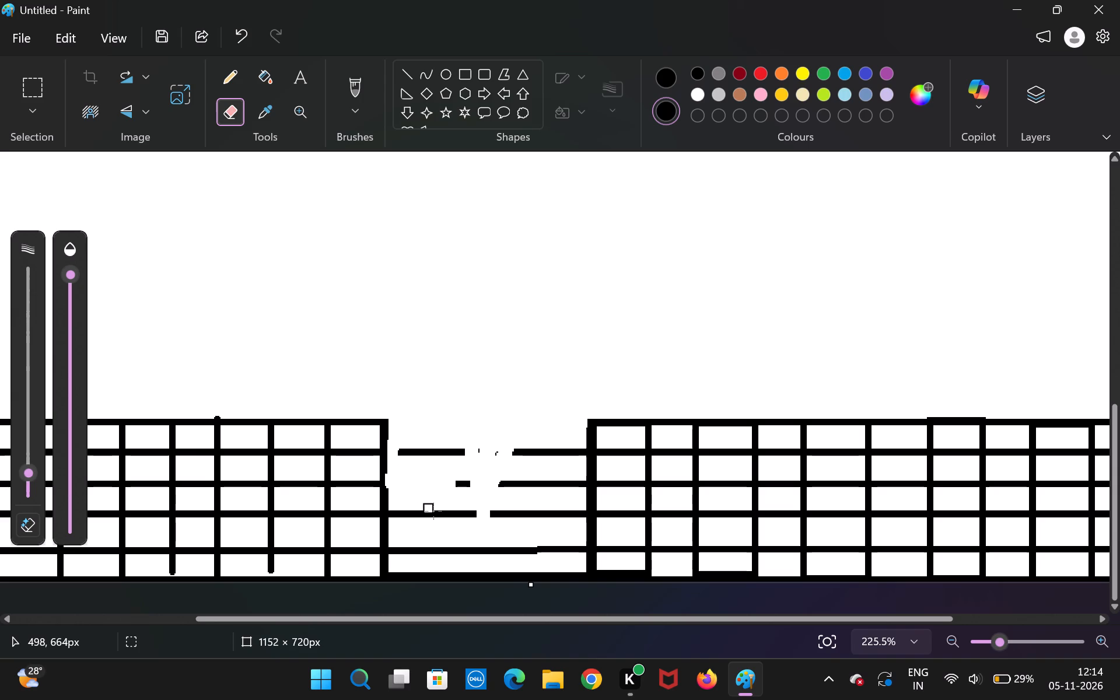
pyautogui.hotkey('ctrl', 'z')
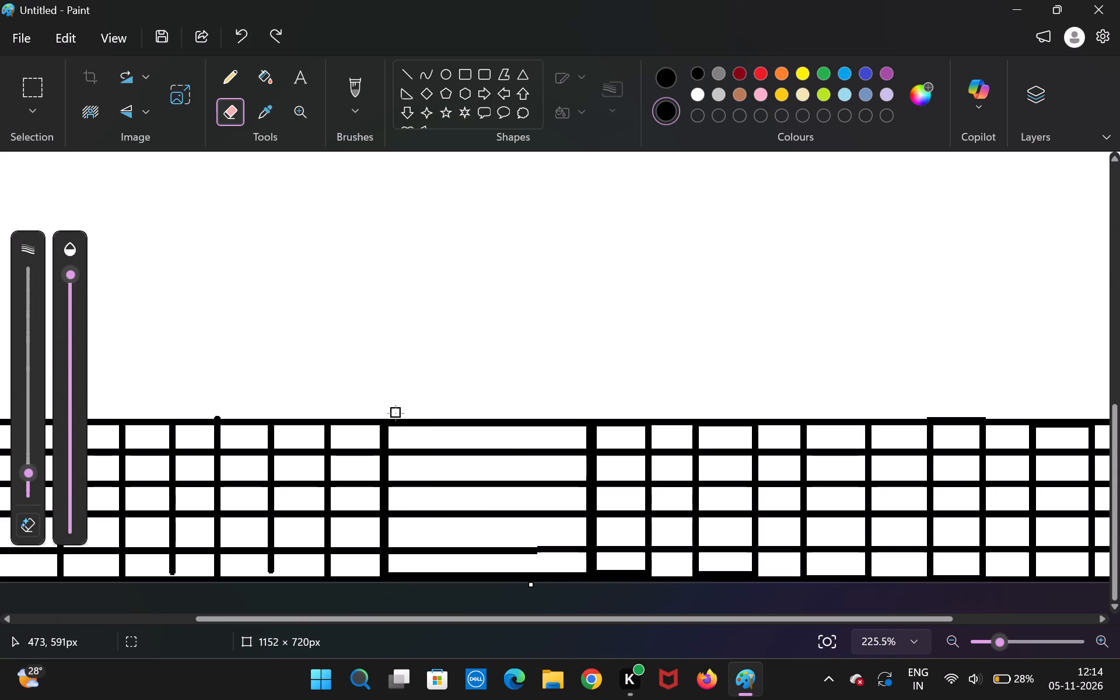
# Erase the top edge of the wide middle rectangle between its two vertical sides, including leftover specks.
pyautogui.moveTo(395, 413); pyautogui.dragTo(406, 423)
pyautogui.moveTo(406, 423); pyautogui.dragTo(467, 425)
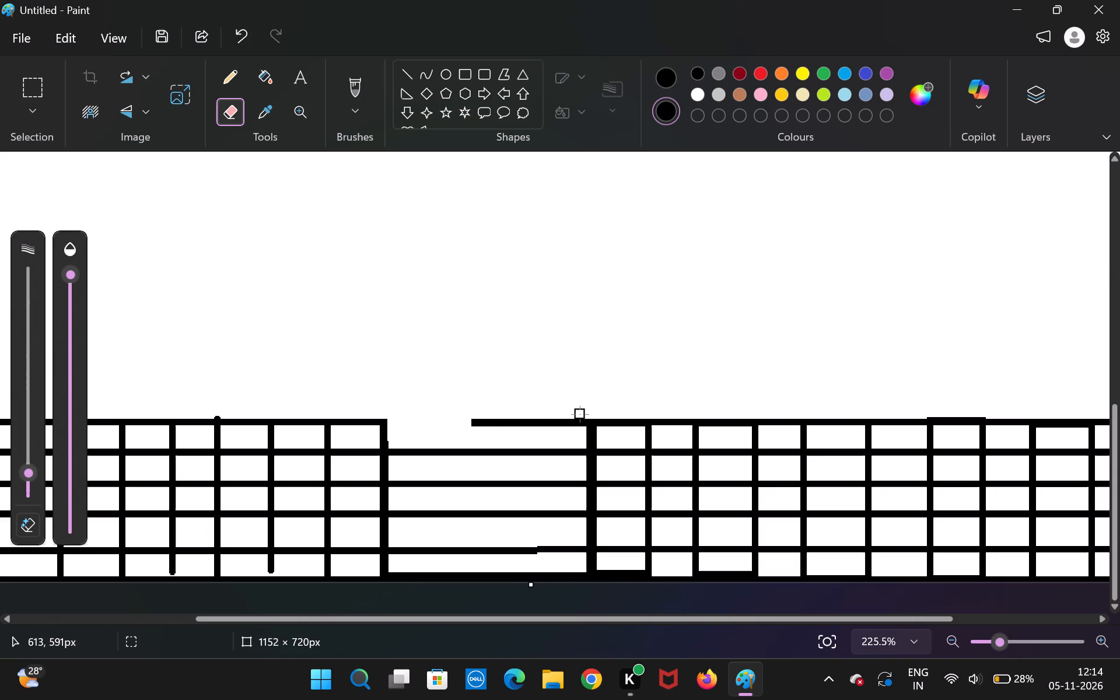
pyautogui.moveTo(580, 414); pyautogui.dragTo(580, 429, button='right')
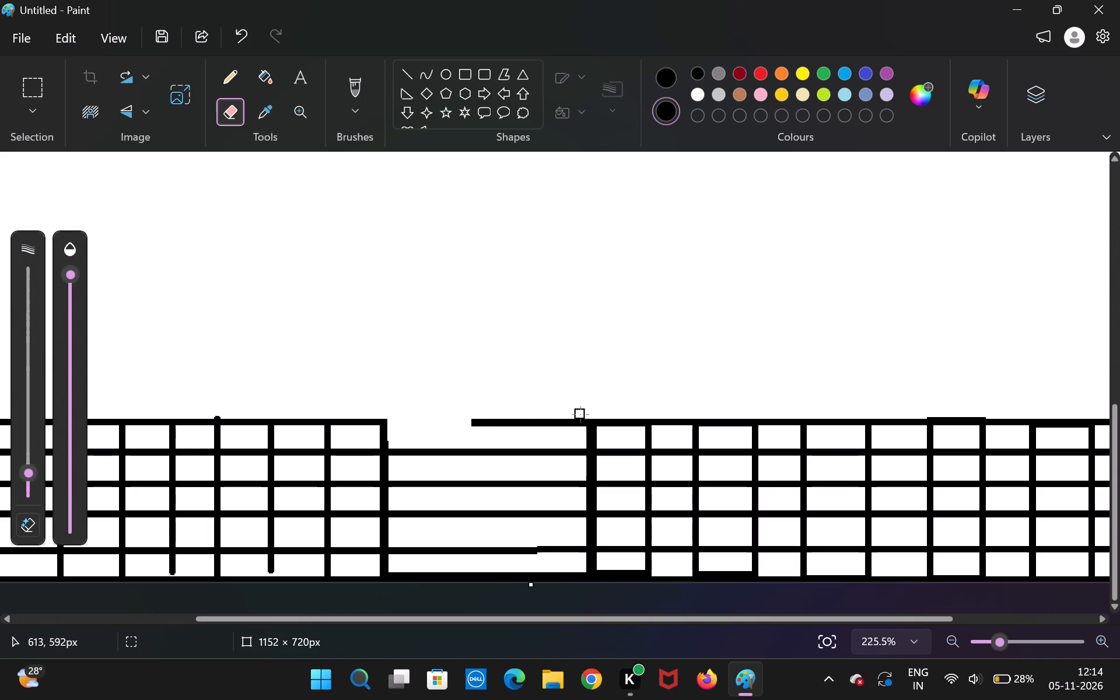
pyautogui.moveTo(582, 414); pyautogui.dragTo(582, 423)
pyautogui.moveTo(582, 423); pyautogui.dragTo(505, 423)
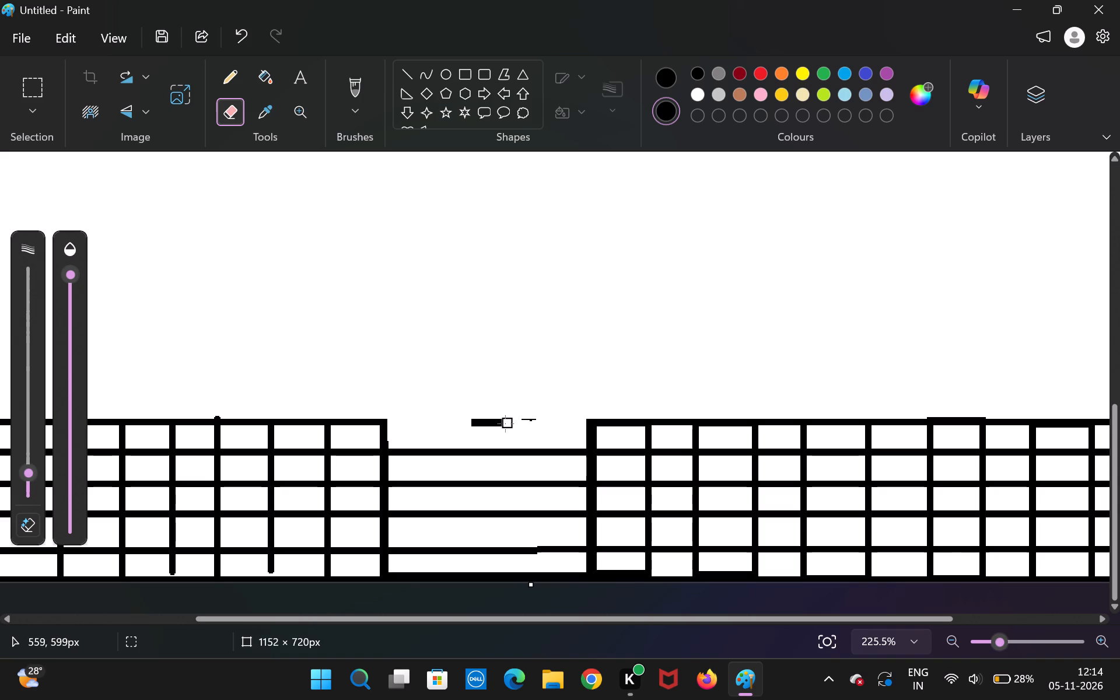
pyautogui.moveTo(505, 423); pyautogui.dragTo(488, 423)
pyautogui.moveTo(474, 423); pyautogui.dragTo(519, 421)
pyautogui.moveTo(519, 421); pyautogui.dragTo(534, 421)
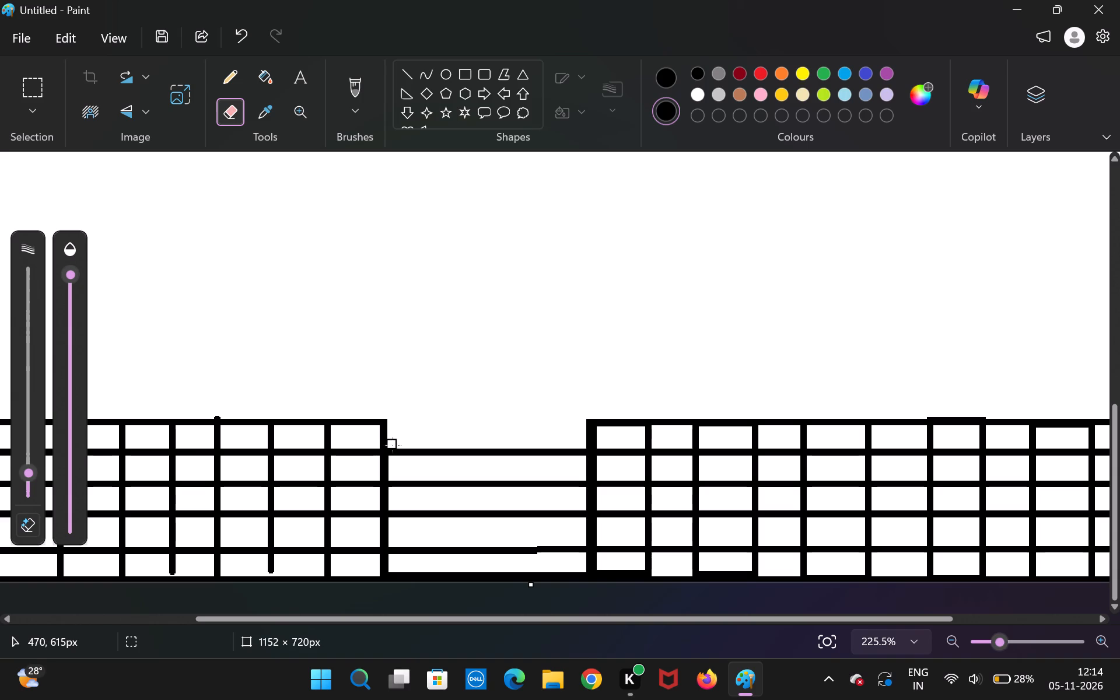
# Erase the strip lines' ends along the inner edge of the middle section's left side, down to the bottom line.
pyautogui.moveTo(395, 446); pyautogui.dragTo(394, 445)
pyautogui.moveTo(394, 445); pyautogui.dragTo(404, 446)
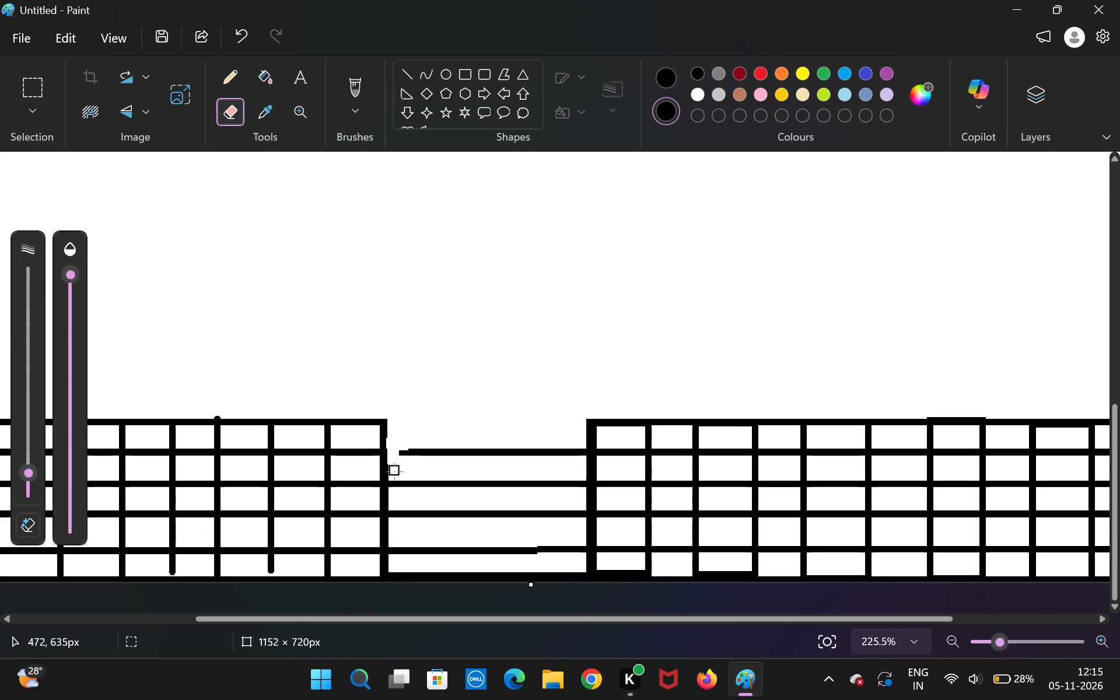
pyautogui.moveTo(394, 471); pyautogui.dragTo(391, 519, button='right')
pyautogui.moveTo(393, 476); pyautogui.dragTo(393, 530)
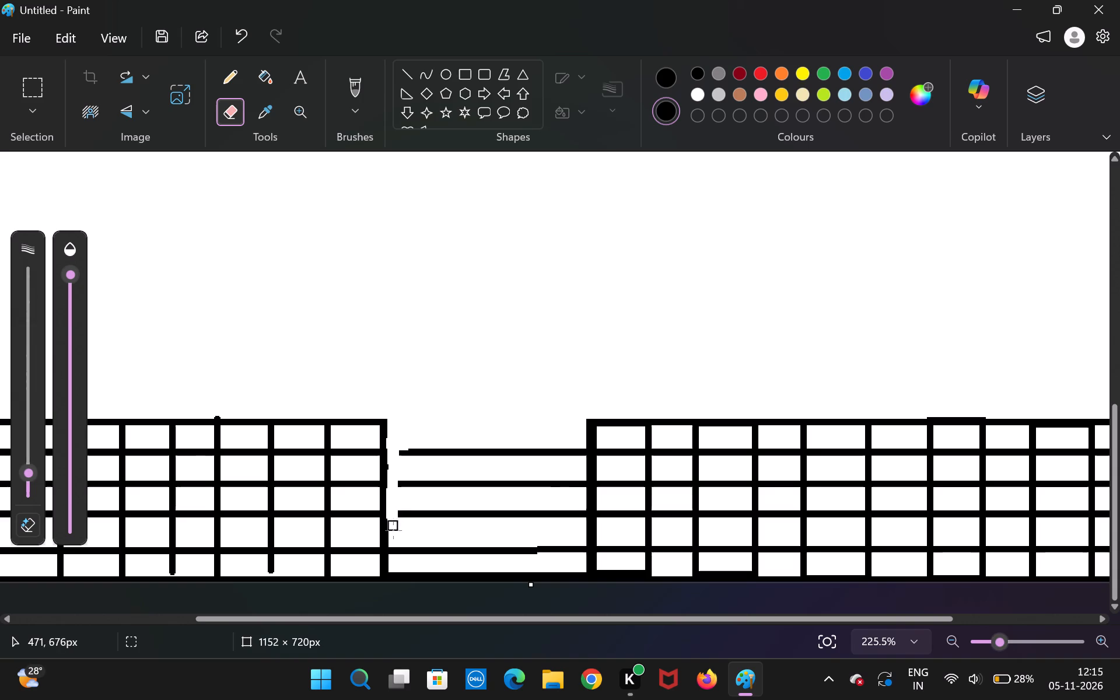
pyautogui.moveTo(393, 530); pyautogui.dragTo(436, 579)
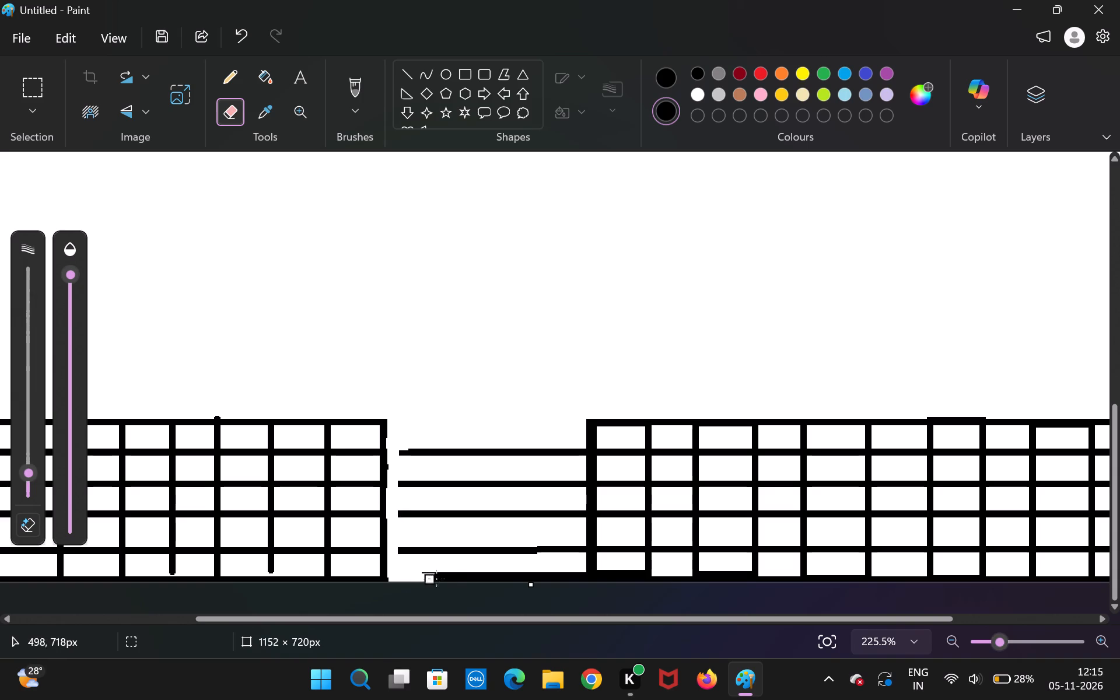
# Erase the base's bottom line across the middle section, up to its right vertical side.
pyautogui.moveTo(436, 579); pyautogui.dragTo(419, 575)
pyautogui.moveTo(419, 575); pyautogui.dragTo(449, 581)
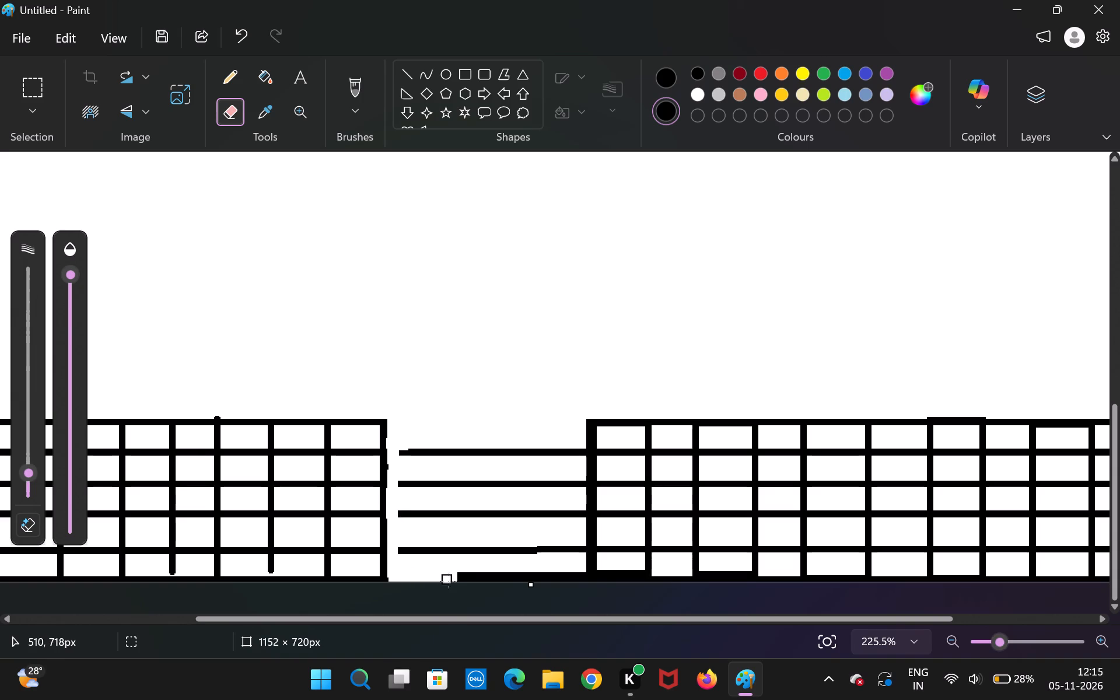
pyautogui.moveTo(449, 581); pyautogui.dragTo(480, 579)
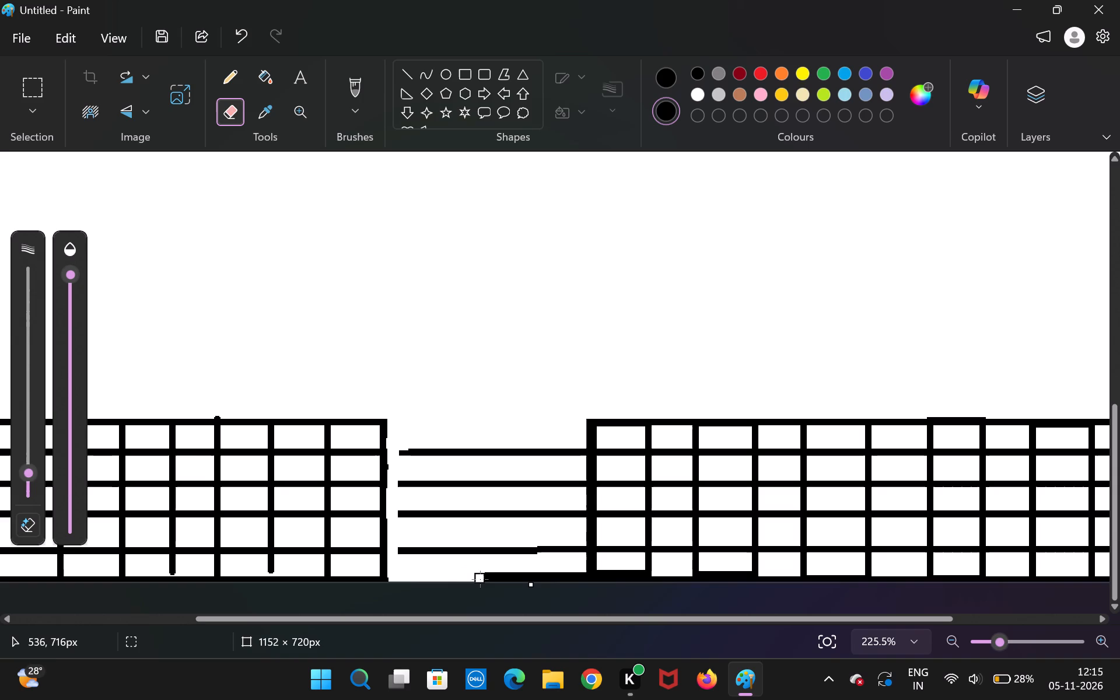
pyautogui.moveTo(480, 579); pyautogui.dragTo(503, 580)
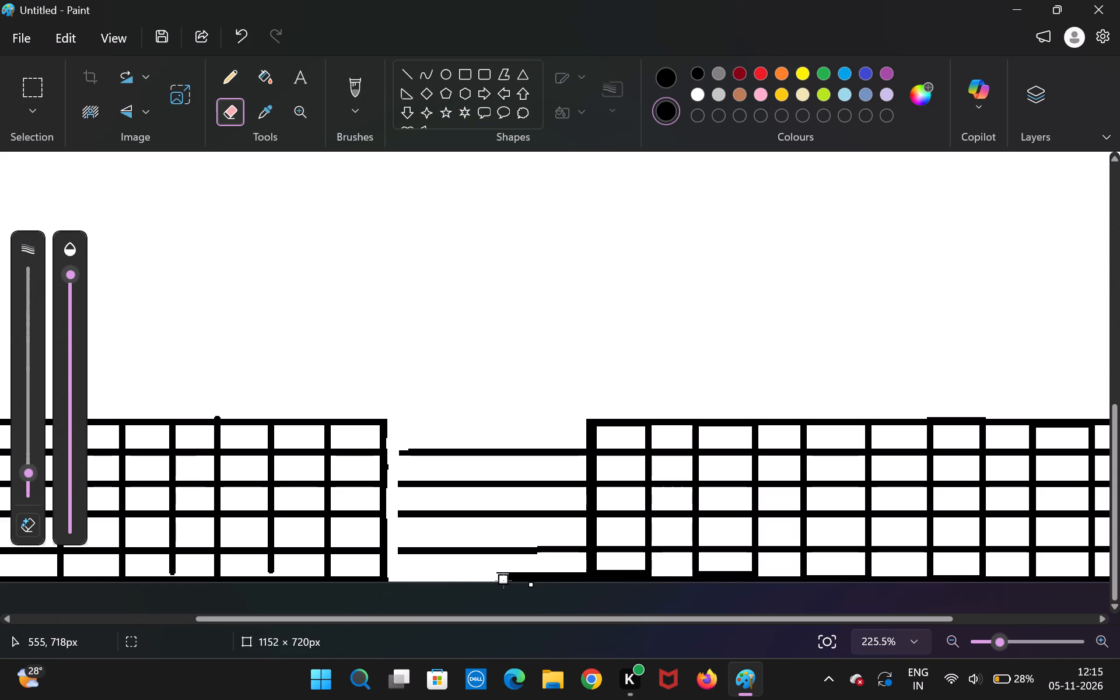
pyautogui.moveTo(503, 580); pyautogui.dragTo(521, 577)
pyautogui.moveTo(521, 577); pyautogui.dragTo(577, 576)
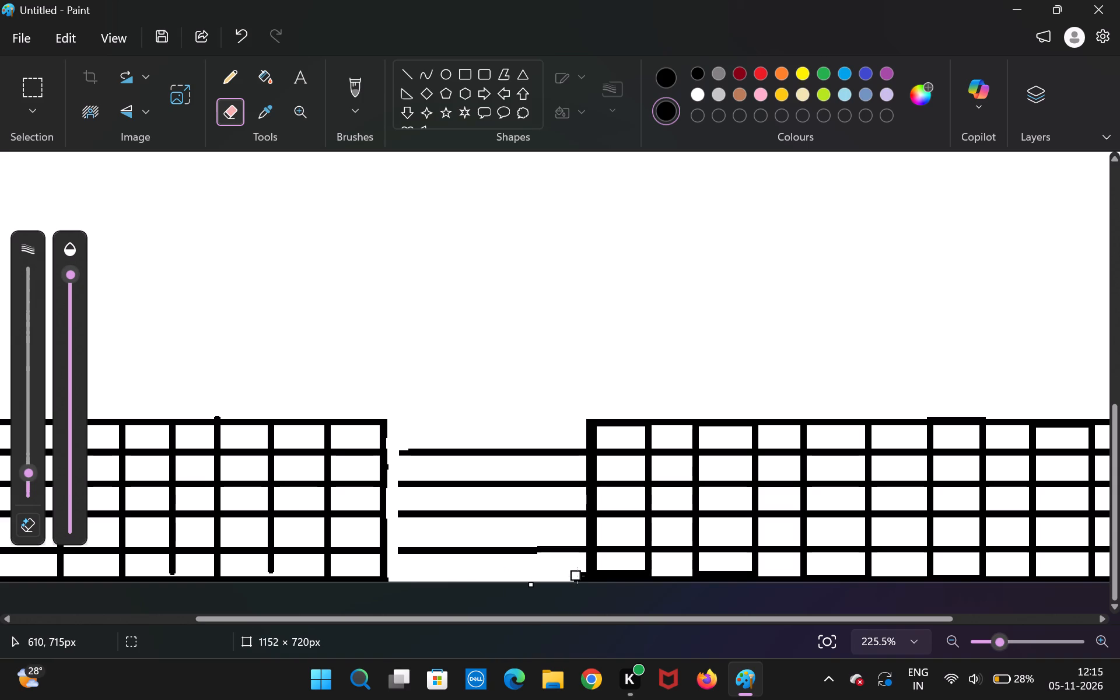
# Erase the strip lines' ends beside the middle section's right vertical side, separating them from the grid.
pyautogui.moveTo(577, 576); pyautogui.dragTo(563, 527)
pyautogui.moveTo(563, 527); pyautogui.dragTo(559, 440)
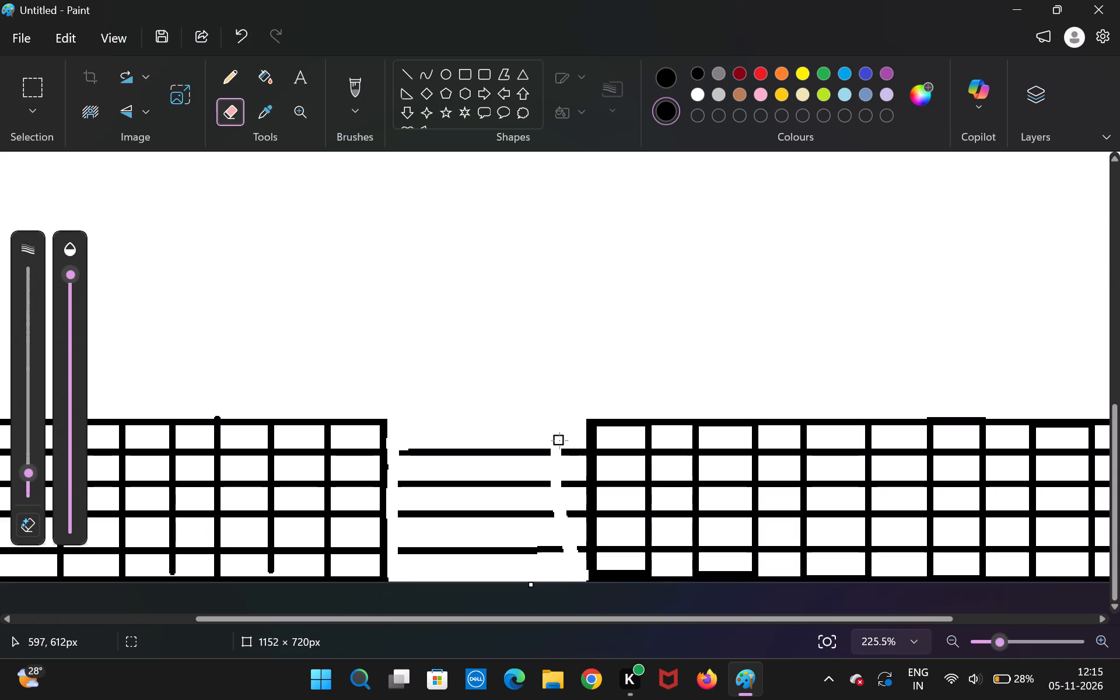
pyautogui.moveTo(559, 440); pyautogui.dragTo(580, 453)
pyautogui.moveTo(580, 453); pyautogui.dragTo(580, 519)
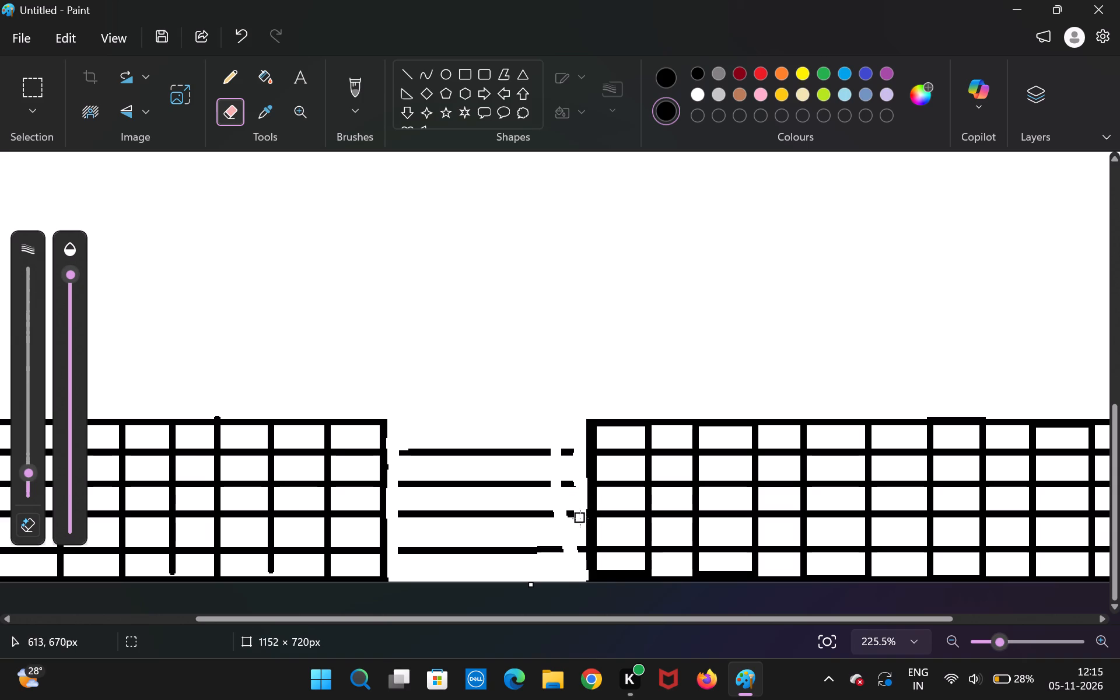
pyautogui.moveTo(580, 519); pyautogui.dragTo(555, 404)
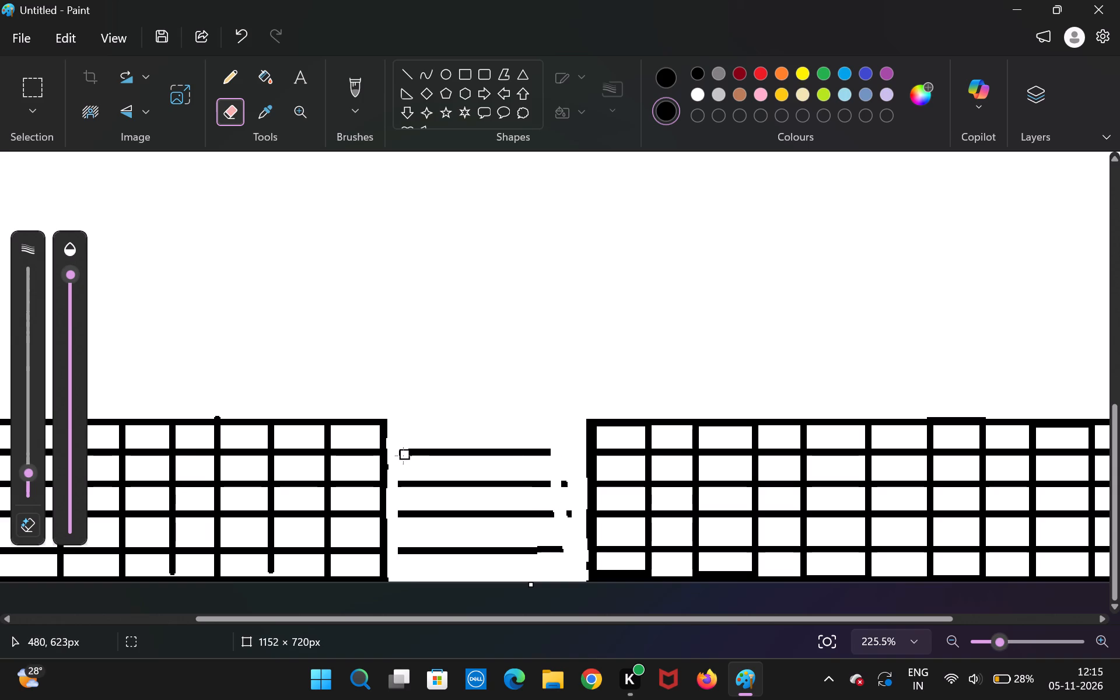
# Erase the remaining four horizontal strip lines and leftover specks inside the opening between the two grids.
pyautogui.moveTo(404, 452); pyautogui.dragTo(503, 454)
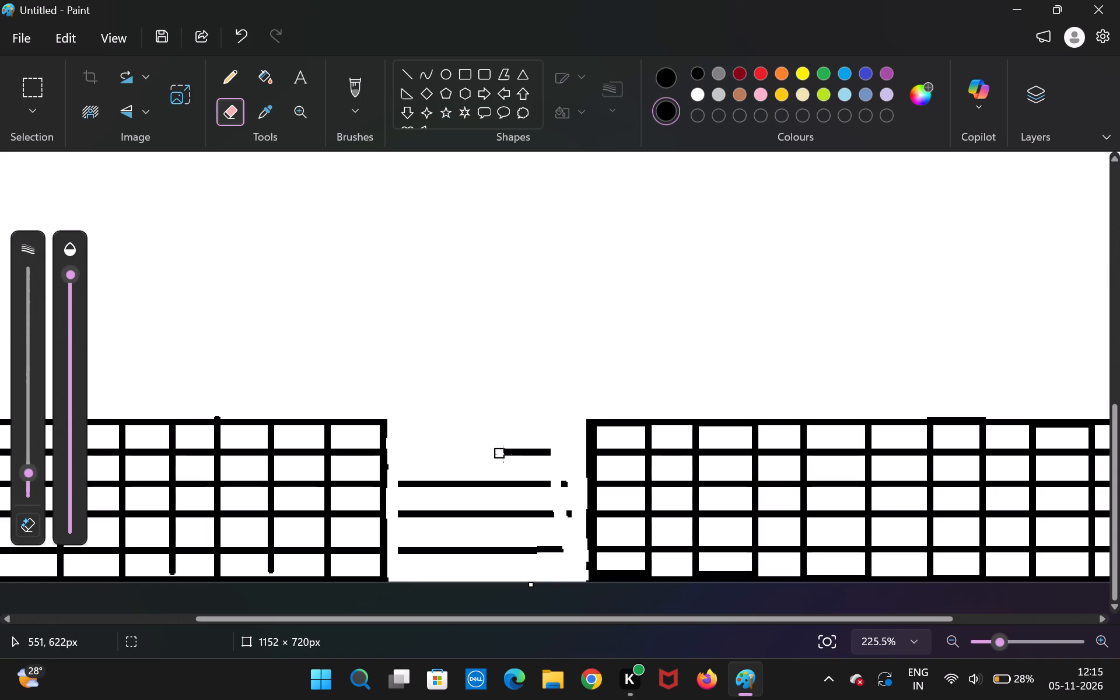
pyautogui.moveTo(503, 454); pyautogui.dragTo(566, 496)
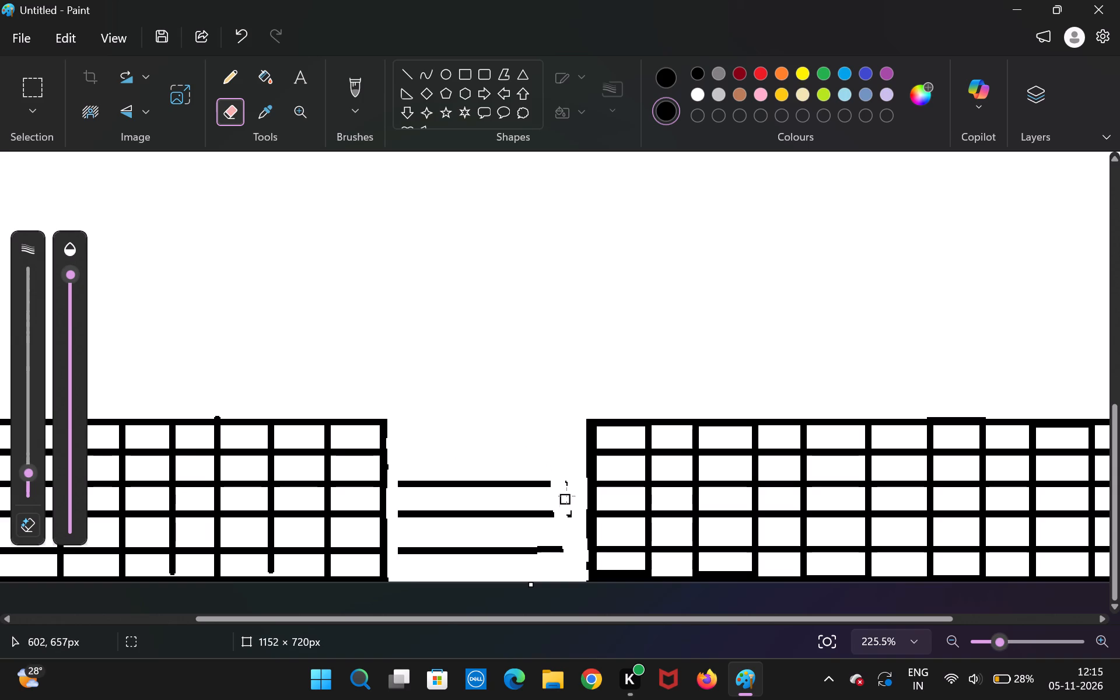
pyautogui.moveTo(566, 496); pyautogui.dragTo(529, 514)
pyautogui.moveTo(529, 514); pyautogui.dragTo(406, 514)
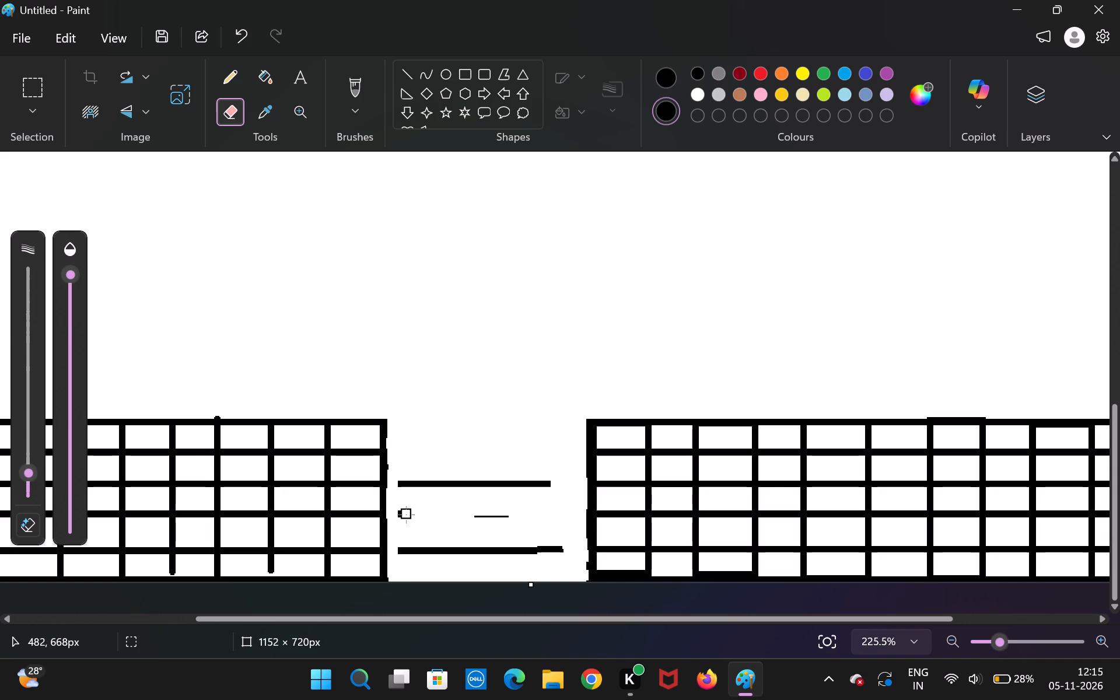
pyautogui.moveTo(406, 514); pyautogui.dragTo(541, 491)
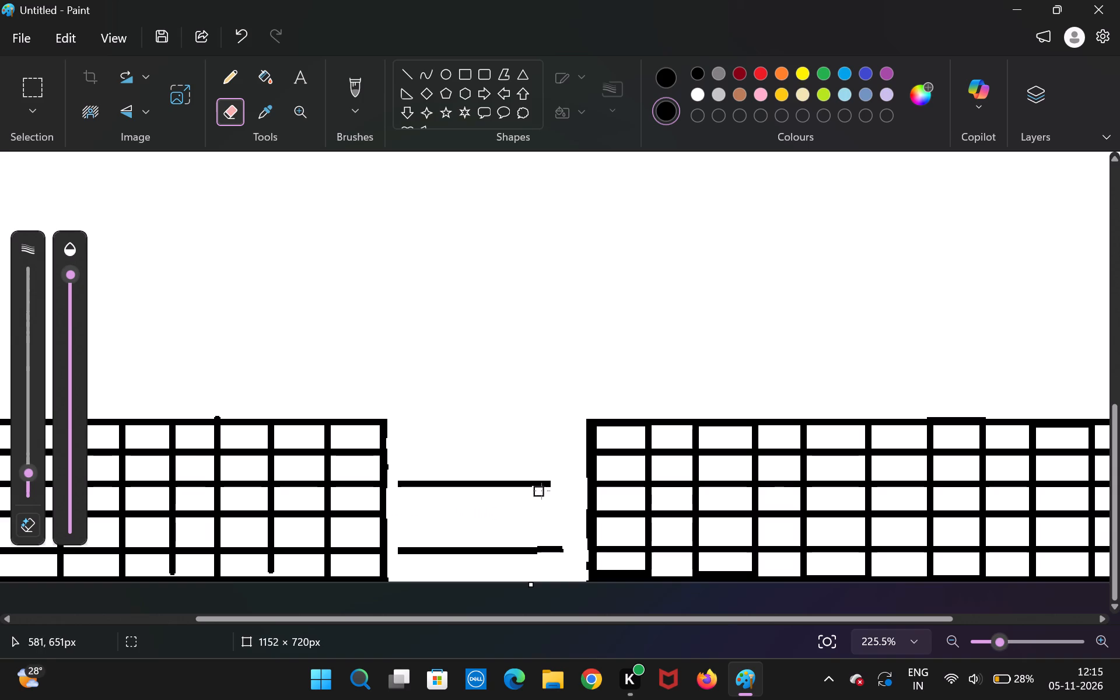
pyautogui.moveTo(541, 491); pyautogui.dragTo(398, 484)
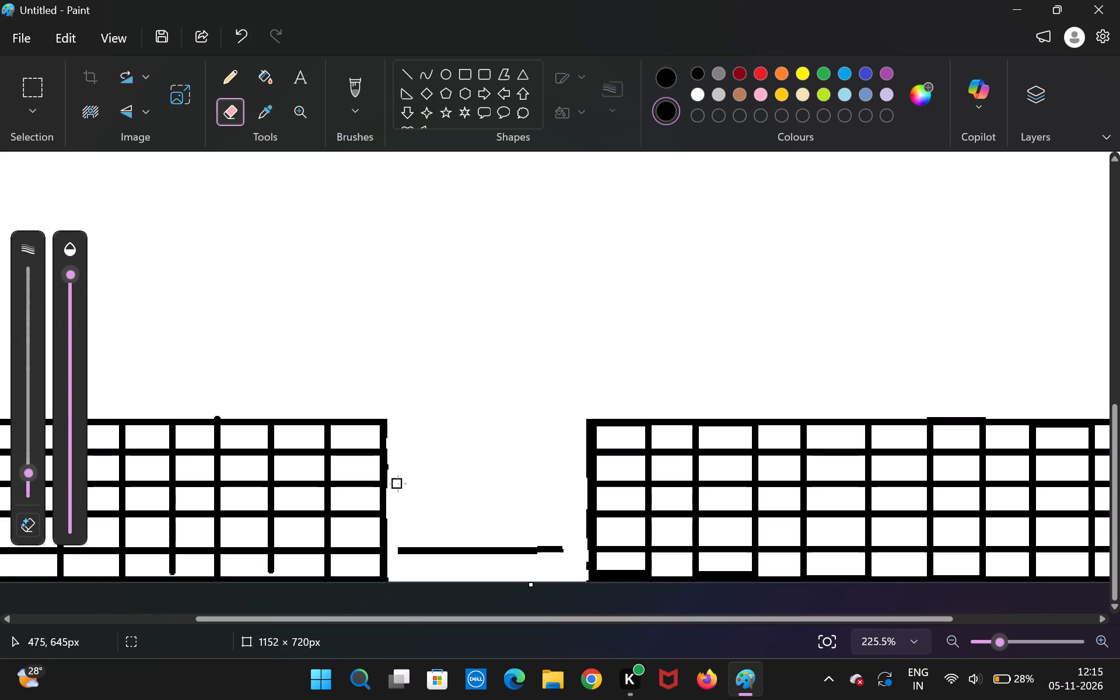
pyautogui.moveTo(398, 484); pyautogui.dragTo(446, 553)
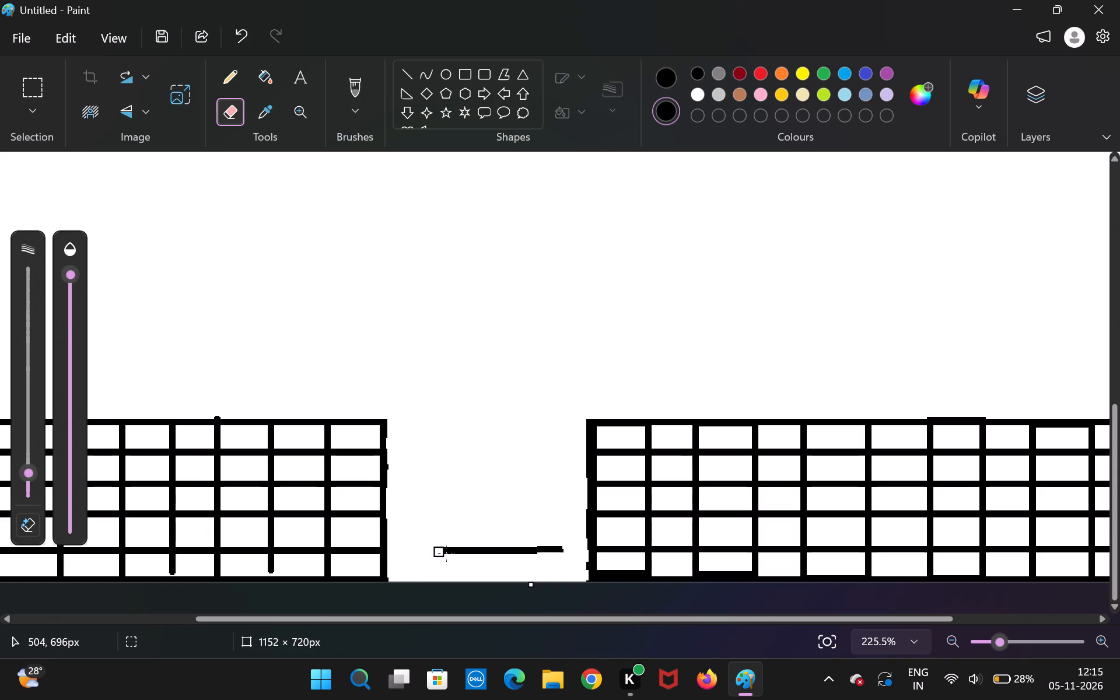
pyautogui.moveTo(446, 553); pyautogui.dragTo(544, 546)
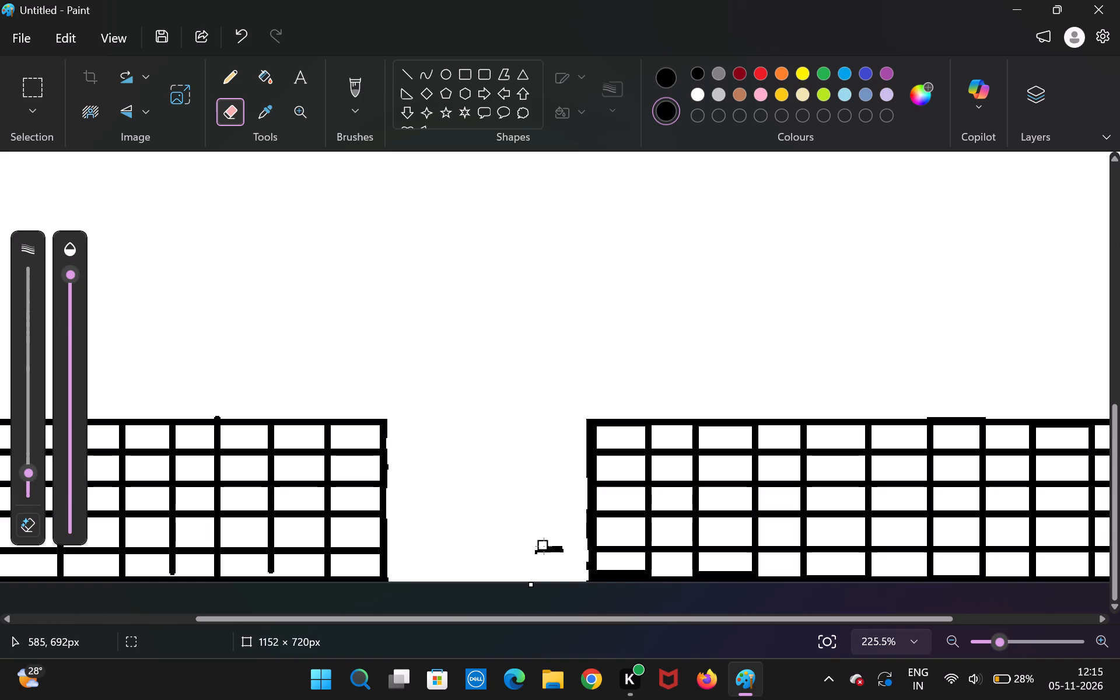
pyautogui.moveTo(544, 546); pyautogui.dragTo(529, 553)
pyautogui.click(529, 553)
# Enlarge the canvas to about 1428 × 810 px by extending its bottom and left edges.
pyautogui.moveTo(523, 589); pyautogui.dragTo(518, 610)
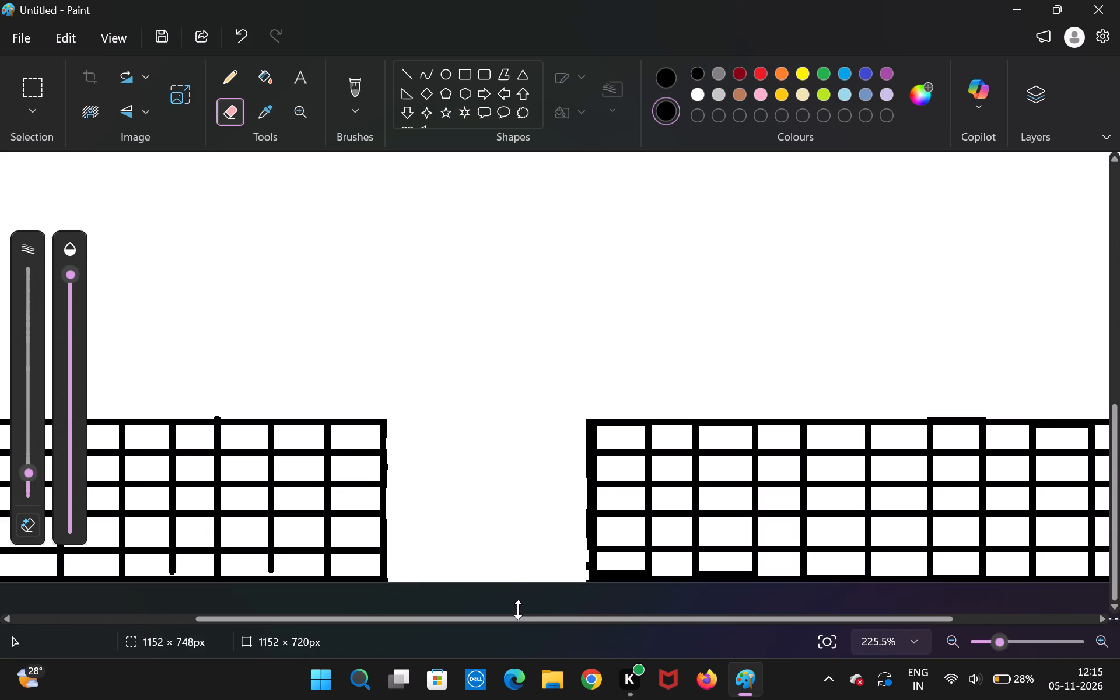
pyautogui.moveTo(518, 610); pyautogui.dragTo(517, 605)
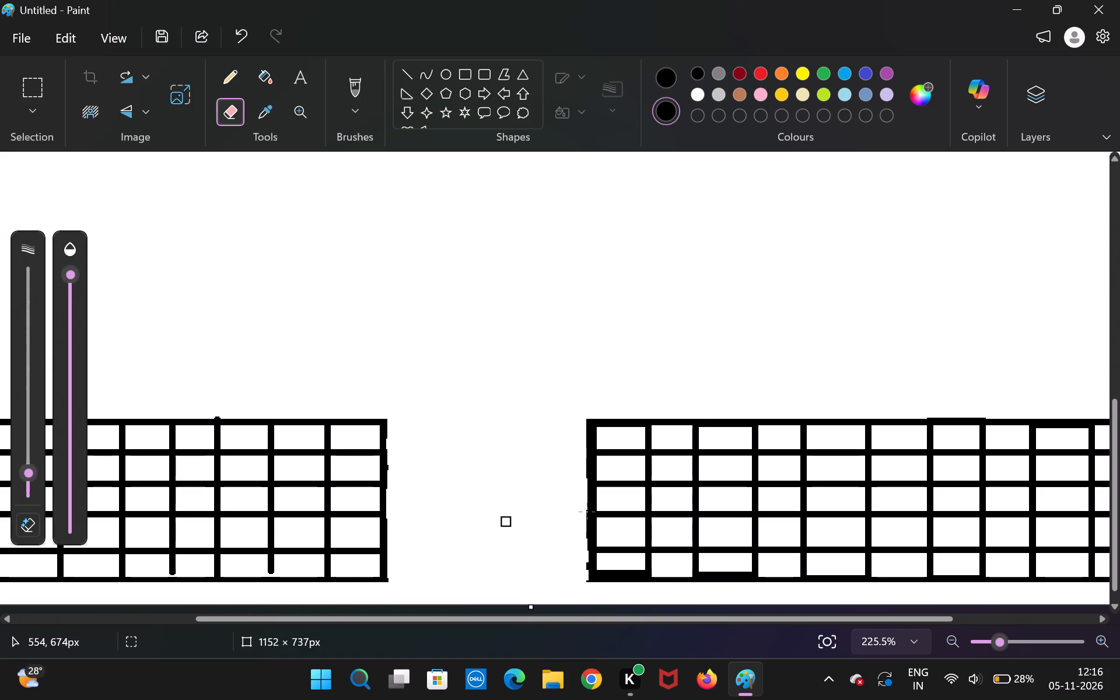
pyautogui.tripleClick(947, 644)
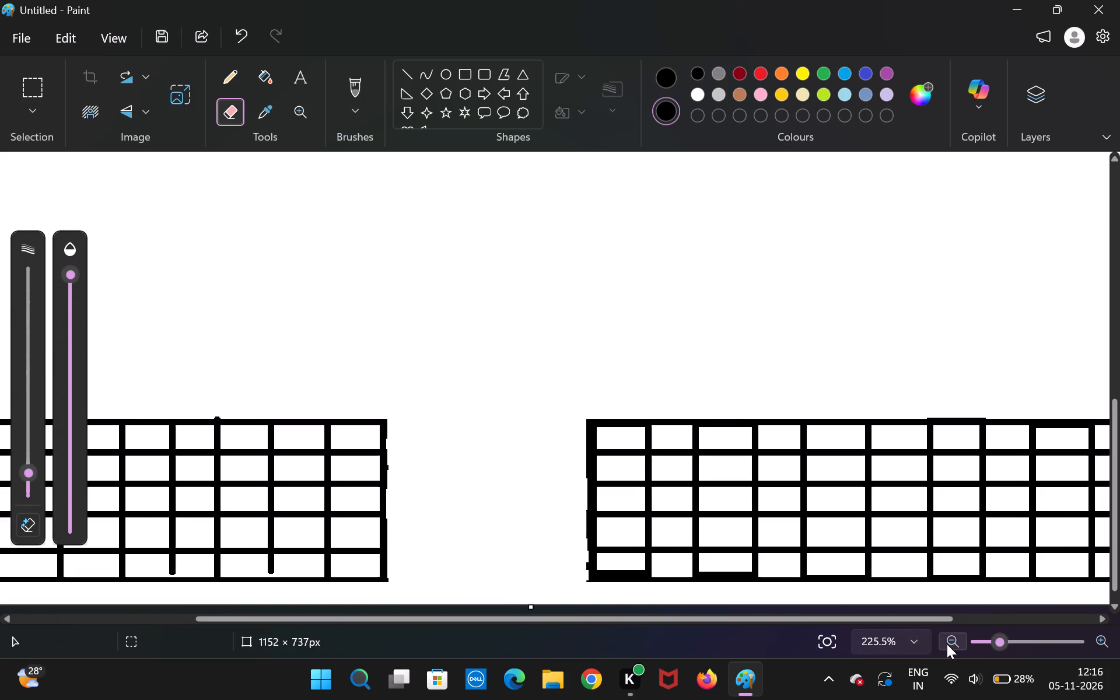
pyautogui.tripleClick(947, 644)
pyautogui.tripleClick(947, 644)
pyautogui.doubleClick(947, 644)
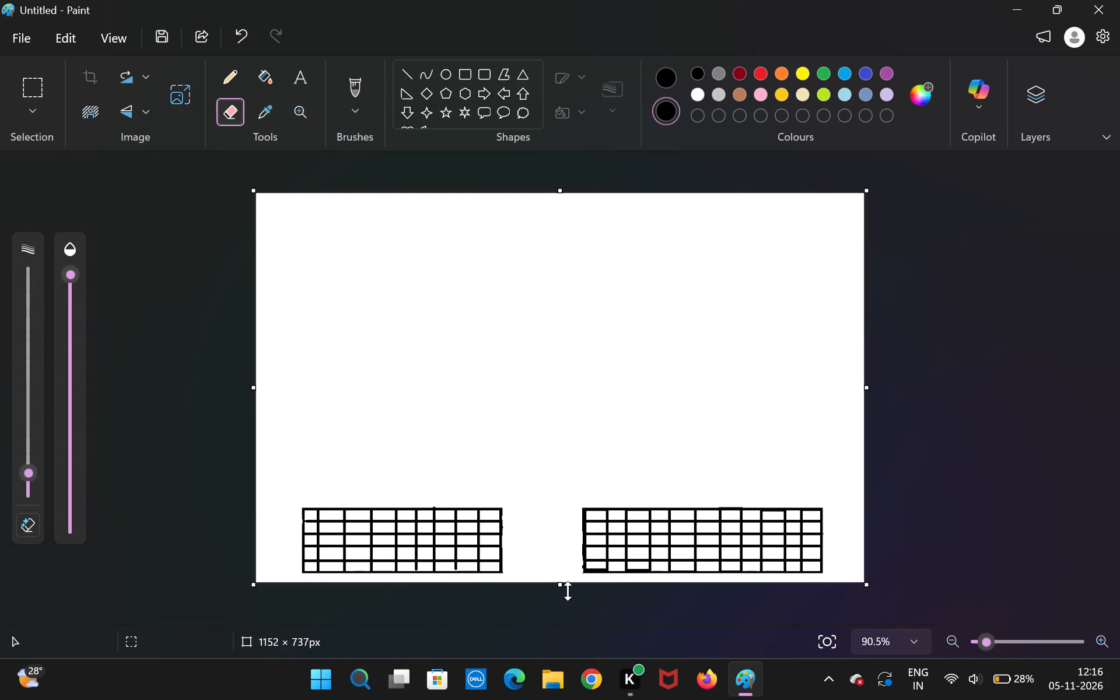
pyautogui.moveTo(559, 586); pyautogui.dragTo(560, 620, button='right')
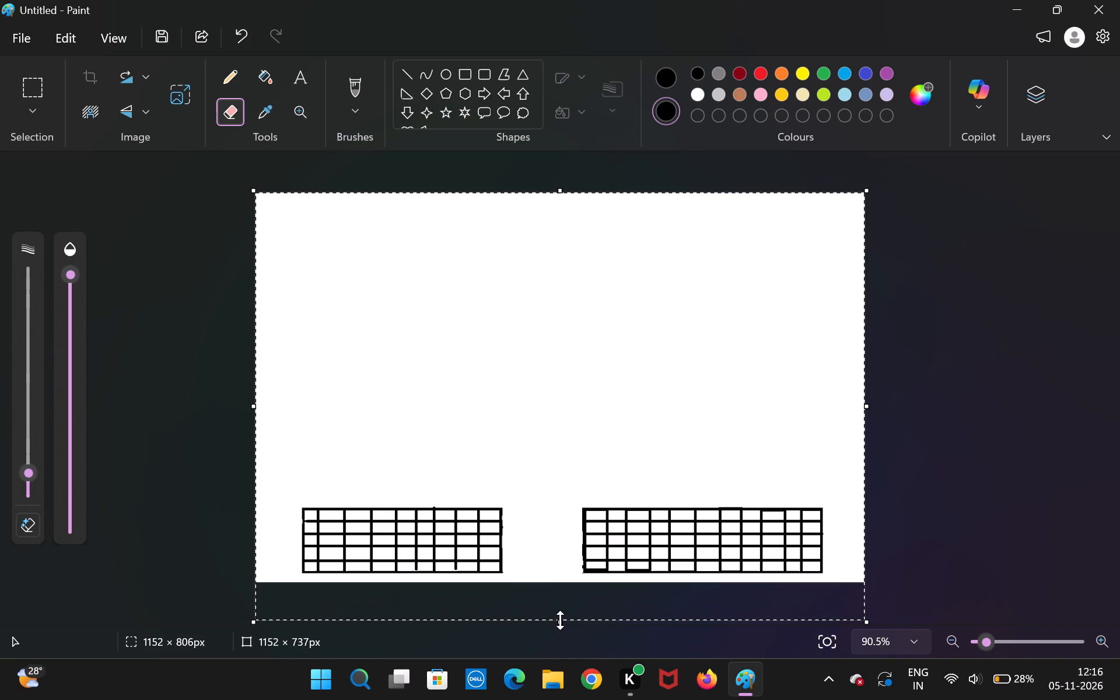
pyautogui.moveTo(560, 620); pyautogui.dragTo(560, 621, button='right')
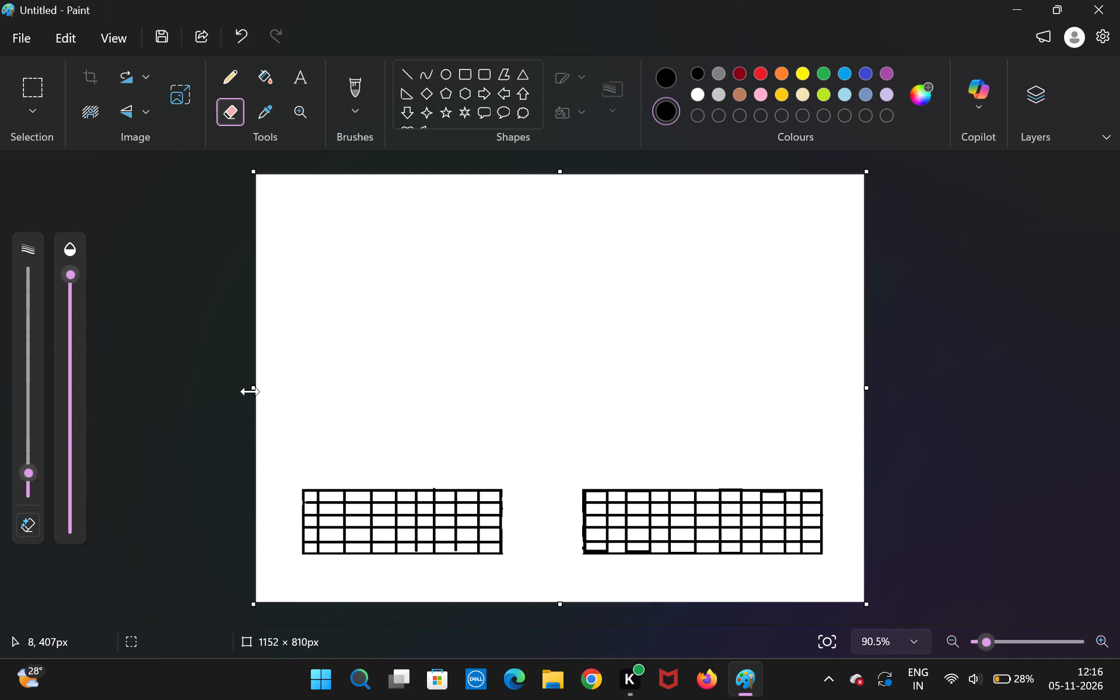
pyautogui.moveTo(255, 388); pyautogui.dragTo(111, 381, button='right')
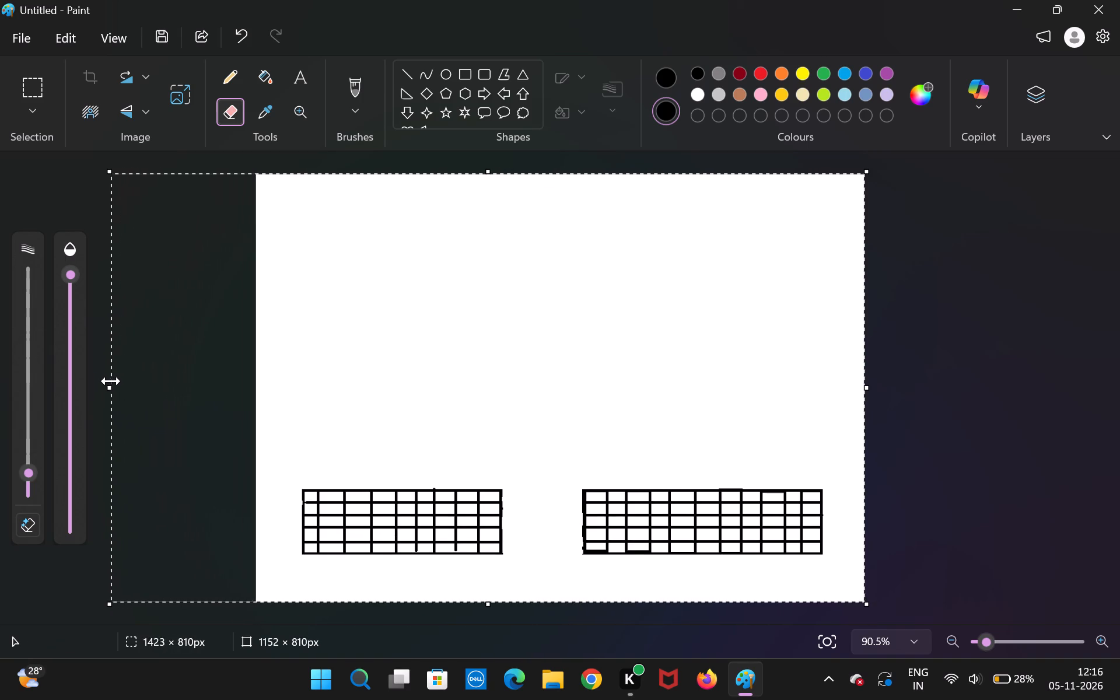
pyautogui.moveTo(111, 381); pyautogui.dragTo(110, 379, button='right')
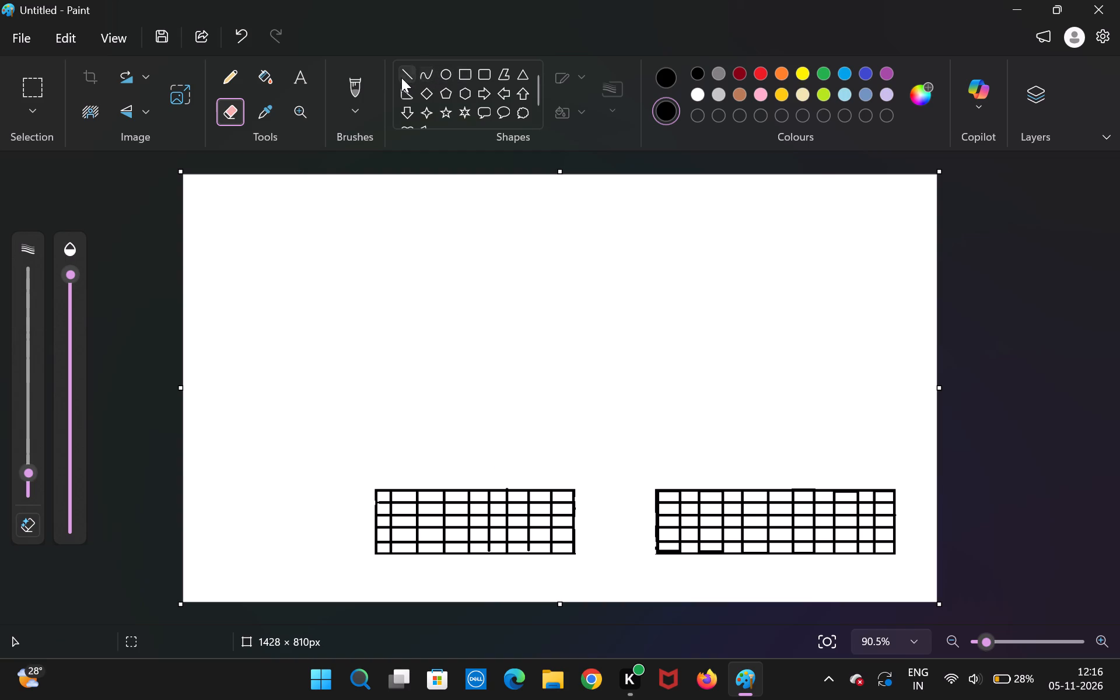
# Draw a tall rectangle about 78 × 160 px against the left grid's outer side, aligned with its bottom line and rising above its top.
pyautogui.click(461, 73)
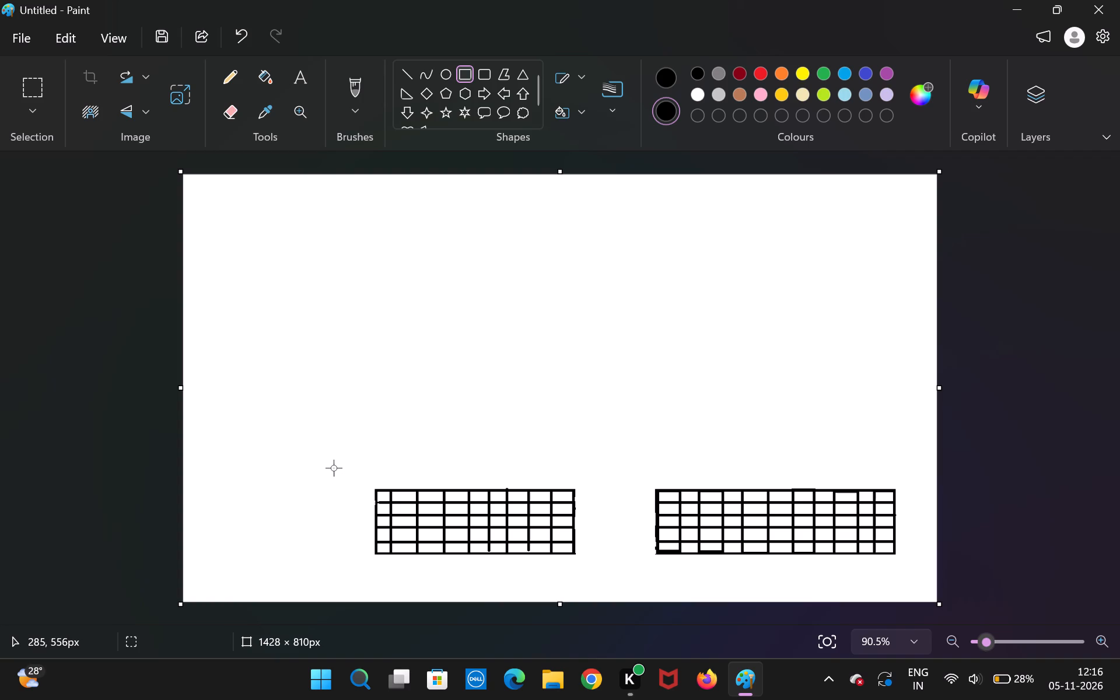
pyautogui.moveTo(334, 467); pyautogui.dragTo(372, 548, button='right')
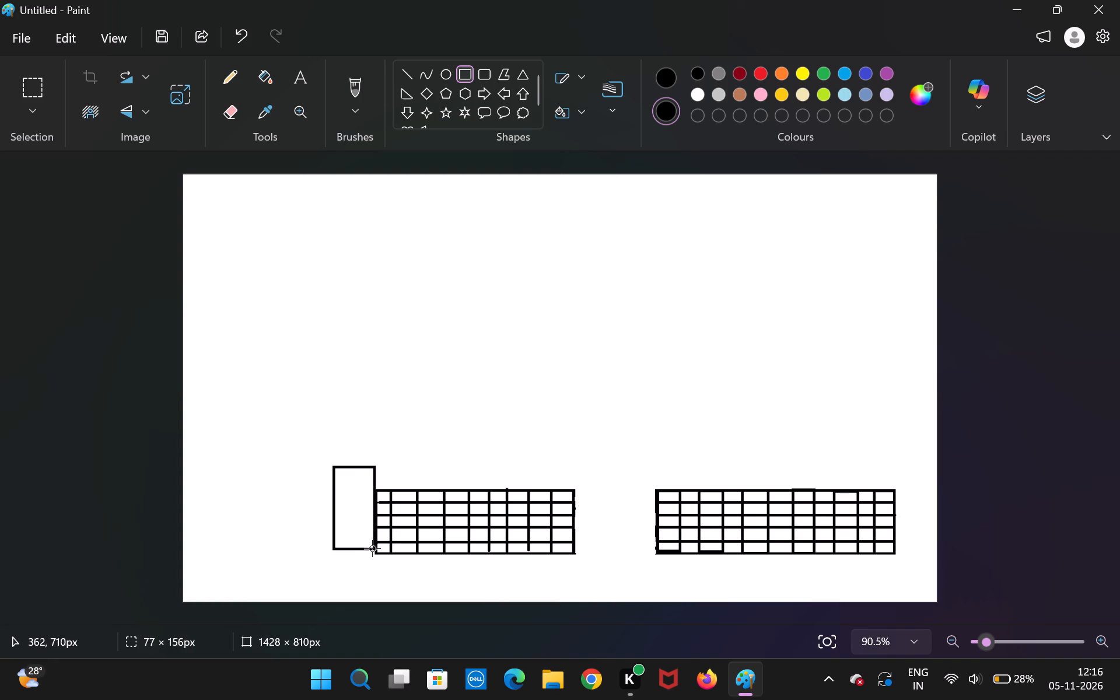
pyautogui.moveTo(372, 548); pyautogui.dragTo(375, 551, button='right')
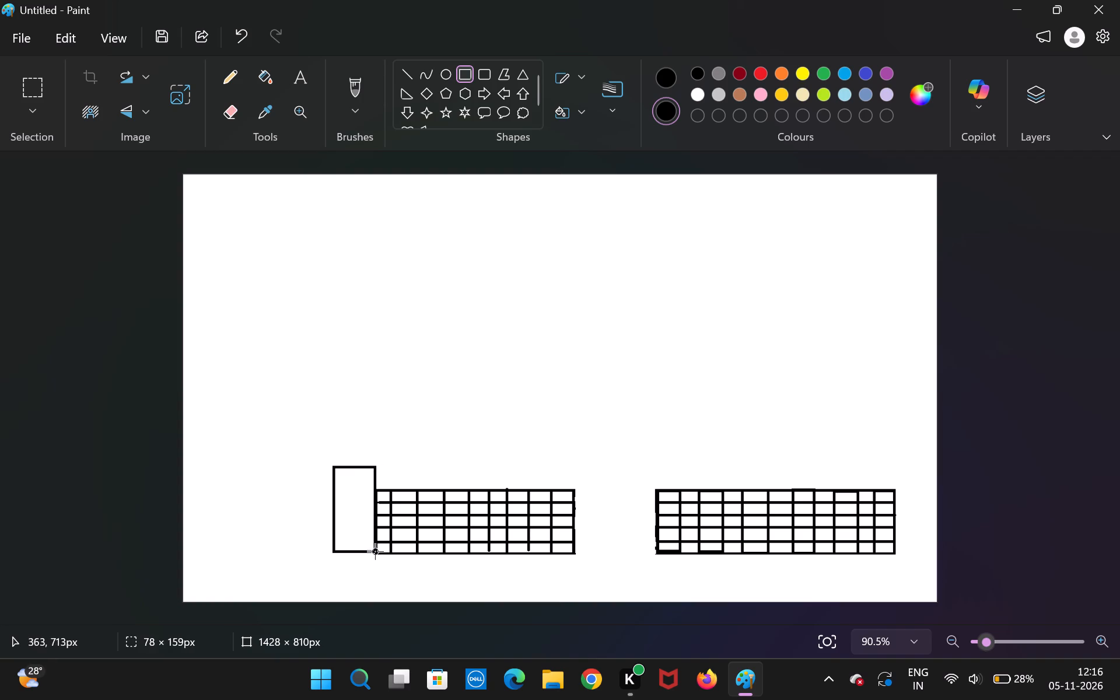
pyautogui.moveTo(375, 551); pyautogui.dragTo(376, 553, button='right')
pyautogui.click(519, 415)
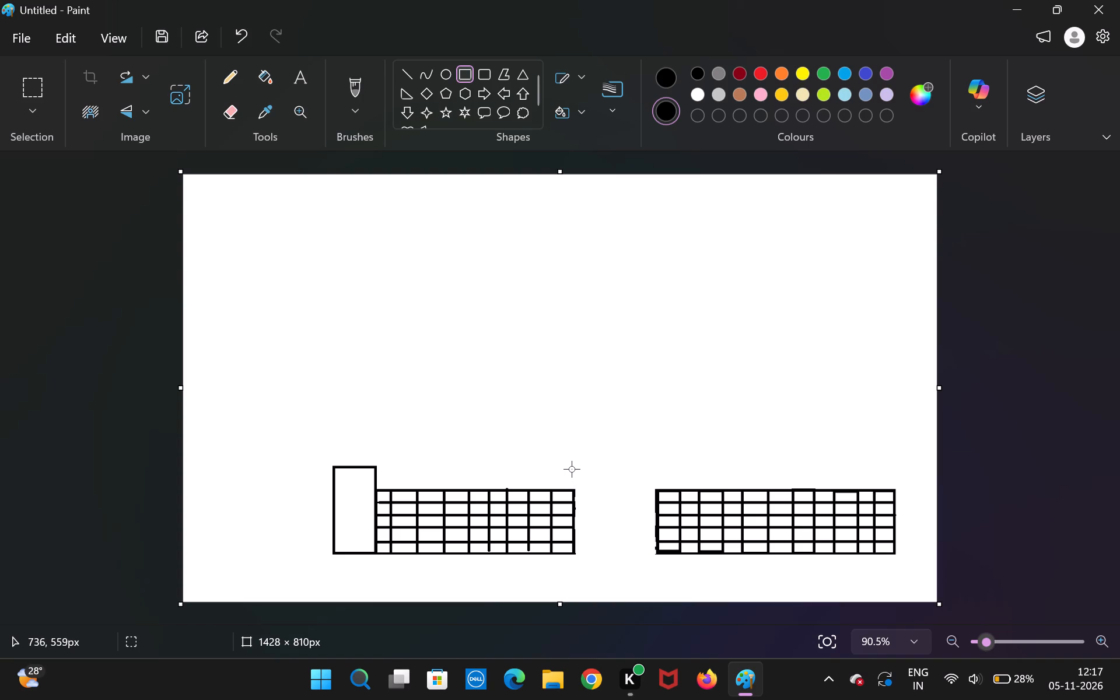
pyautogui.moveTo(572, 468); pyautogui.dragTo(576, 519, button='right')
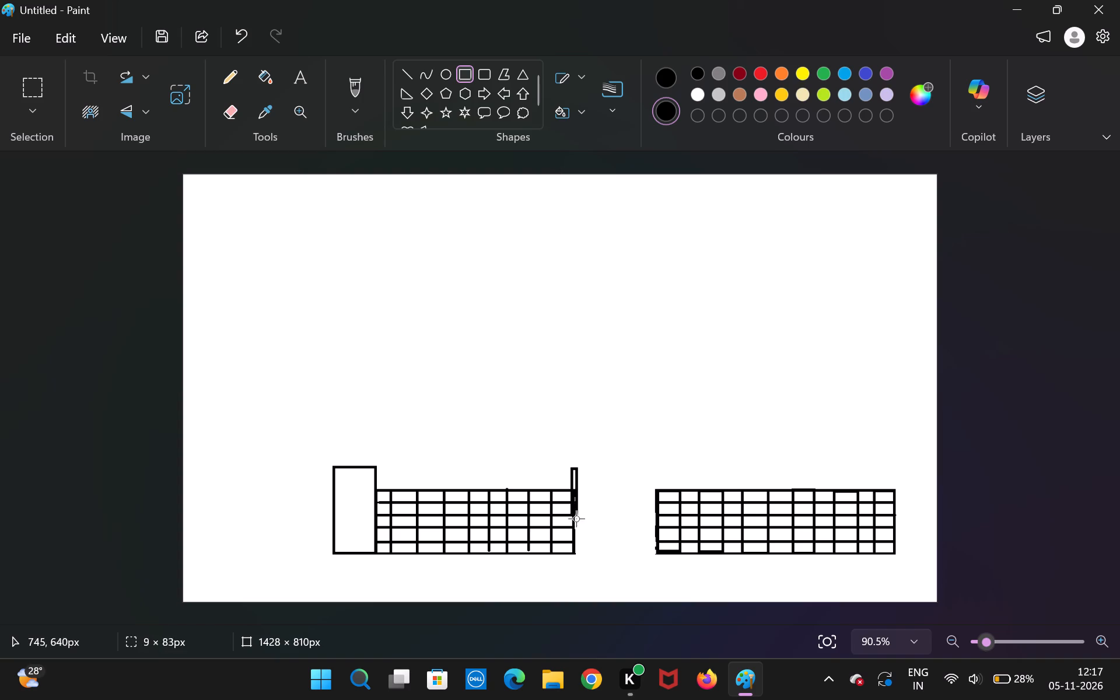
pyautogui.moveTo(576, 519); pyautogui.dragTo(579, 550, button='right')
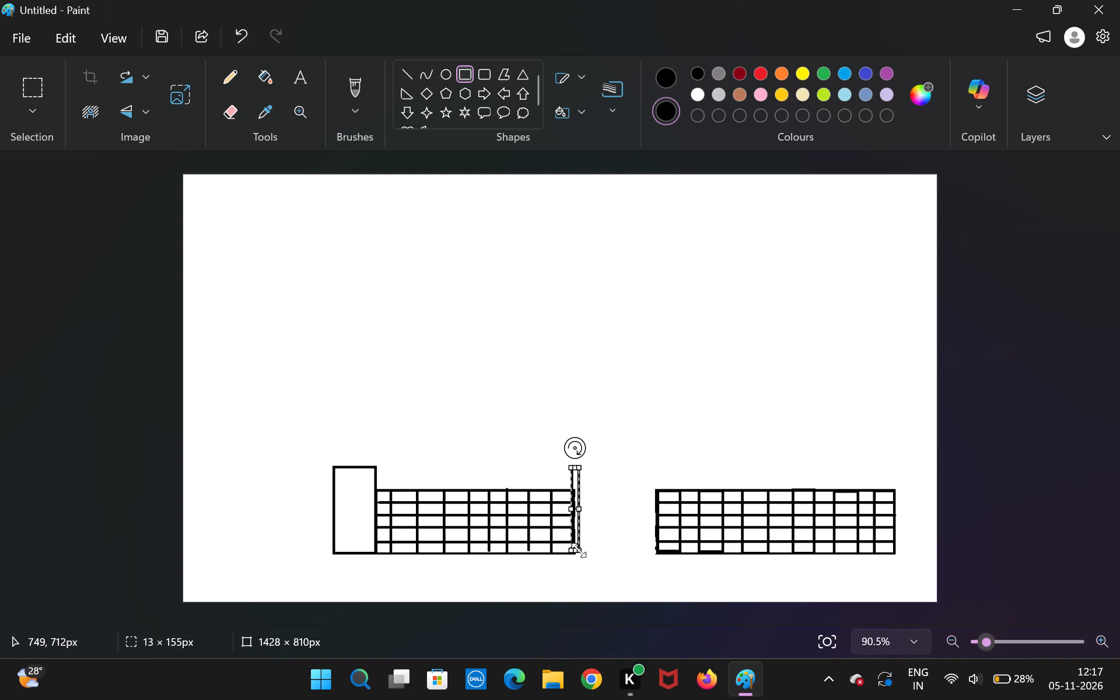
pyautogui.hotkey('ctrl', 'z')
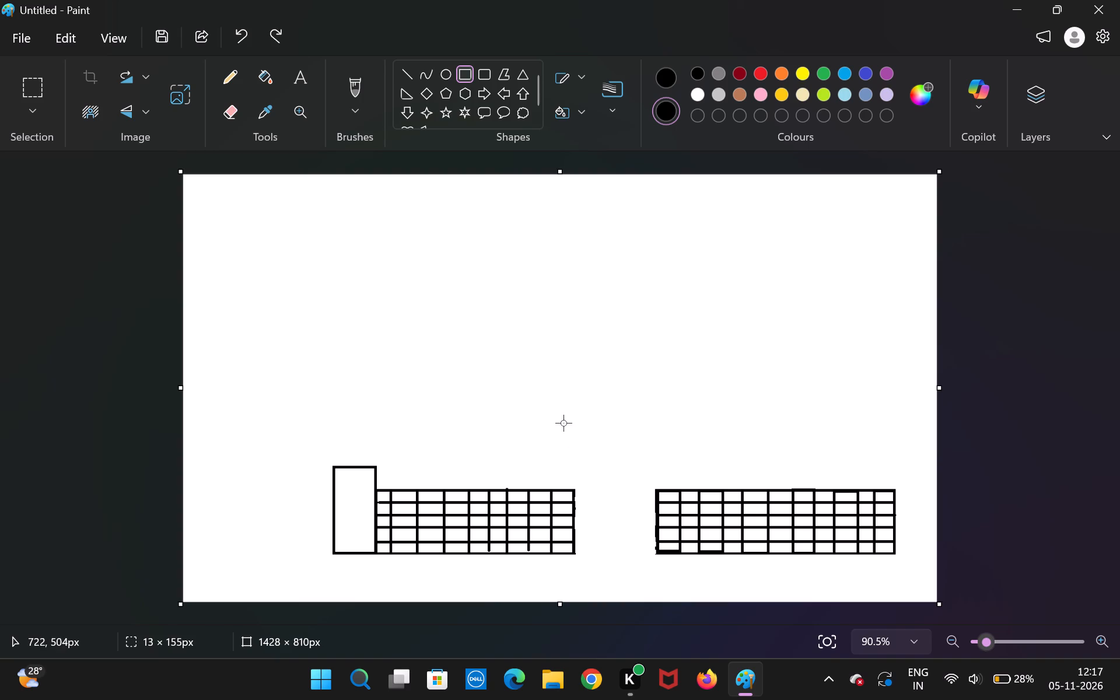
# Draw a straight vertical line over the left grid's edge at the opening, from its top corner to its bottom corner.
pyautogui.click(412, 74)
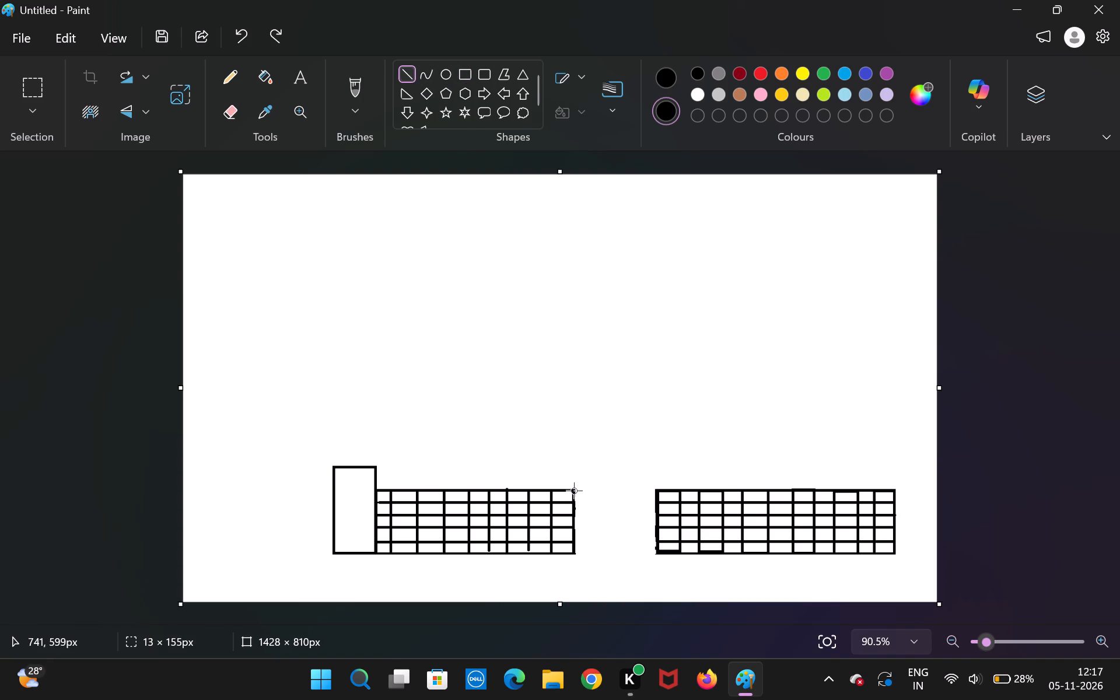
pyautogui.moveTo(574, 491); pyautogui.dragTo(577, 552, button='right')
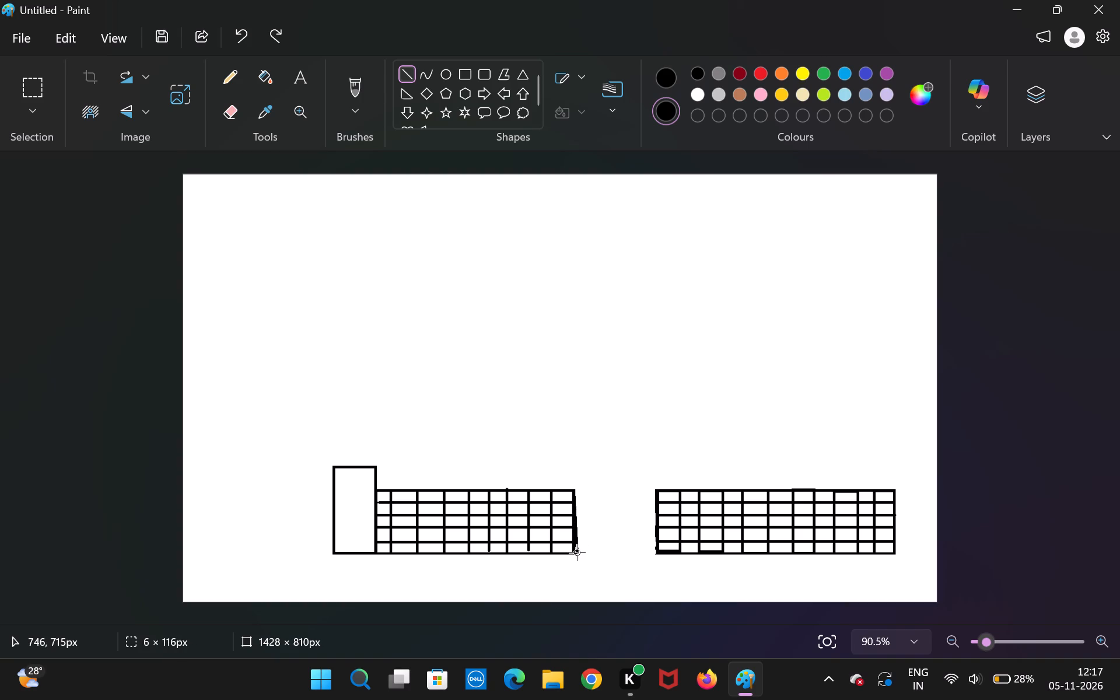
pyautogui.moveTo(577, 552); pyautogui.dragTo(575, 553, button='right')
pyautogui.click(605, 547)
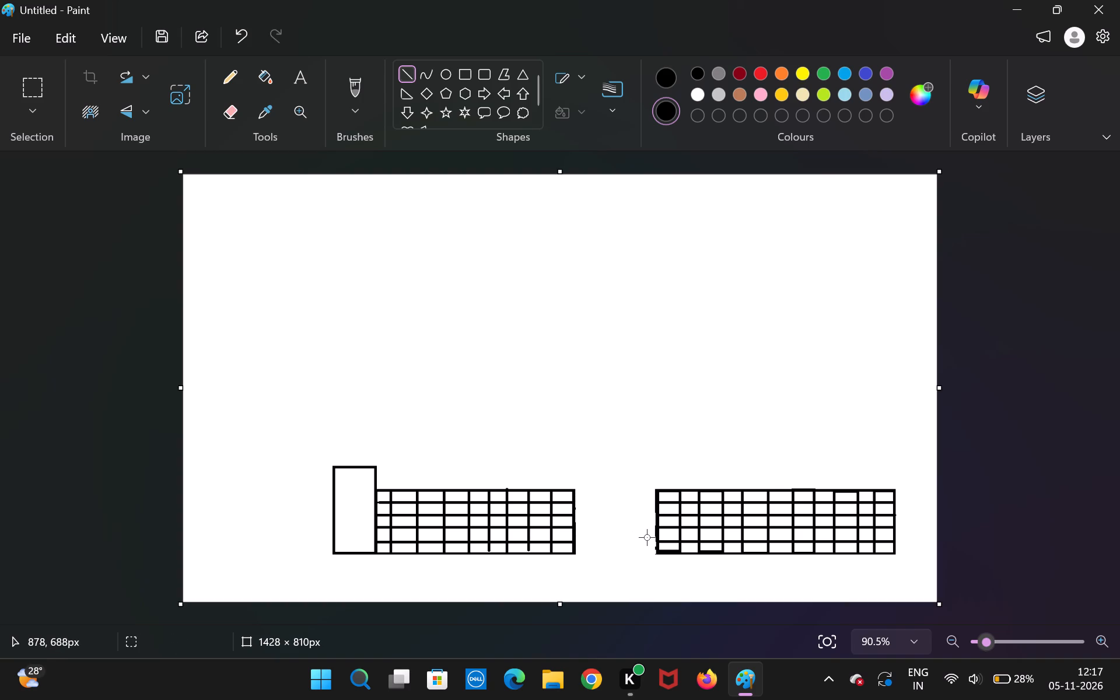
# Draw a straight vertical line about 100 px long over the right grid's edge at the opening.
pyautogui.moveTo(657, 497); pyautogui.dragTo(658, 552, button='right')
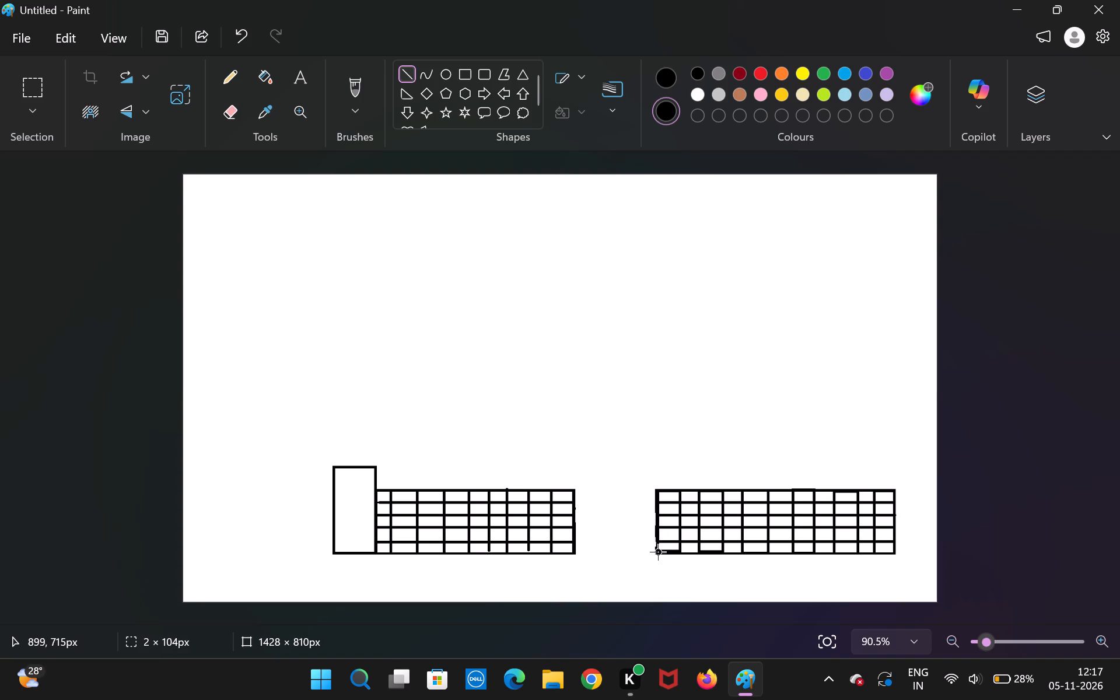
pyautogui.moveTo(658, 552); pyautogui.dragTo(657, 555, button='right')
pyautogui.moveTo(657, 555); pyautogui.dragTo(657, 555, button='right')
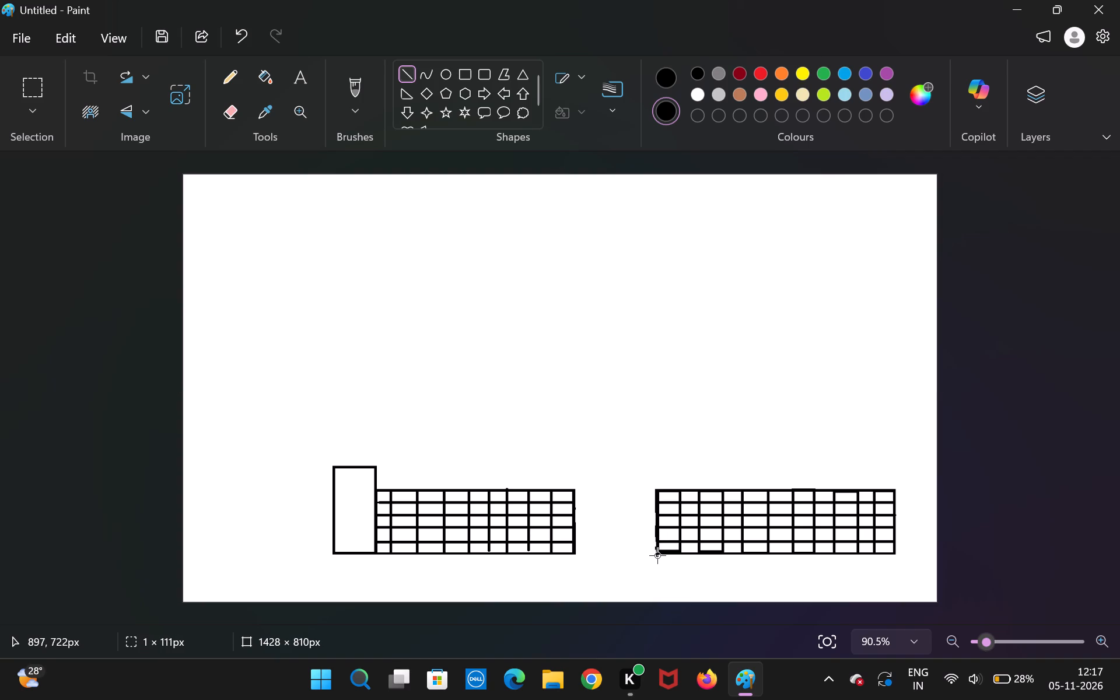
pyautogui.moveTo(657, 555); pyautogui.dragTo(657, 549, button='right')
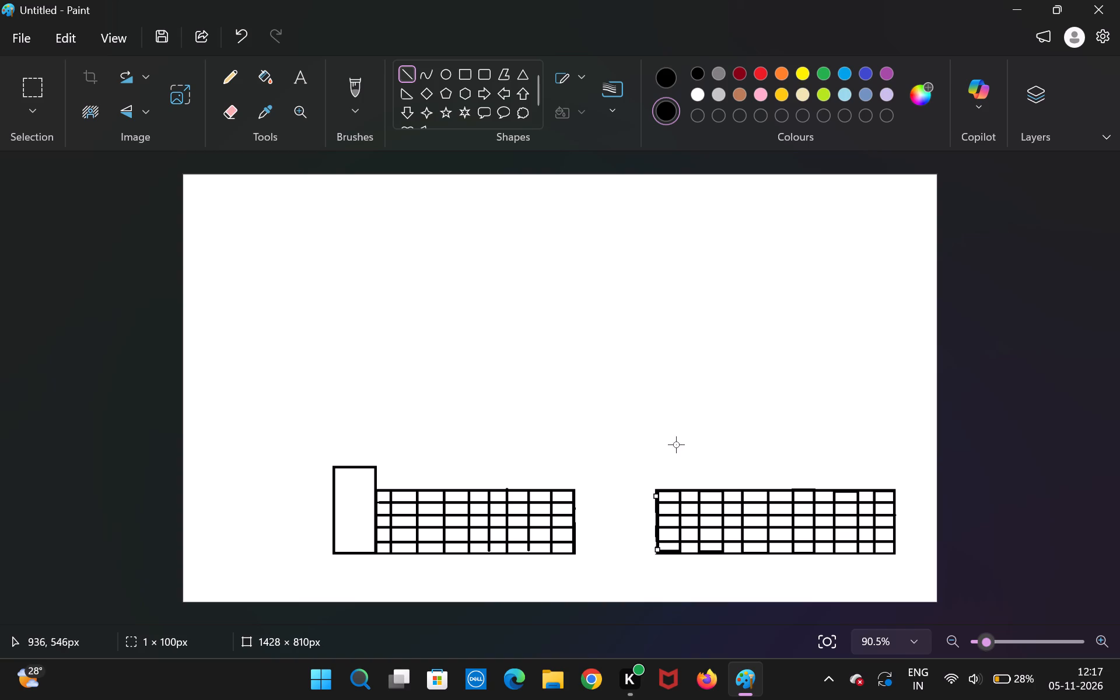
pyautogui.click(681, 433)
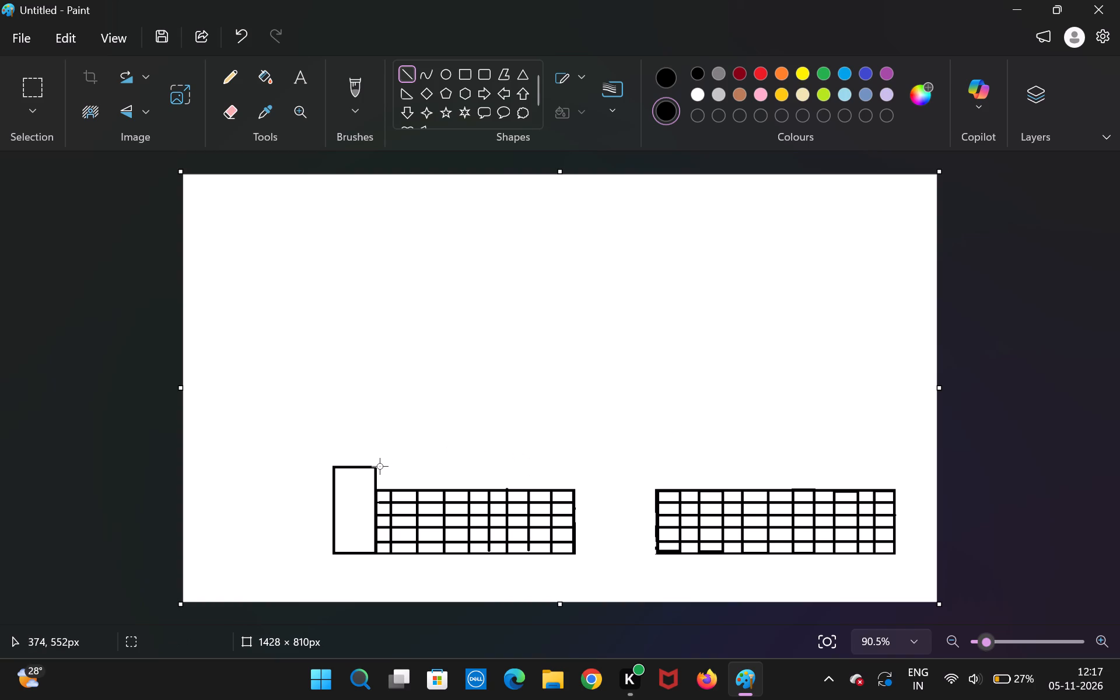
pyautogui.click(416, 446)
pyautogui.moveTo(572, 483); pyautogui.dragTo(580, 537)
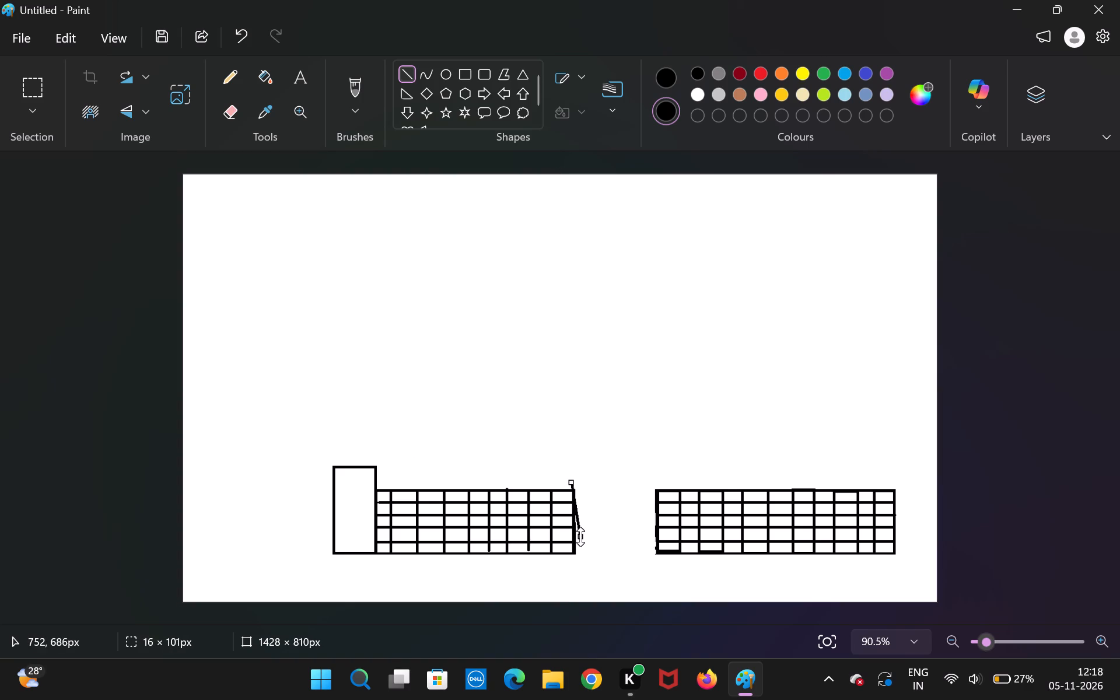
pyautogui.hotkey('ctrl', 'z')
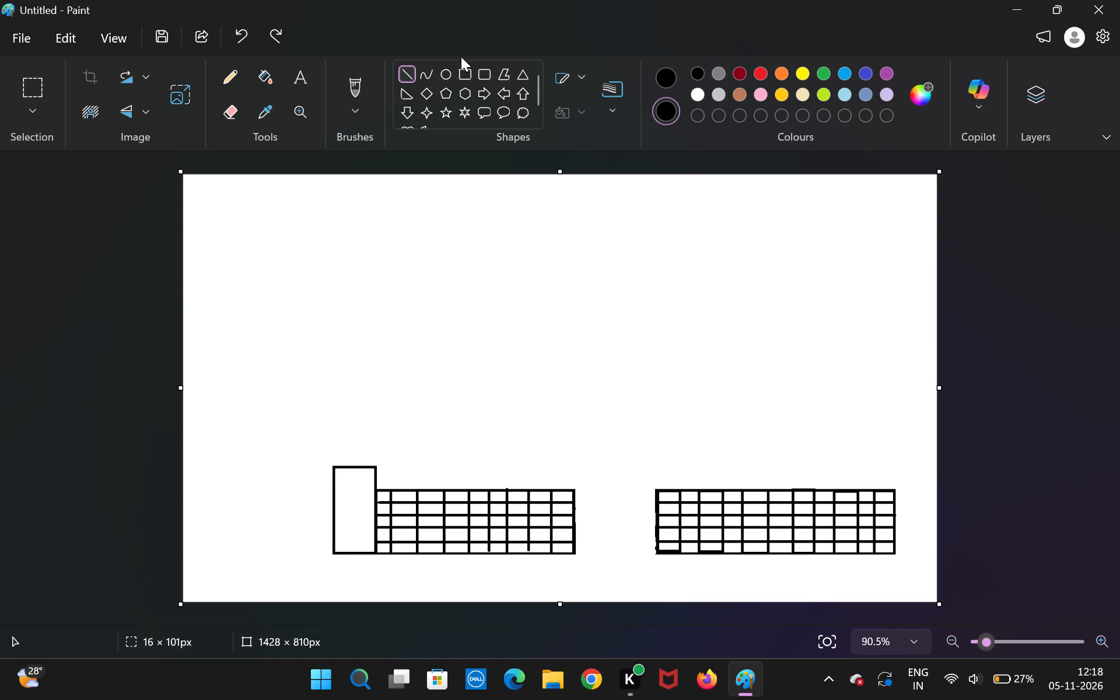
# Draw a narrow rectangle about 140 px tall over the left grid's edge at the opening, rising slightly above the grid.
pyautogui.click(461, 73)
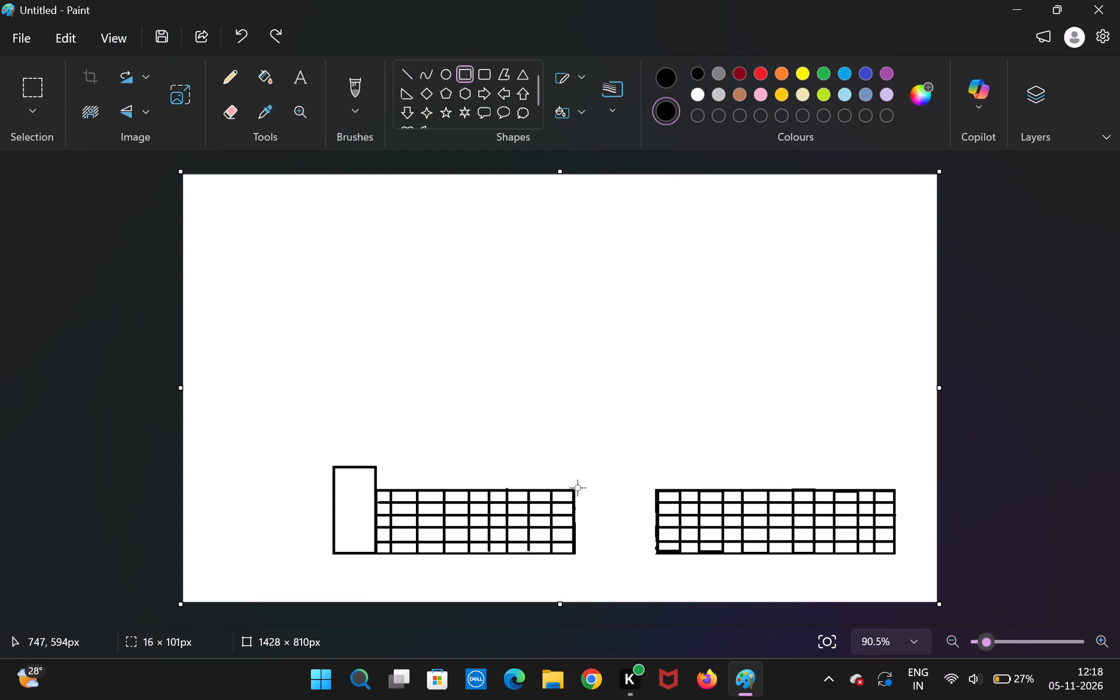
pyautogui.moveTo(572, 481); pyautogui.dragTo(580, 510)
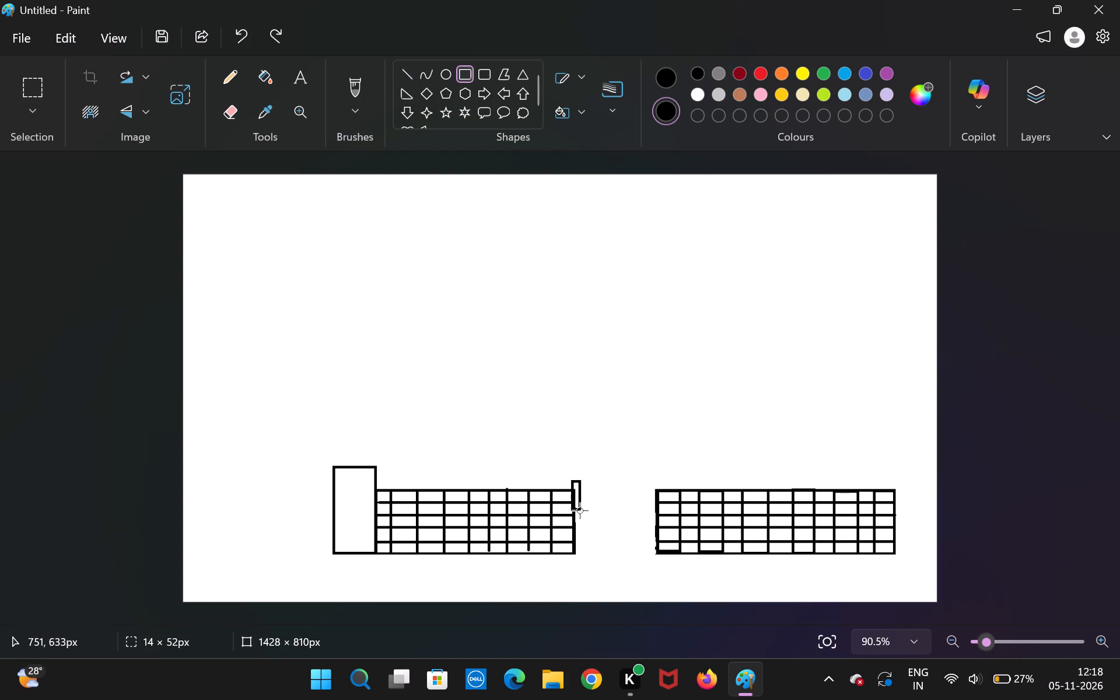
pyautogui.moveTo(580, 510); pyautogui.dragTo(584, 555)
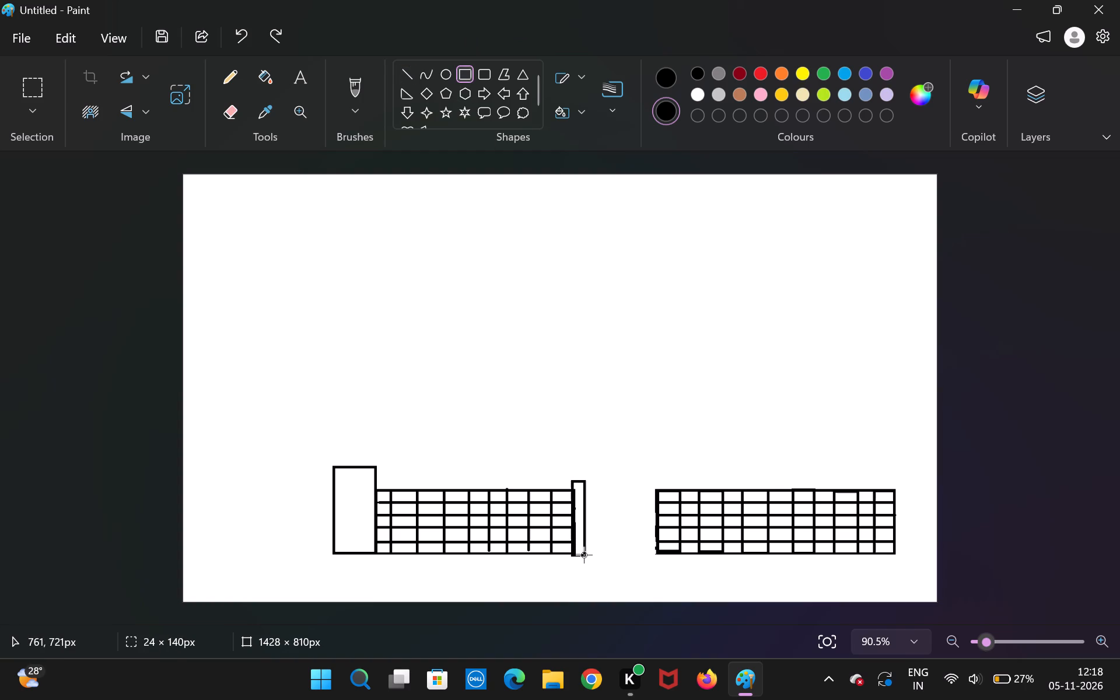
pyautogui.moveTo(584, 555); pyautogui.dragTo(582, 555)
pyautogui.click(618, 501)
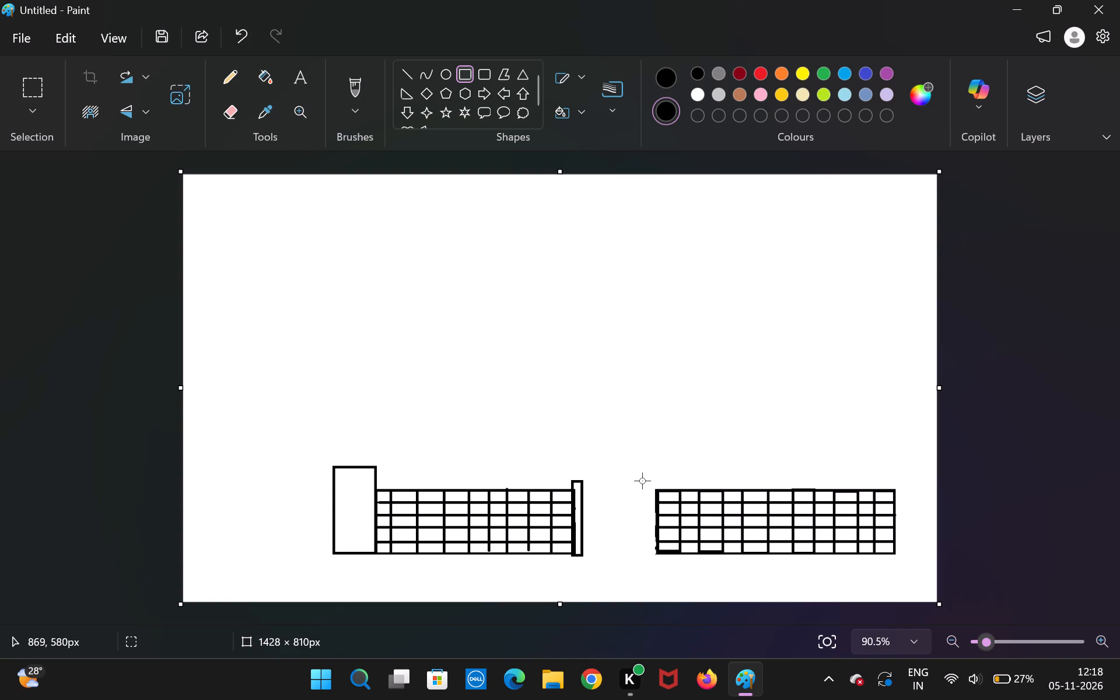
# Draw a matching narrow rectangle about 15 × 134 px against the right grid's edge at the opening.
pyautogui.moveTo(643, 481); pyautogui.dragTo(655, 545, button='right')
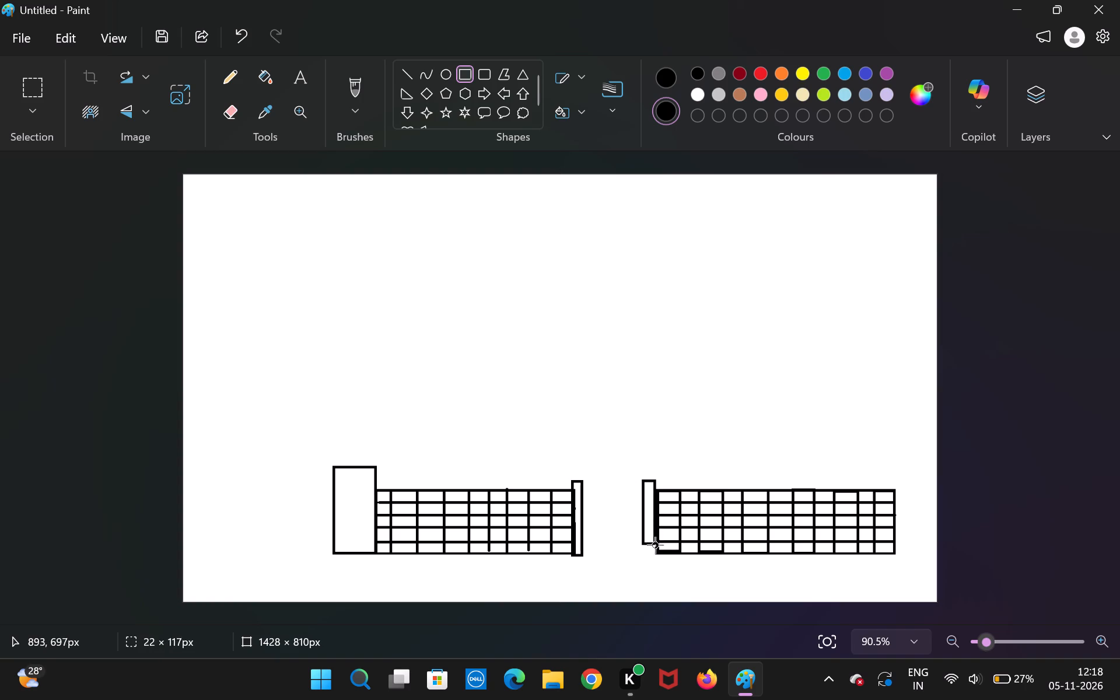
pyautogui.moveTo(655, 545); pyautogui.dragTo(656, 552, button='right')
pyautogui.moveTo(642, 550); pyautogui.dragTo(648, 551)
pyautogui.keyDown('ctrl'); pyautogui.scroll(3, 648, 551); pyautogui.keyUp('ctrl')
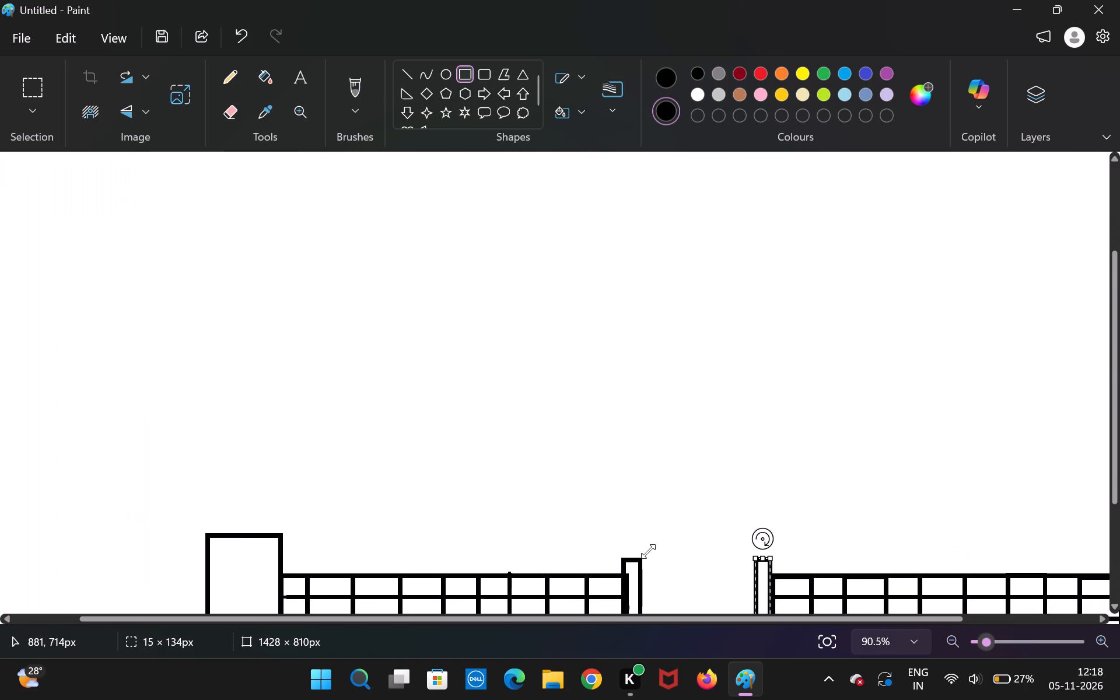
pyautogui.click(849, 435)
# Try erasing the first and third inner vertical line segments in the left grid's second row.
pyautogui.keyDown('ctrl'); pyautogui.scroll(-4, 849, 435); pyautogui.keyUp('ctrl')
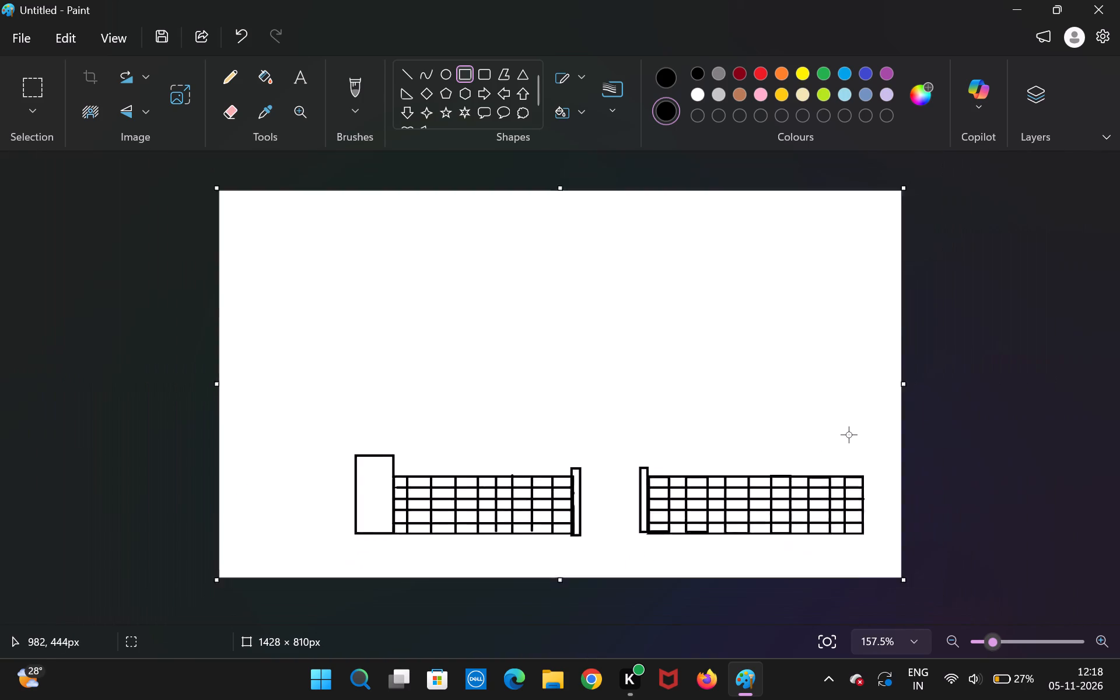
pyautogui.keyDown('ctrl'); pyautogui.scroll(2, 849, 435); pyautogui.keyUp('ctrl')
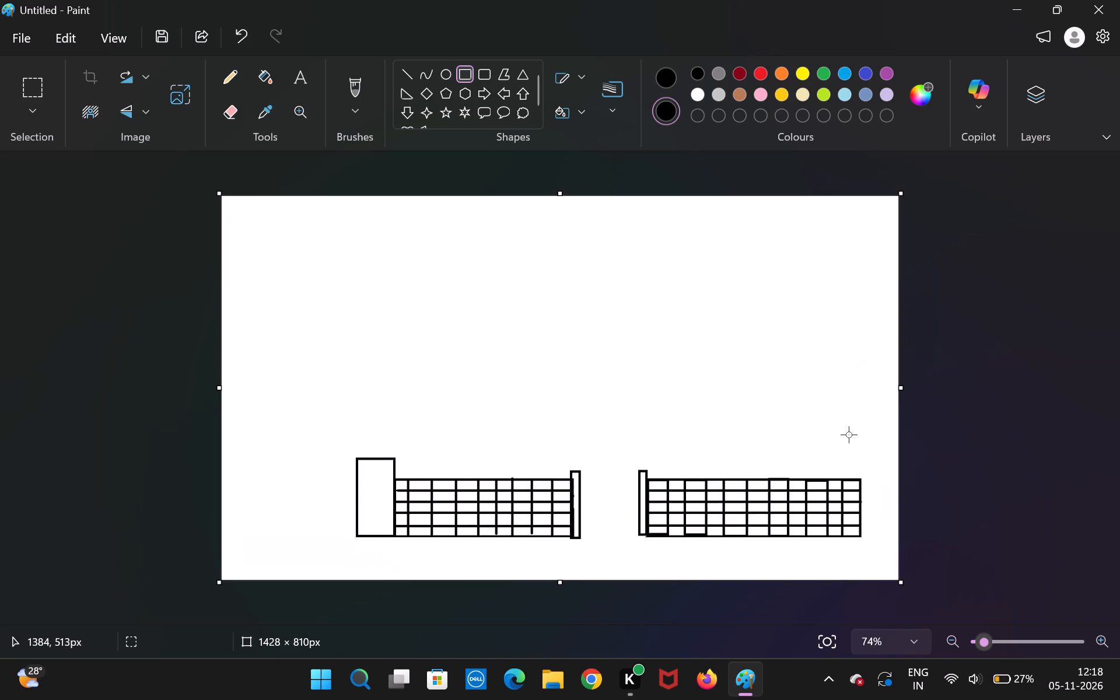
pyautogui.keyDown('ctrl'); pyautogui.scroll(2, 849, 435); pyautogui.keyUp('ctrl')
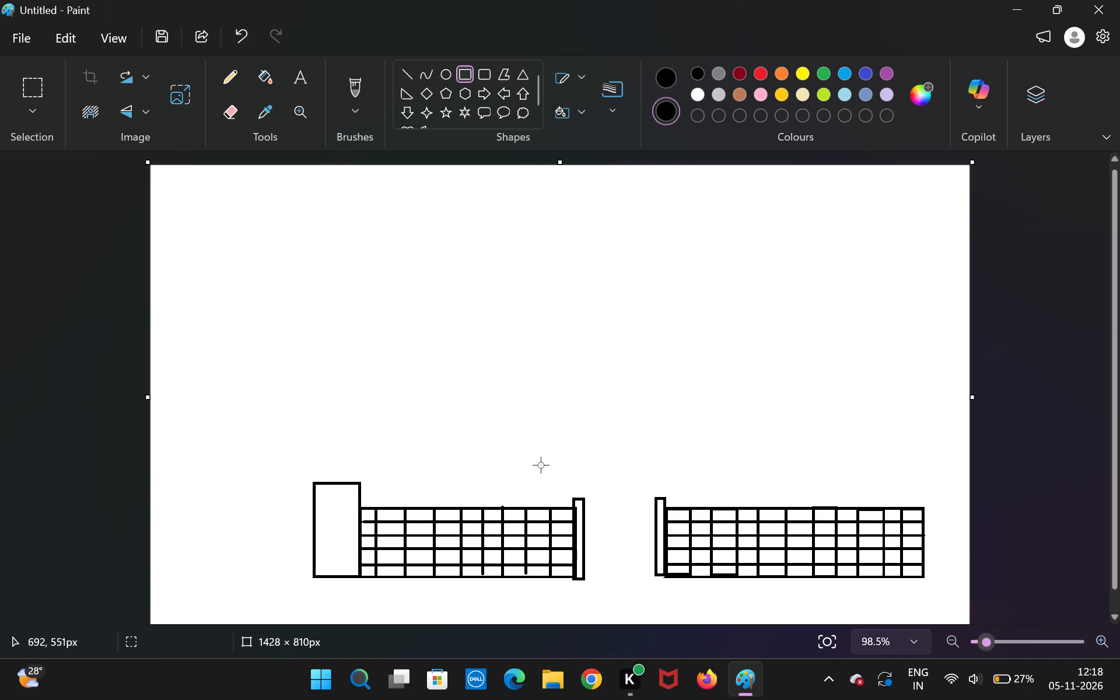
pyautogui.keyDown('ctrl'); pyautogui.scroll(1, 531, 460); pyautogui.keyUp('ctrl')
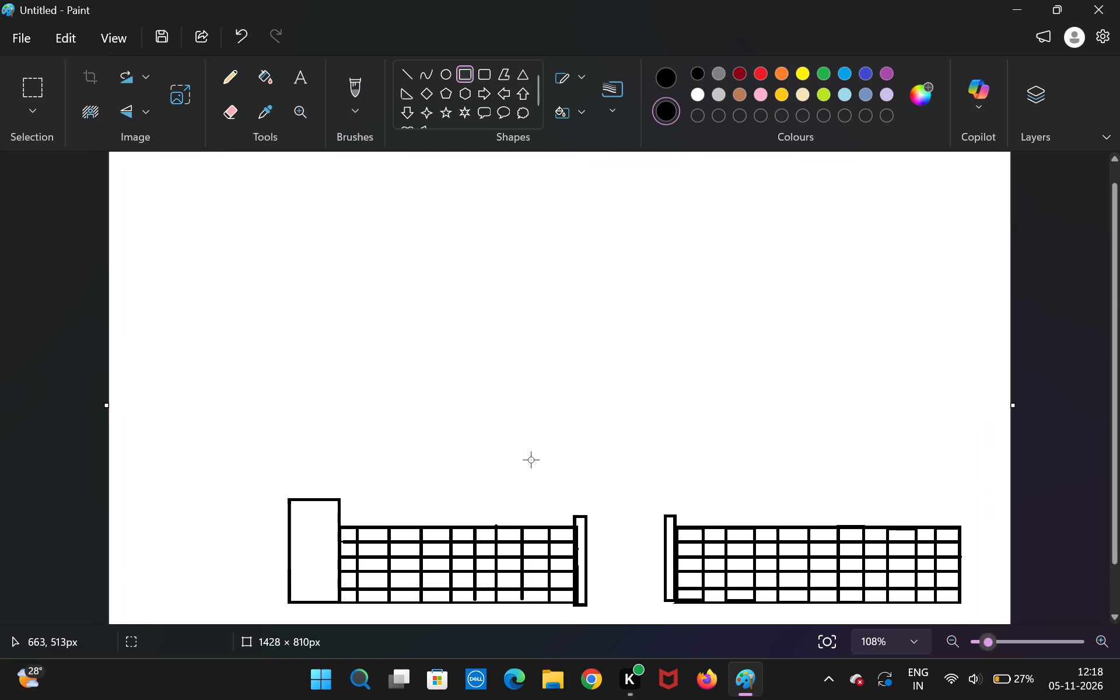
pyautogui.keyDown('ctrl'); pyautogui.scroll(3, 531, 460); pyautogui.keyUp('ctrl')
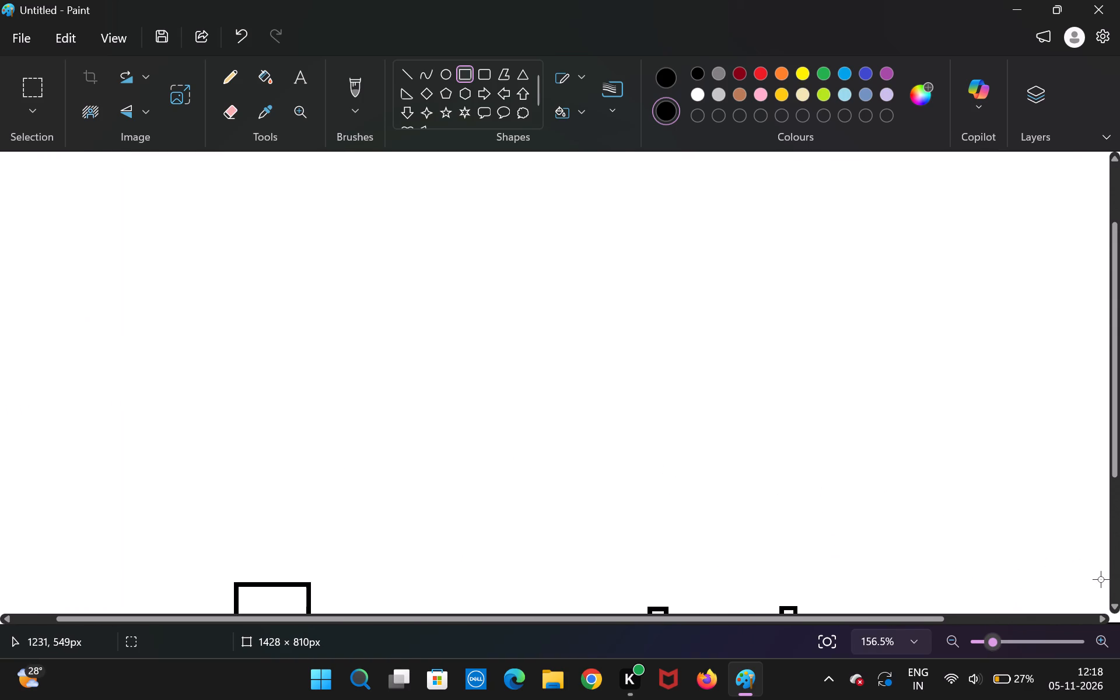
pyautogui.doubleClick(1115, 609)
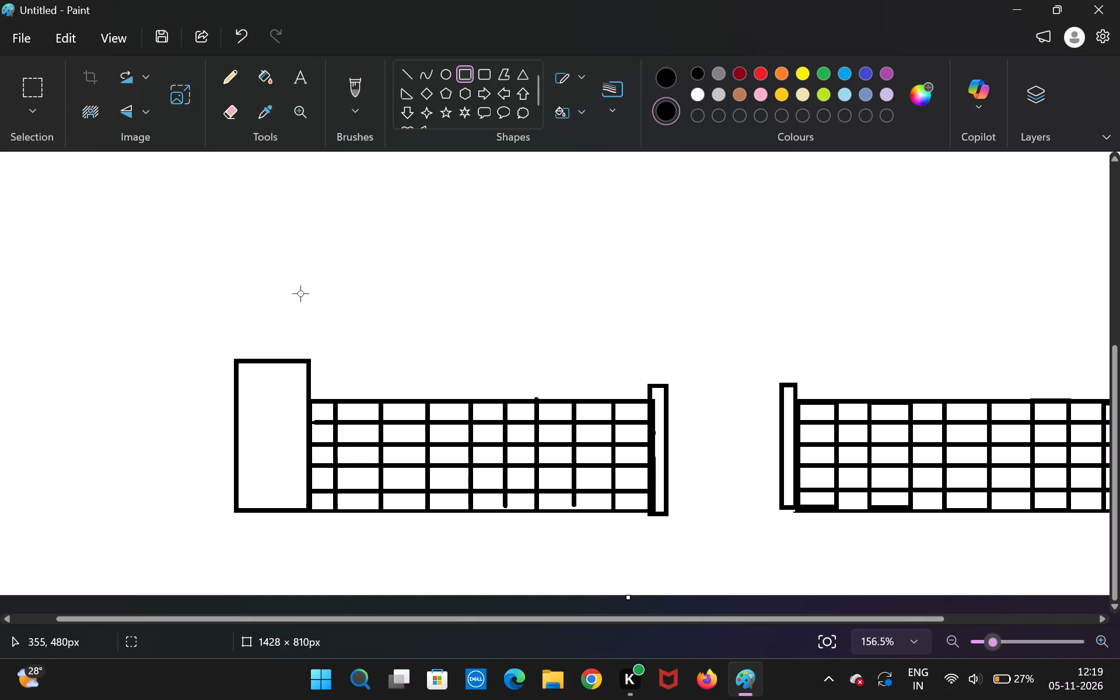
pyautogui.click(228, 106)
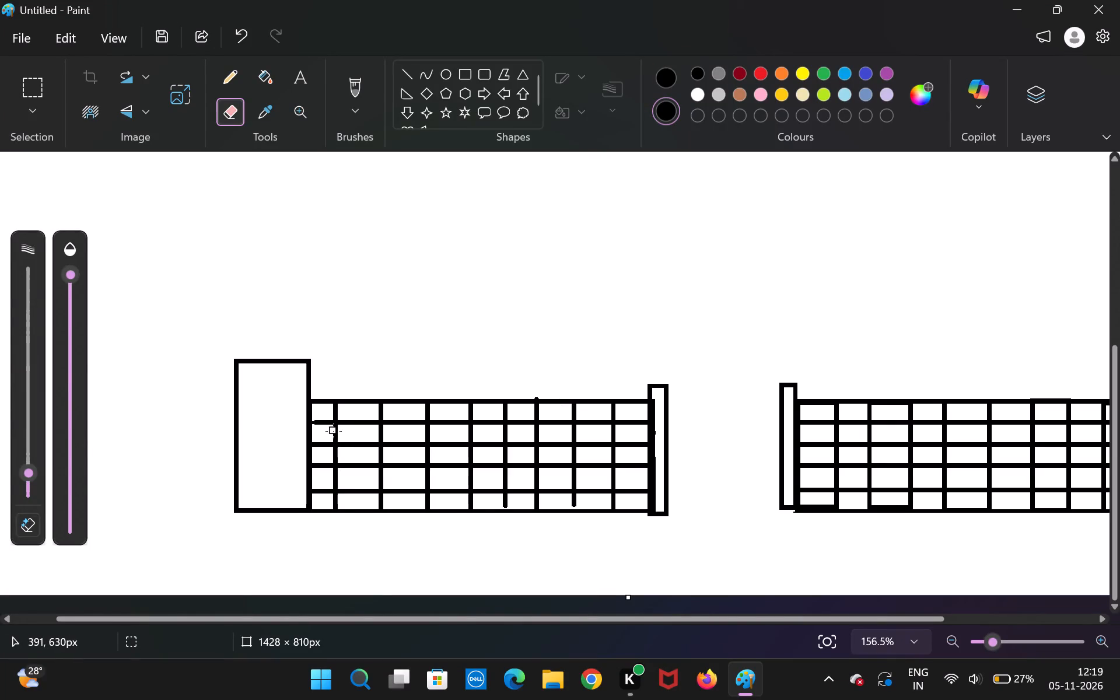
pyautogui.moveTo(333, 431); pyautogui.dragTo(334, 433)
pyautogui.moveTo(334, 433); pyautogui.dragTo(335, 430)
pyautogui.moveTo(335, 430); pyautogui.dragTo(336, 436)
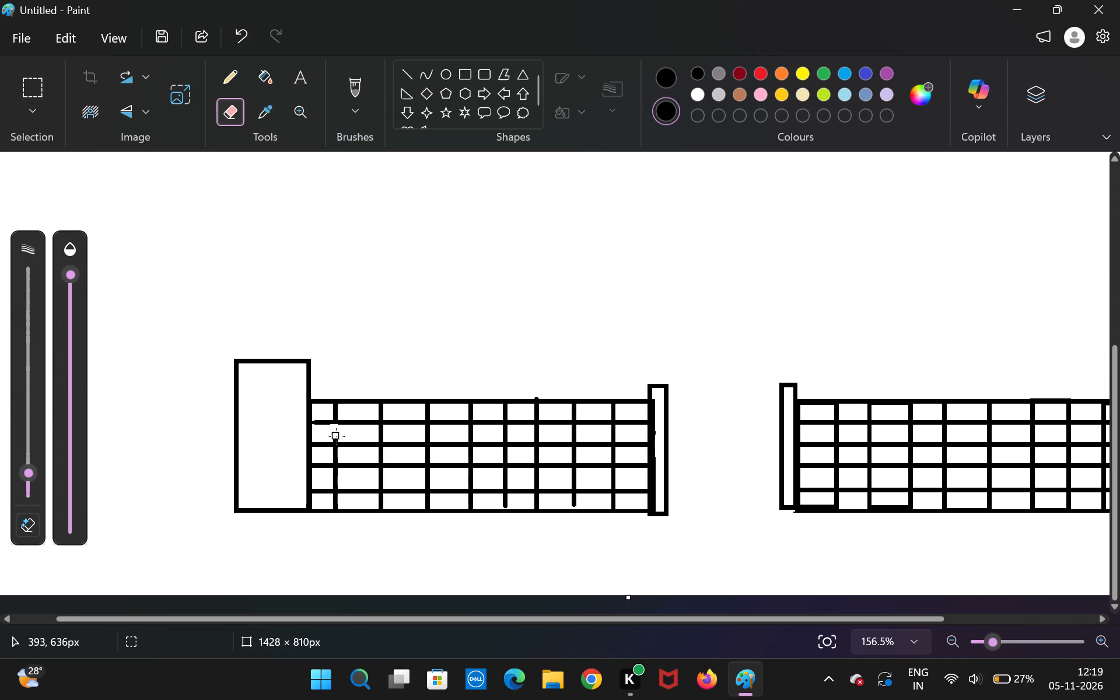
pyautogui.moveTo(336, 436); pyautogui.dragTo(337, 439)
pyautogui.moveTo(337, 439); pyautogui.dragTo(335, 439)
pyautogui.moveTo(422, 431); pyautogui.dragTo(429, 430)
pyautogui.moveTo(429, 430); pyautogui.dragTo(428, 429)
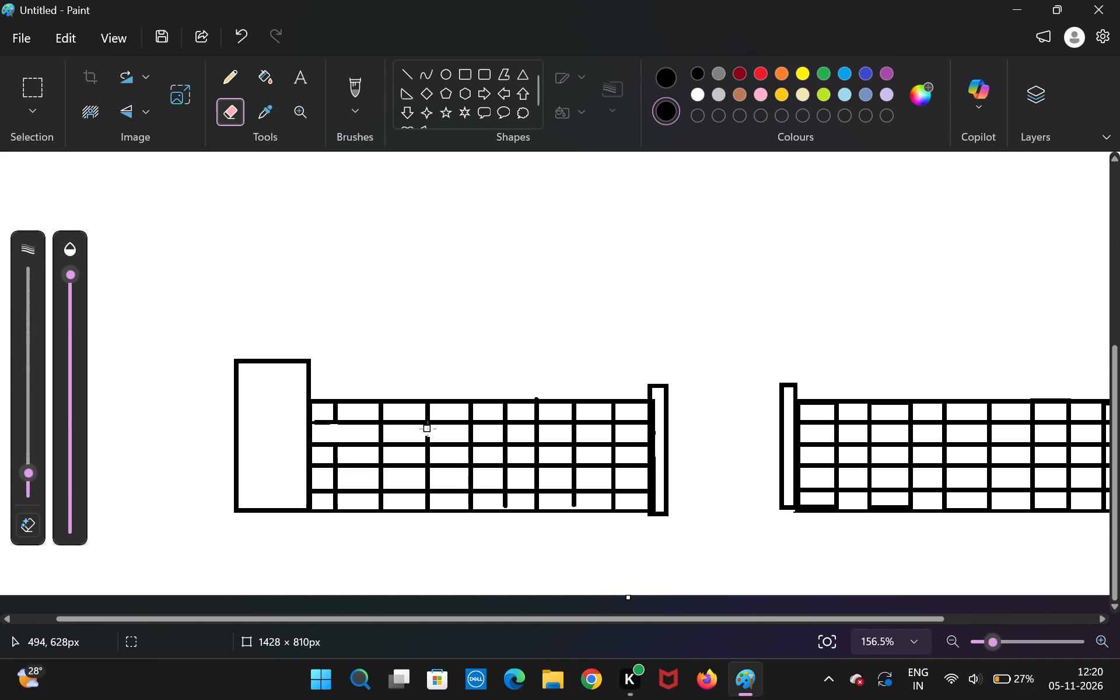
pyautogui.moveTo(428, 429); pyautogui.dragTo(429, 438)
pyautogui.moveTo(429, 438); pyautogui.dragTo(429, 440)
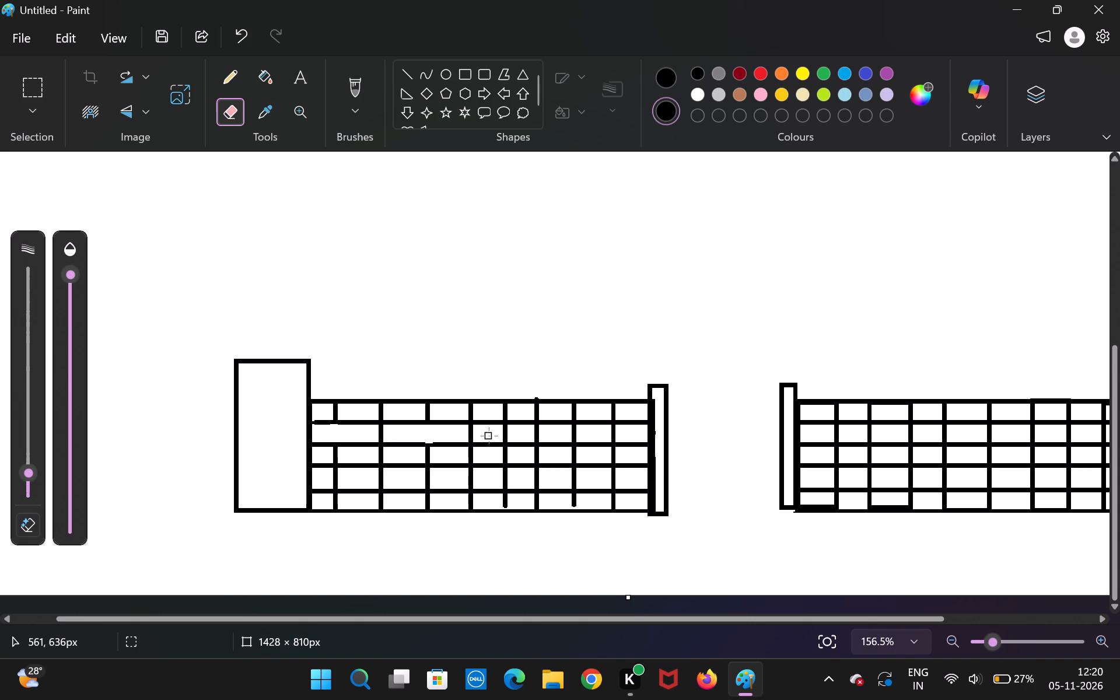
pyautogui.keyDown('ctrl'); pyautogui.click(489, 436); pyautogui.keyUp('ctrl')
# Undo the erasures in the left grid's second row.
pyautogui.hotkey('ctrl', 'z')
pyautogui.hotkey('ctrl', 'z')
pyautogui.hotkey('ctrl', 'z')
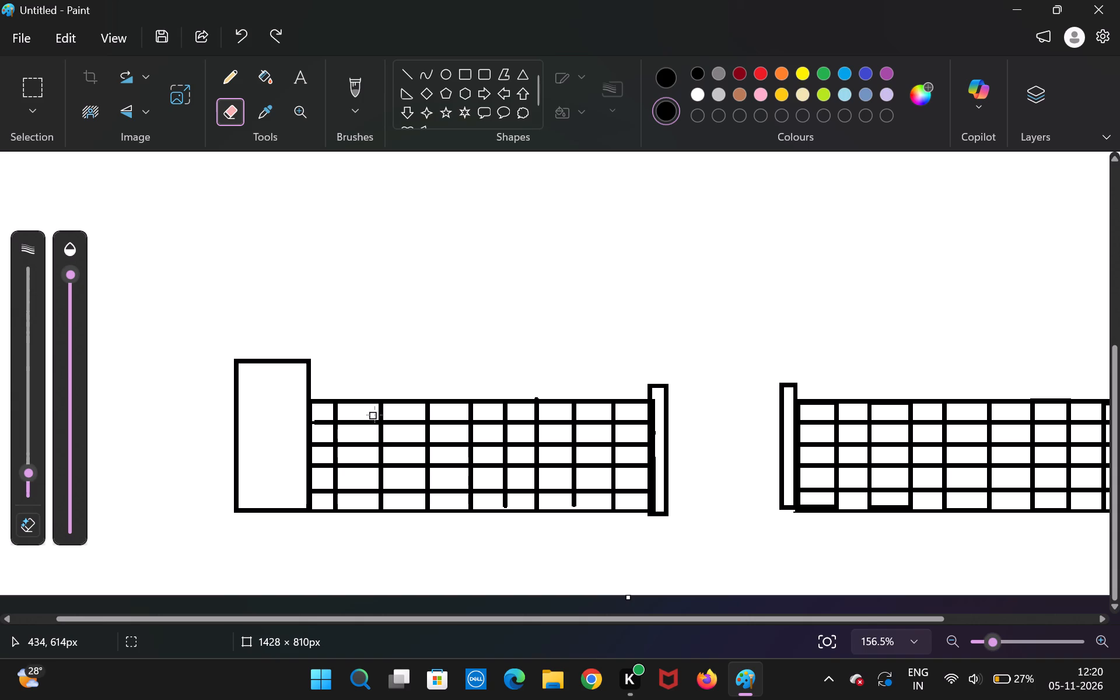
# Erase the second and fourth inner vertical line segments in the left grid's top row.
pyautogui.moveTo(374, 411); pyautogui.dragTo(381, 412)
pyautogui.moveTo(381, 412); pyautogui.dragTo(381, 415)
pyautogui.moveTo(381, 415); pyautogui.dragTo(381, 408)
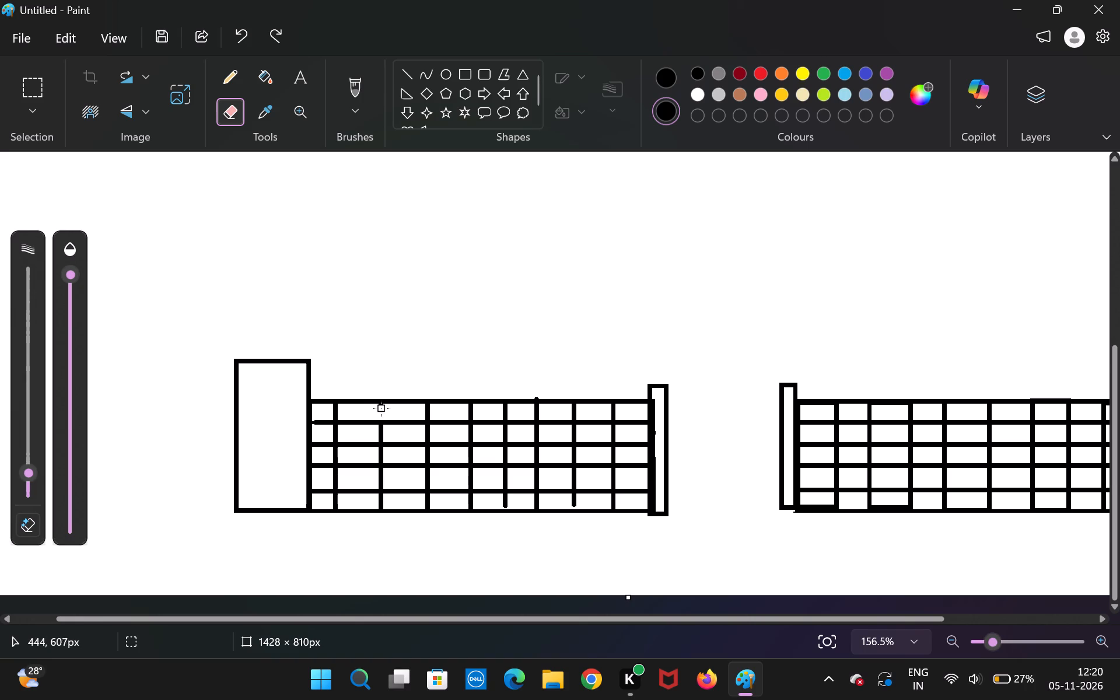
pyautogui.moveTo(381, 408); pyautogui.dragTo(383, 410)
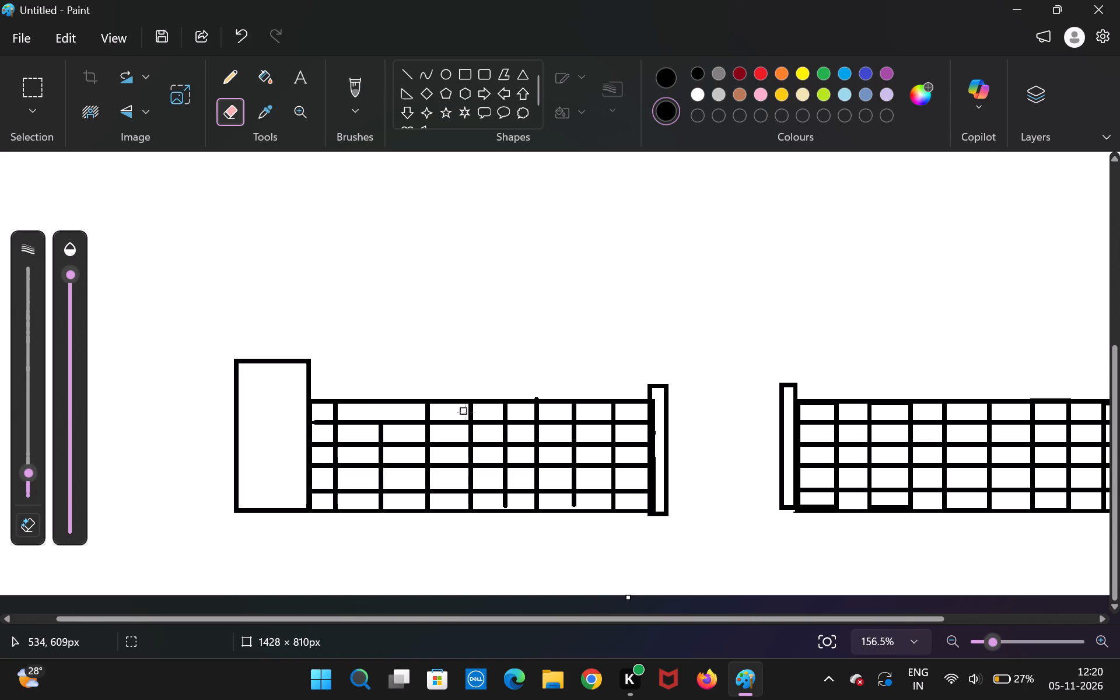
pyautogui.click(467, 412)
pyautogui.hotkey('ctrl', 'z')
pyautogui.click(466, 415)
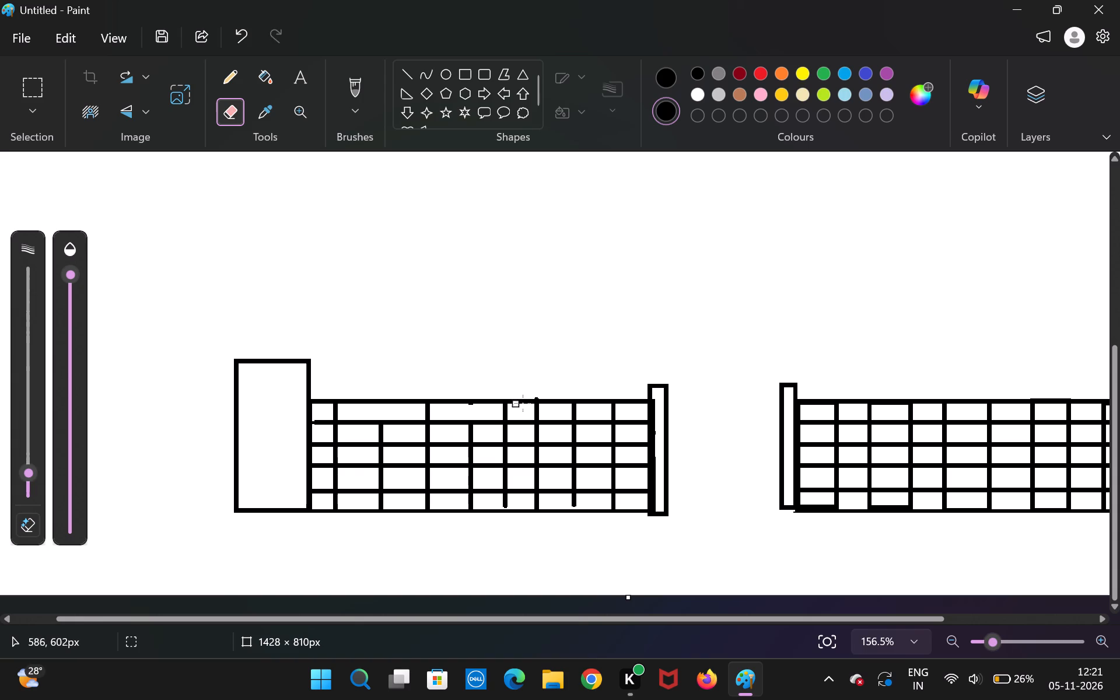
# Erase the sixth and eighth inner vertical line segments in the left grid's top row.
pyautogui.moveTo(528, 409); pyautogui.dragTo(547, 411, button='right')
pyautogui.moveTo(527, 411); pyautogui.dragTo(535, 411)
pyautogui.moveTo(535, 411); pyautogui.dragTo(537, 415)
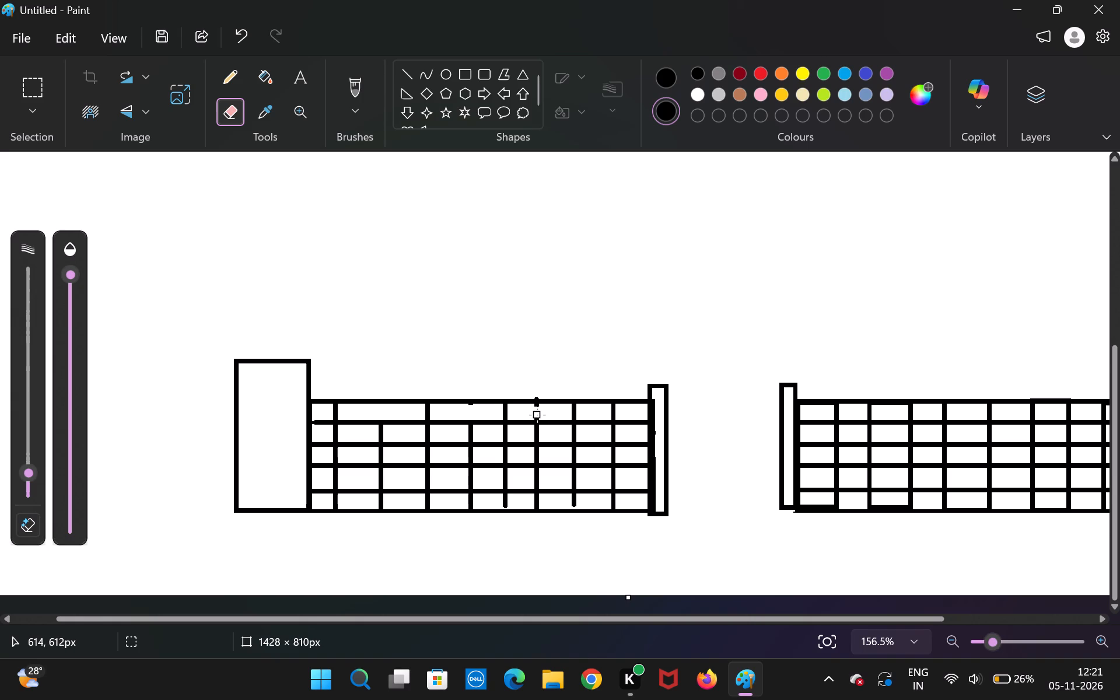
pyautogui.moveTo(537, 415); pyautogui.dragTo(537, 415)
pyautogui.moveTo(537, 415); pyautogui.dragTo(538, 413)
pyautogui.moveTo(538, 413); pyautogui.dragTo(537, 412)
pyautogui.moveTo(606, 413); pyautogui.dragTo(612, 413)
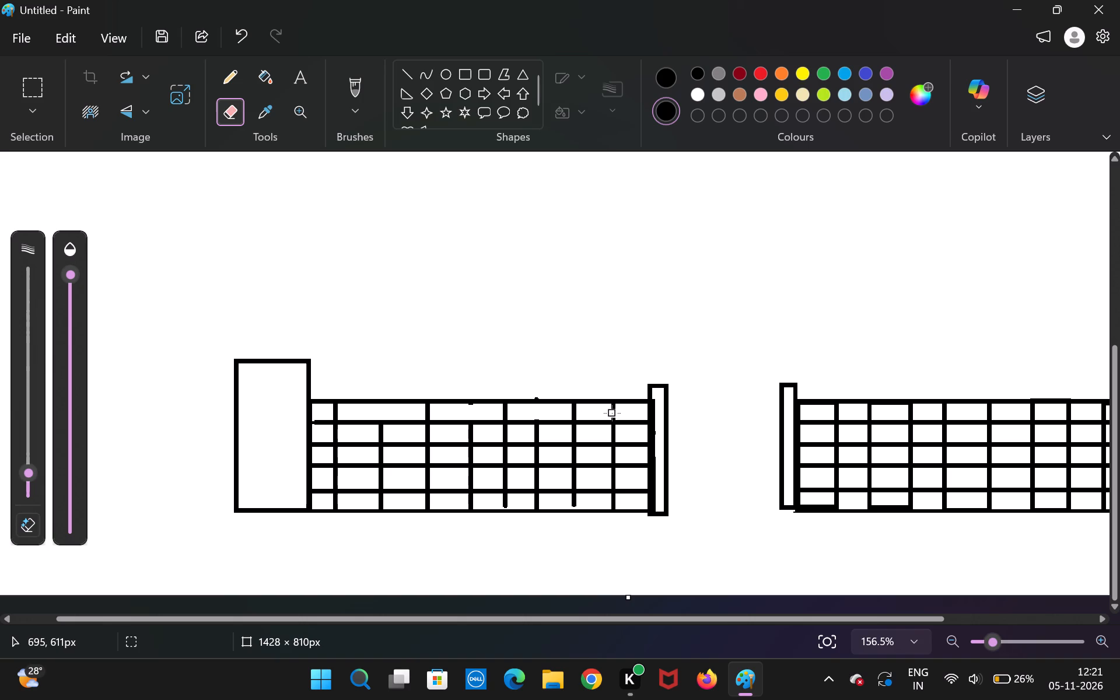
pyautogui.moveTo(612, 413); pyautogui.dragTo(615, 413)
pyautogui.moveTo(615, 413); pyautogui.dragTo(613, 410)
pyautogui.moveTo(613, 410); pyautogui.dragTo(613, 414)
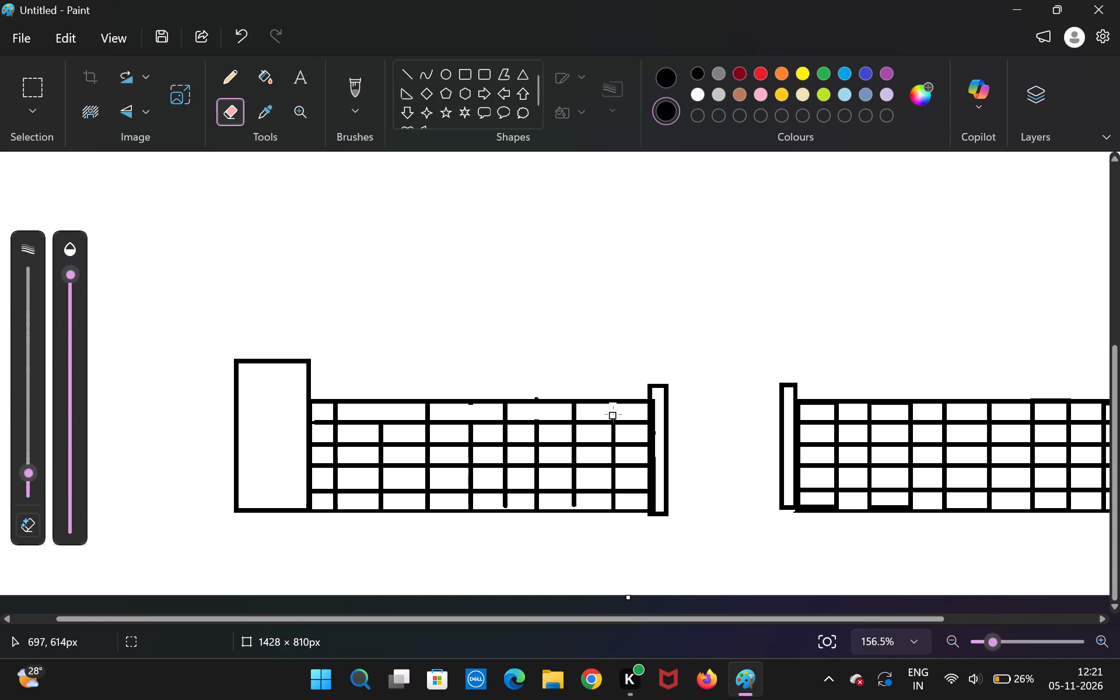
pyautogui.moveTo(613, 414); pyautogui.dragTo(614, 416)
# Erase the first, third and fifth inner vertical line segments in the left grid's second row.
pyautogui.click(331, 434)
pyautogui.click(426, 435)
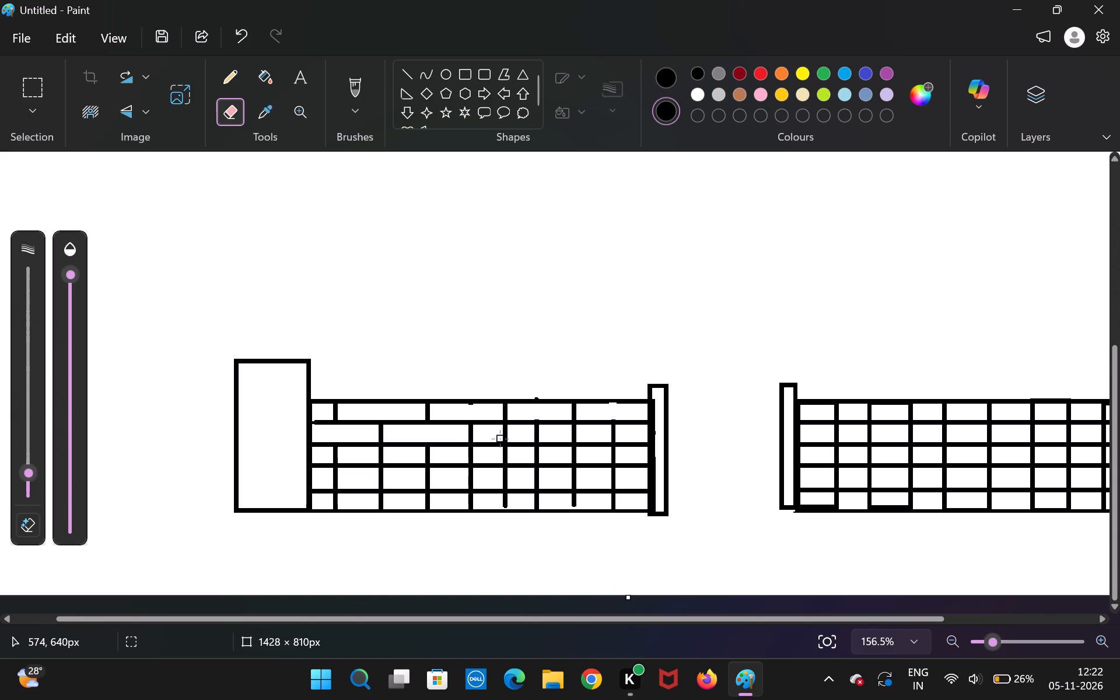
pyautogui.moveTo(499, 435); pyautogui.dragTo(510, 434)
pyautogui.moveTo(510, 434); pyautogui.dragTo(505, 435)
pyautogui.moveTo(505, 435); pyautogui.dragTo(506, 435)
pyautogui.moveTo(506, 435); pyautogui.dragTo(505, 437)
pyautogui.moveTo(505, 437); pyautogui.dragTo(505, 439)
# Erase the seventh inner vertical line segment in the left grid's second row, keeping the horizontal lines intact.
pyautogui.click(575, 431)
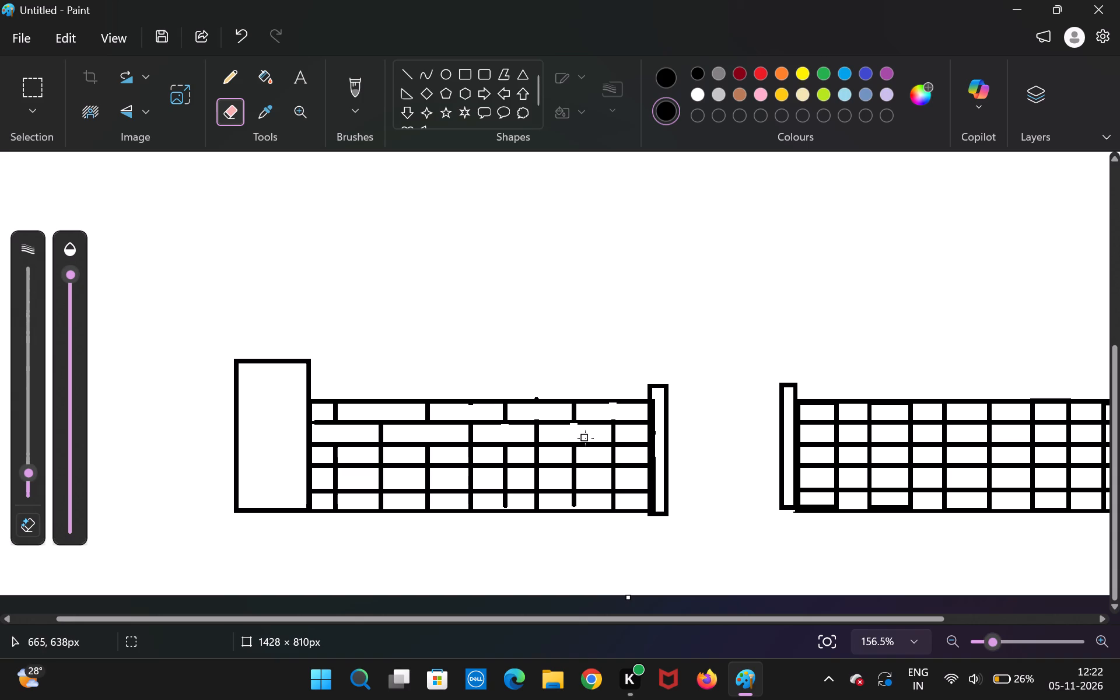
pyautogui.hotkey('ctrl', 'z')
pyautogui.moveTo(566, 436); pyautogui.dragTo(572, 436)
pyautogui.moveTo(572, 436); pyautogui.dragTo(574, 431)
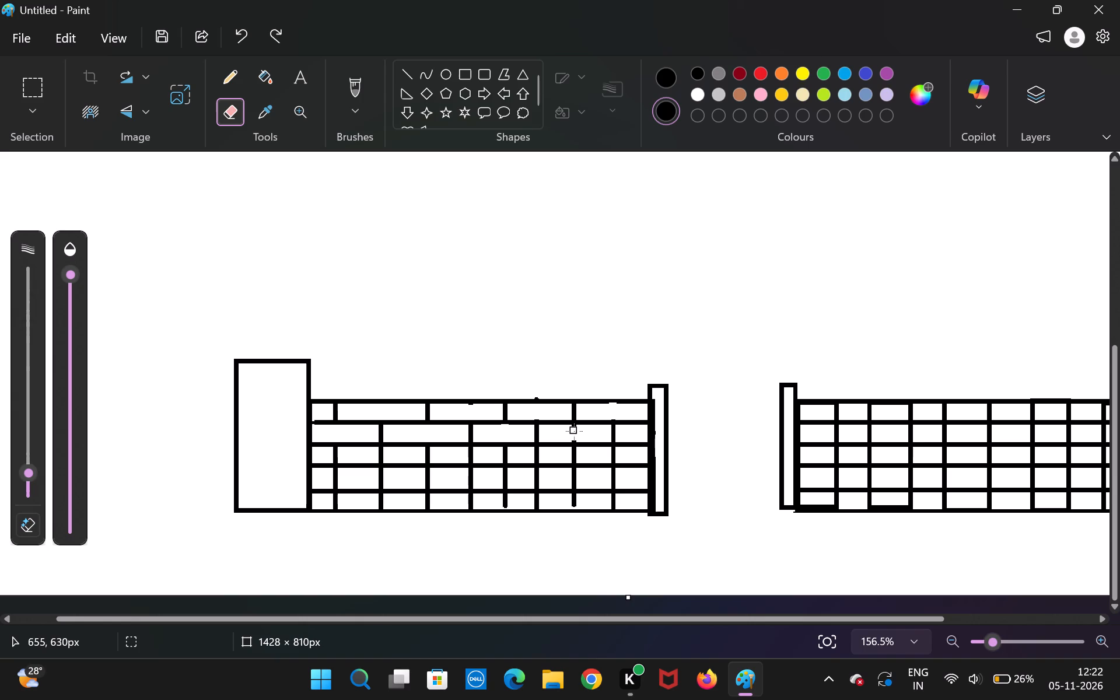
pyautogui.moveTo(574, 431); pyautogui.dragTo(575, 430)
pyautogui.moveTo(575, 430); pyautogui.dragTo(576, 437)
pyautogui.moveTo(576, 437); pyautogui.dragTo(576, 437)
pyautogui.moveTo(576, 437); pyautogui.dragTo(575, 438)
pyautogui.moveTo(575, 438); pyautogui.dragTo(575, 439)
# Erase the second and fourth inner vertical line segments in the left grid's third row.
pyautogui.moveTo(374, 459); pyautogui.dragTo(380, 459)
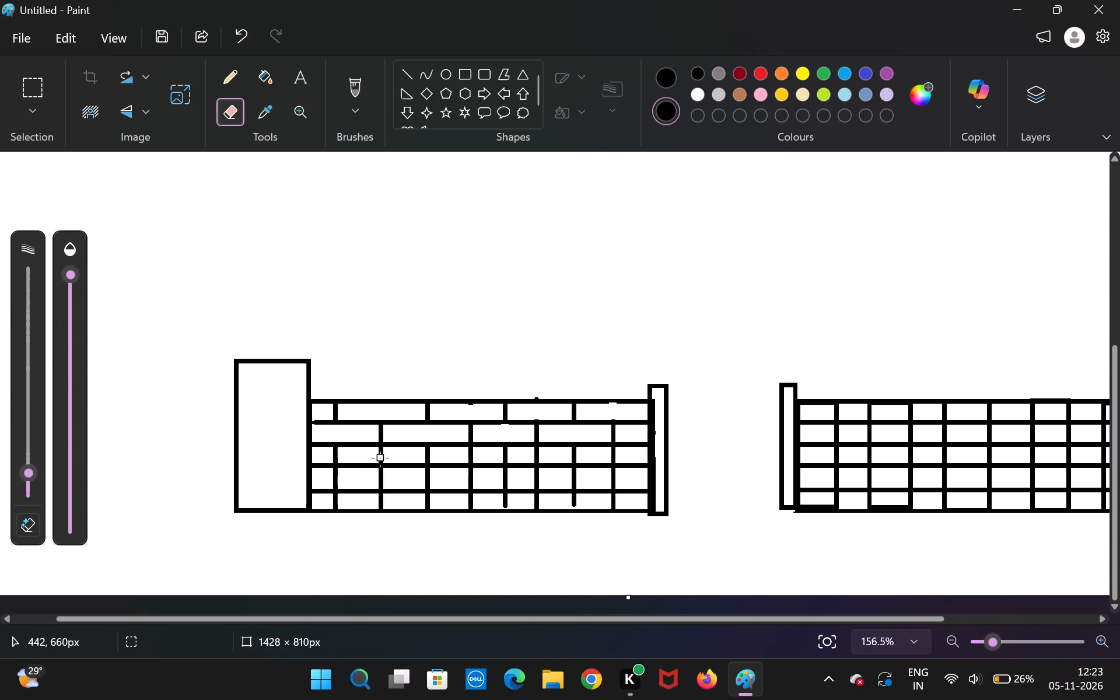
pyautogui.moveTo(380, 459); pyautogui.dragTo(380, 453)
pyautogui.moveTo(380, 453); pyautogui.dragTo(380, 460)
pyautogui.keyDown('ctrl'); pyautogui.scroll(1, 565, 447); pyautogui.keyUp('ctrl')
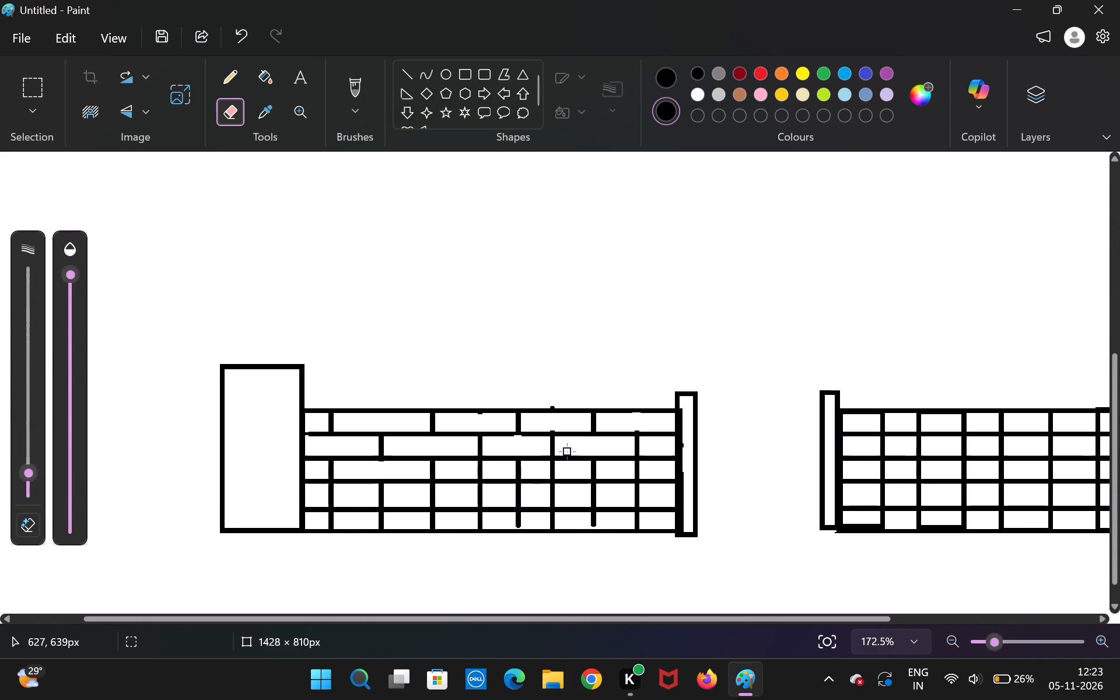
pyautogui.keyDown('ctrl'); pyautogui.scroll(3, 567, 452); pyautogui.keyUp('ctrl')
pyautogui.keyDown('ctrl'); pyautogui.scroll(-1, 567, 452); pyautogui.keyUp('ctrl')
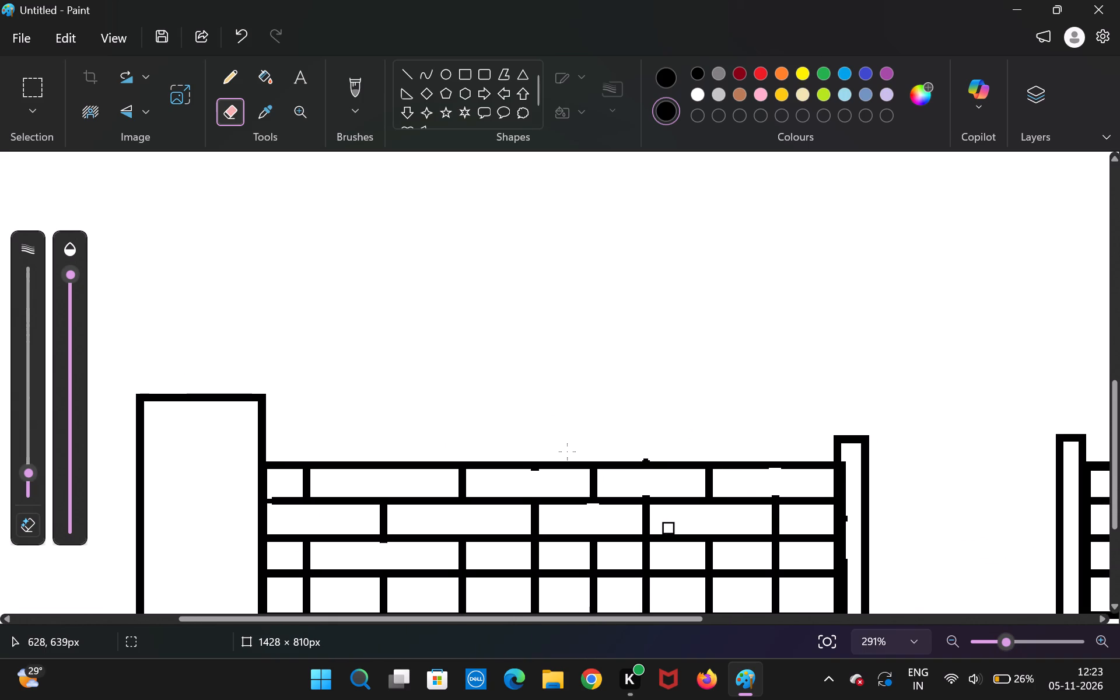
pyautogui.keyDown('ctrl'); pyautogui.scroll(-1, 567, 452); pyautogui.keyUp('ctrl')
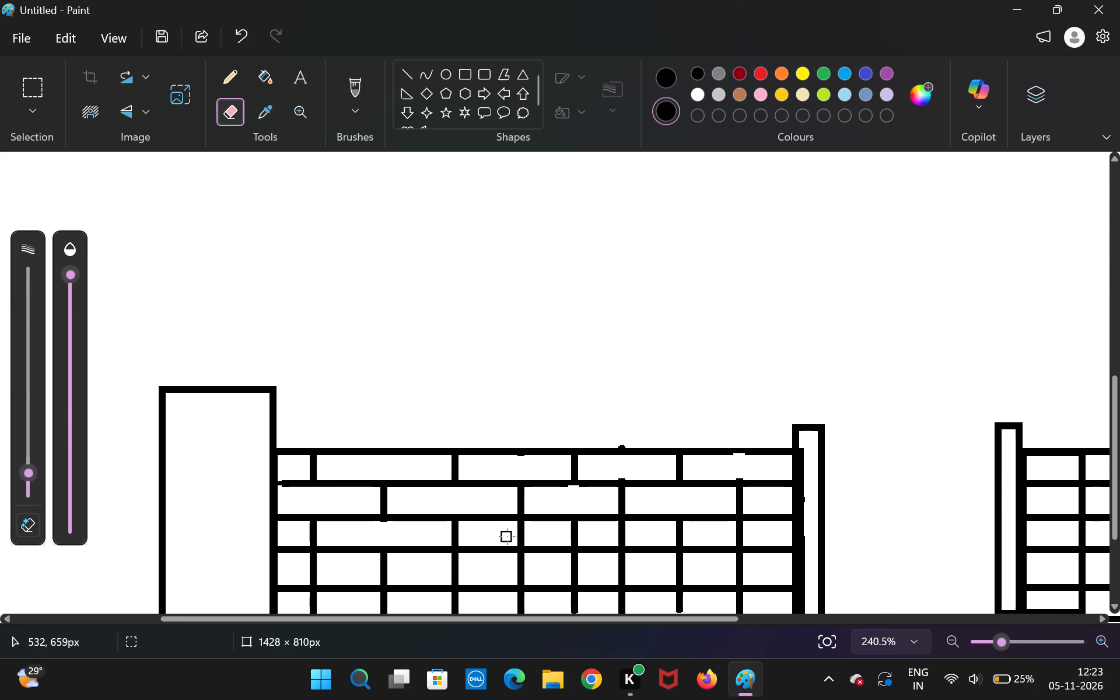
pyautogui.moveTo(511, 534); pyautogui.dragTo(523, 533)
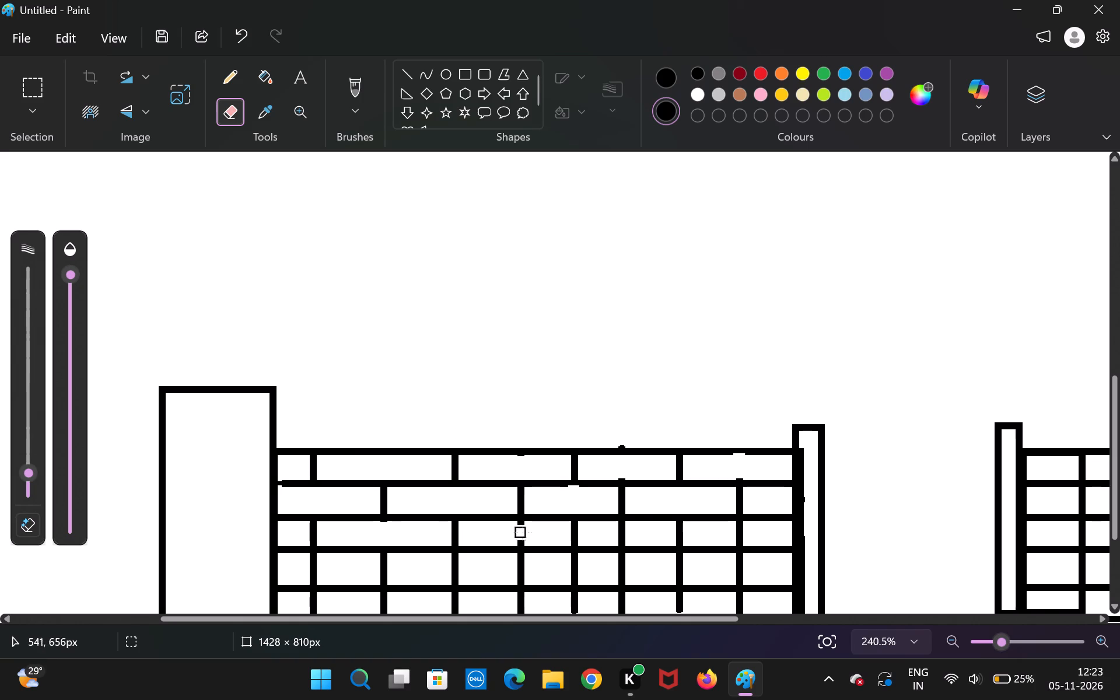
pyautogui.moveTo(523, 533); pyautogui.dragTo(521, 528)
pyautogui.moveTo(521, 528); pyautogui.dragTo(523, 538)
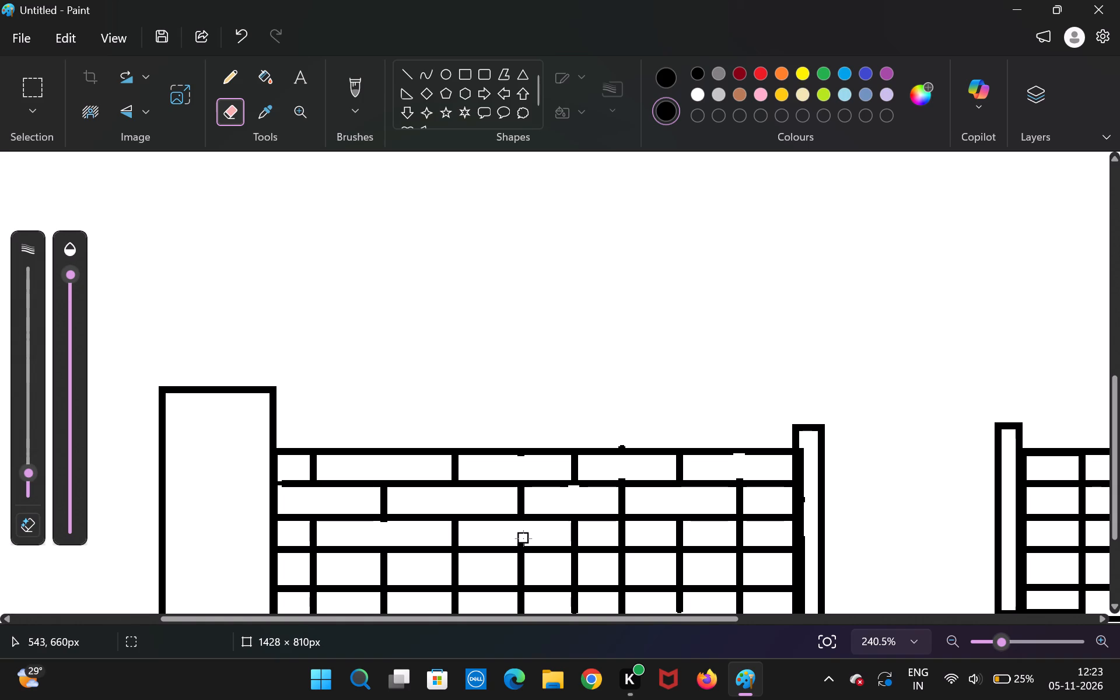
pyautogui.moveTo(523, 538); pyautogui.dragTo(521, 540)
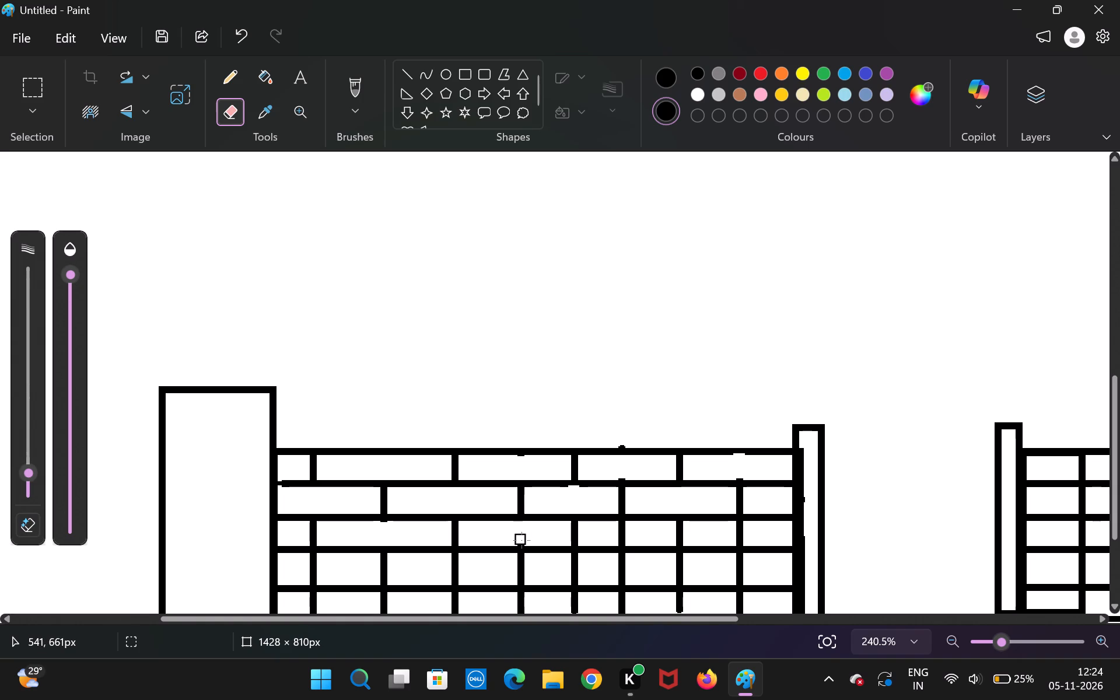
pyautogui.moveTo(521, 540); pyautogui.dragTo(523, 542)
# Erase the sixth and eighth inner vertical line segments in the left grid's third row.
pyautogui.moveTo(612, 535); pyautogui.dragTo(631, 537)
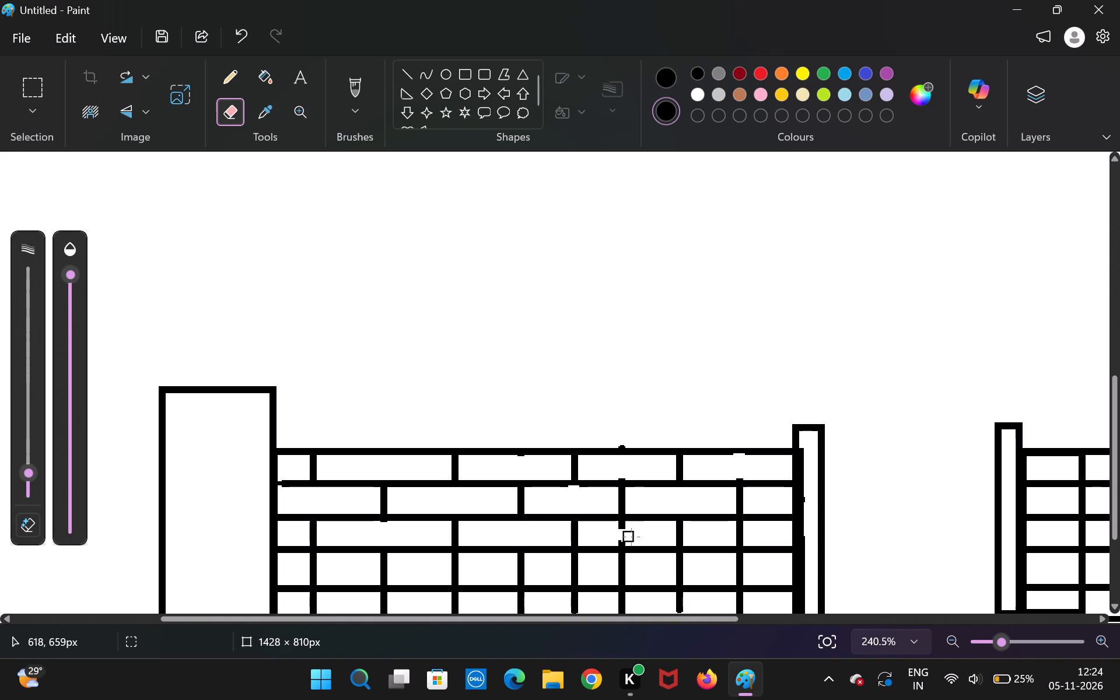
pyautogui.moveTo(631, 537); pyautogui.dragTo(632, 533)
pyautogui.moveTo(632, 533); pyautogui.dragTo(621, 530)
pyautogui.moveTo(621, 530); pyautogui.dragTo(625, 537)
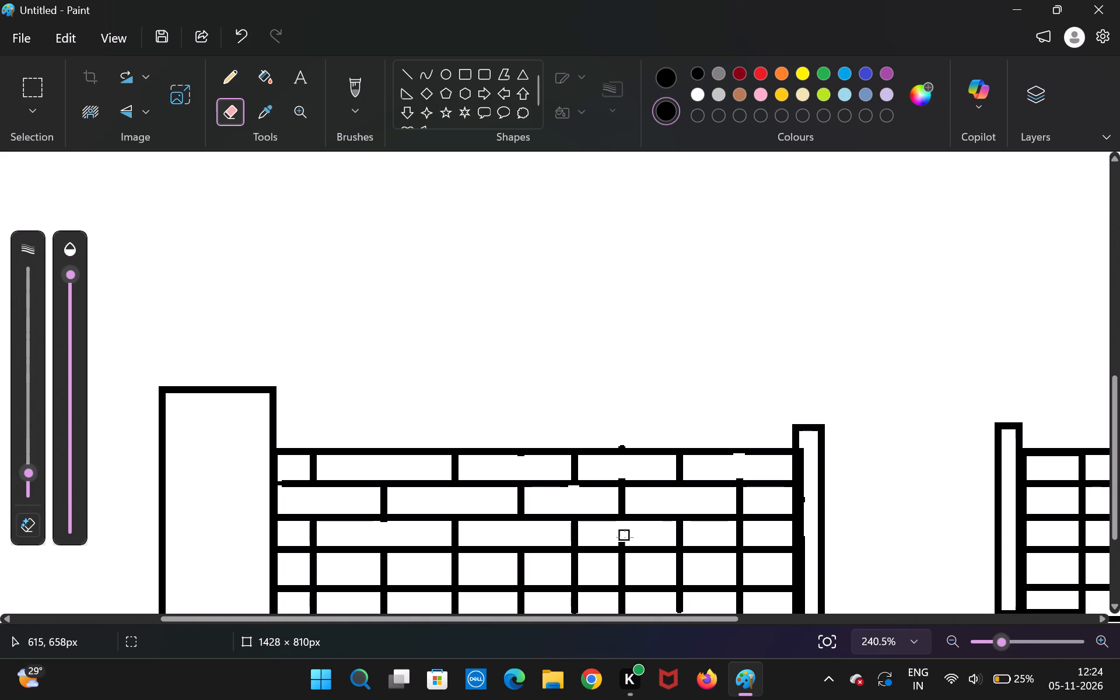
pyautogui.moveTo(625, 537); pyautogui.dragTo(624, 540)
pyautogui.moveTo(624, 540); pyautogui.dragTo(624, 541)
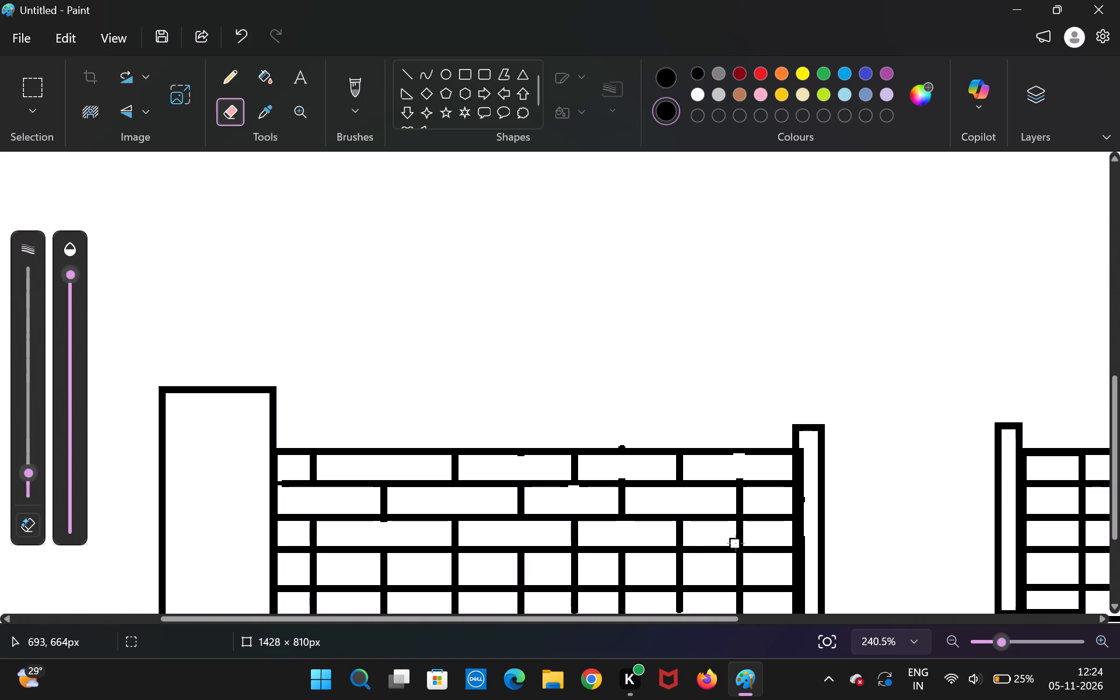
pyautogui.moveTo(730, 538); pyautogui.dragTo(746, 539)
pyautogui.moveTo(746, 539); pyautogui.dragTo(743, 530)
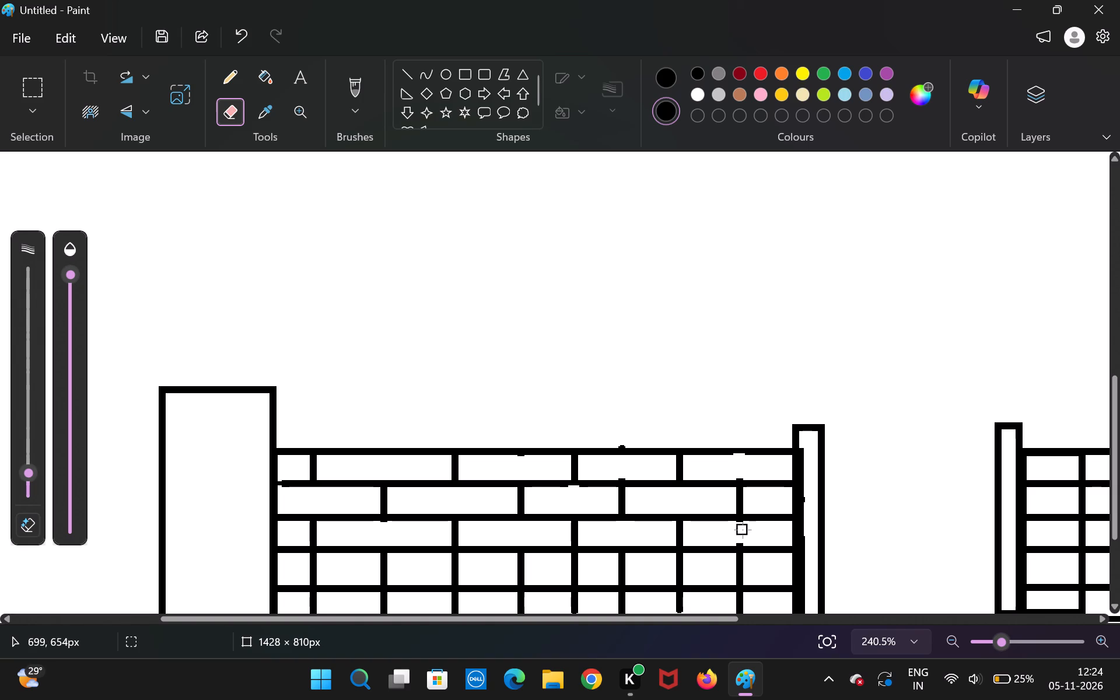
pyautogui.moveTo(743, 530); pyautogui.dragTo(744, 535)
pyautogui.moveTo(744, 535); pyautogui.dragTo(740, 538)
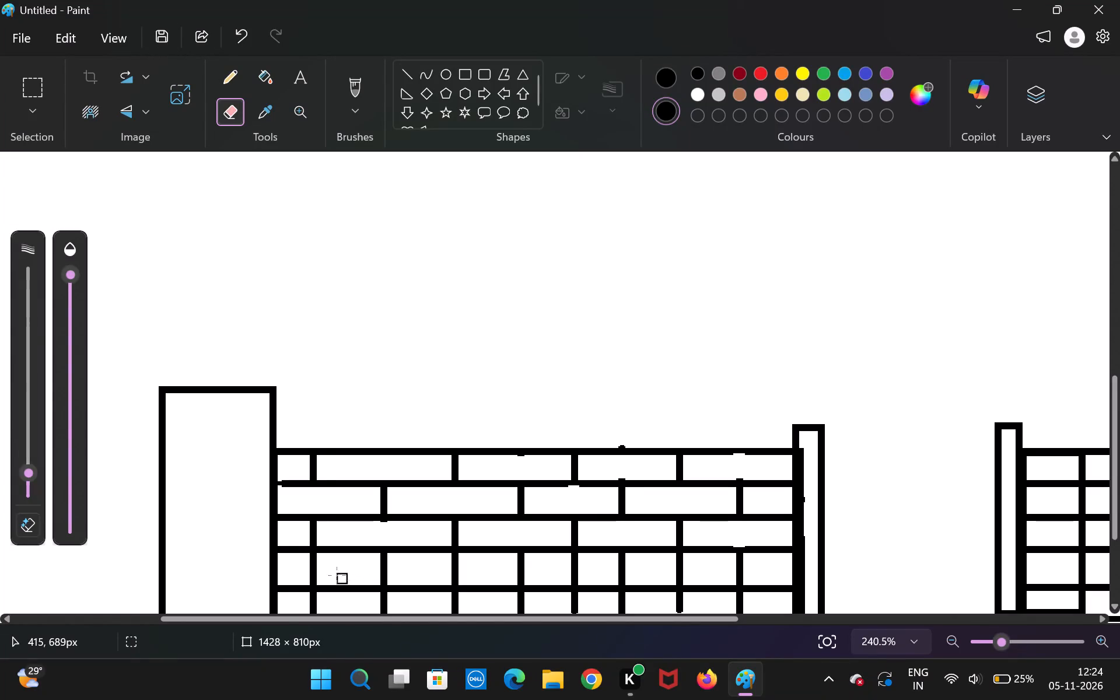
# Erase the first and third inner vertical line segments in the left grid's fourth row, keeping the horizontal lines intact.
pyautogui.moveTo(302, 569); pyautogui.dragTo(318, 571)
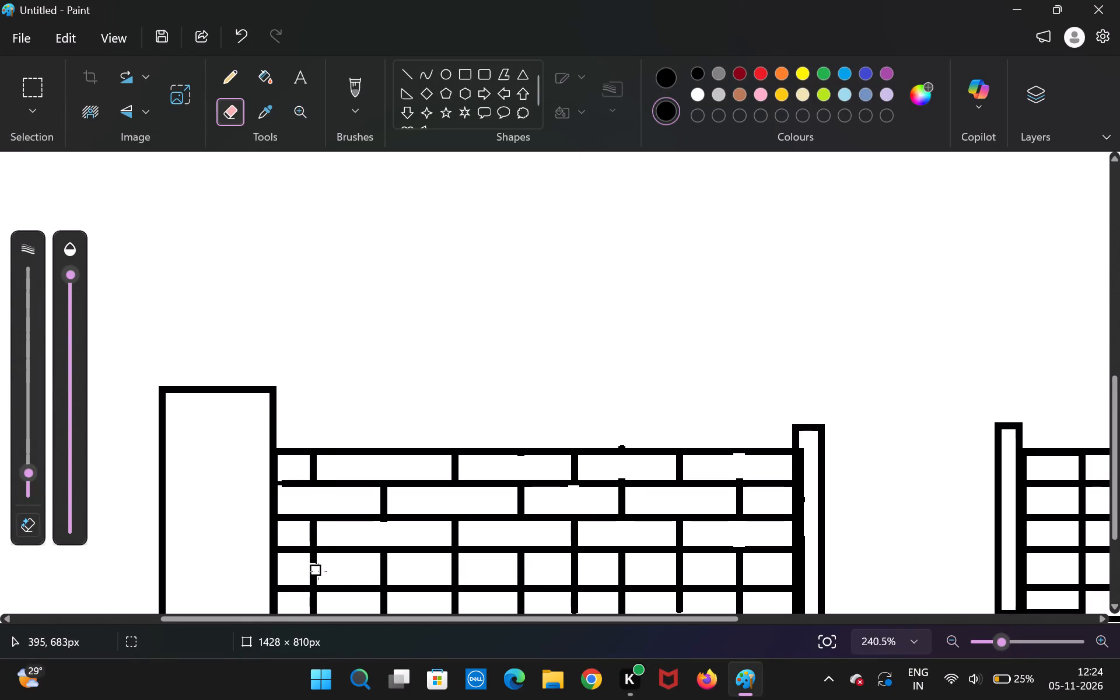
pyautogui.moveTo(318, 571); pyautogui.dragTo(313, 572)
pyautogui.moveTo(313, 572); pyautogui.dragTo(317, 567)
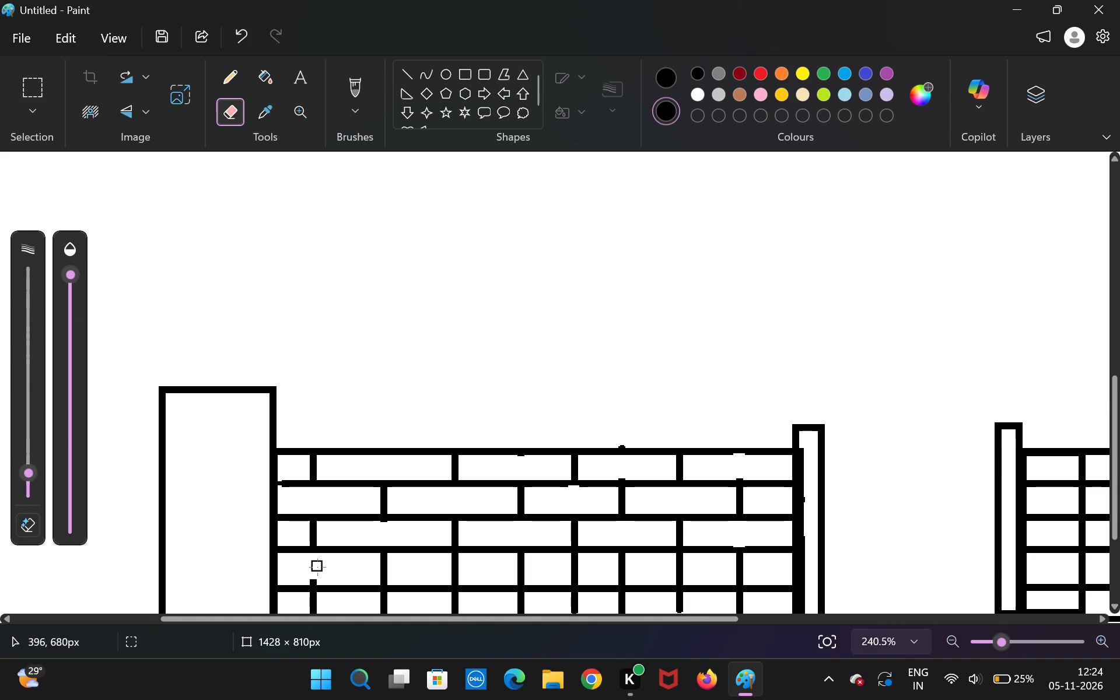
pyautogui.moveTo(317, 567); pyautogui.dragTo(314, 577)
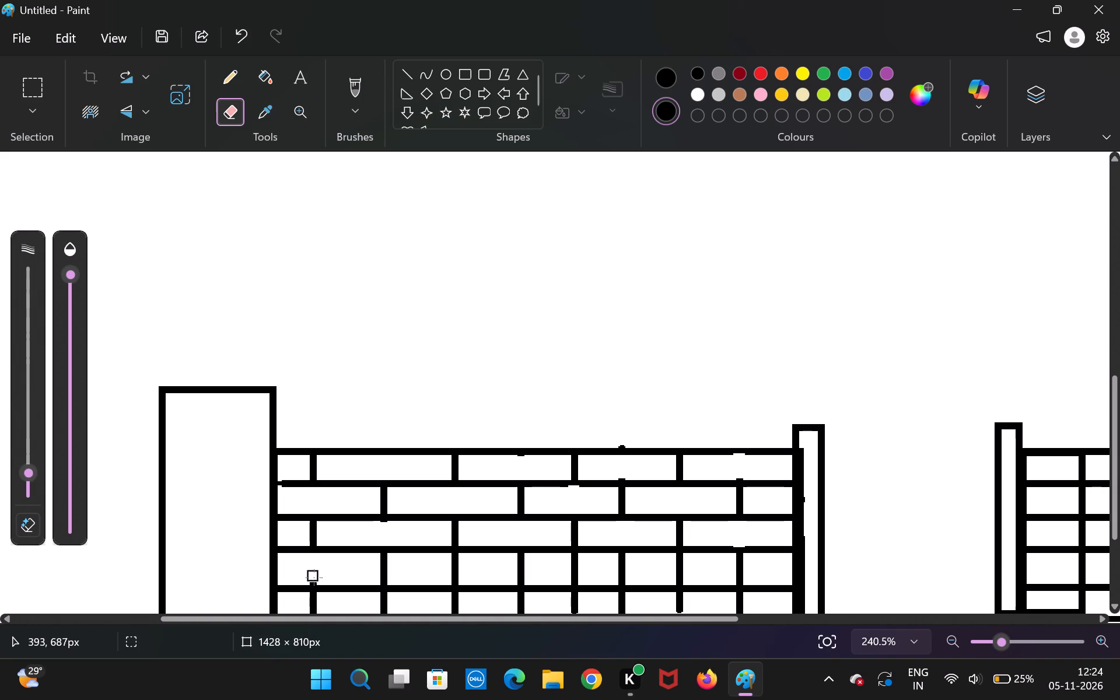
pyautogui.moveTo(314, 577); pyautogui.dragTo(314, 579)
pyautogui.click(453, 564)
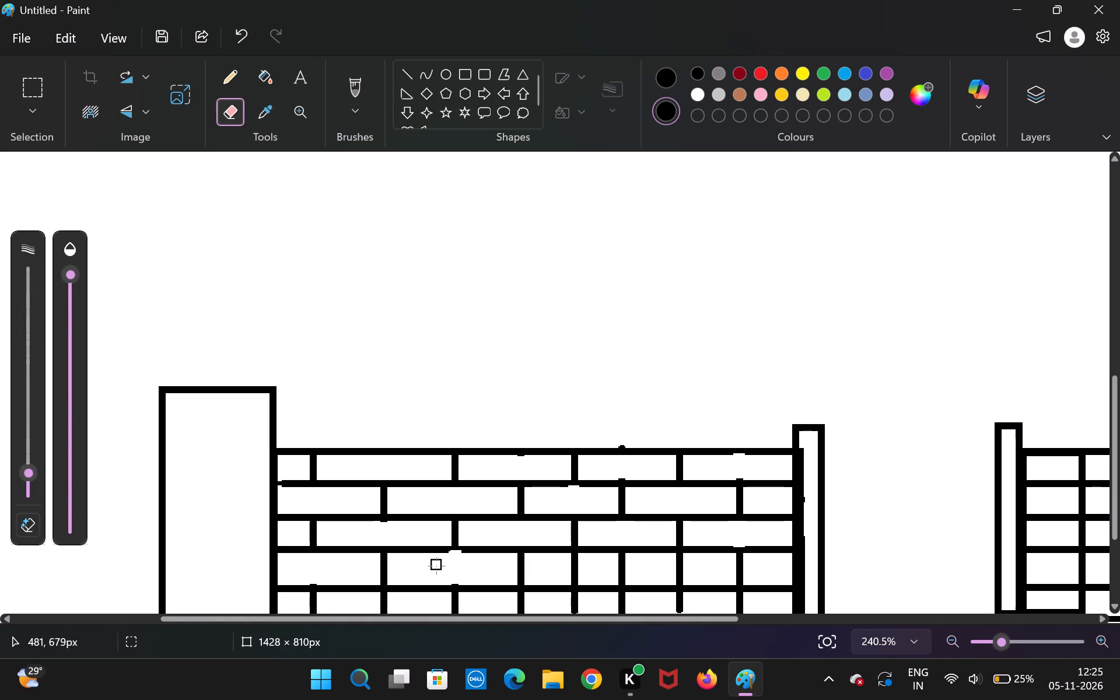
pyautogui.hotkey('ctrl', 'z')
pyautogui.doubleClick(442, 566)
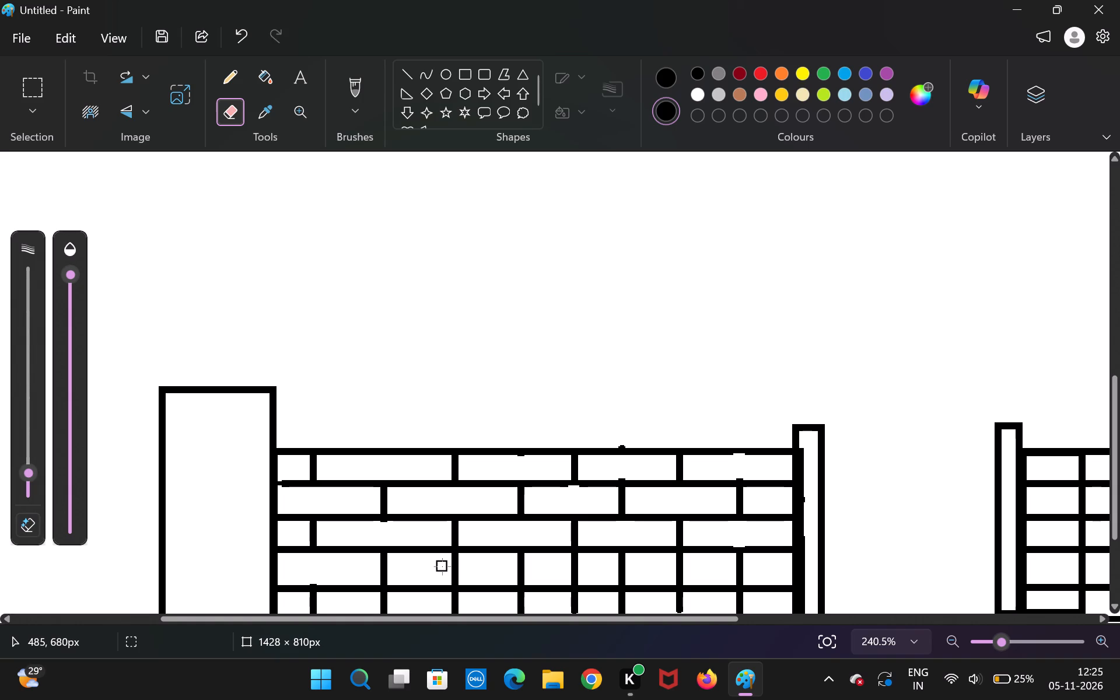
pyautogui.moveTo(442, 566); pyautogui.dragTo(459, 563)
pyautogui.moveTo(459, 563); pyautogui.dragTo(456, 559)
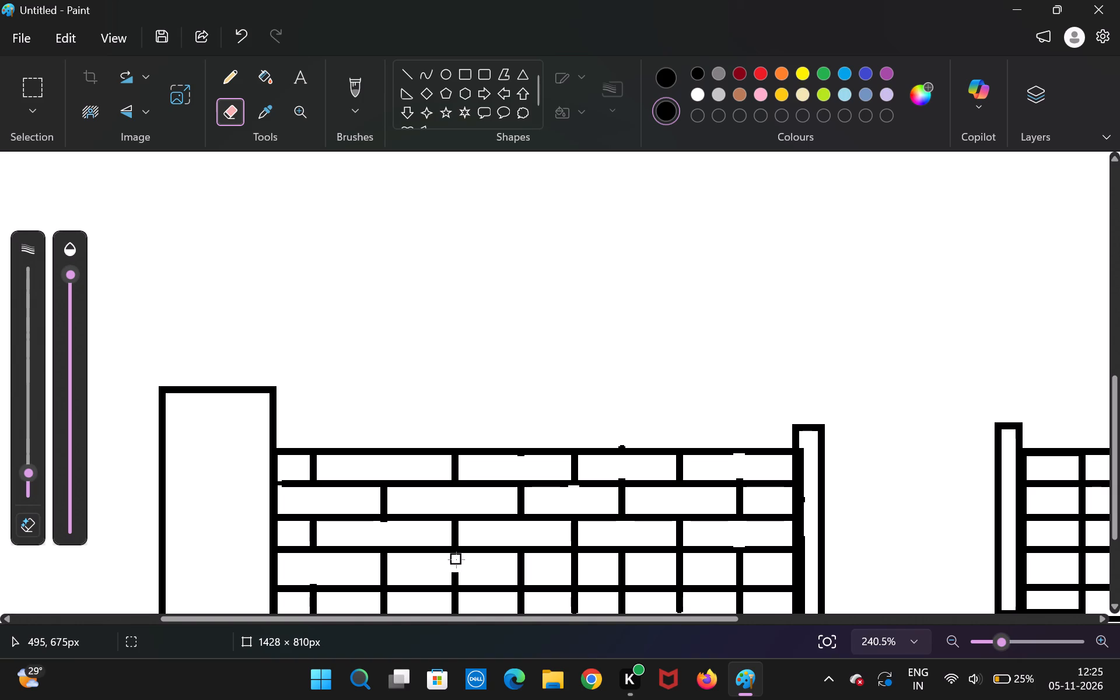
pyautogui.moveTo(456, 559); pyautogui.dragTo(456, 573)
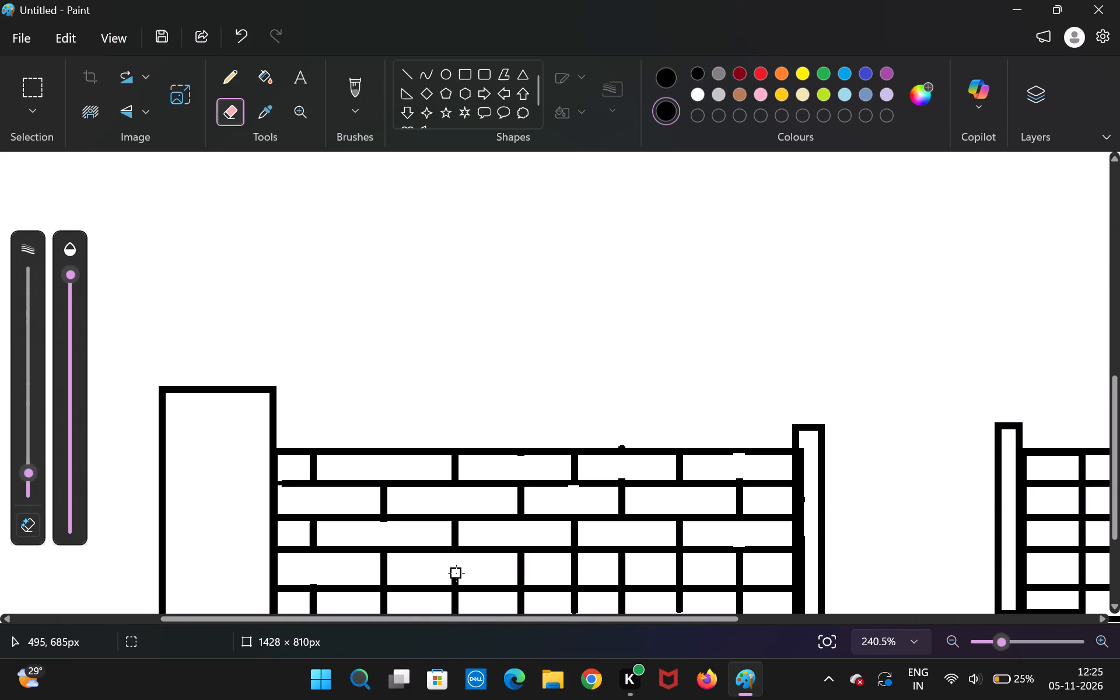
pyautogui.moveTo(456, 573); pyautogui.dragTo(456, 576)
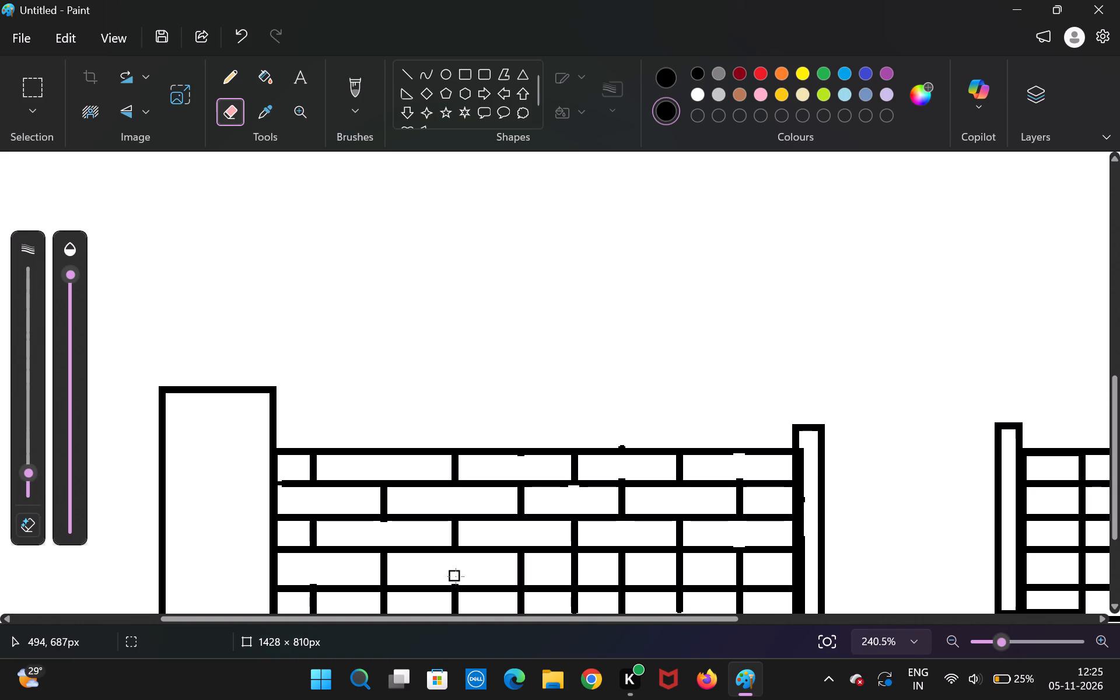
pyautogui.moveTo(456, 576); pyautogui.dragTo(456, 579)
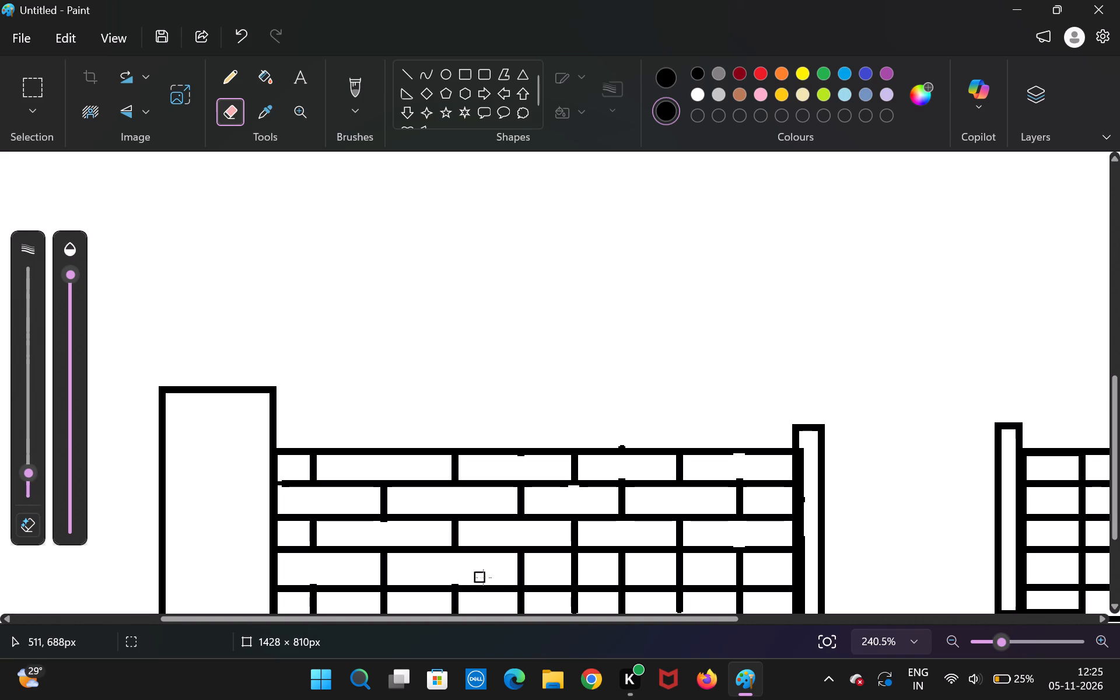
# Erase the fifth and seventh inner vertical line segments in the left grid's fourth row, keeping the horizontal lines intact.
pyautogui.moveTo(576, 573); pyautogui.dragTo(576, 572)
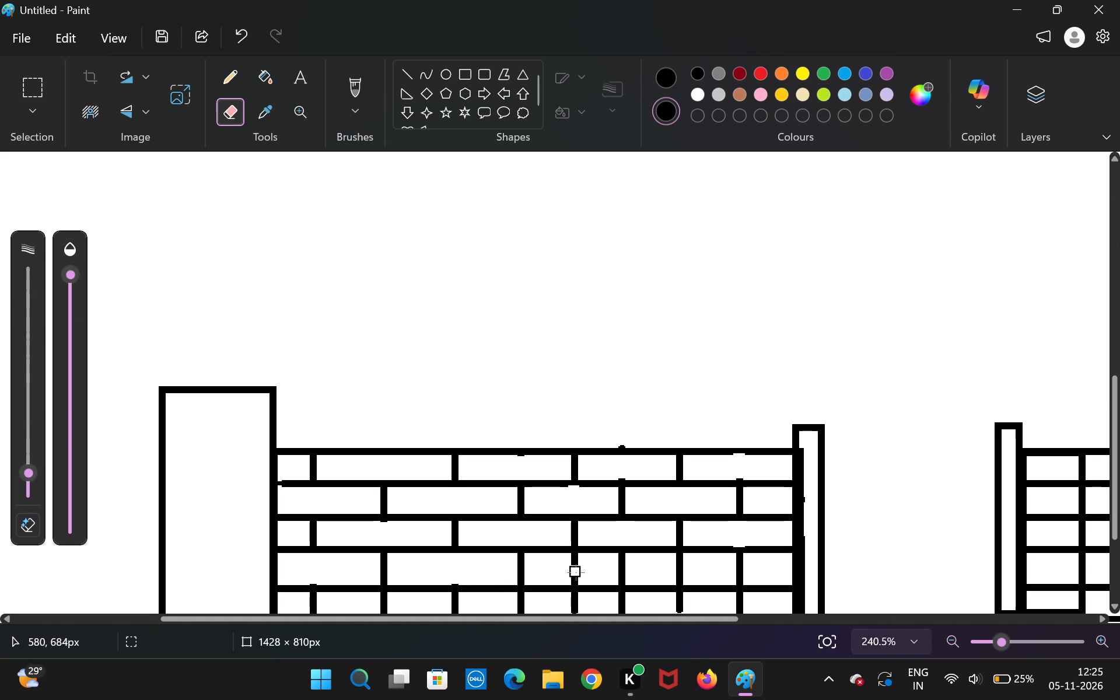
pyautogui.moveTo(576, 572); pyautogui.dragTo(576, 561)
pyautogui.moveTo(576, 561); pyautogui.dragTo(576, 568)
pyautogui.moveTo(576, 568); pyautogui.dragTo(575, 579)
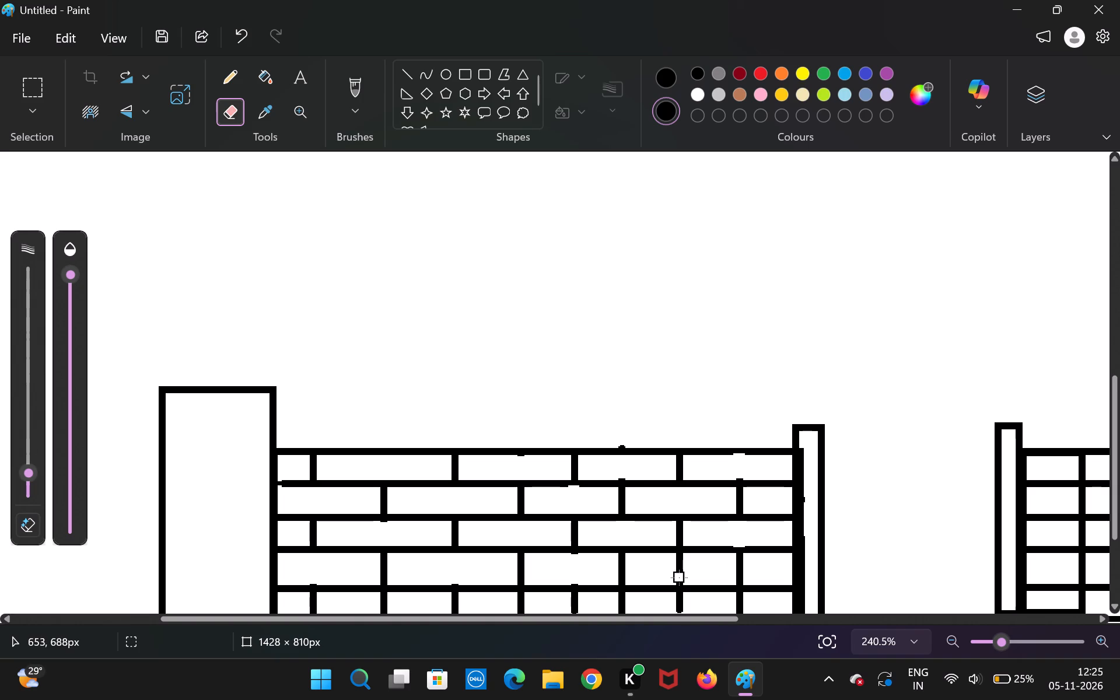
pyautogui.click(682, 577)
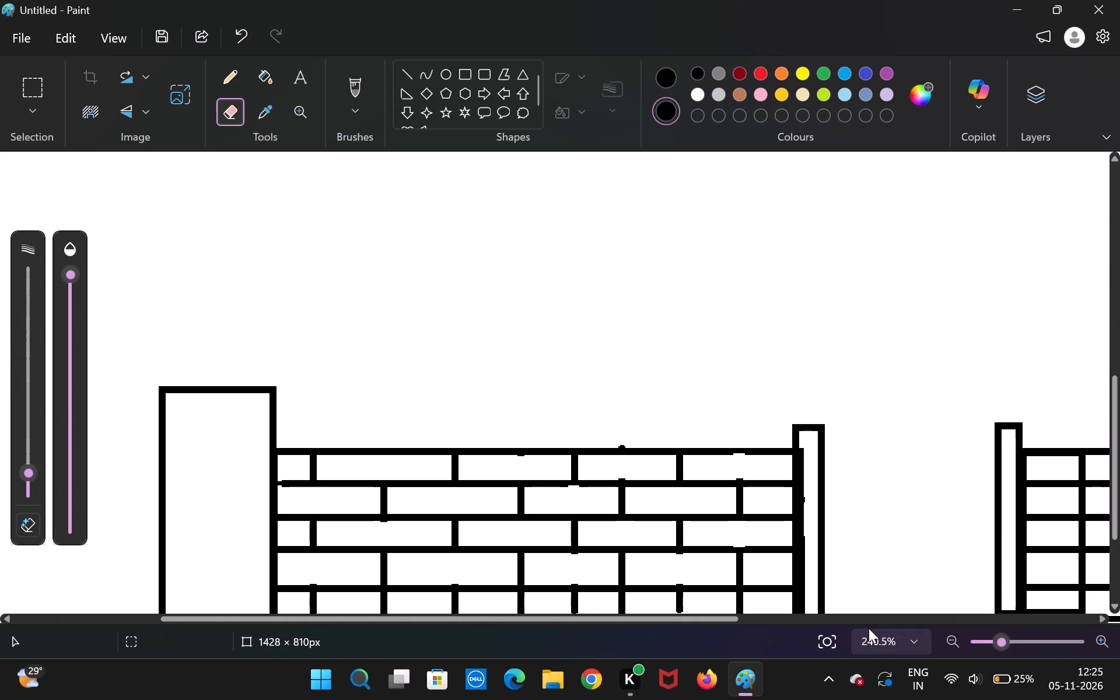
# Extend the fifth and seventh inner vertical segments in the left grid's bottom row to the base line with short straight black lines.
pyautogui.tripleClick(1114, 606)
pyautogui.doubleClick(1114, 606)
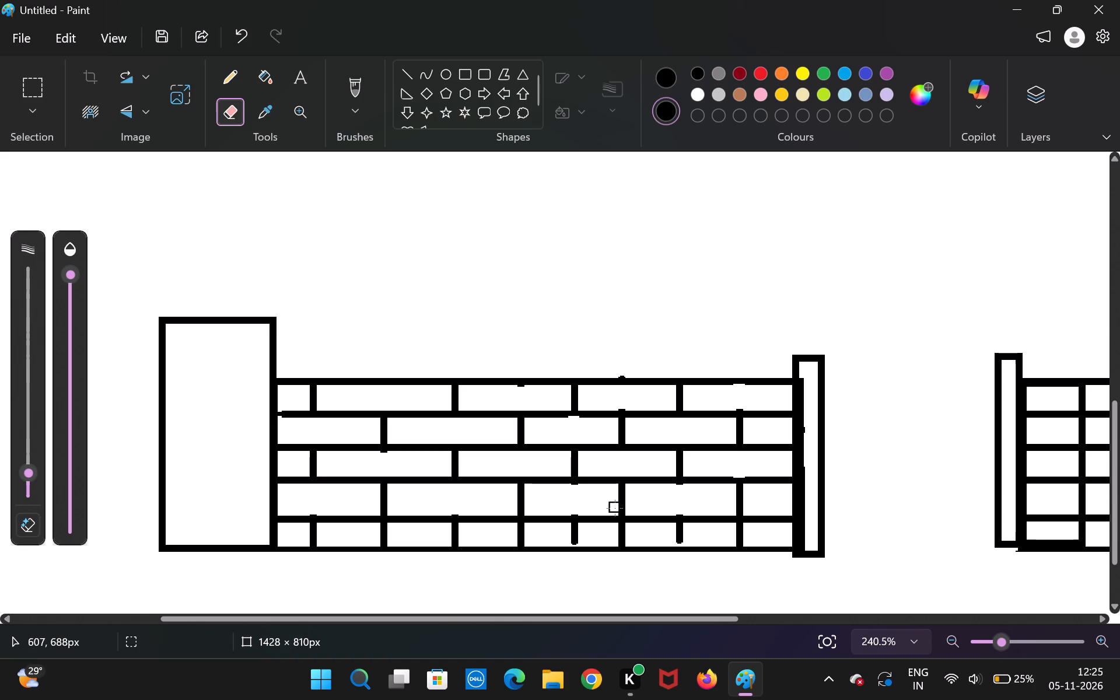
pyautogui.click(408, 76)
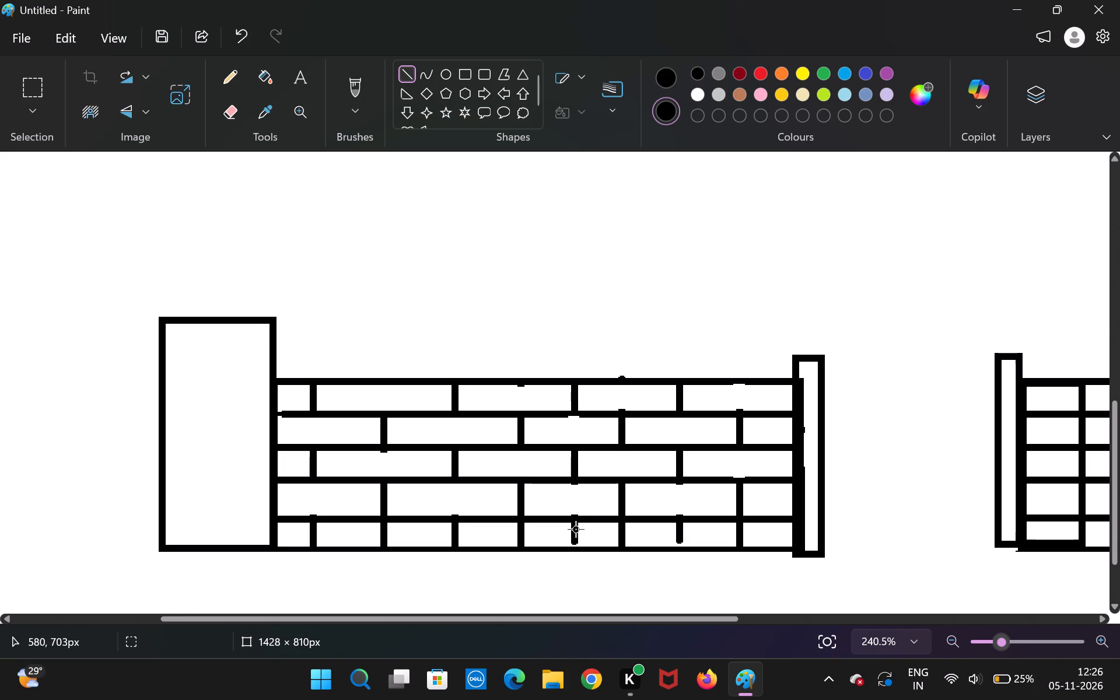
pyautogui.moveTo(576, 529); pyautogui.dragTo(575, 545)
pyautogui.moveTo(575, 545); pyautogui.dragTo(574, 545)
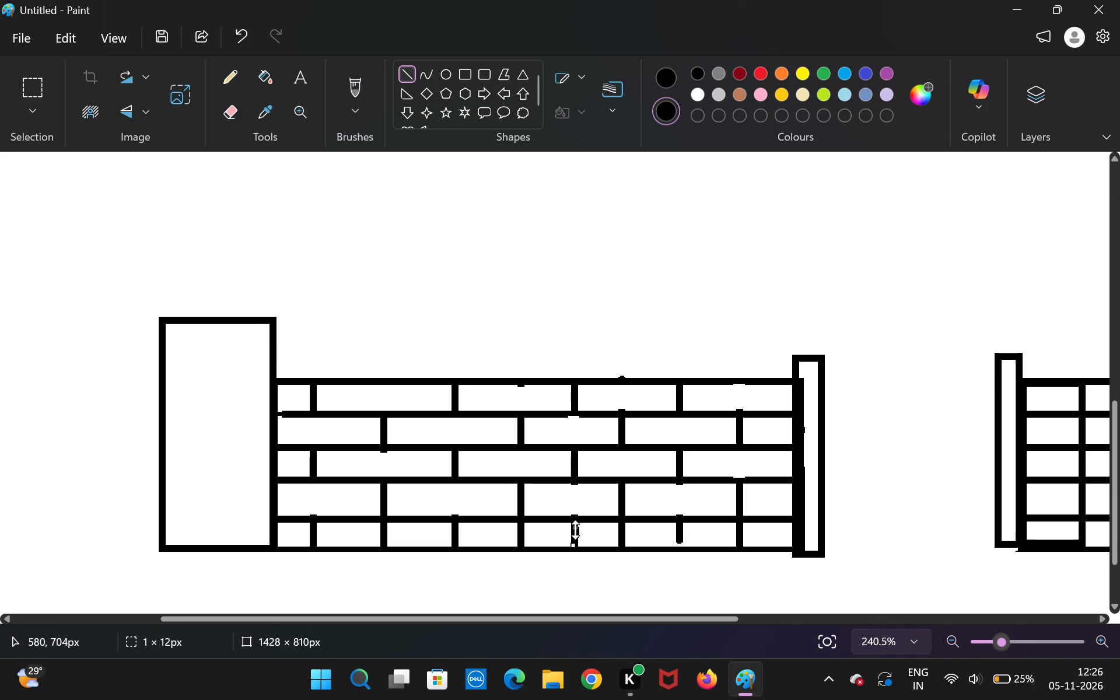
pyautogui.click(575, 530)
pyautogui.click(601, 541)
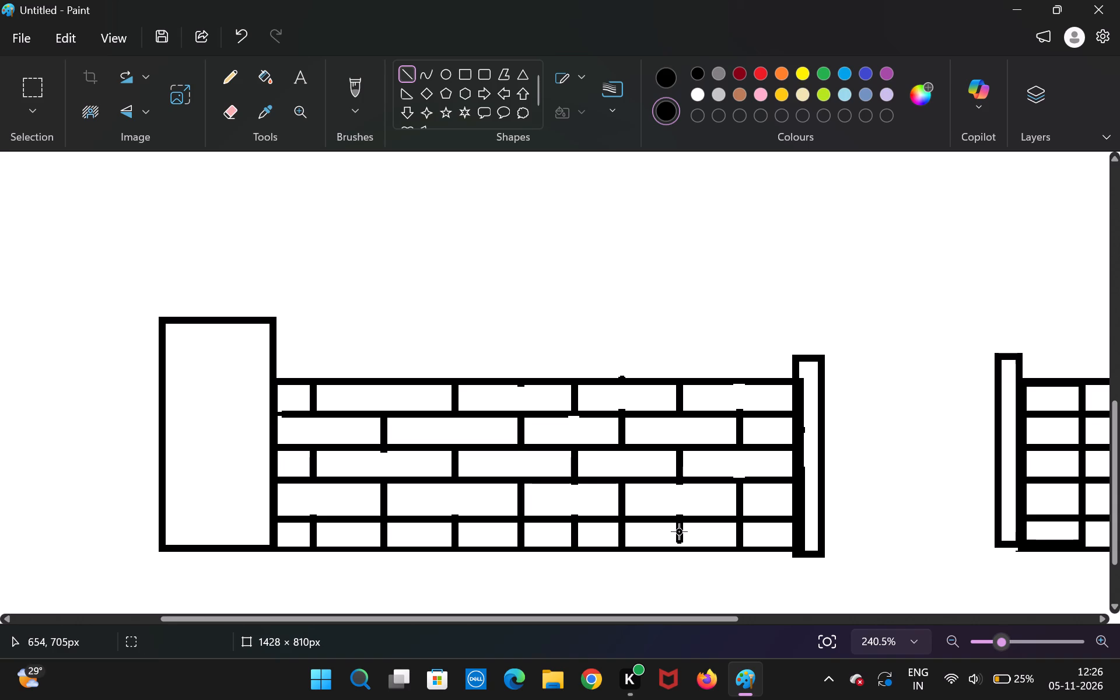
pyautogui.moveTo(679, 531); pyautogui.dragTo(679, 545)
pyautogui.moveTo(679, 545); pyautogui.dragTo(679, 546)
pyautogui.click(714, 565)
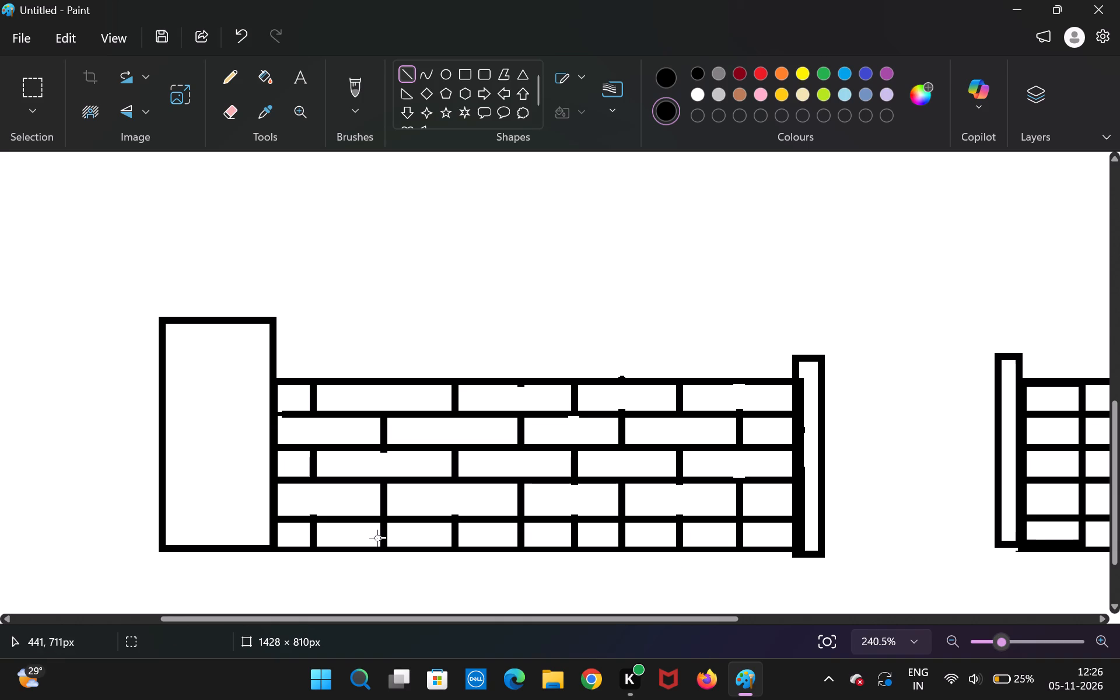
# Erase the second and fourth inner vertical line segments in the left grid's bottom row.
pyautogui.click(229, 111)
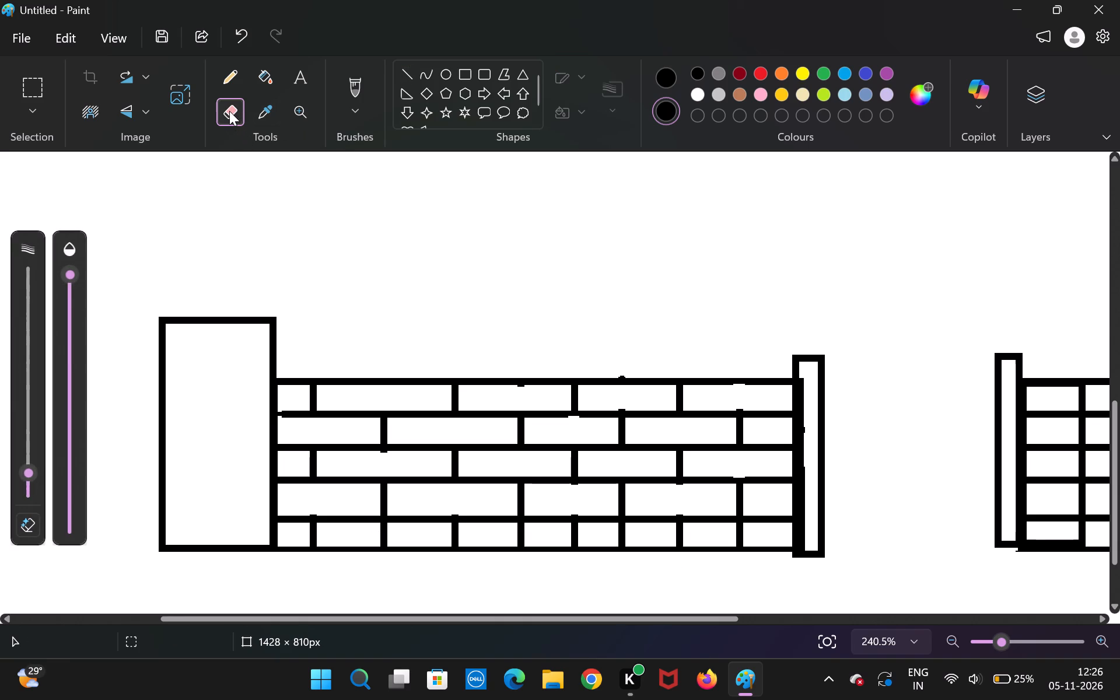
pyautogui.press('Tab')
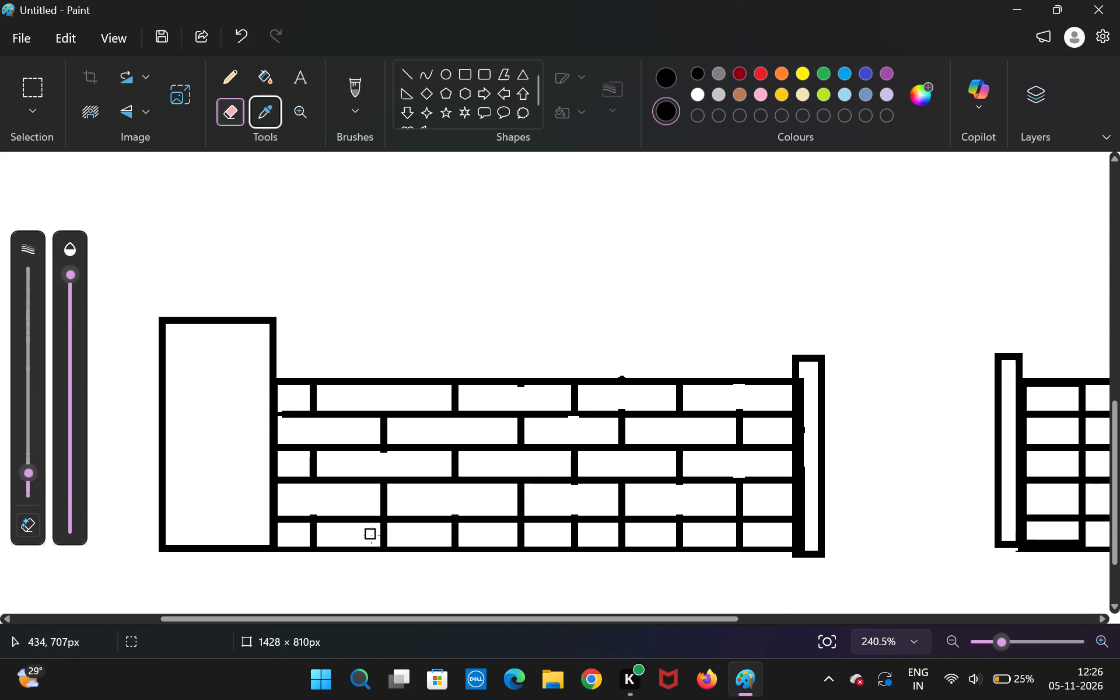
pyautogui.moveTo(371, 535); pyautogui.dragTo(384, 537)
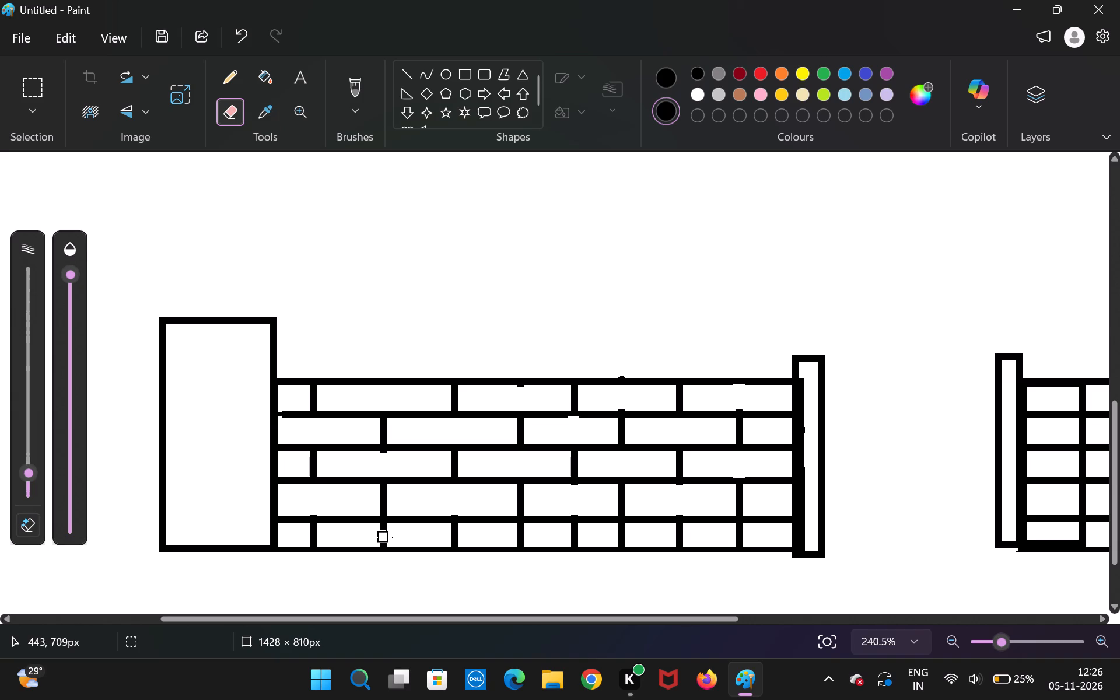
pyautogui.moveTo(384, 537); pyautogui.dragTo(386, 539)
pyautogui.moveTo(386, 539); pyautogui.dragTo(386, 540)
pyautogui.moveTo(386, 540); pyautogui.dragTo(384, 544)
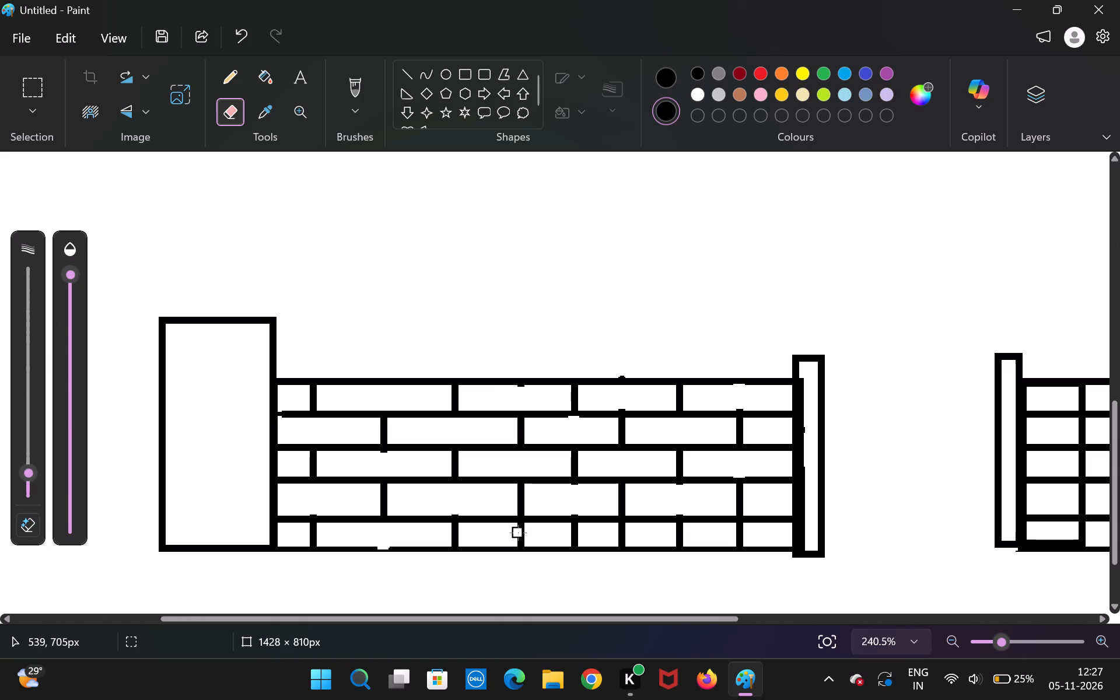
pyautogui.moveTo(518, 533); pyautogui.dragTo(521, 534)
pyautogui.moveTo(521, 534); pyautogui.dragTo(522, 537)
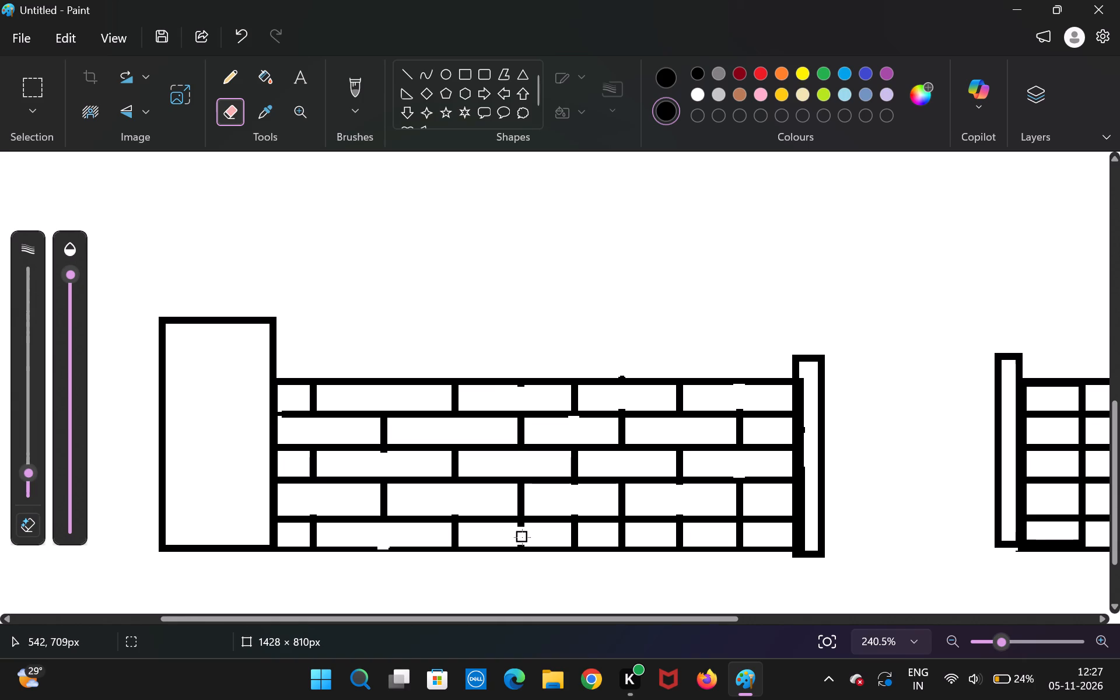
pyautogui.moveTo(522, 537); pyautogui.dragTo(522, 533)
pyautogui.moveTo(522, 533); pyautogui.dragTo(526, 537)
# Erase the sixth and eighth inner vertical line segments in the left grid's bottom row.
pyautogui.click(624, 538)
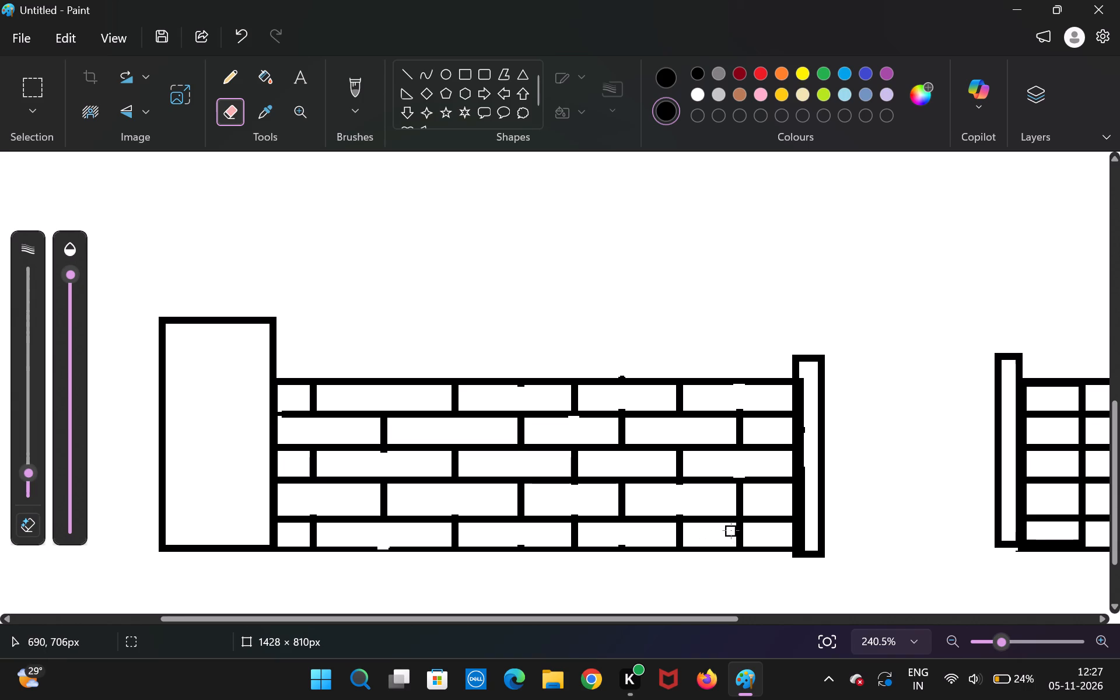
pyautogui.moveTo(730, 533); pyautogui.dragTo(740, 533)
pyautogui.moveTo(740, 533); pyautogui.dragTo(740, 531)
pyautogui.moveTo(740, 531); pyautogui.dragTo(743, 536)
pyautogui.moveTo(743, 536); pyautogui.dragTo(740, 543)
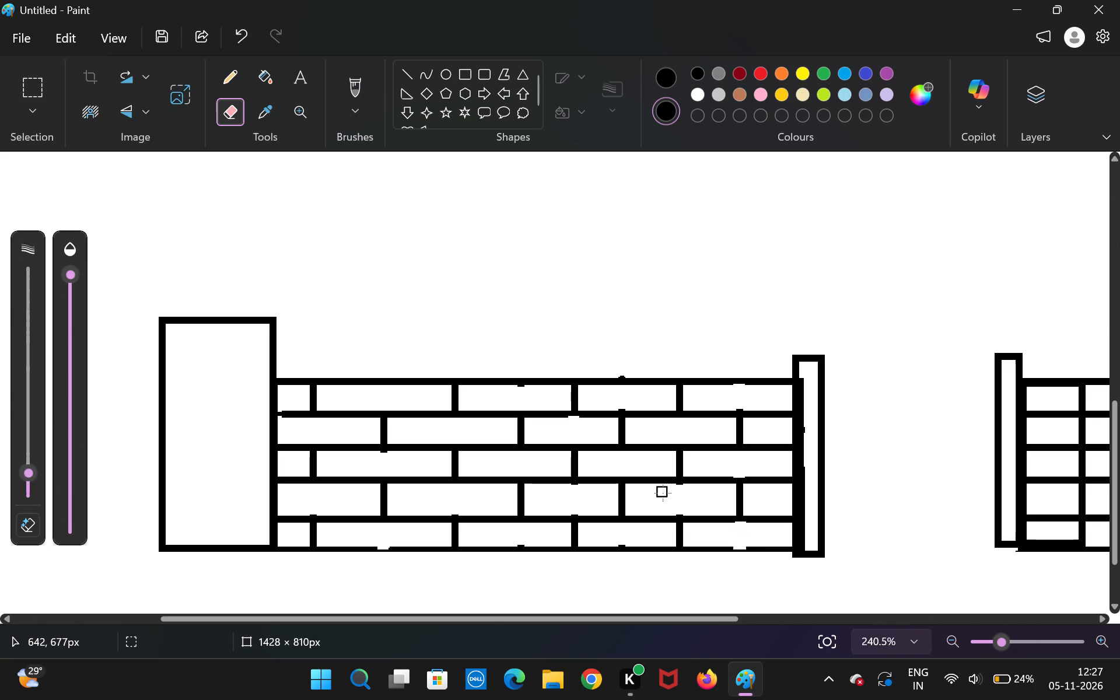
# Patch the gaps in the left grid's base line below the erased second and eighth segments with short horizontal black lines.
pyautogui.click(405, 80)
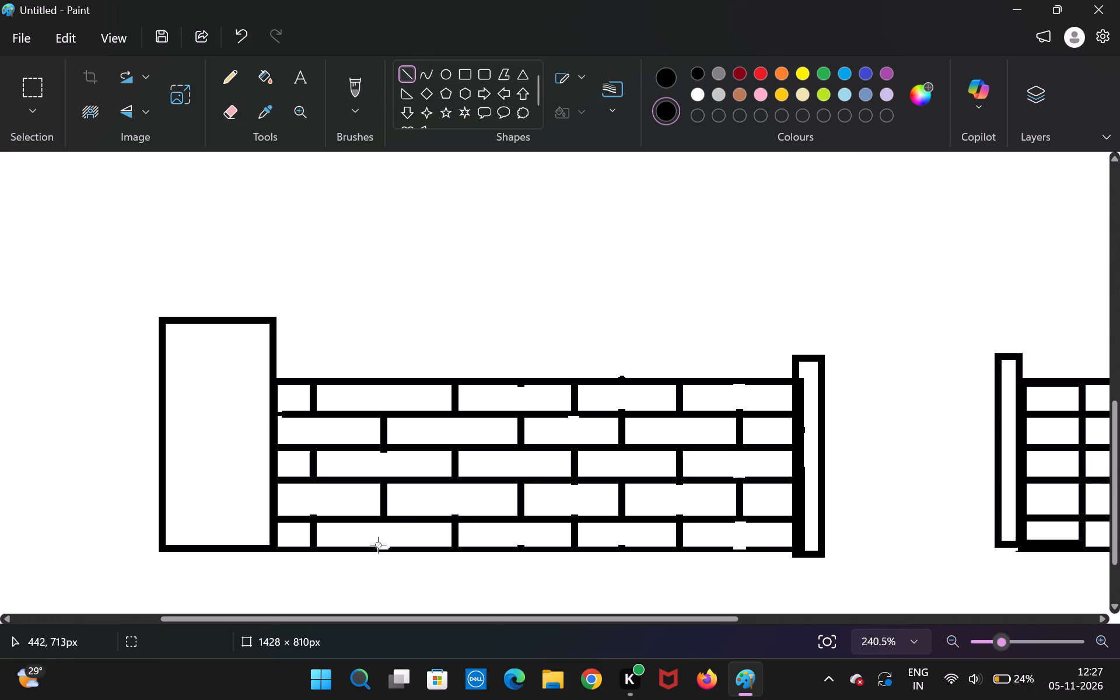
pyautogui.moveTo(371, 548); pyautogui.dragTo(400, 547)
pyautogui.moveTo(400, 547); pyautogui.dragTo(403, 545)
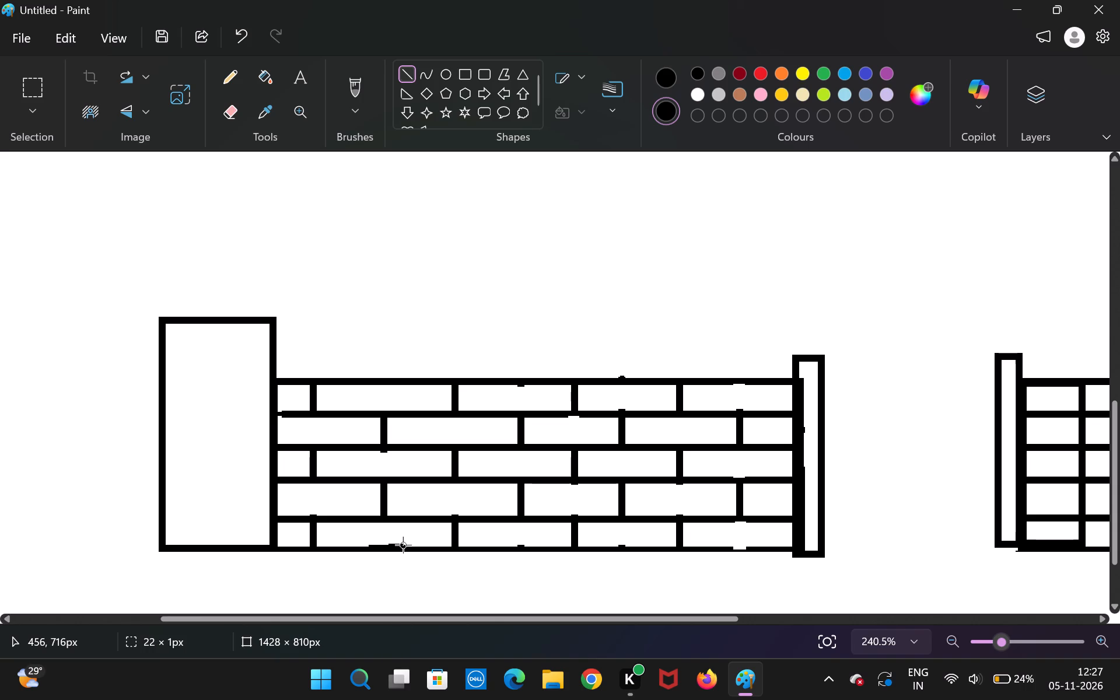
pyautogui.moveTo(403, 545); pyautogui.dragTo(407, 549)
pyautogui.click(369, 532)
pyautogui.moveTo(717, 548); pyautogui.dragTo(751, 548)
pyautogui.click(787, 573)
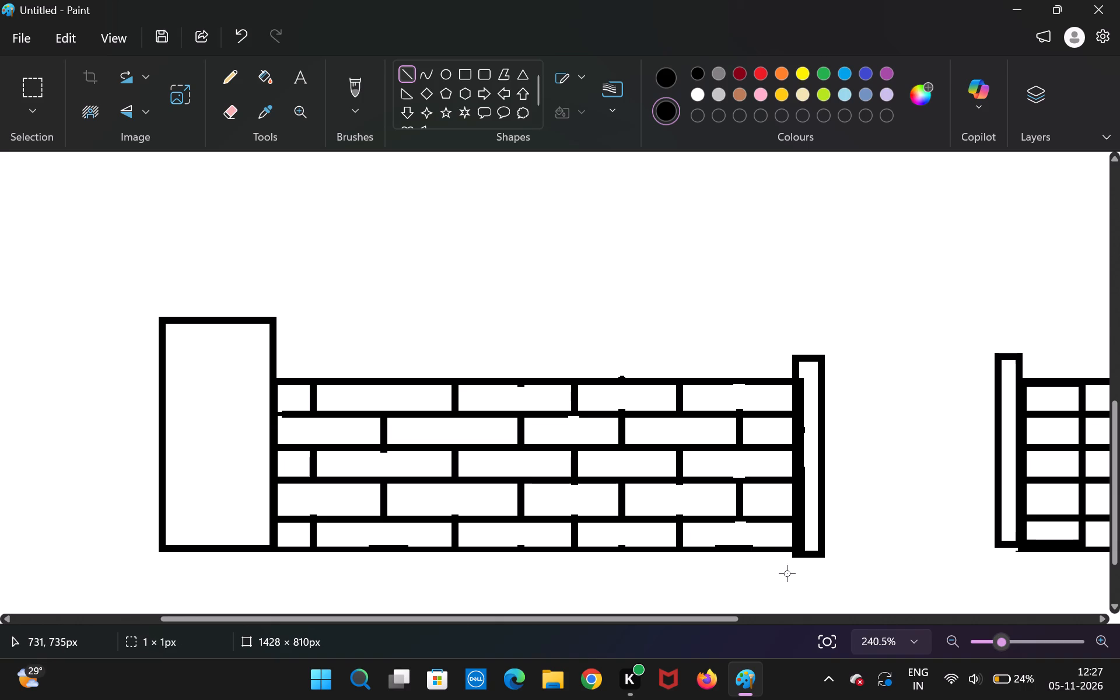
pyautogui.moveTo(787, 573); pyautogui.dragTo(842, 578)
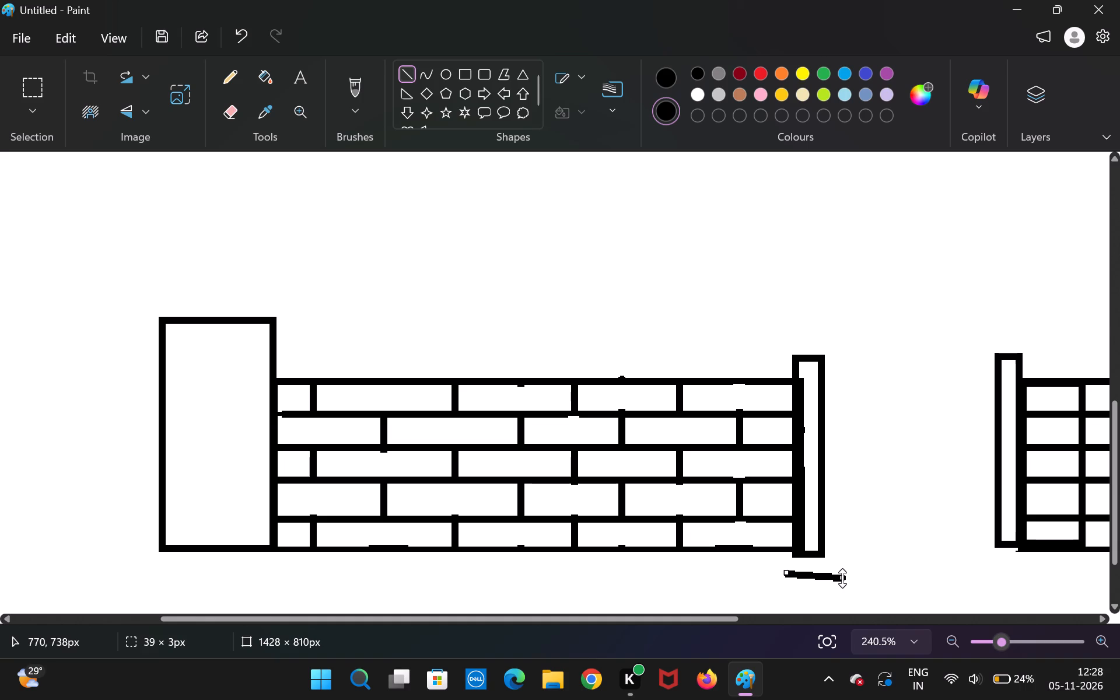
pyautogui.hotkey('ctrl', 'z')
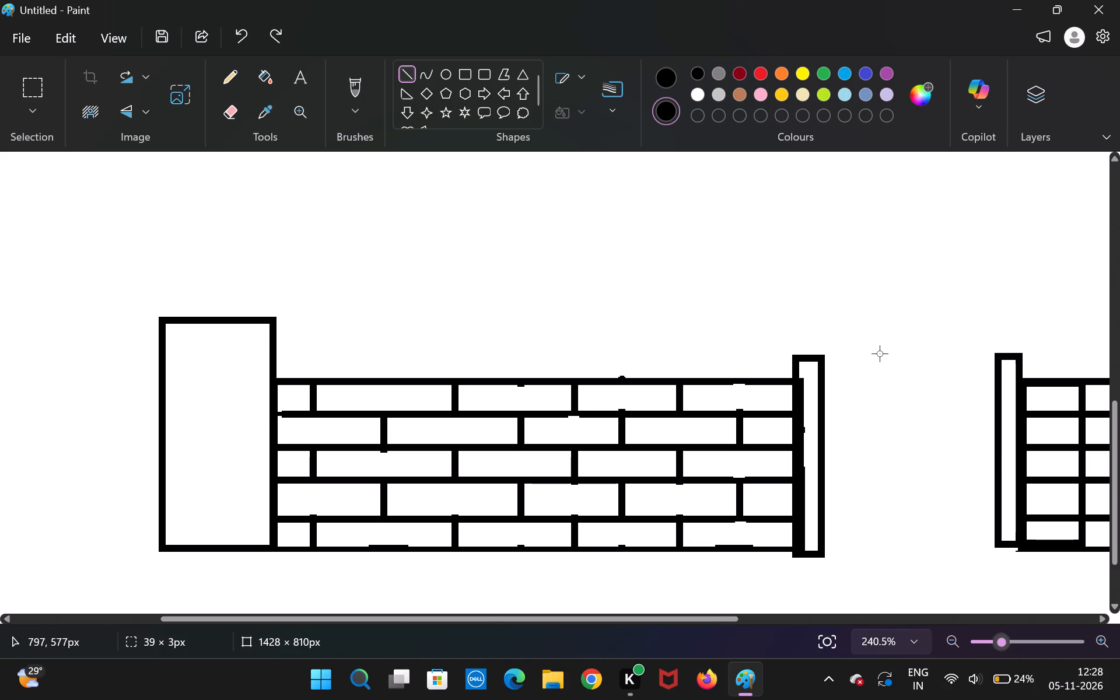
# Draw a vertical straight black line about 165 px tall in the middle of the opening between the two posts.
pyautogui.click(876, 331)
pyautogui.moveTo(891, 321); pyautogui.dragTo(896, 494)
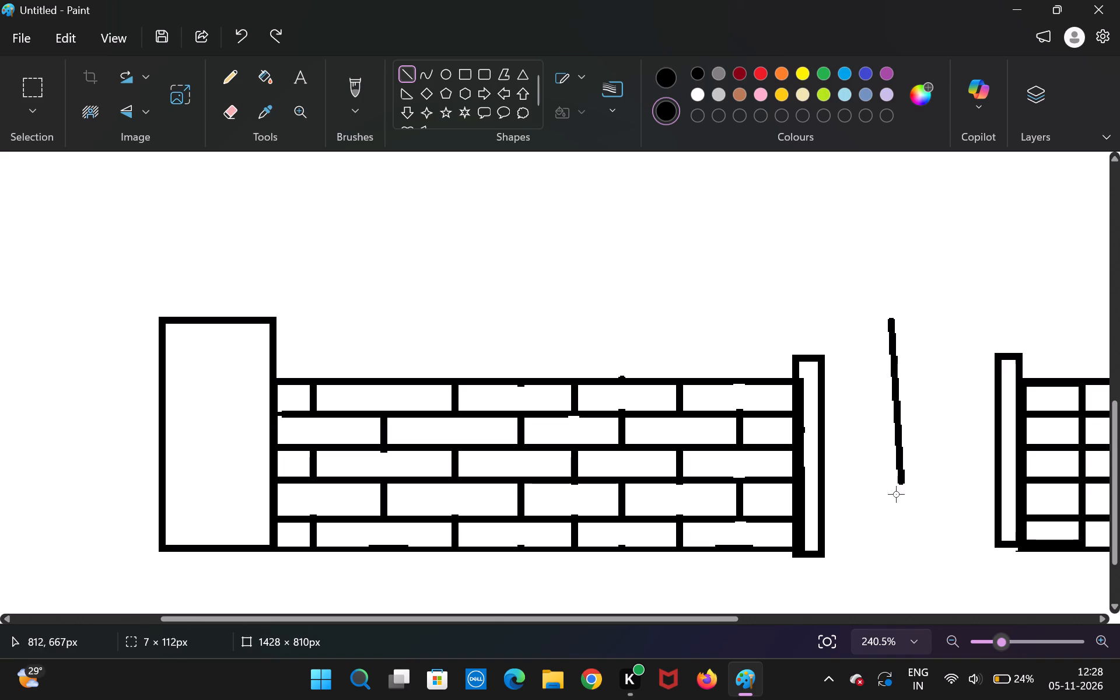
pyautogui.moveTo(896, 494); pyautogui.dragTo(892, 542)
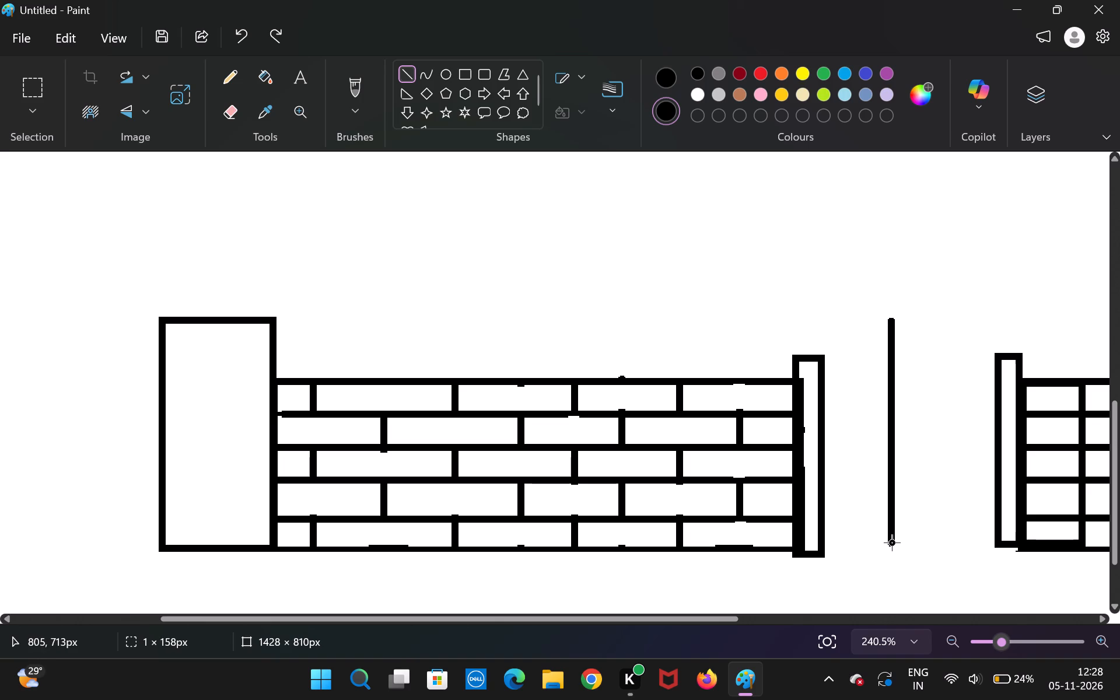
pyautogui.moveTo(892, 542); pyautogui.dragTo(892, 552)
pyautogui.moveTo(891, 321); pyautogui.dragTo(897, 321)
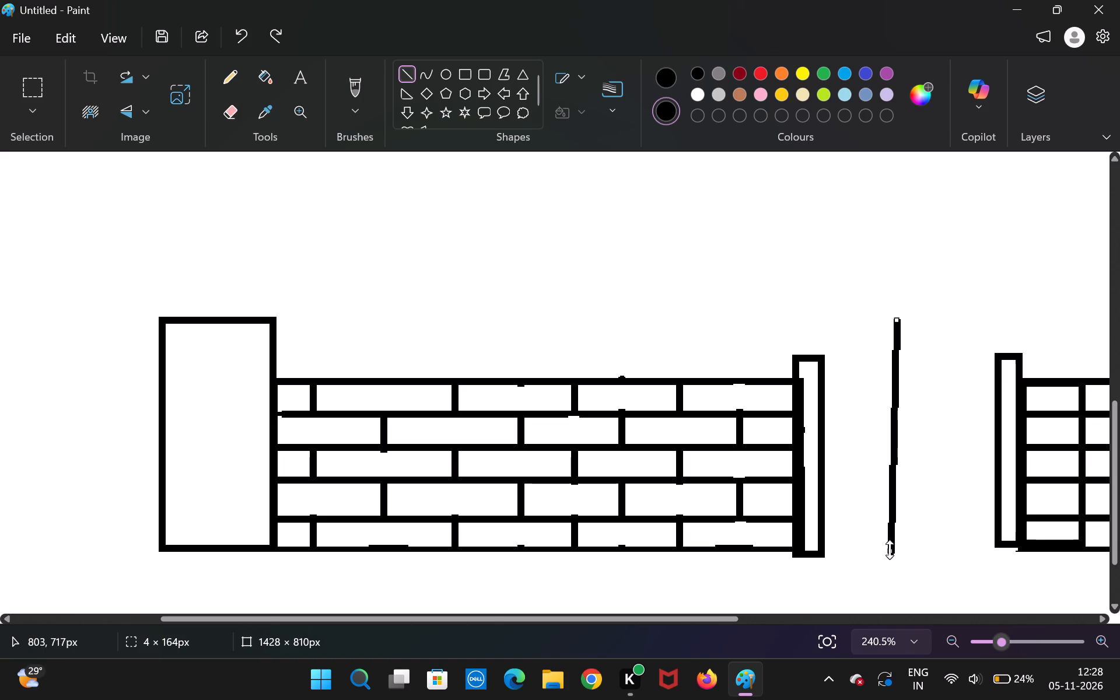
pyautogui.moveTo(890, 549); pyautogui.dragTo(898, 552)
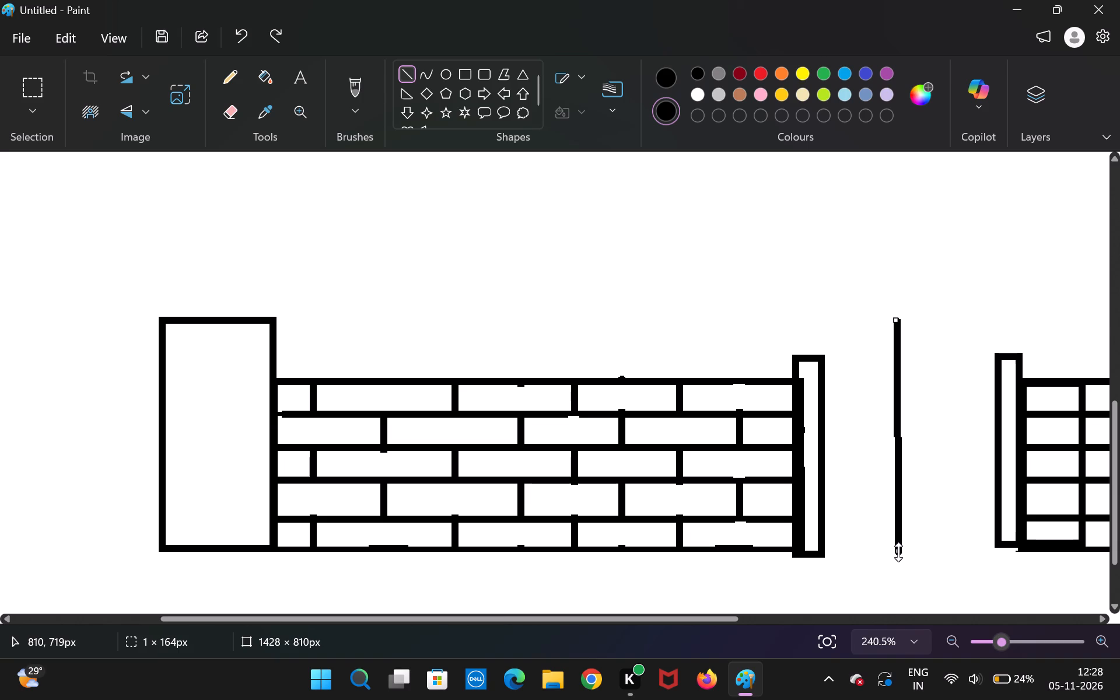
pyautogui.moveTo(898, 552); pyautogui.dragTo(897, 553)
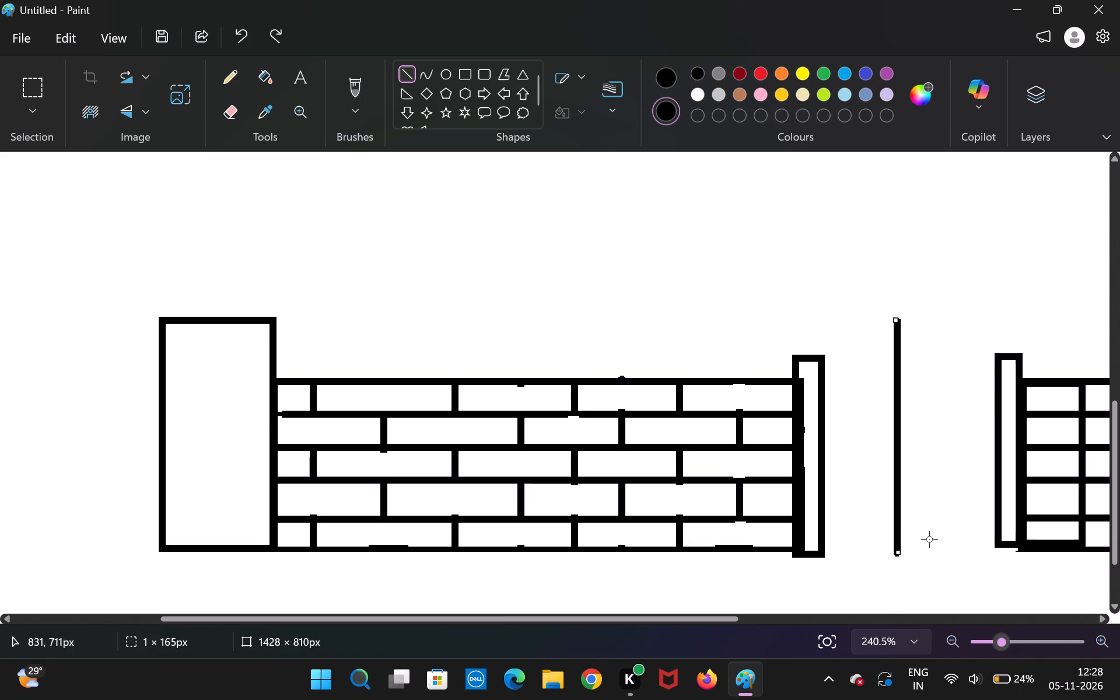
pyautogui.click(929, 539)
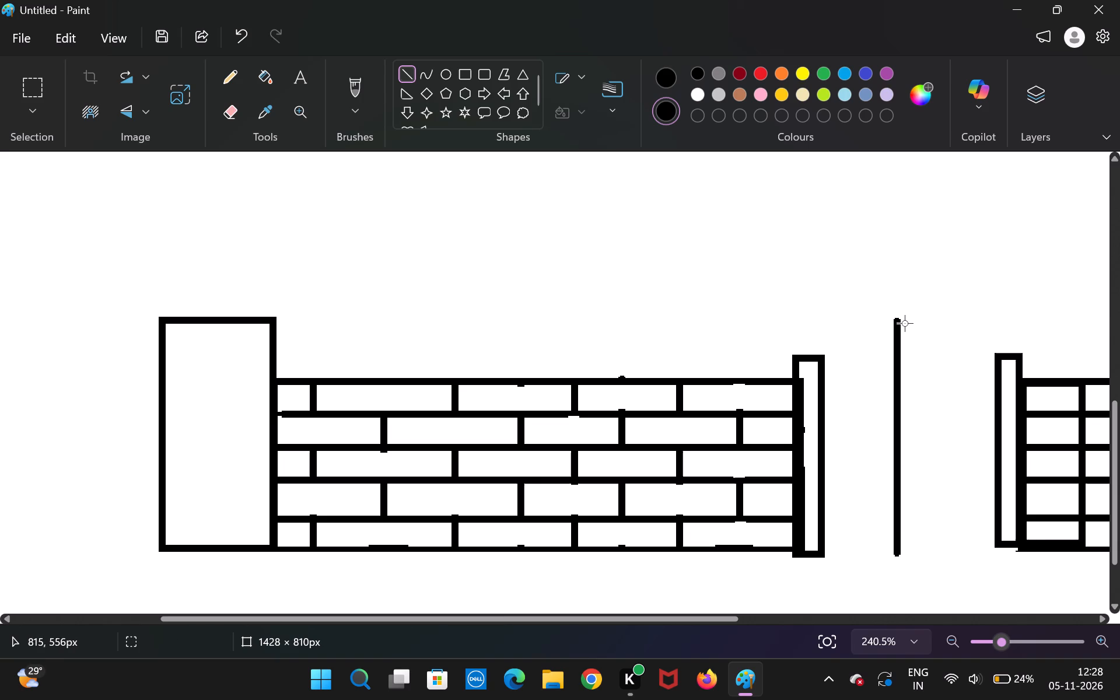
# Thicken the opening's central vertical bar with a second black line about 169 px tall alongside its right edge.
pyautogui.moveTo(901, 320); pyautogui.dragTo(907, 411)
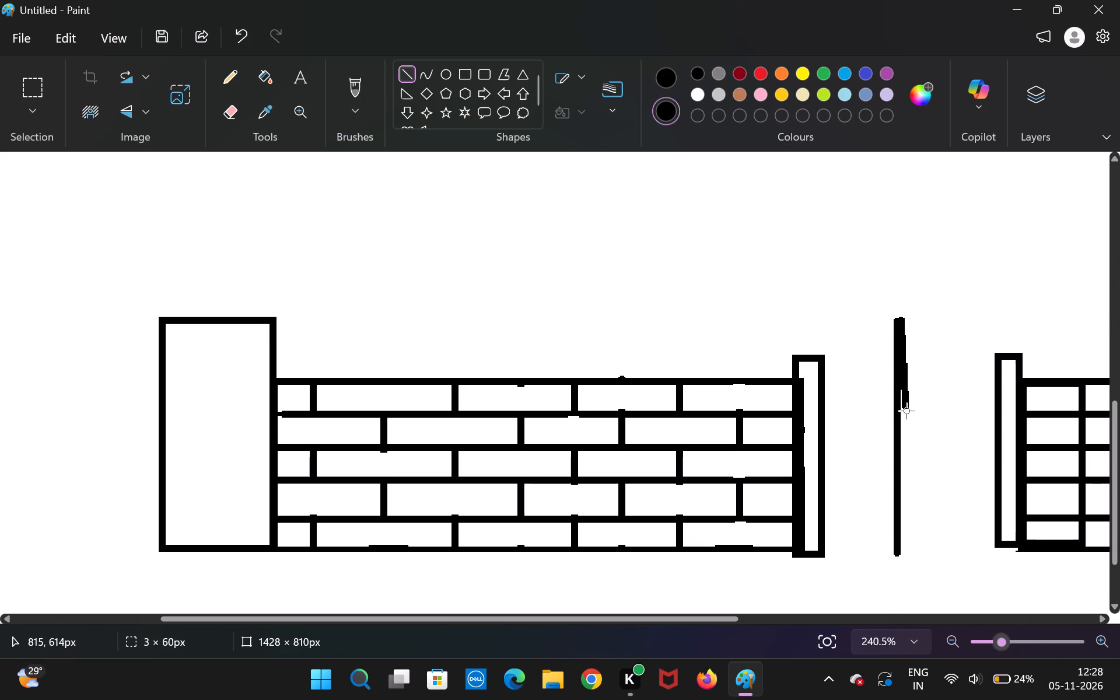
pyautogui.moveTo(907, 411); pyautogui.dragTo(908, 512)
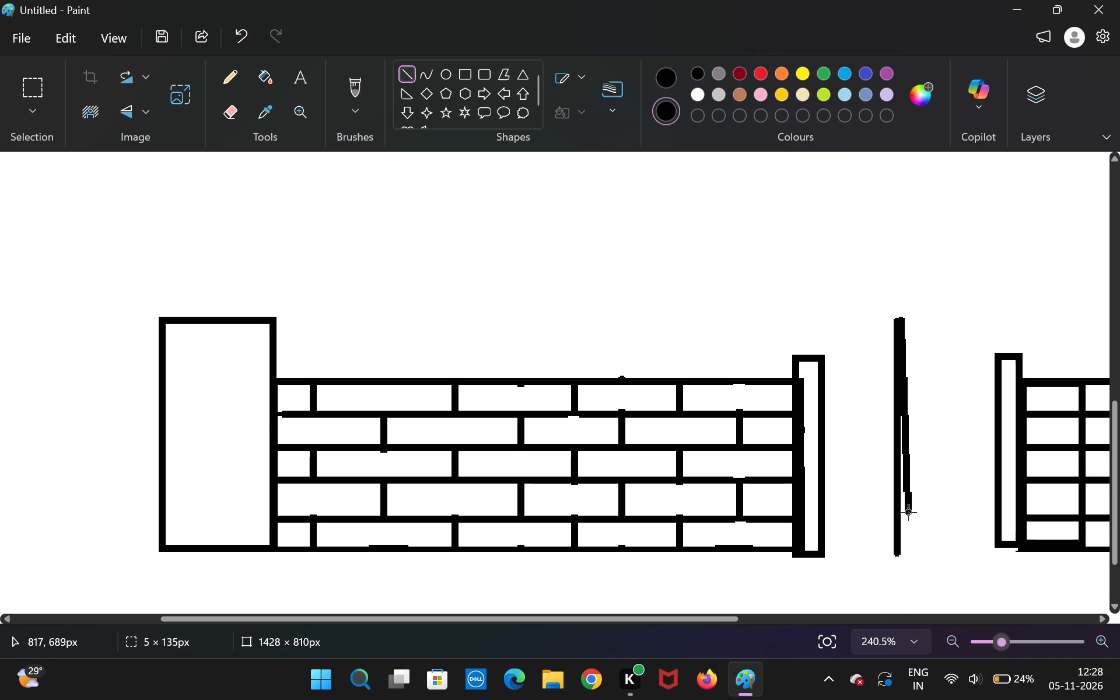
pyautogui.moveTo(908, 512); pyautogui.dragTo(902, 554)
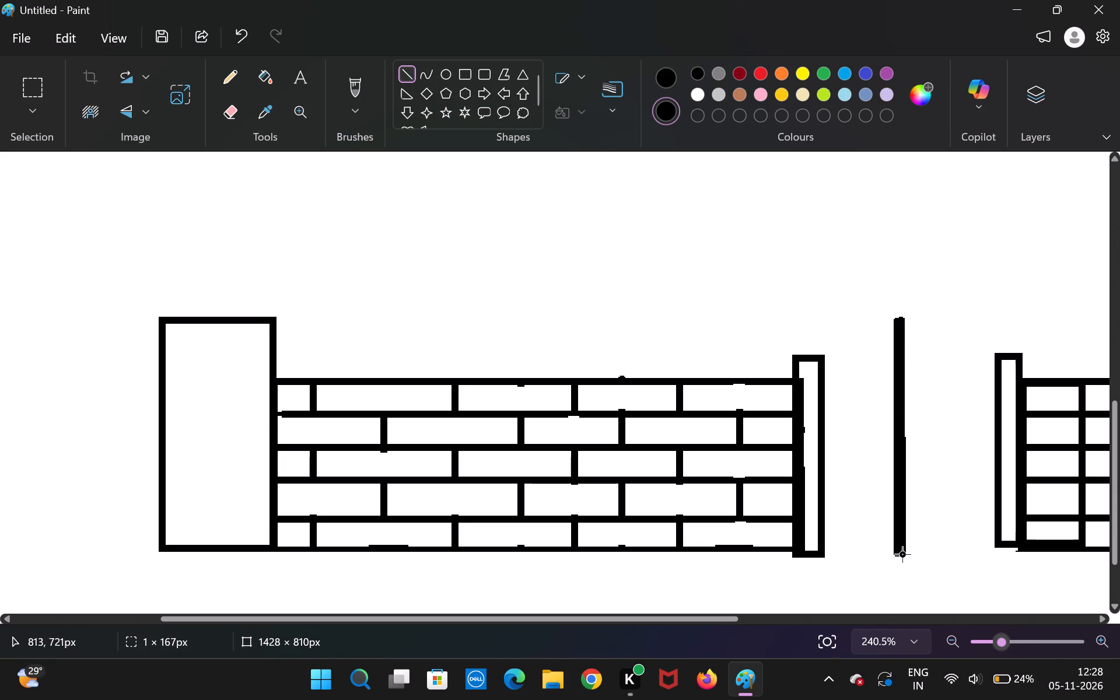
pyautogui.moveTo(902, 554); pyautogui.dragTo(904, 556)
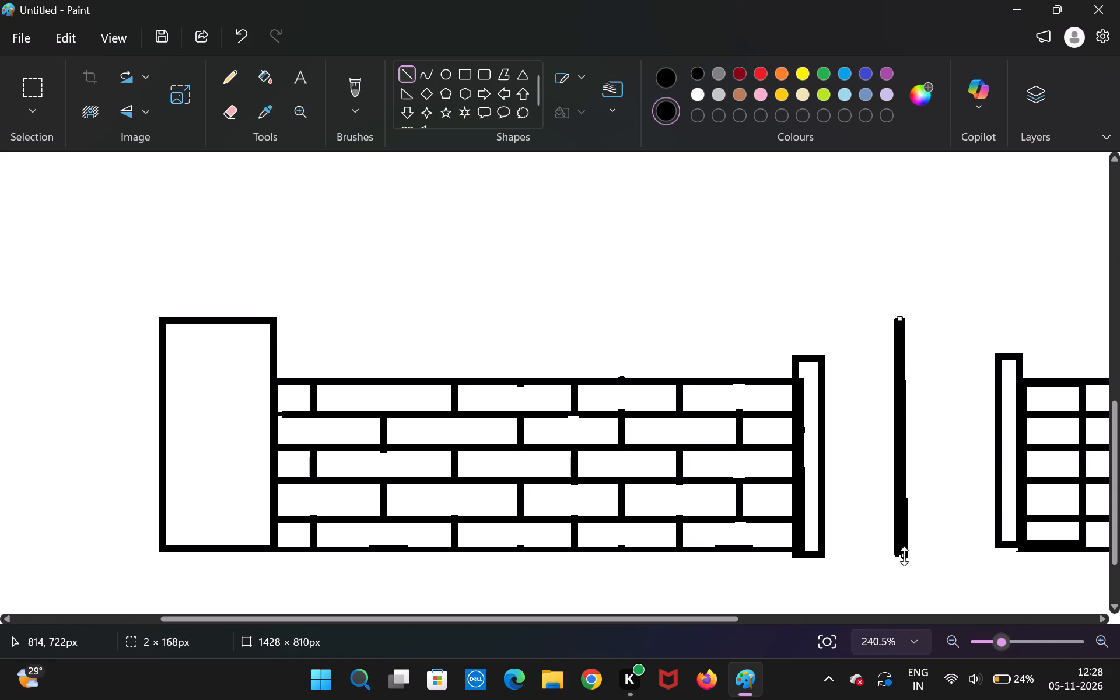
pyautogui.click(901, 318)
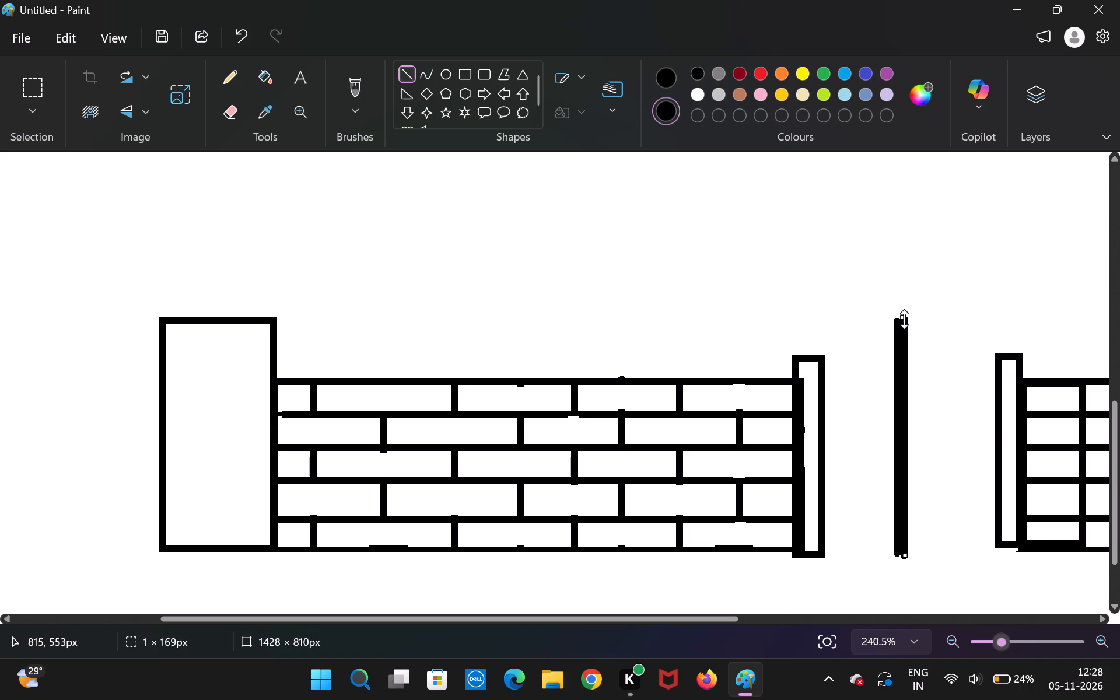
pyautogui.click(930, 294)
# Draw a horizontal black base line about 138 px long across the opening, joining the bottoms of the two posts.
pyautogui.click(411, 66)
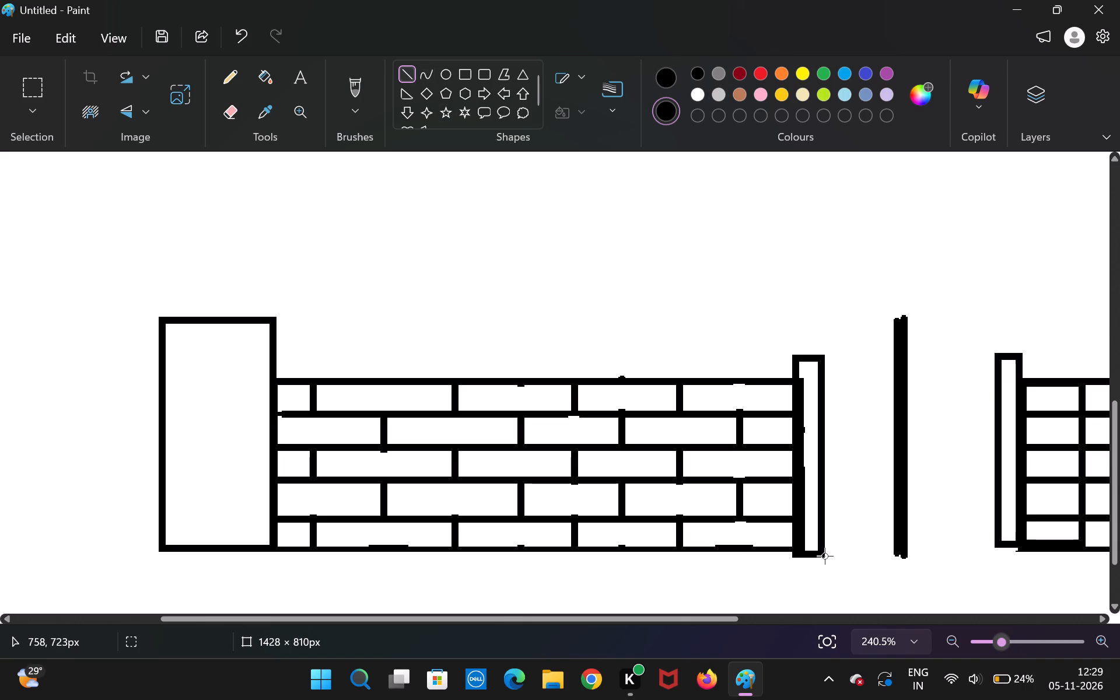
pyautogui.moveTo(824, 553); pyautogui.dragTo(862, 549)
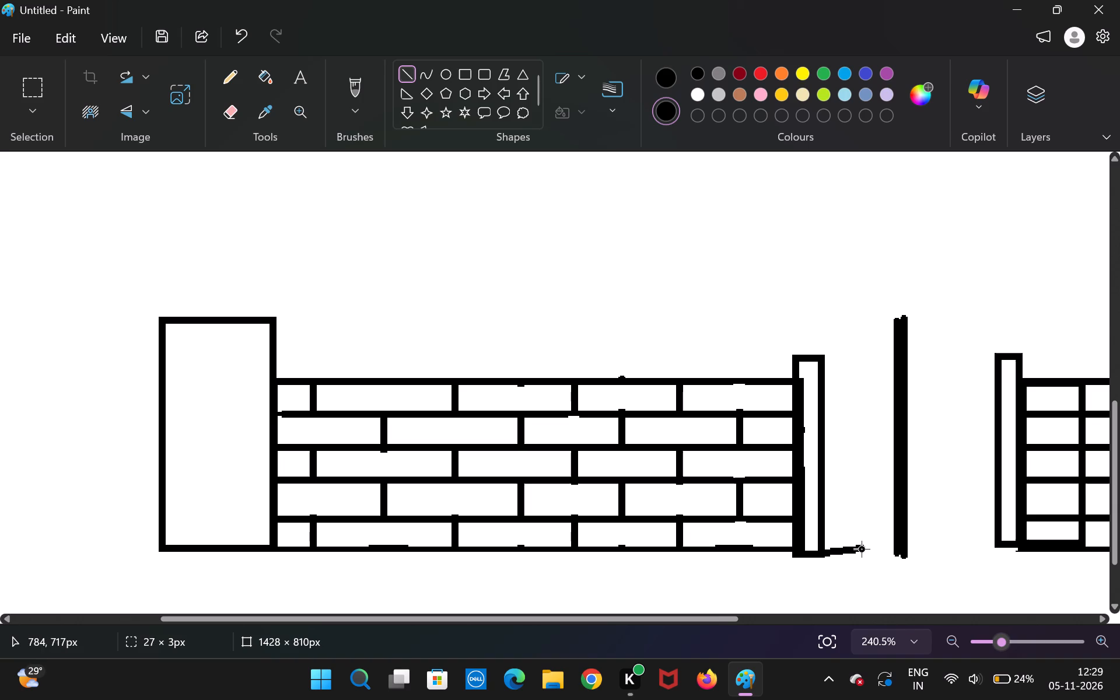
pyautogui.moveTo(862, 549); pyautogui.dragTo(964, 554)
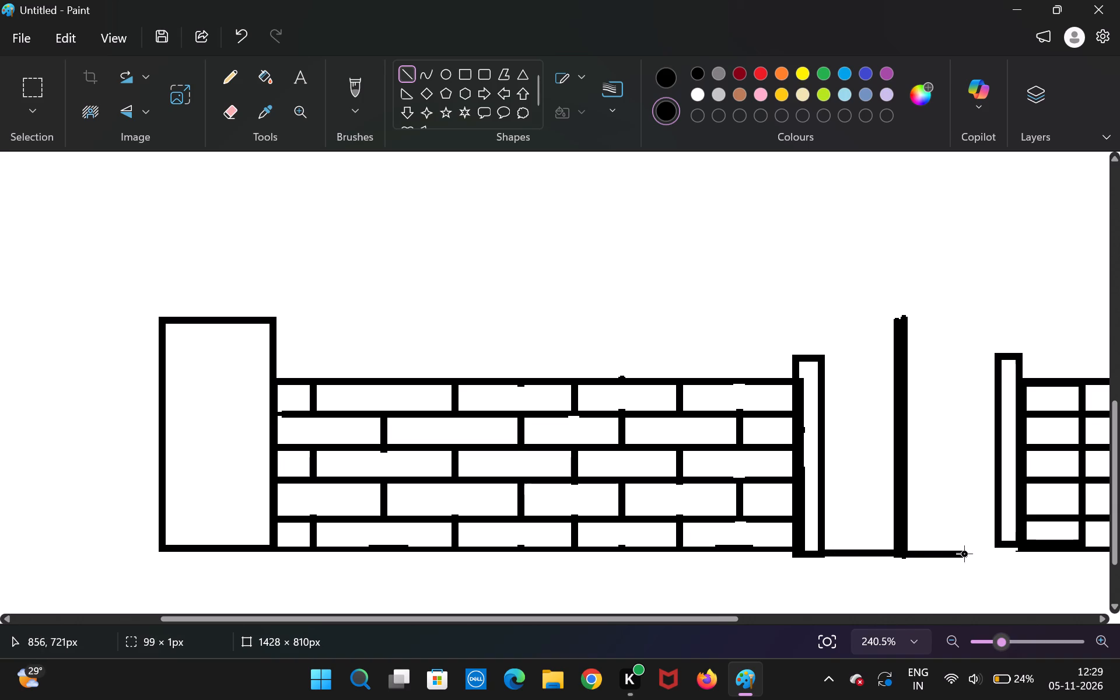
pyautogui.moveTo(964, 554); pyautogui.dragTo(1005, 551)
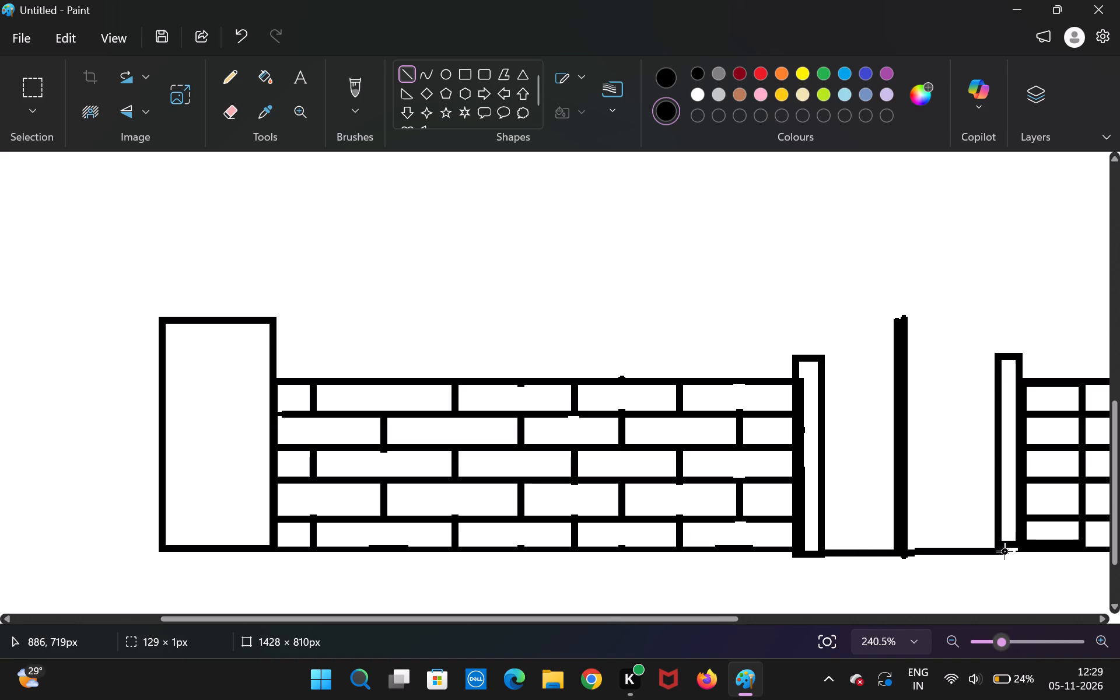
pyautogui.moveTo(1005, 551); pyautogui.dragTo(1012, 551)
pyautogui.moveTo(1012, 551); pyautogui.dragTo(1016, 553)
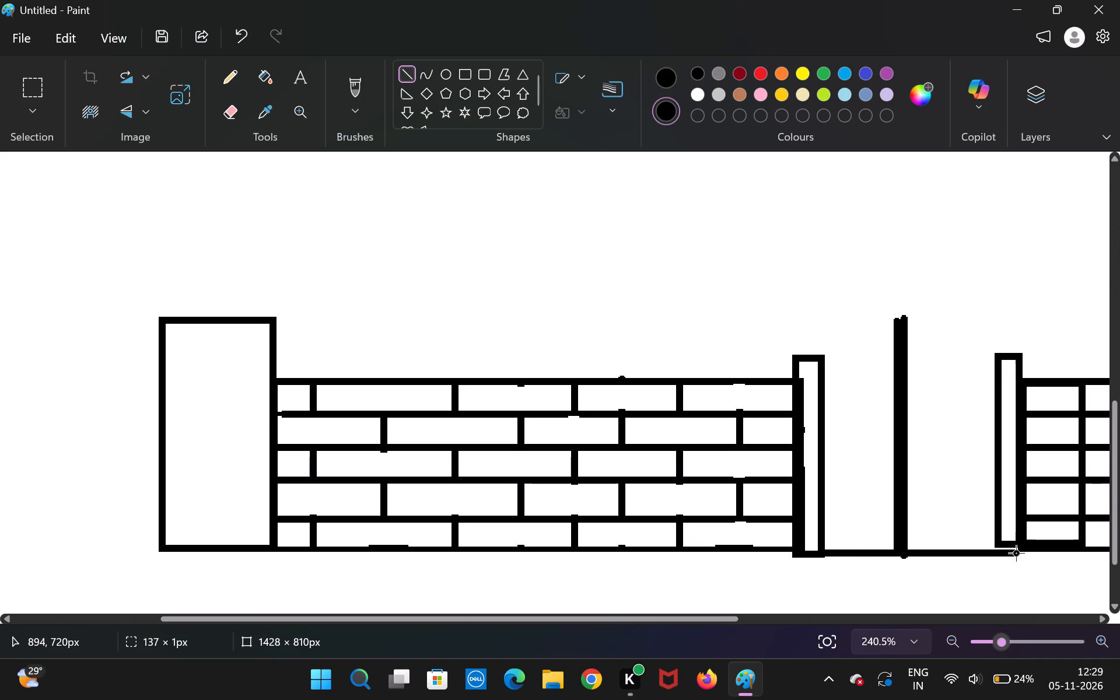
pyautogui.moveTo(1016, 553); pyautogui.dragTo(1018, 553)
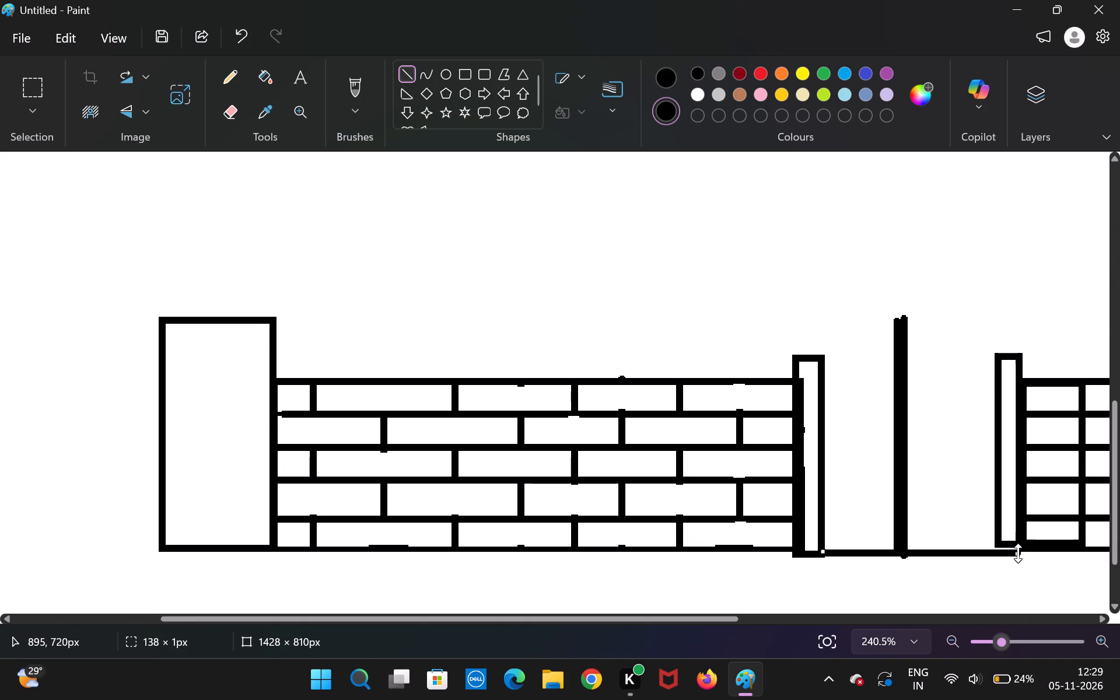
pyautogui.click(1018, 553)
# Fill the gap beneath the right post with a horizontal black line about 13 px long above the opening's base line.
pyautogui.click(411, 71)
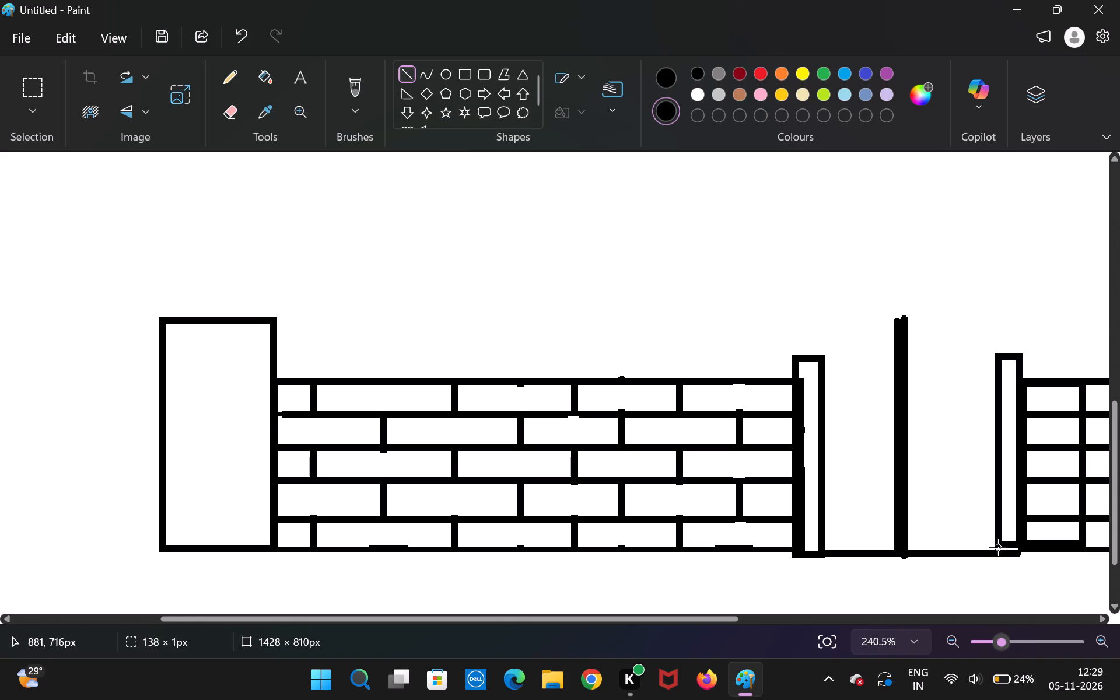
pyautogui.moveTo(998, 548); pyautogui.dragTo(1016, 548)
pyautogui.click(1036, 565)
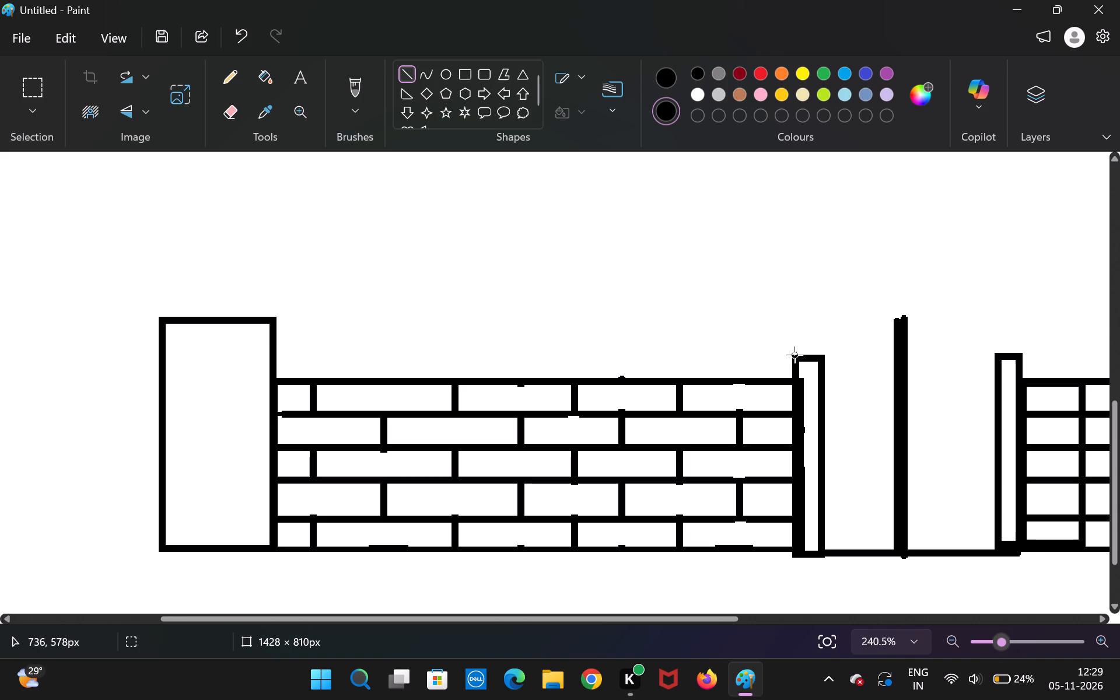
# Draw two sloped black lines, about 77 × 31 px and 84 × 30 px, joining the posts' outer top corners to the central bar's top.
pyautogui.moveTo(794, 356); pyautogui.dragTo(868, 327)
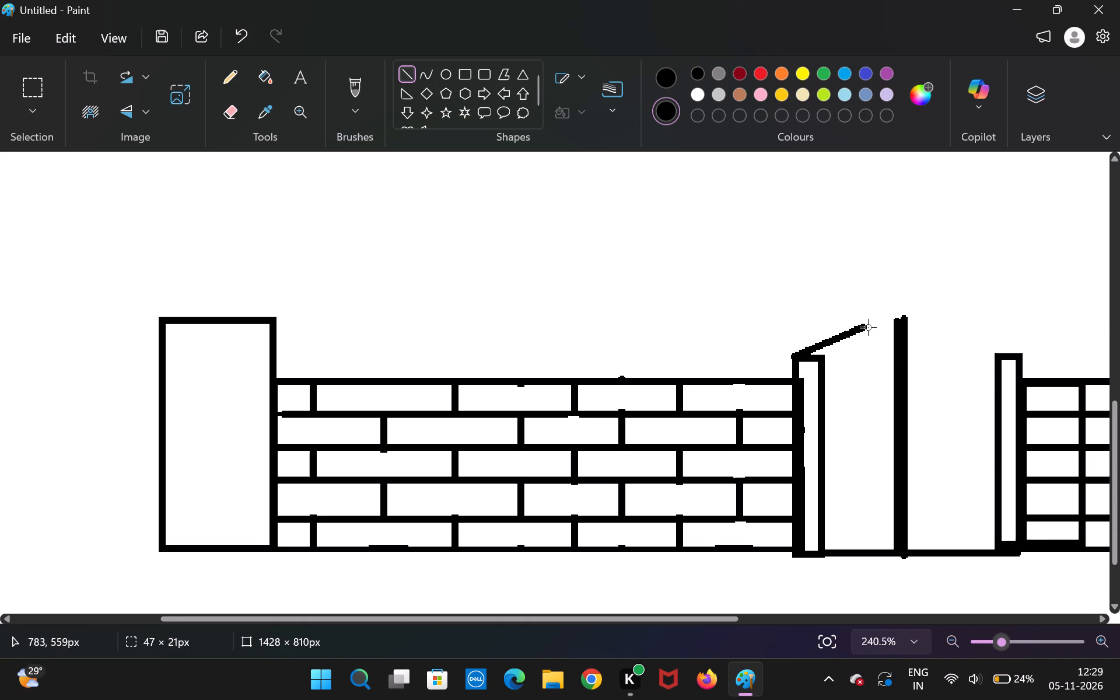
pyautogui.moveTo(868, 327); pyautogui.dragTo(902, 313)
pyautogui.hscroll(-1, 902, 313)
pyautogui.hscroll(1, 902, 313)
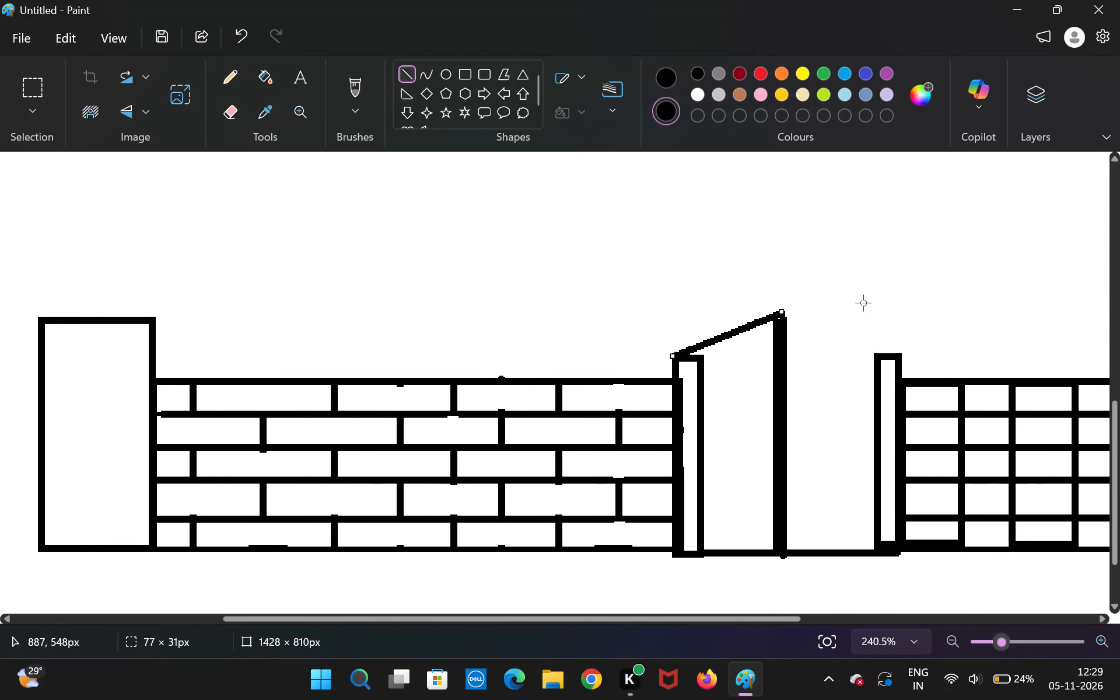
pyautogui.click(832, 297)
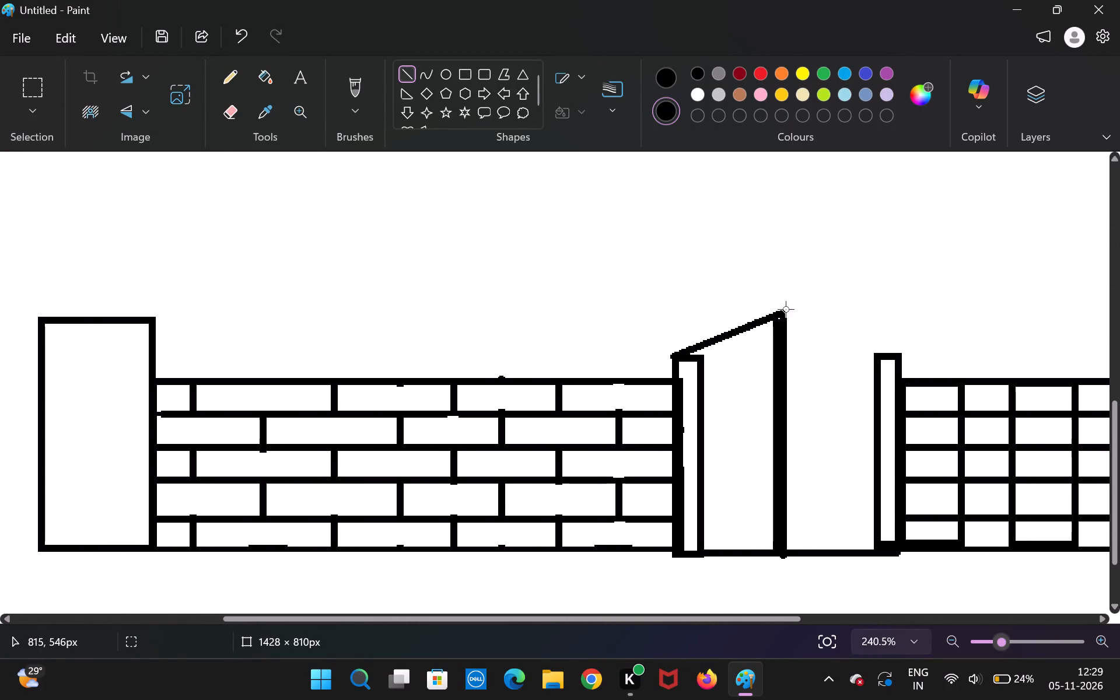
pyautogui.moveTo(781, 312); pyautogui.dragTo(862, 335)
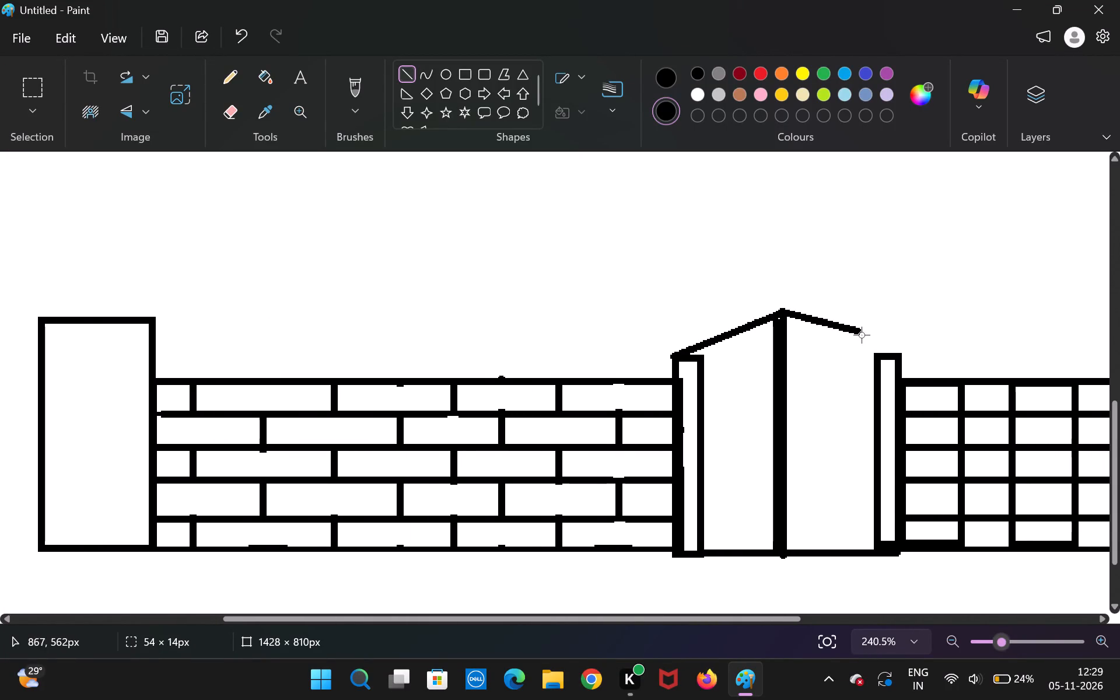
pyautogui.moveTo(862, 335); pyautogui.dragTo(900, 353)
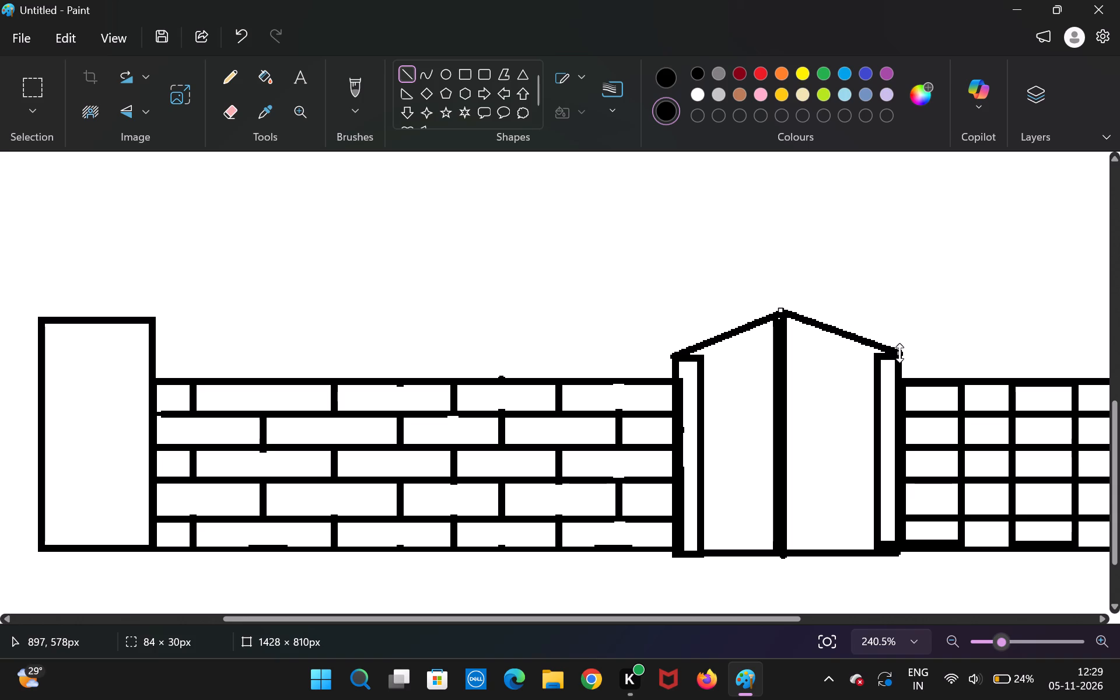
pyautogui.click(907, 304)
# Draw a horizontal black line about 52 px long from the left post's top to the central bar.
pyautogui.moveTo(702, 355); pyautogui.dragTo(754, 362)
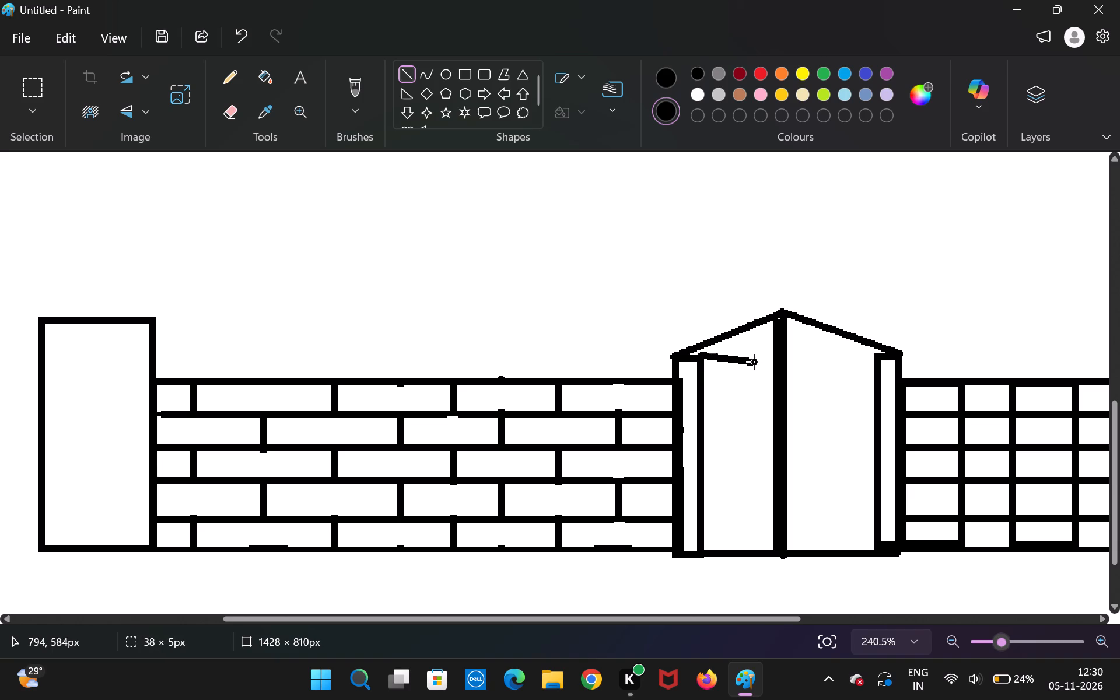
pyautogui.moveTo(754, 362); pyautogui.dragTo(770, 354)
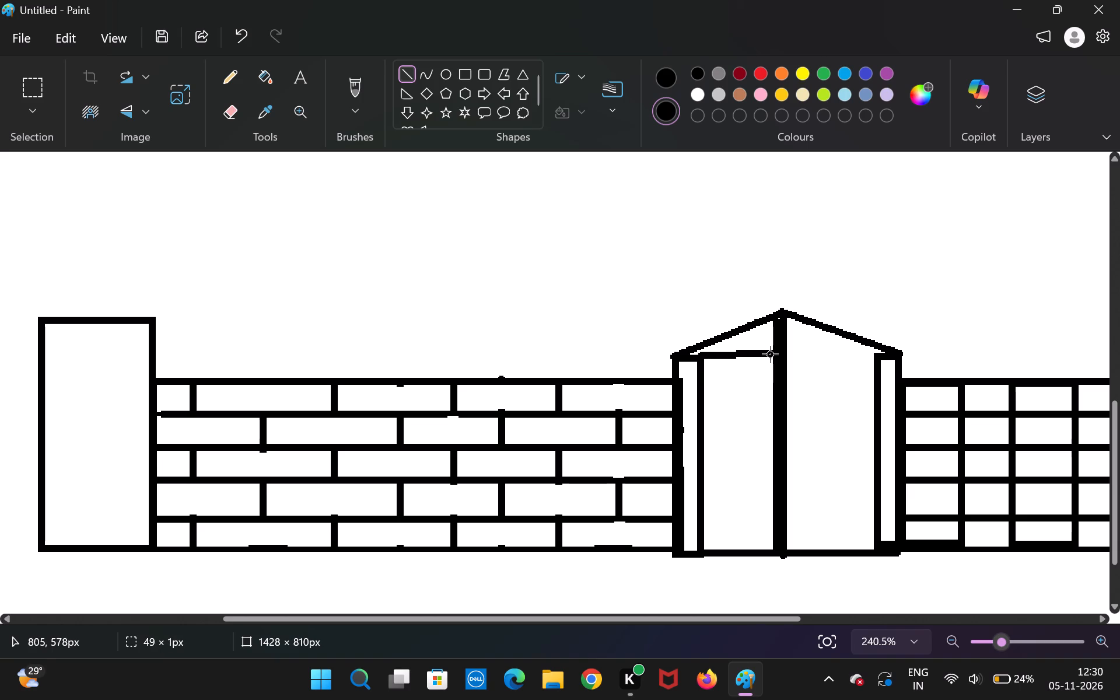
pyautogui.moveTo(770, 354); pyautogui.dragTo(772, 355)
pyautogui.moveTo(772, 355); pyautogui.dragTo(774, 355)
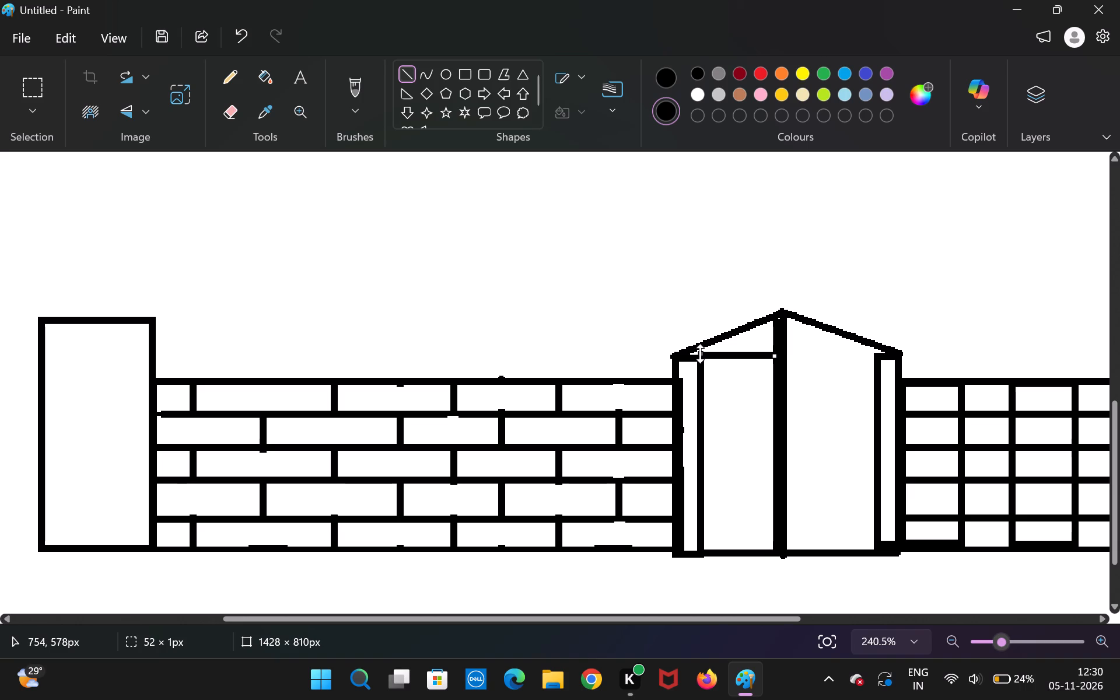
# Draw a horizontal black line about 81 px long from the central bar to the right post's top.
pyautogui.click(700, 353)
pyautogui.click(815, 352)
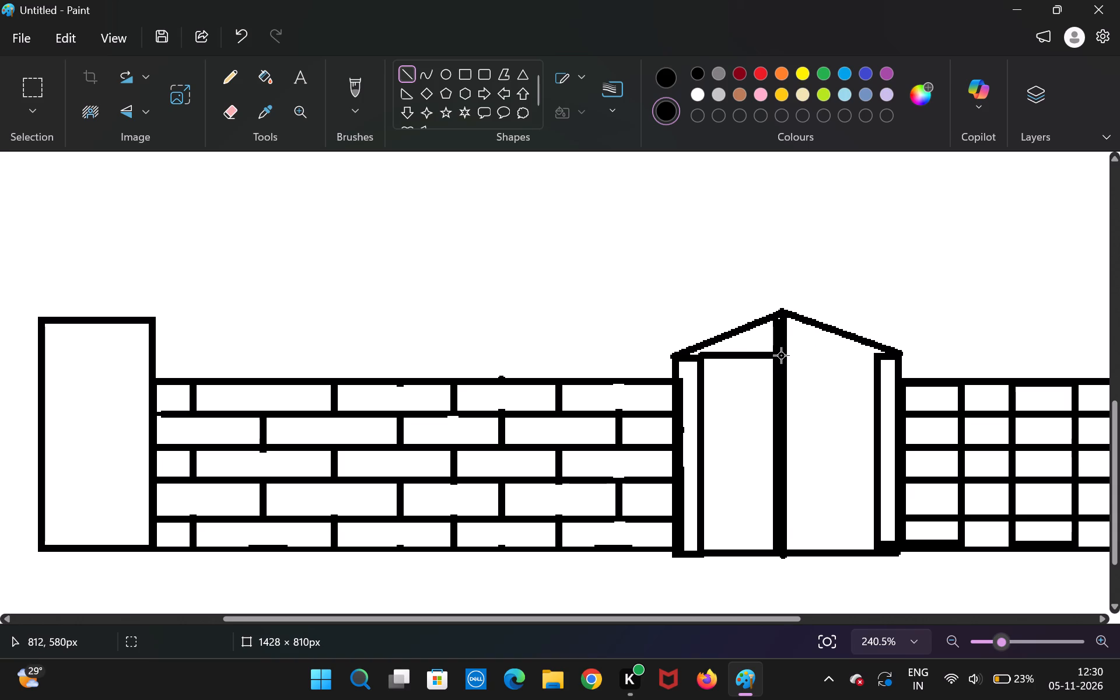
pyautogui.moveTo(781, 355); pyautogui.dragTo(861, 353)
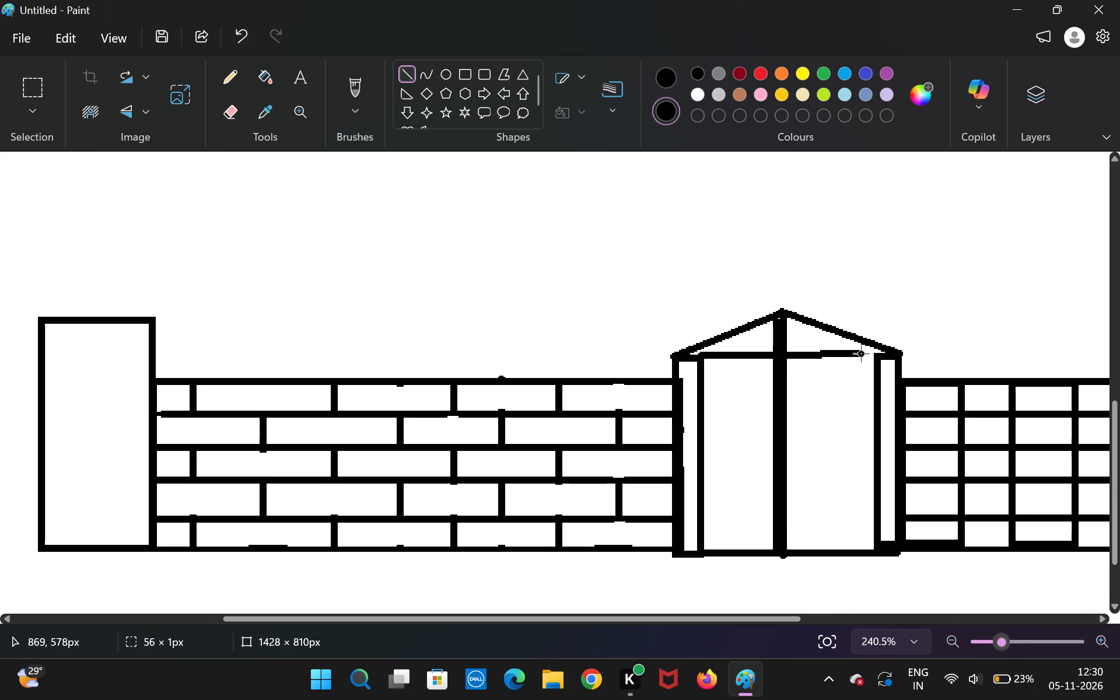
pyautogui.moveTo(861, 353); pyautogui.dragTo(880, 355)
pyautogui.moveTo(880, 355); pyautogui.dragTo(891, 355)
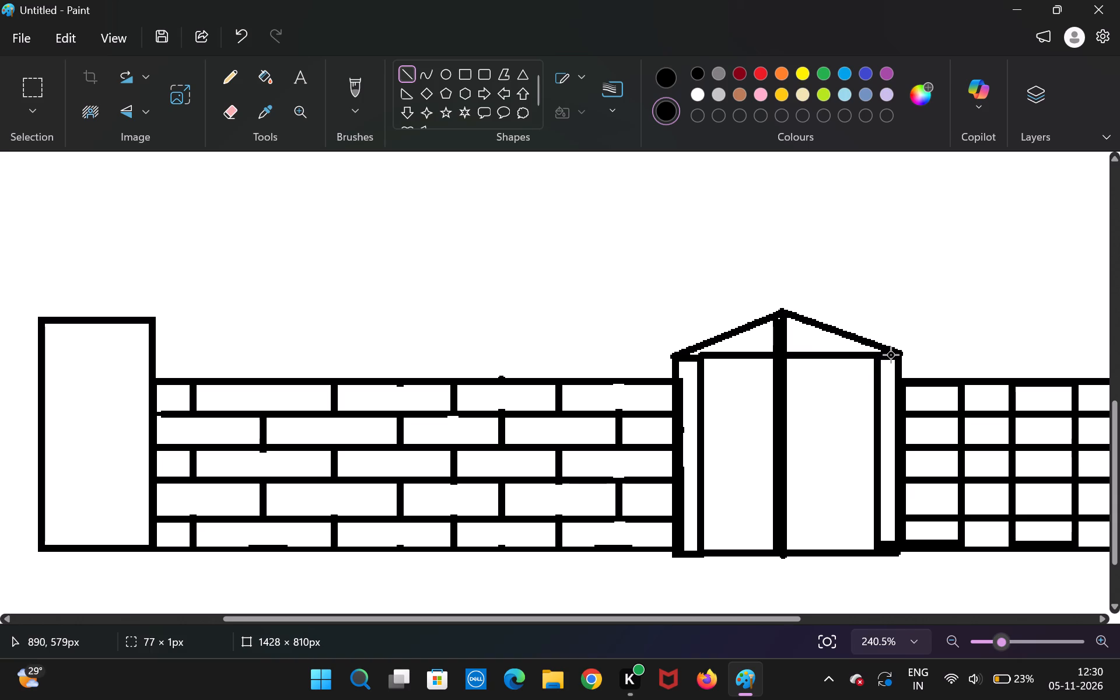
pyautogui.moveTo(891, 355); pyautogui.dragTo(895, 355)
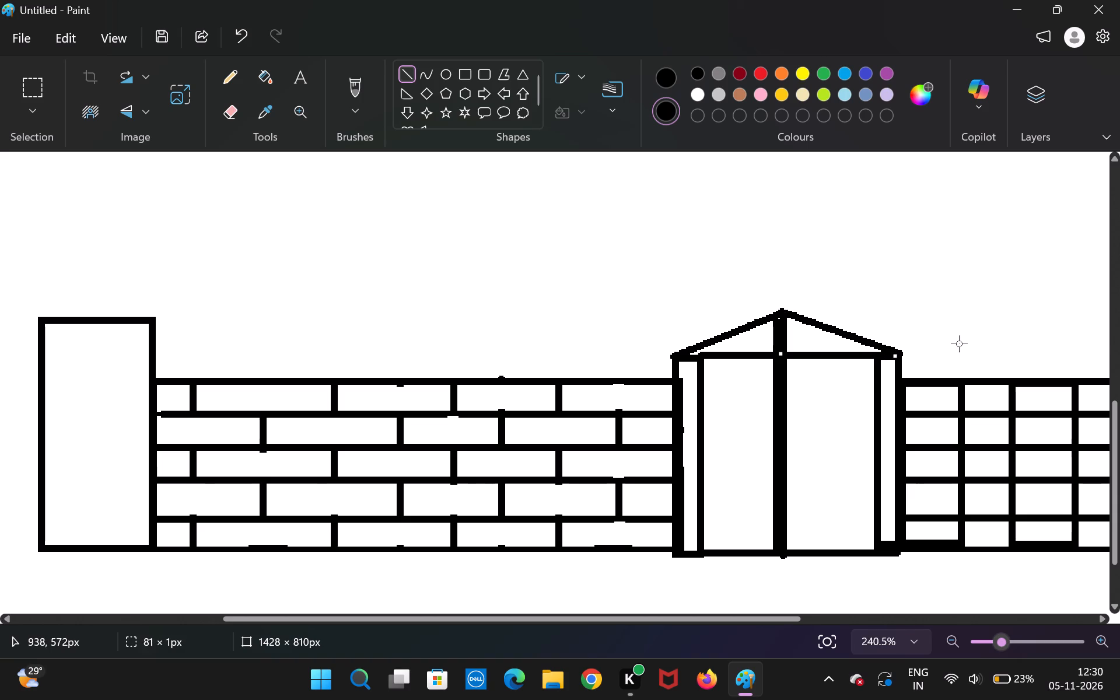
pyautogui.click(954, 339)
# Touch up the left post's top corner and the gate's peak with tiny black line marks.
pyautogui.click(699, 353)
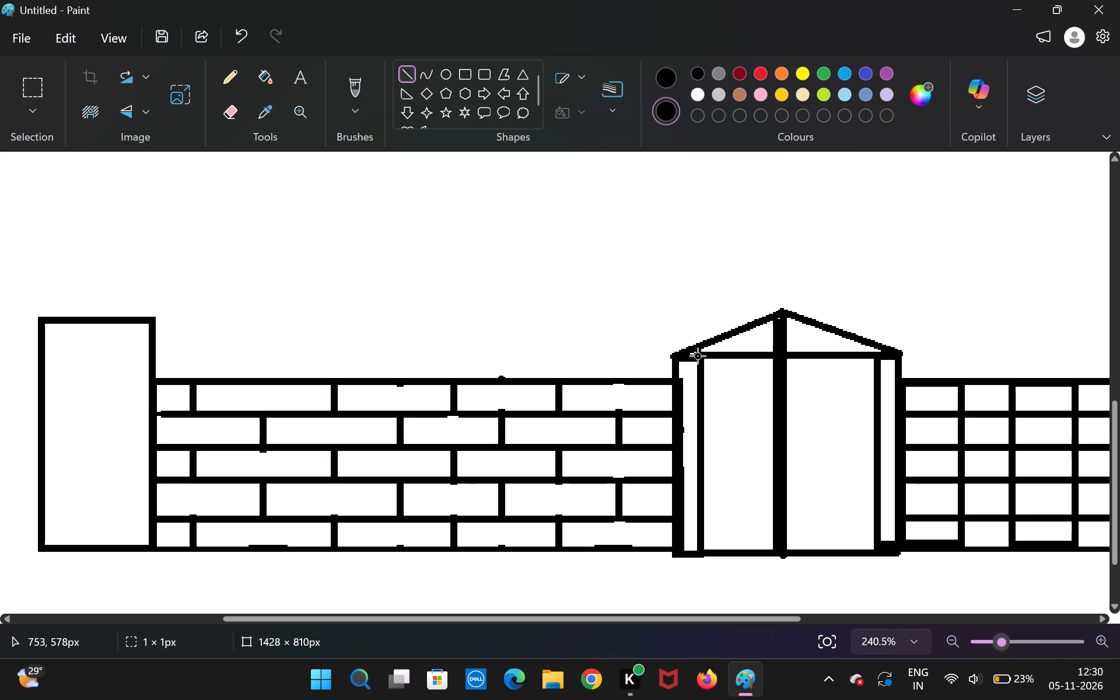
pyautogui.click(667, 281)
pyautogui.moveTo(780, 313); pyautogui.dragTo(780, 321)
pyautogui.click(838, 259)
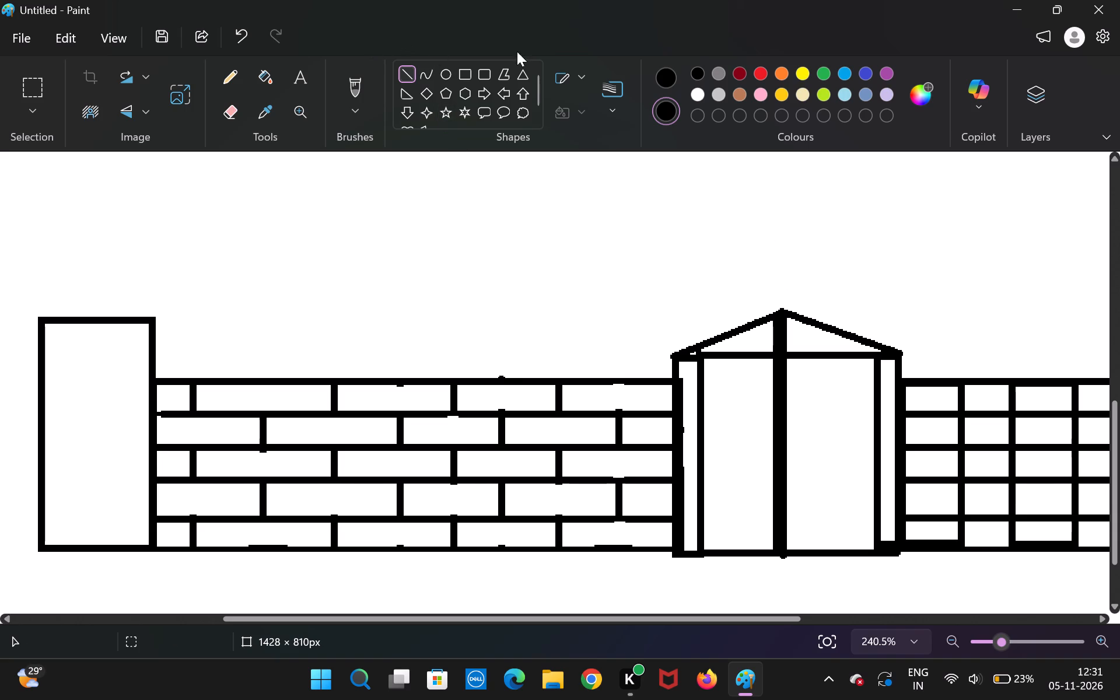
# Erase the stray black bumps around a top-row brick near the middle of the left wall, including the one on its top edge.
pyautogui.click(232, 103)
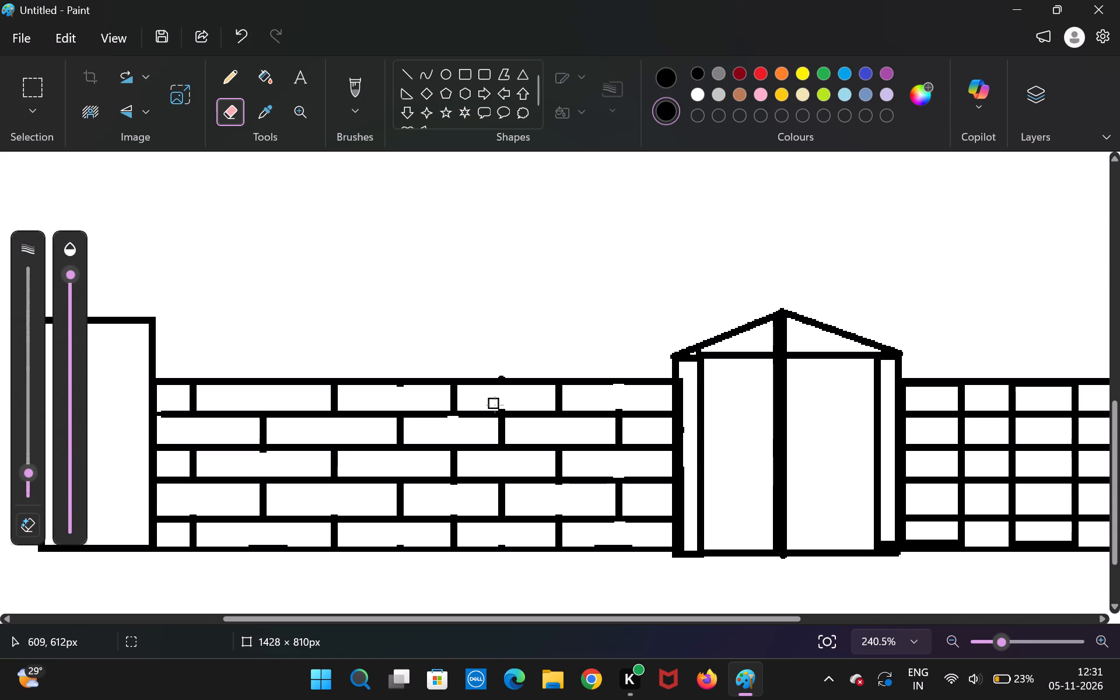
pyautogui.moveTo(495, 405); pyautogui.dragTo(497, 405)
pyautogui.moveTo(497, 405); pyautogui.dragTo(505, 405)
pyautogui.moveTo(495, 374); pyautogui.dragTo(499, 374)
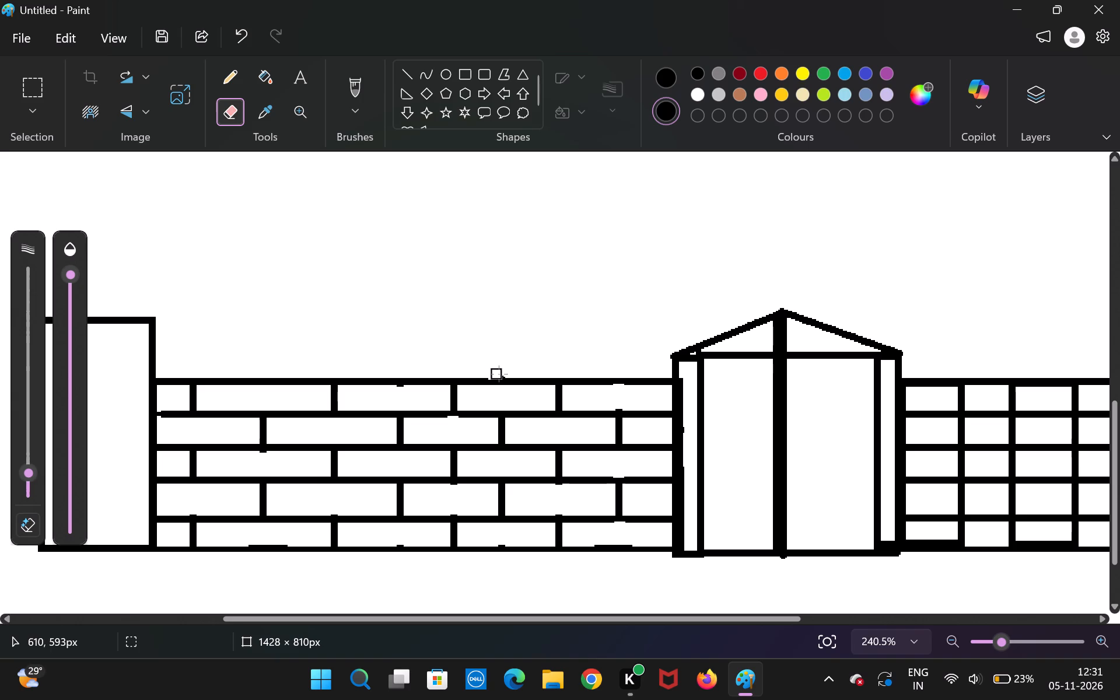
pyautogui.moveTo(499, 374); pyautogui.dragTo(502, 373)
# Draw a black outlined rectangle about 57 × 166 px as a taller block against the right wall's outer end.
pyautogui.keyDown('ctrl'); pyautogui.scroll(-6, 790, 607); pyautogui.keyUp('ctrl')
pyautogui.keyDown('ctrl'); pyautogui.scroll(1, 790, 607); pyautogui.keyUp('ctrl')
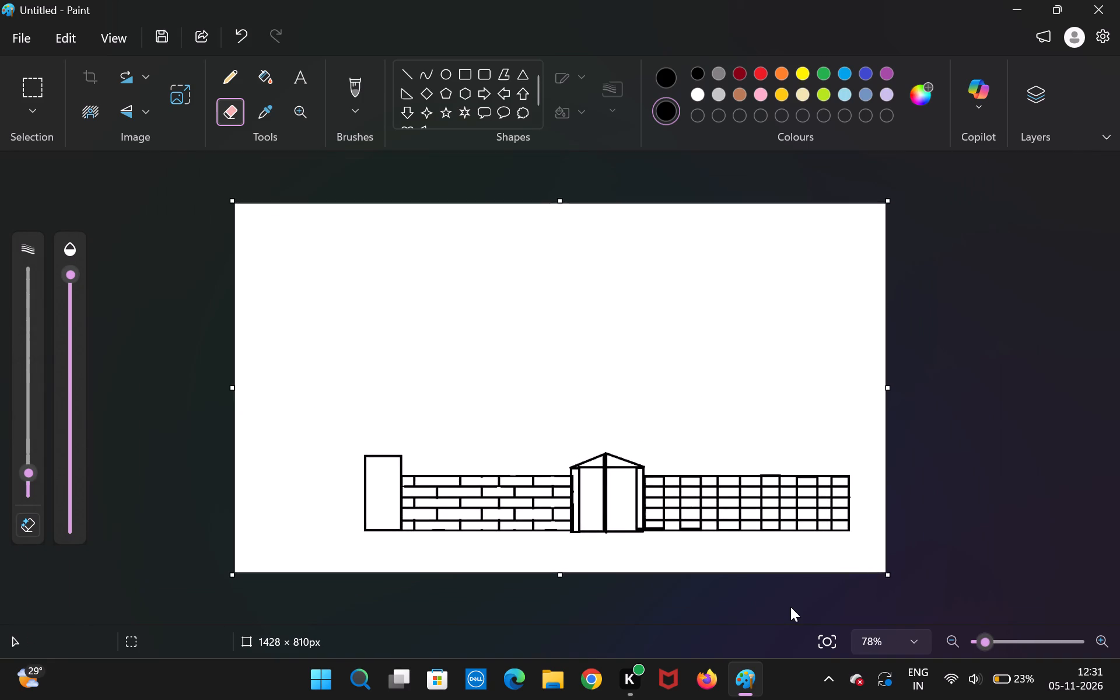
pyautogui.keyDown('ctrl'); pyautogui.scroll(1, 790, 607); pyautogui.keyUp('ctrl')
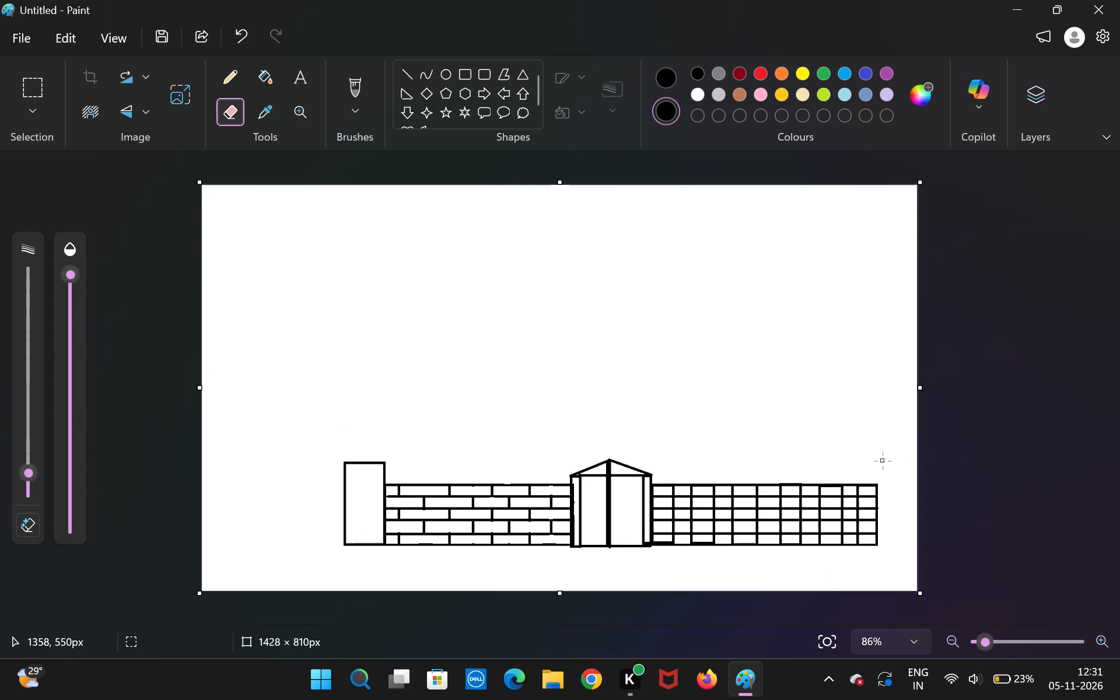
pyautogui.moveTo(883, 461); pyautogui.dragTo(890, 505)
pyautogui.keyDown('ctrl'); pyautogui.scroll(4, 890, 505); pyautogui.keyUp('ctrl')
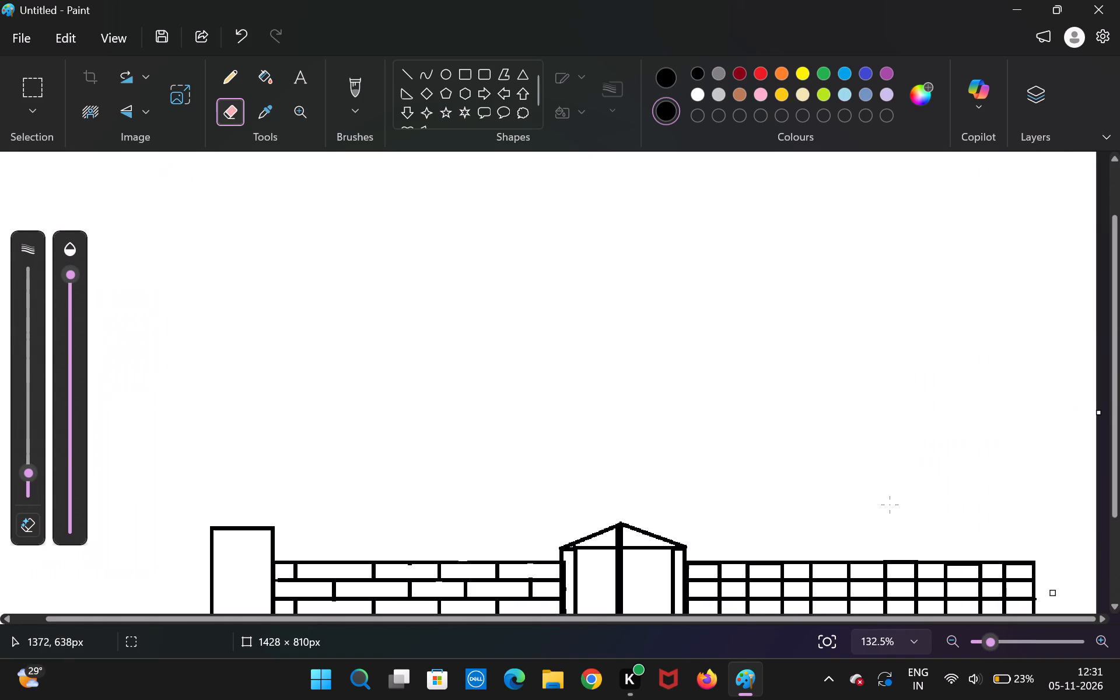
pyautogui.keyDown('ctrl'); pyautogui.scroll(-3, 850, 486); pyautogui.keyUp('ctrl')
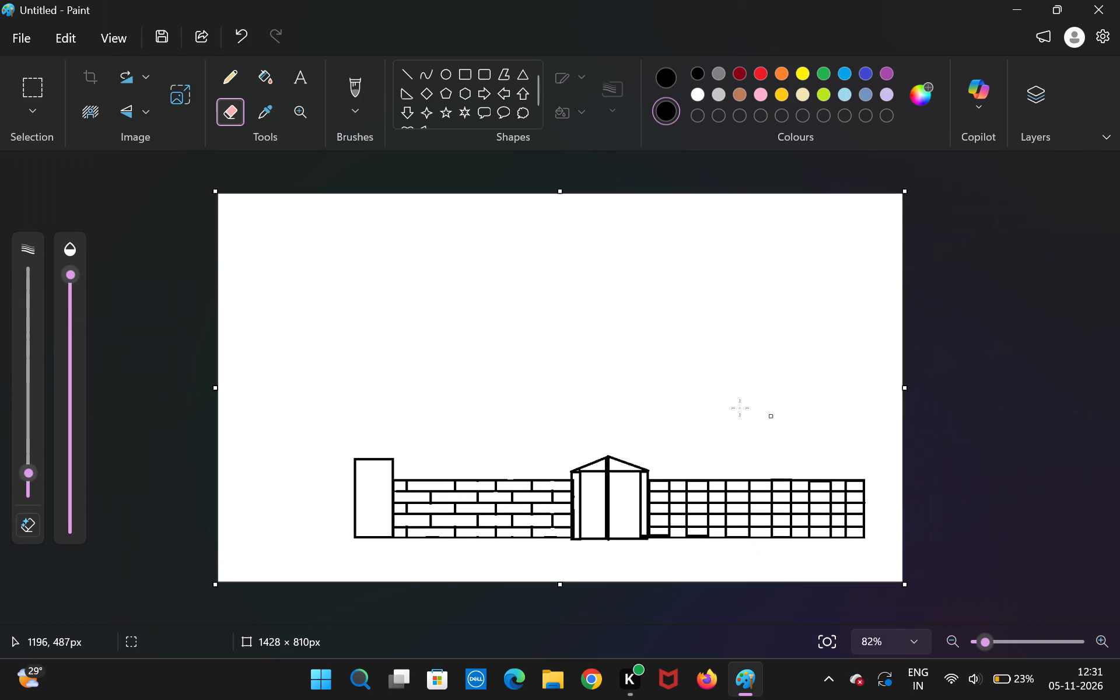
pyautogui.click(459, 76)
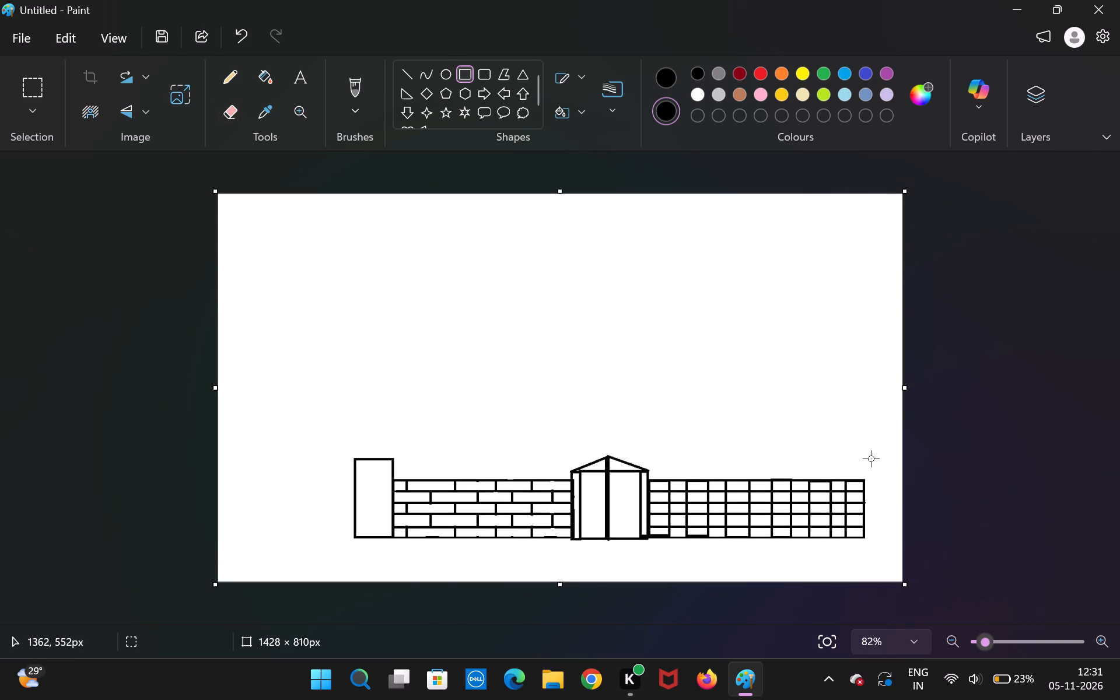
pyautogui.hscroll(2, 864, 458)
pyautogui.moveTo(864, 458); pyautogui.dragTo(895, 491)
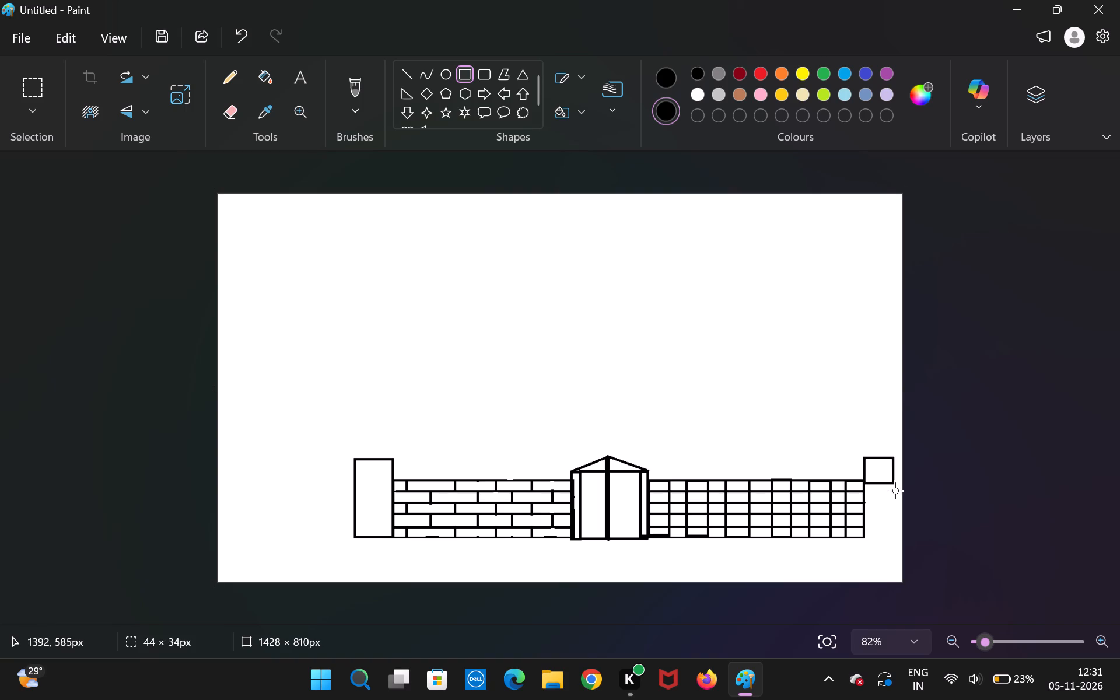
pyautogui.moveTo(895, 491); pyautogui.dragTo(892, 523)
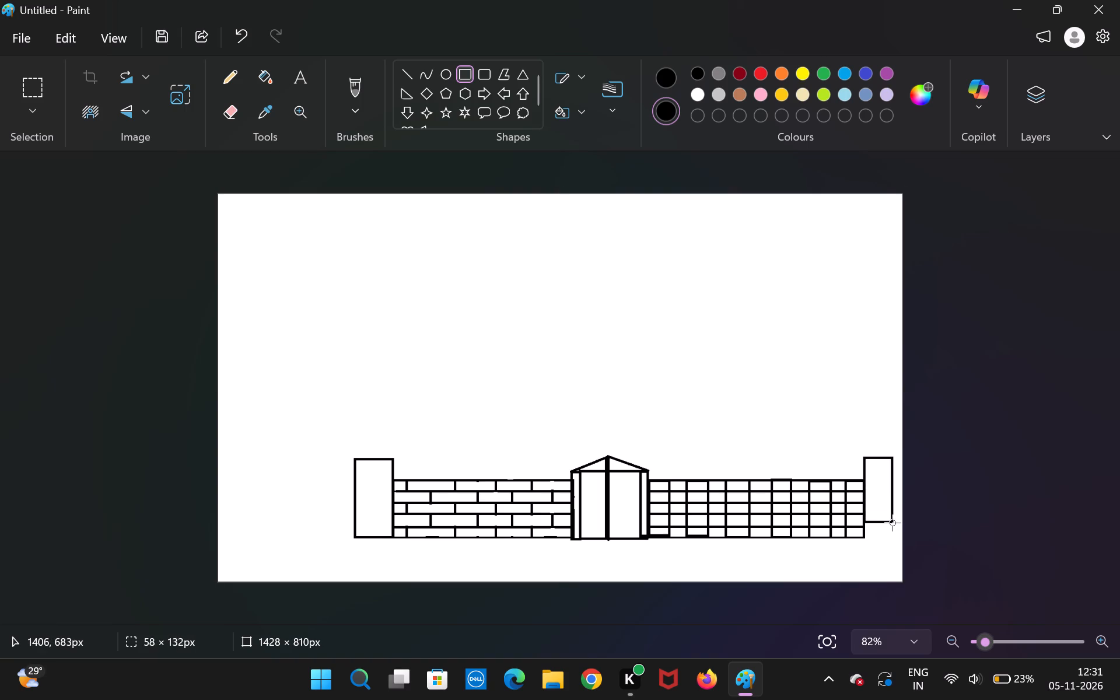
pyautogui.moveTo(892, 523); pyautogui.dragTo(892, 538)
pyautogui.moveTo(892, 538); pyautogui.dragTo(890, 538)
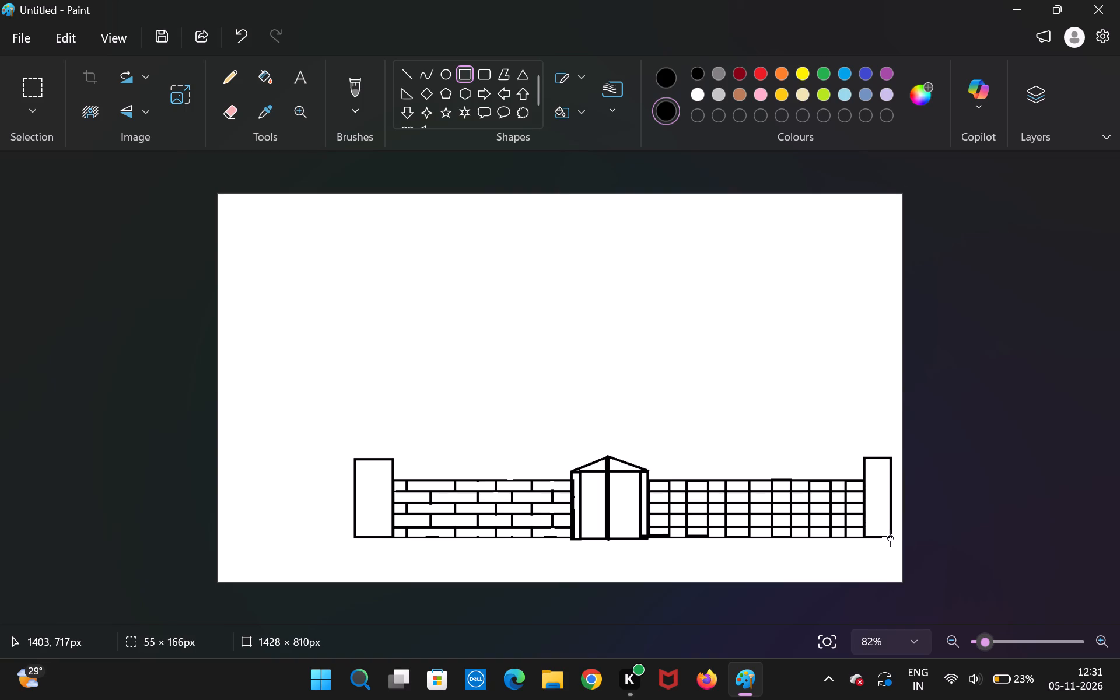
pyautogui.moveTo(890, 538); pyautogui.dragTo(891, 538)
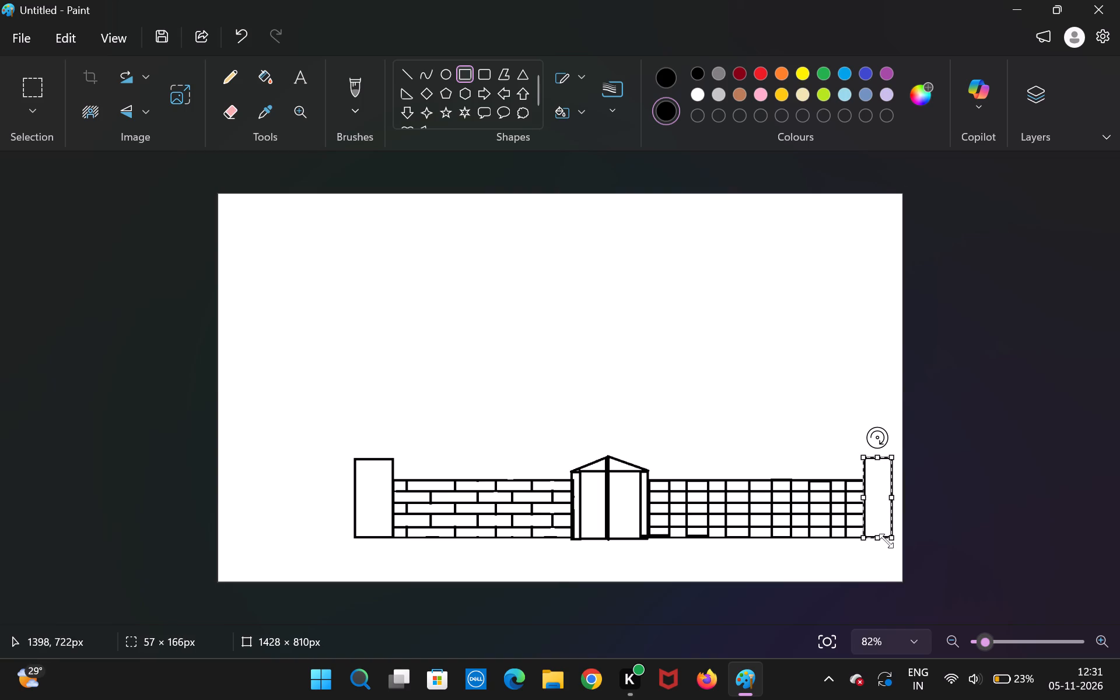
pyautogui.click(866, 567)
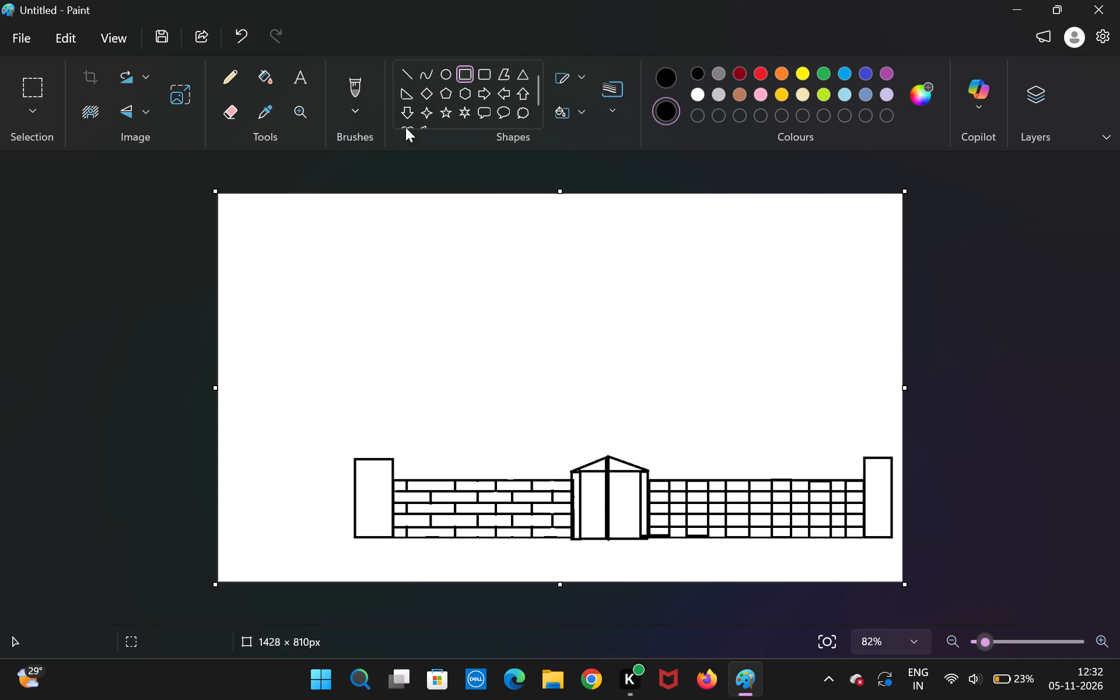
# Erase the gate's central bar, peak and left-half roof, top and base lines with a larger eraser, keeping the left inner post.
pyautogui.click(226, 110)
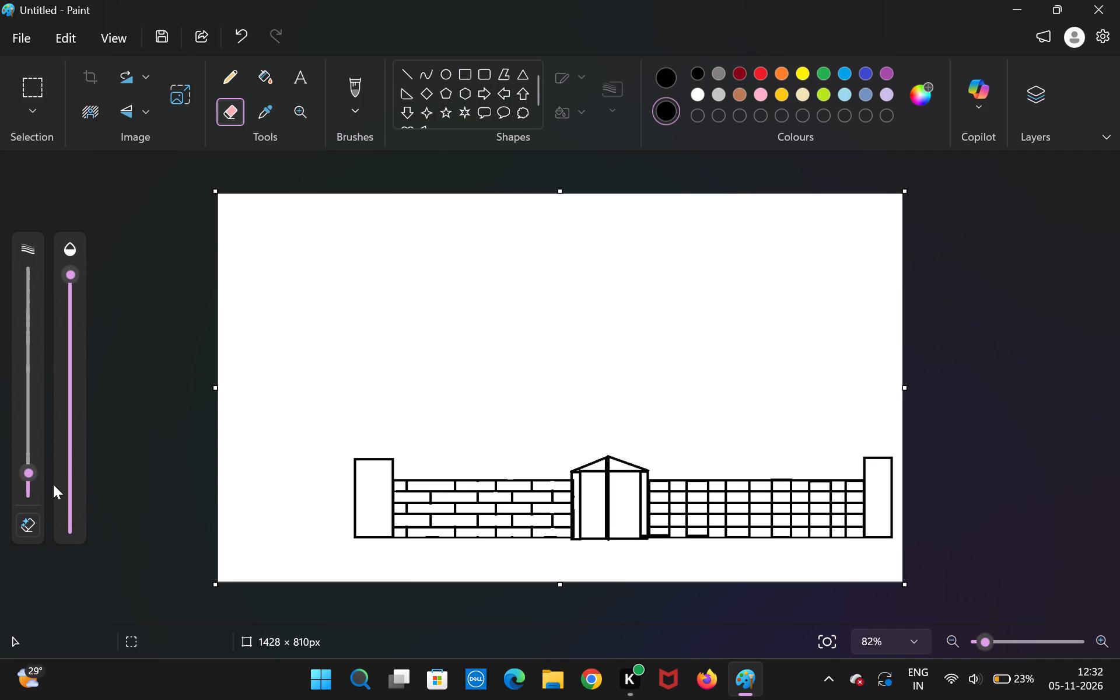
pyautogui.click(28, 446)
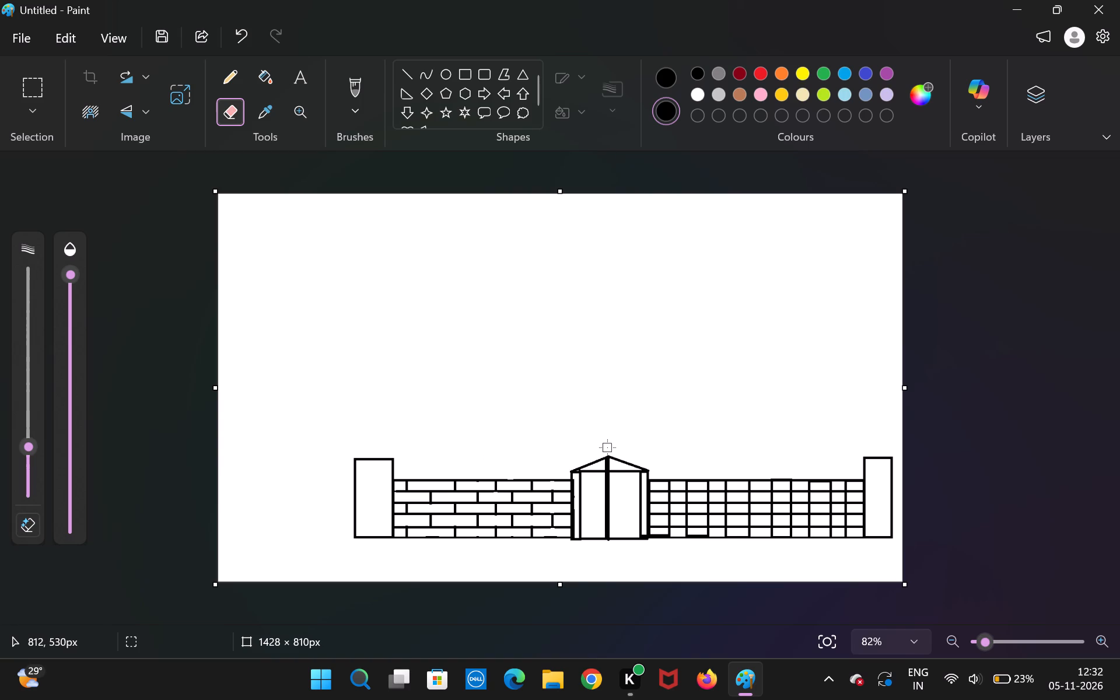
pyautogui.moveTo(607, 447); pyautogui.dragTo(612, 563)
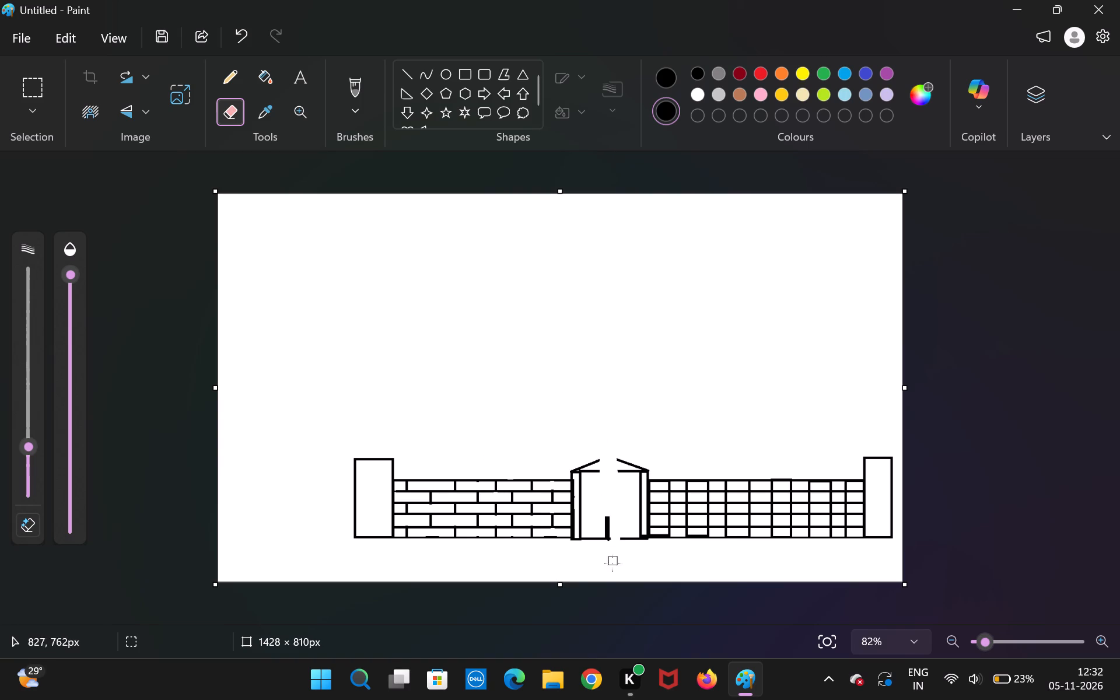
pyautogui.moveTo(612, 563); pyautogui.dragTo(585, 537)
pyautogui.moveTo(585, 537); pyautogui.dragTo(587, 485)
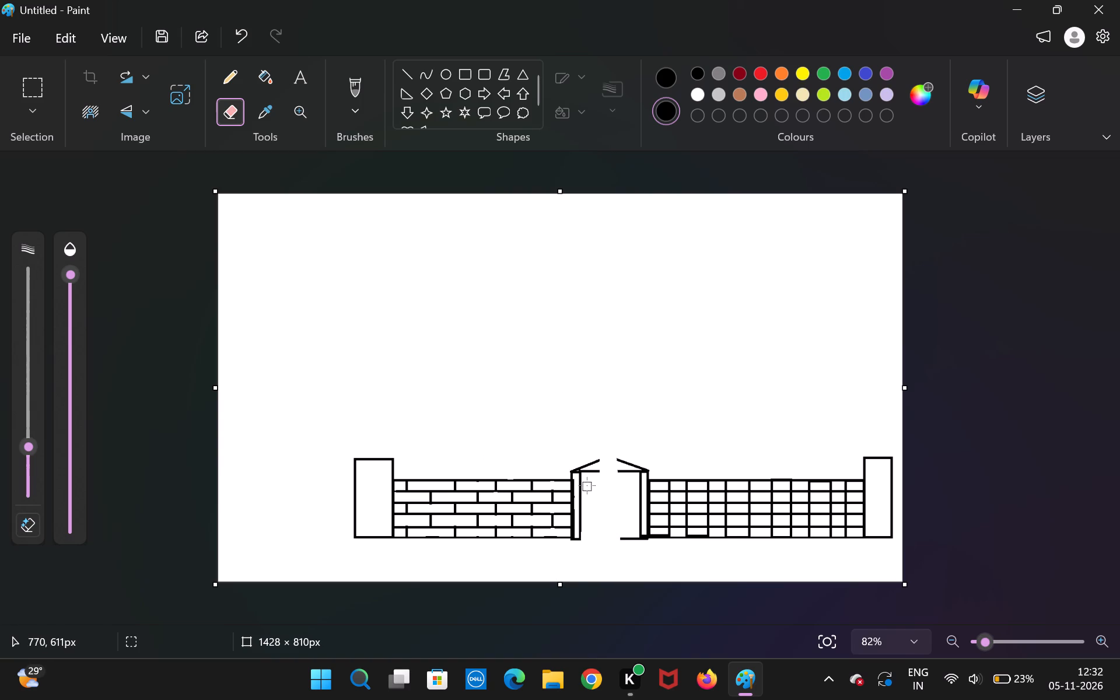
pyautogui.moveTo(587, 485); pyautogui.dragTo(591, 485)
pyautogui.moveTo(591, 485); pyautogui.dragTo(579, 462)
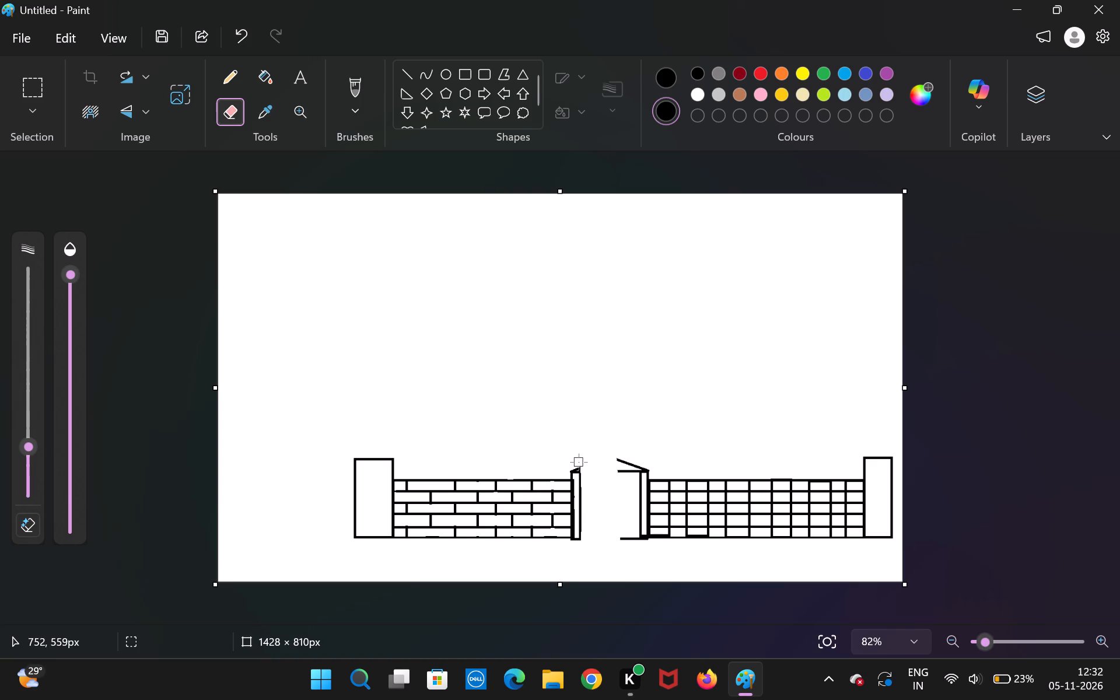
pyautogui.moveTo(579, 462); pyautogui.dragTo(577, 466)
# Erase the gate's remaining right-half roof, top and base lines up to the right inner post.
pyautogui.moveTo(577, 466); pyautogui.dragTo(631, 464)
pyautogui.moveTo(631, 464); pyautogui.dragTo(635, 467)
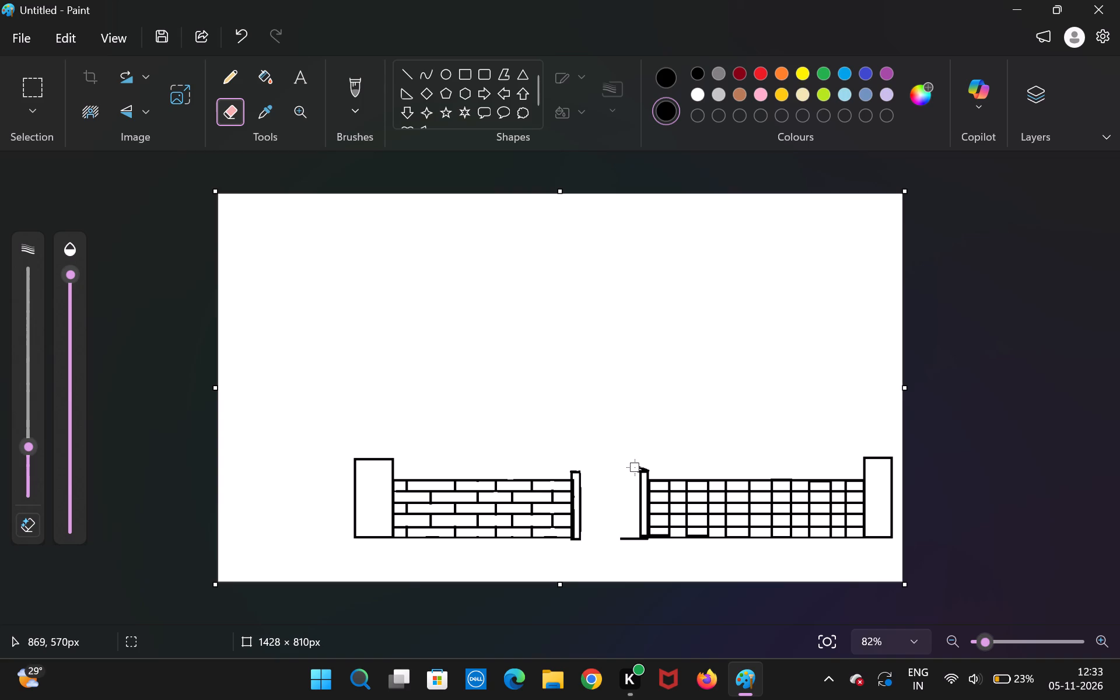
pyautogui.moveTo(635, 467); pyautogui.dragTo(649, 464)
pyautogui.moveTo(649, 464); pyautogui.dragTo(622, 502)
pyautogui.moveTo(622, 502); pyautogui.dragTo(628, 541)
pyautogui.moveTo(628, 541); pyautogui.dragTo(631, 539)
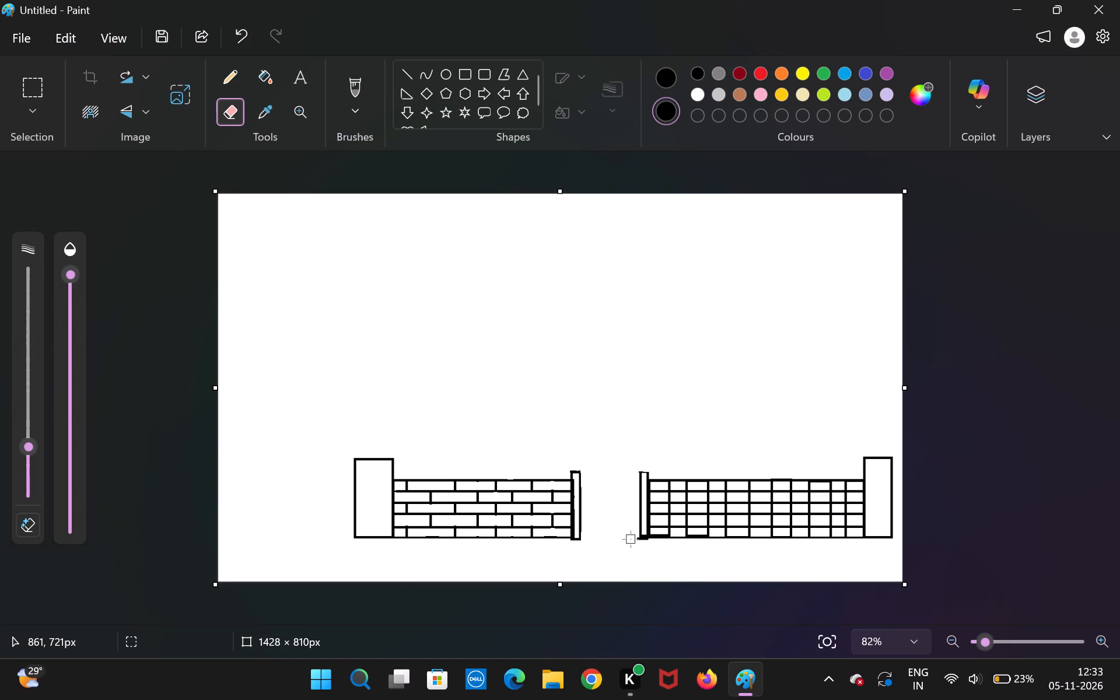
pyautogui.moveTo(631, 539); pyautogui.dragTo(636, 547)
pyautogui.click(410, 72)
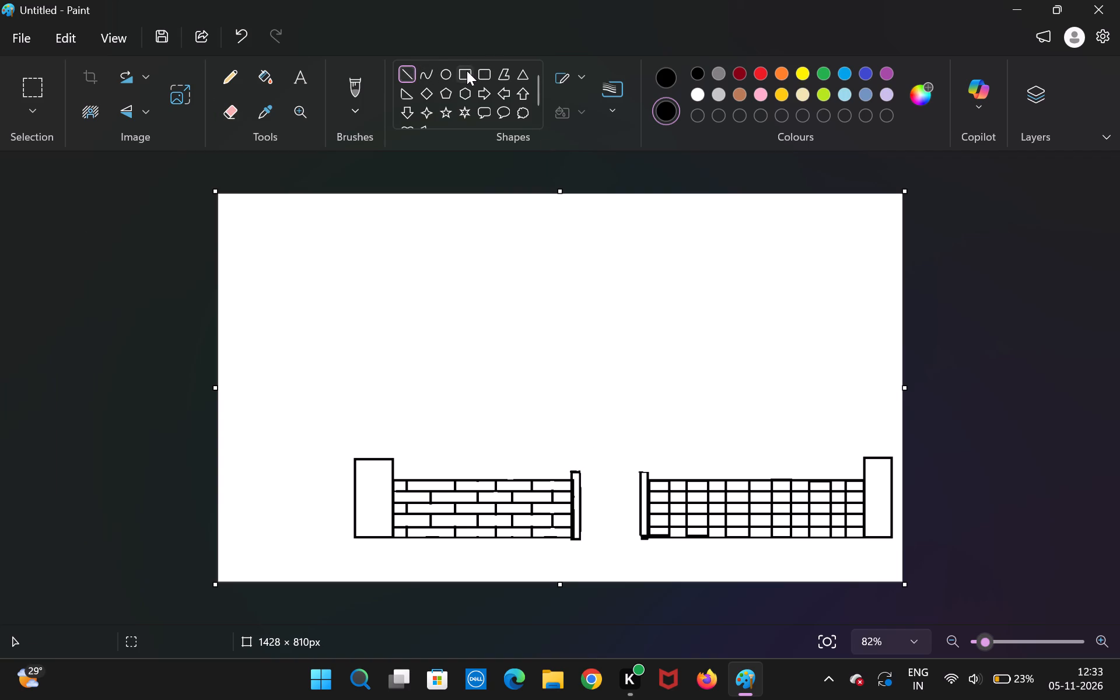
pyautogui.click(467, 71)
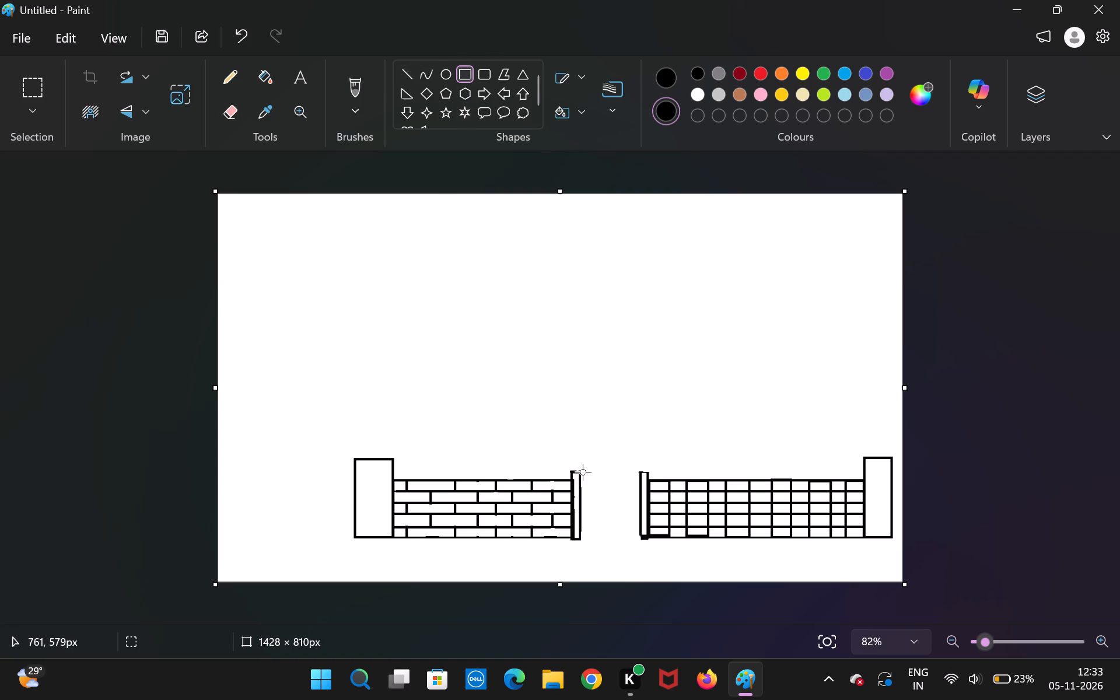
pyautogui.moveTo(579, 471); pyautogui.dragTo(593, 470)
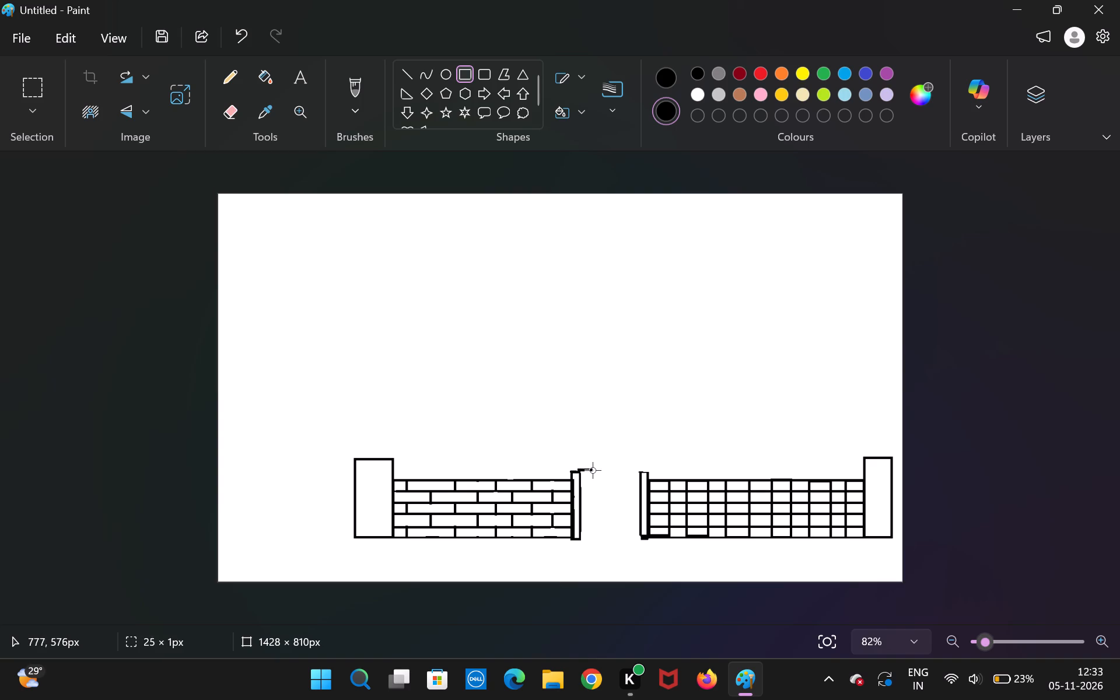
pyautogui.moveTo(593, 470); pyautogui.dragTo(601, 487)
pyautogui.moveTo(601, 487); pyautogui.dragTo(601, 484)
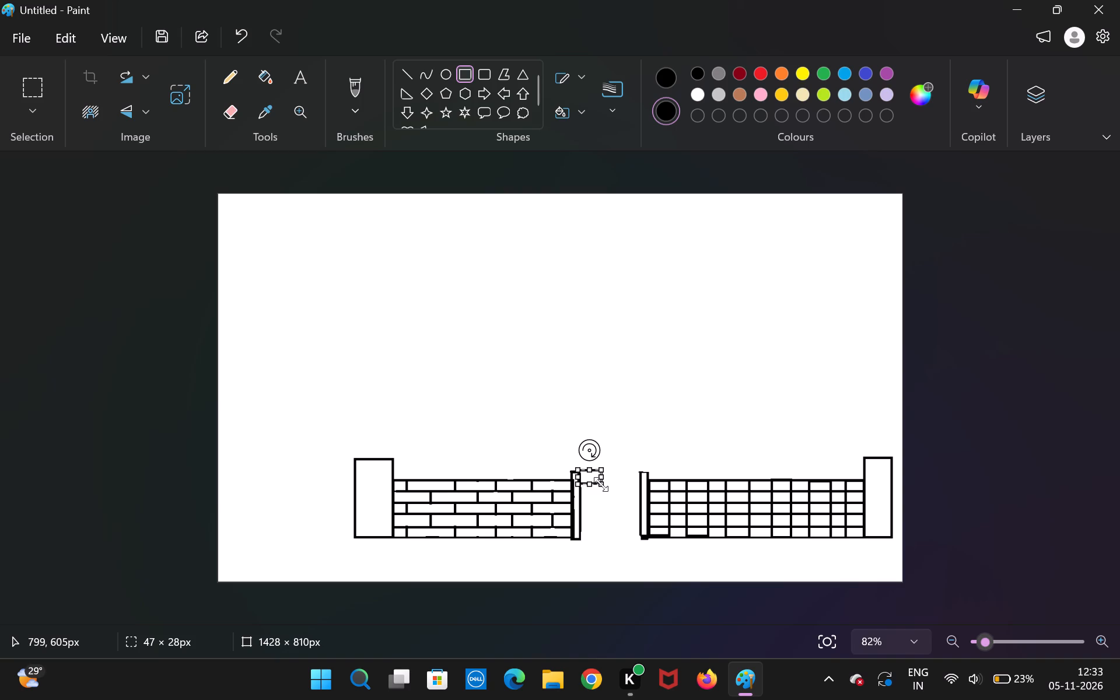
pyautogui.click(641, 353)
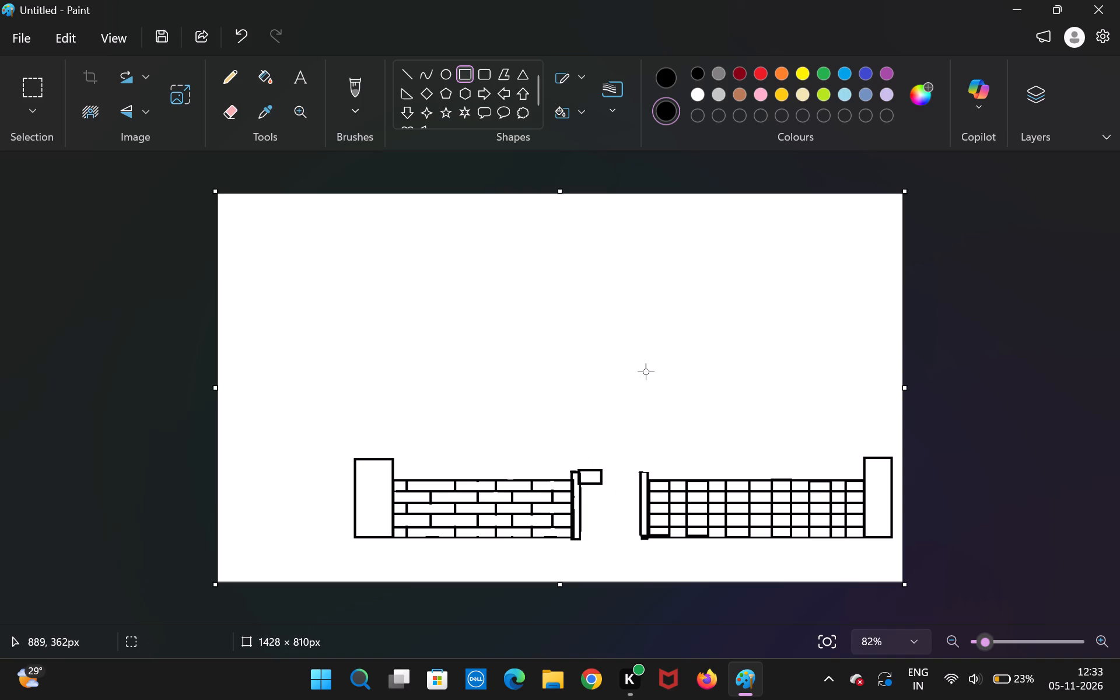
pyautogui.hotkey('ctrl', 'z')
# Draw a black outlined rectangle about 121 × 142 px filling the gap between the two inner posts.
pyautogui.moveTo(579, 471); pyautogui.dragTo(596, 484)
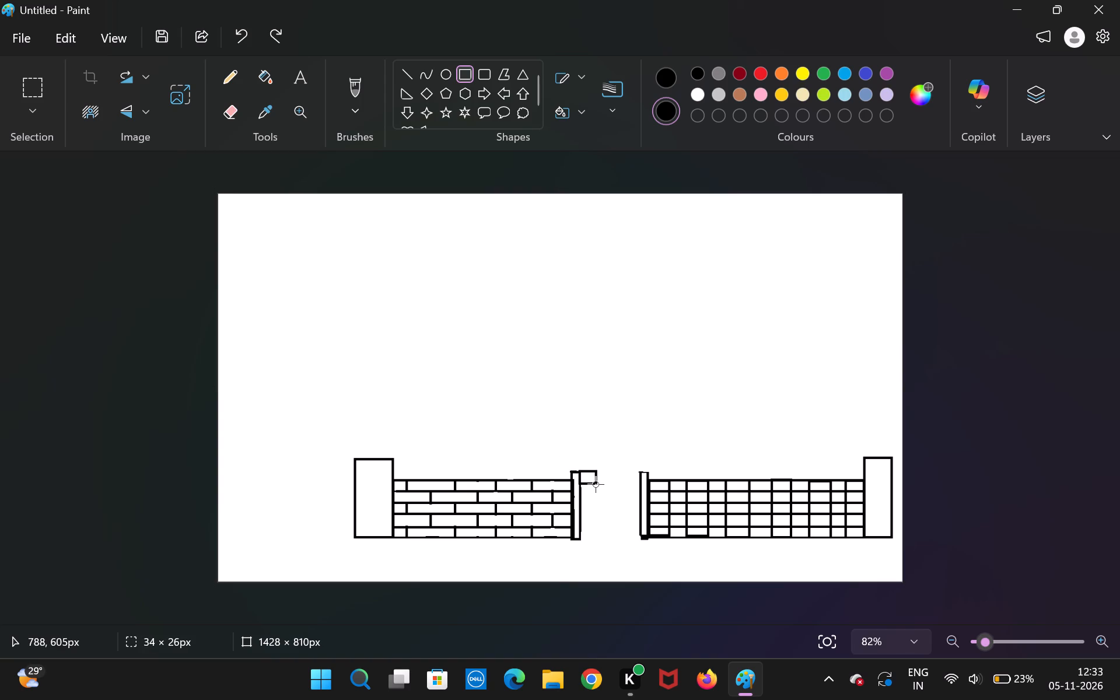
pyautogui.moveTo(596, 484); pyautogui.dragTo(634, 544)
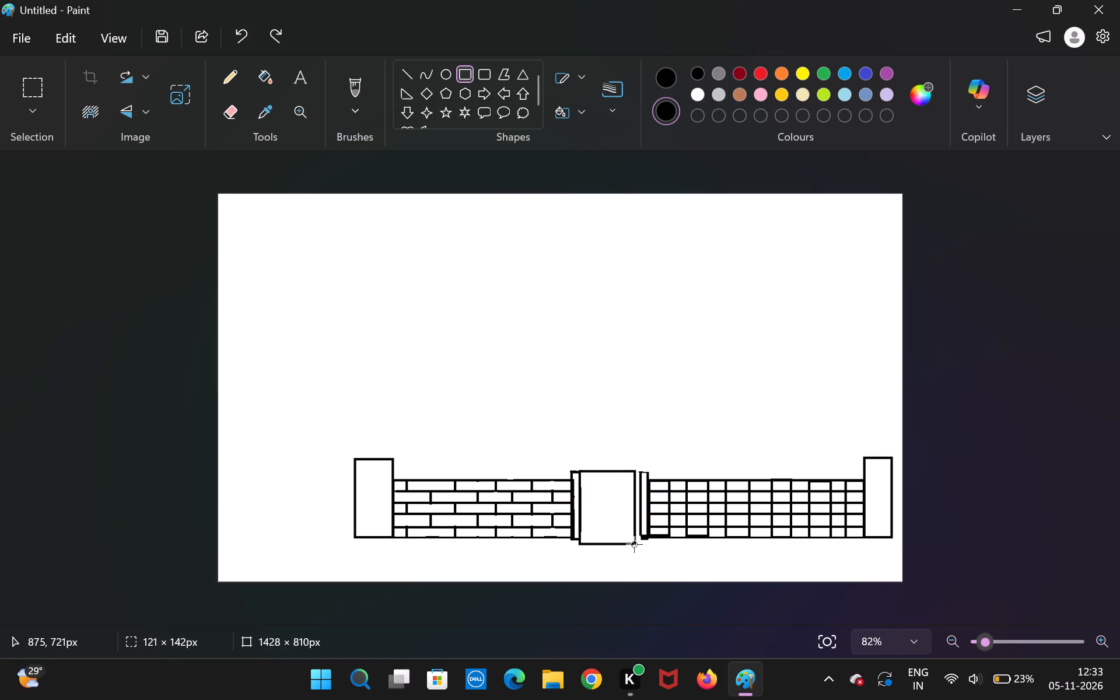
pyautogui.moveTo(634, 544); pyautogui.dragTo(634, 540)
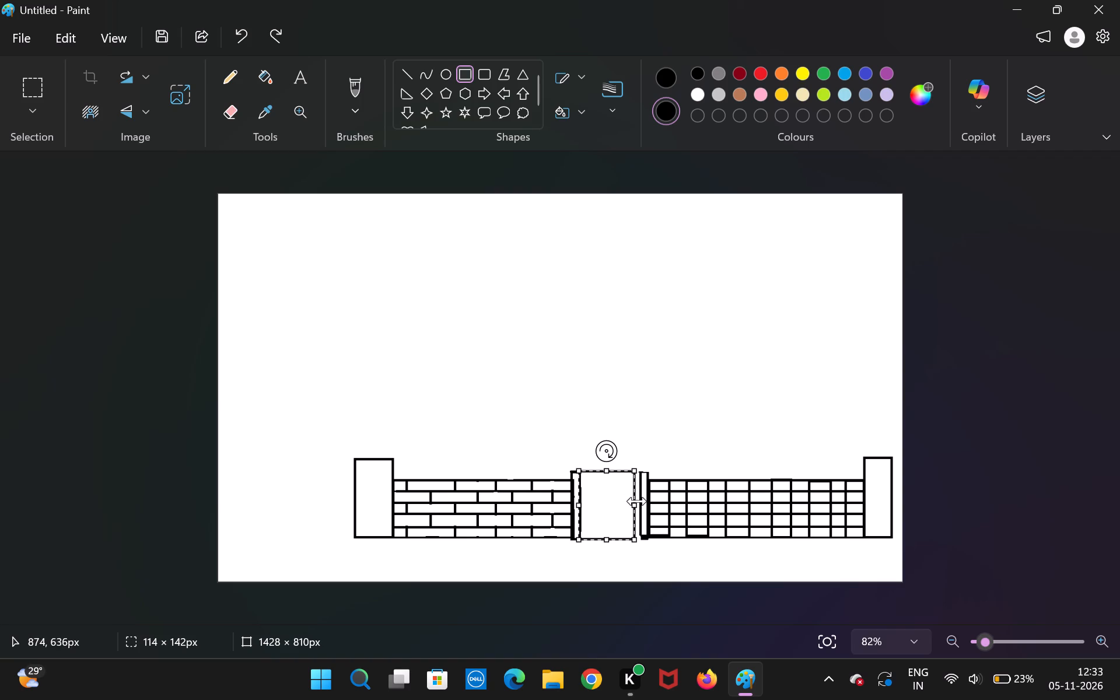
pyautogui.click(636, 505)
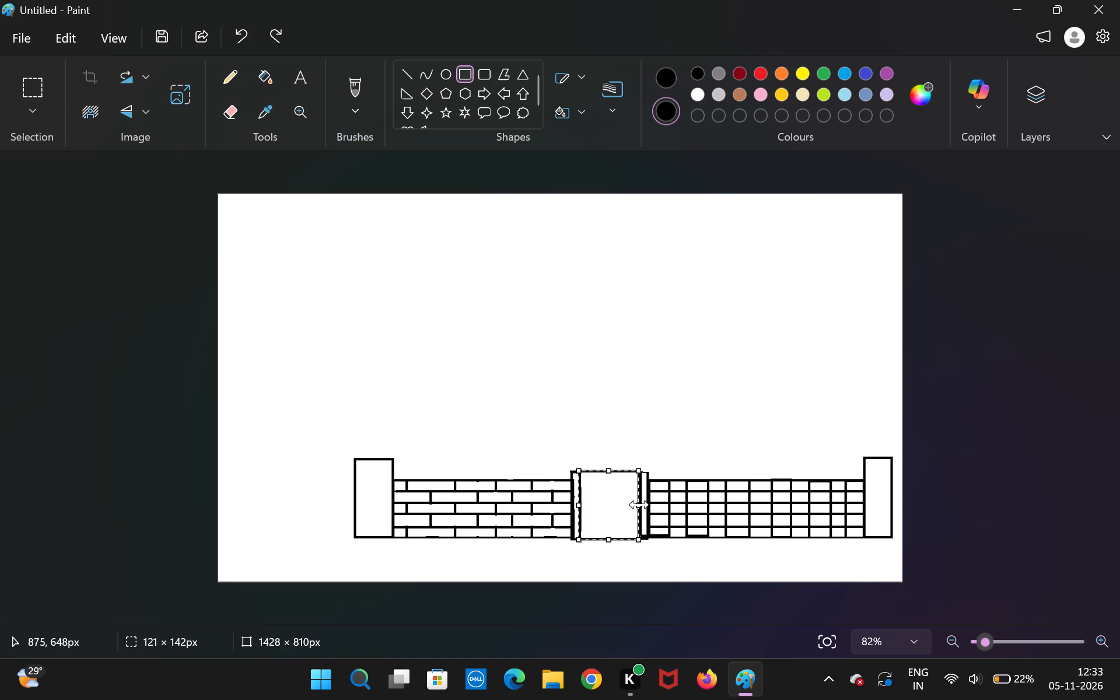
pyautogui.click(668, 394)
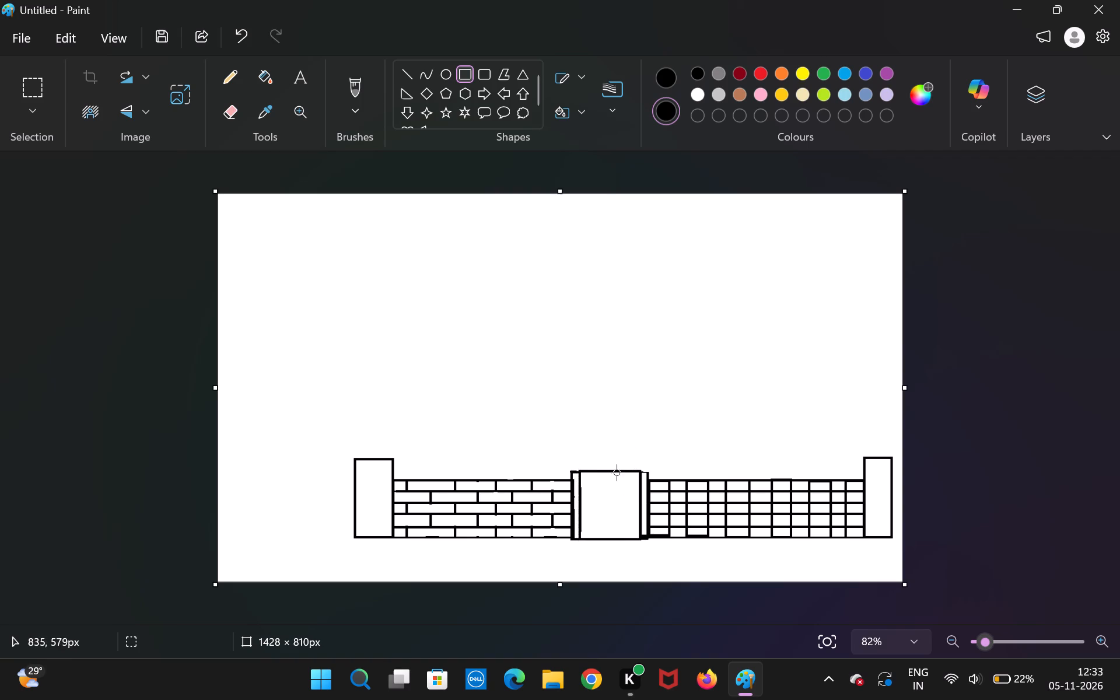
pyautogui.click(646, 405)
# Draw two vertical black lines inside the central rectangle, about 60 px long near its left side and 52 px near its right.
pyautogui.click(411, 70)
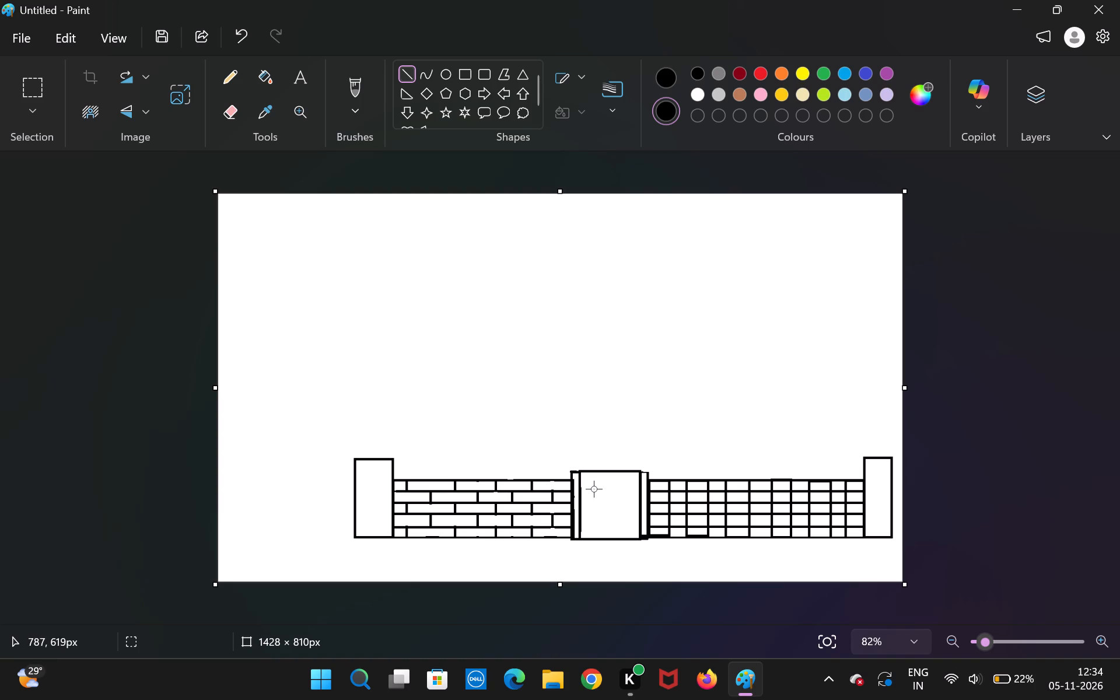
pyautogui.moveTo(588, 494); pyautogui.dragTo(588, 522)
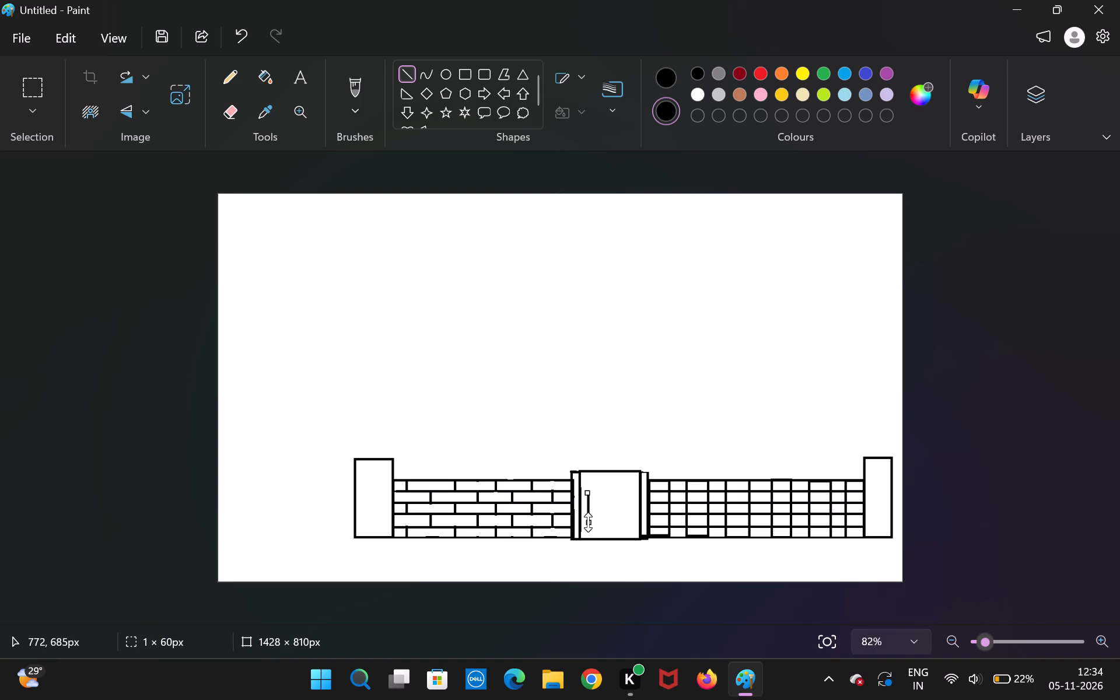
pyautogui.click(607, 517)
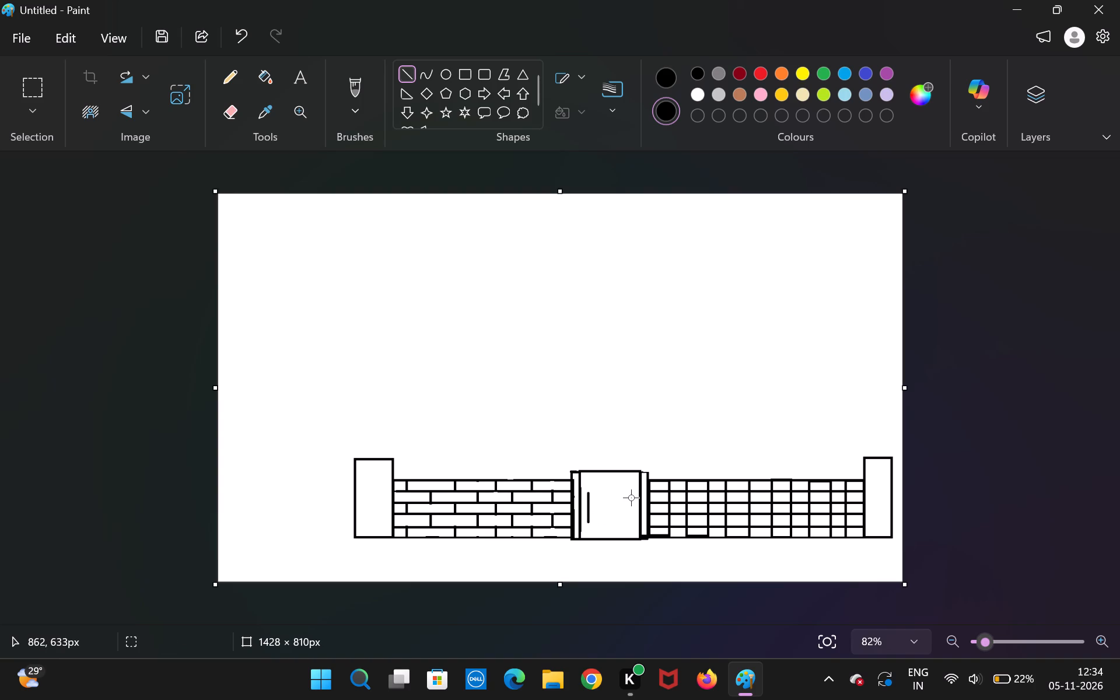
pyautogui.moveTo(628, 496); pyautogui.dragTo(629, 520)
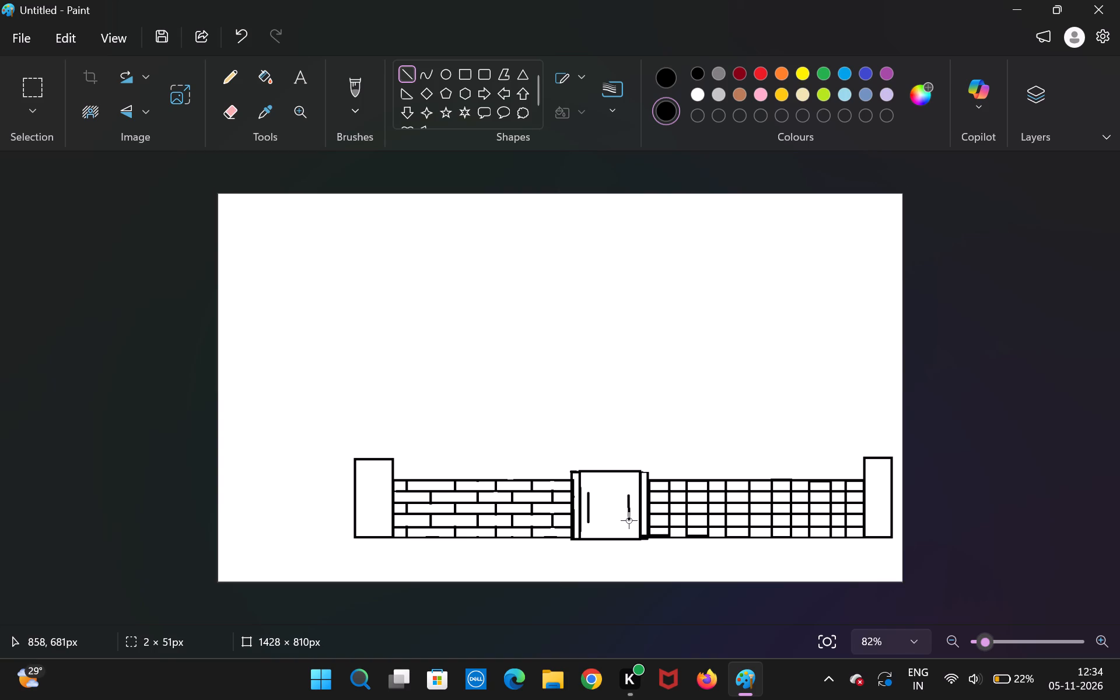
pyautogui.moveTo(629, 520); pyautogui.dragTo(628, 520)
pyautogui.moveTo(628, 520); pyautogui.dragTo(628, 521)
pyautogui.click(636, 428)
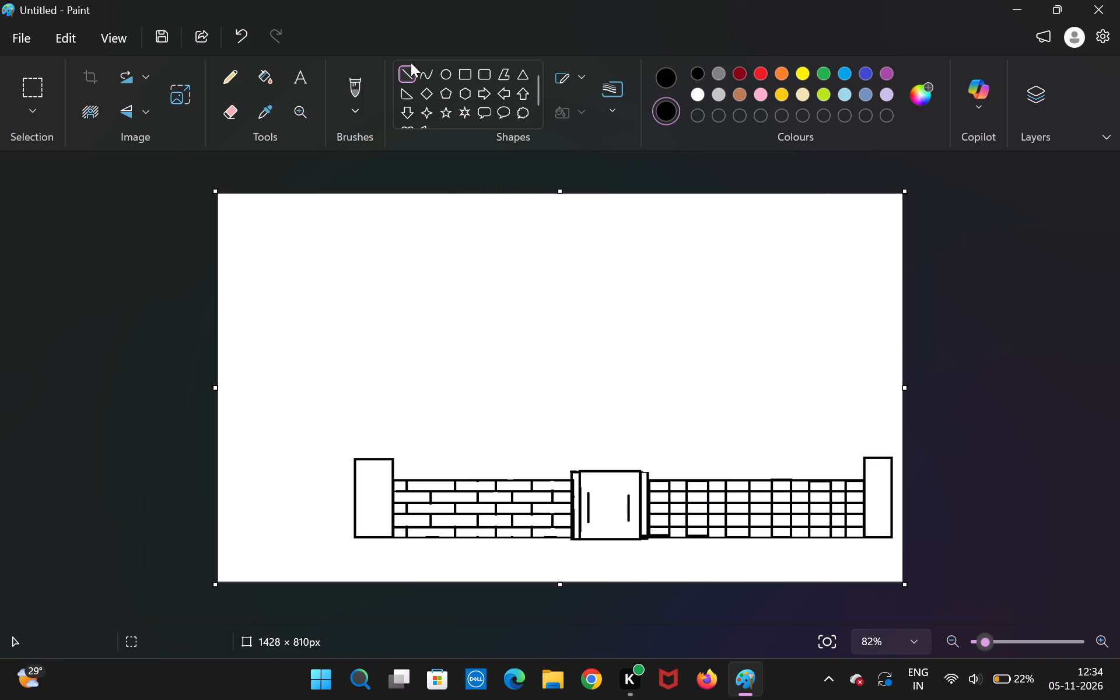
# Draw a narrow upright rectangle about 198 px tall standing on the left brick wall, against the left outer block.
pyautogui.click(467, 74)
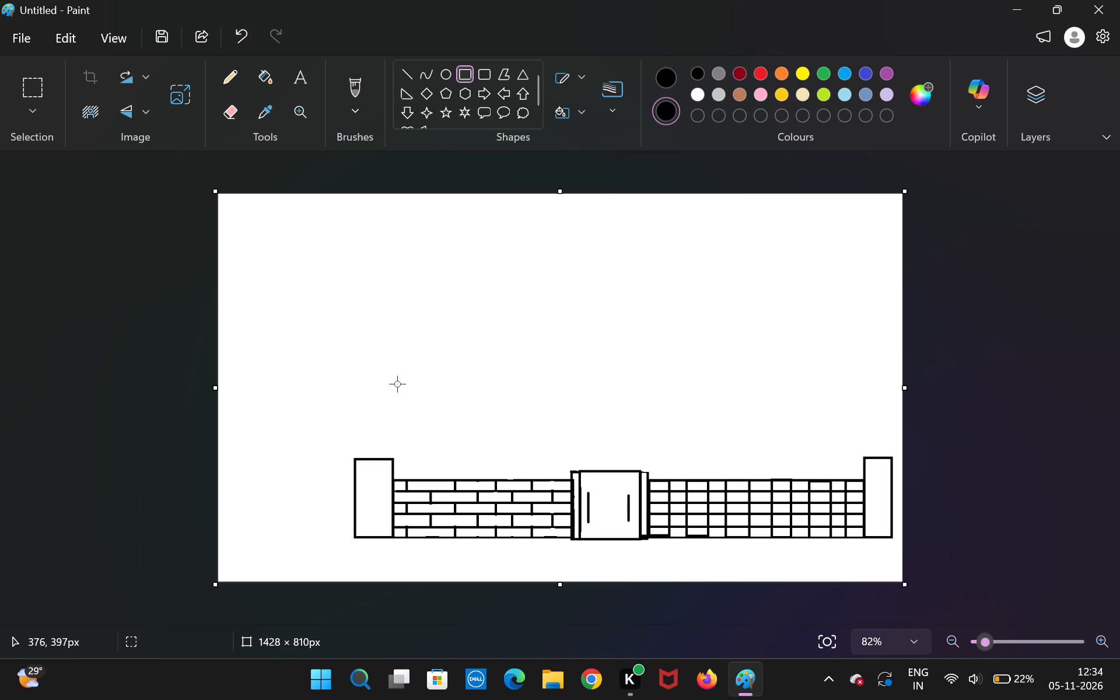
pyautogui.moveTo(397, 383); pyautogui.dragTo(412, 478)
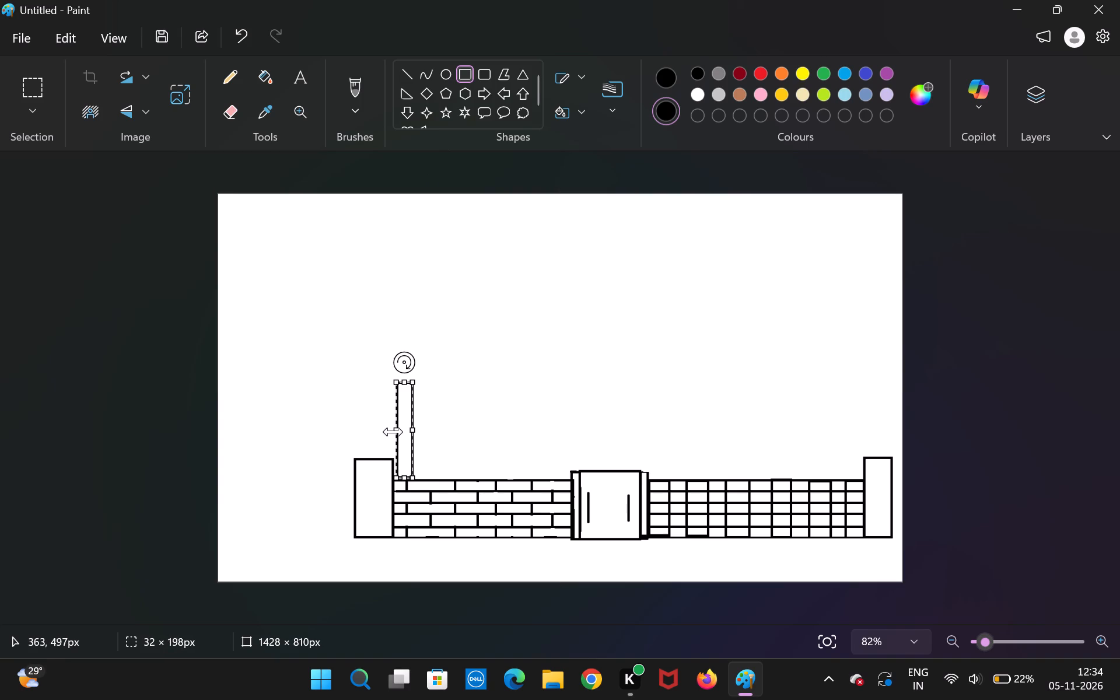
pyautogui.click(393, 431)
pyautogui.click(461, 432)
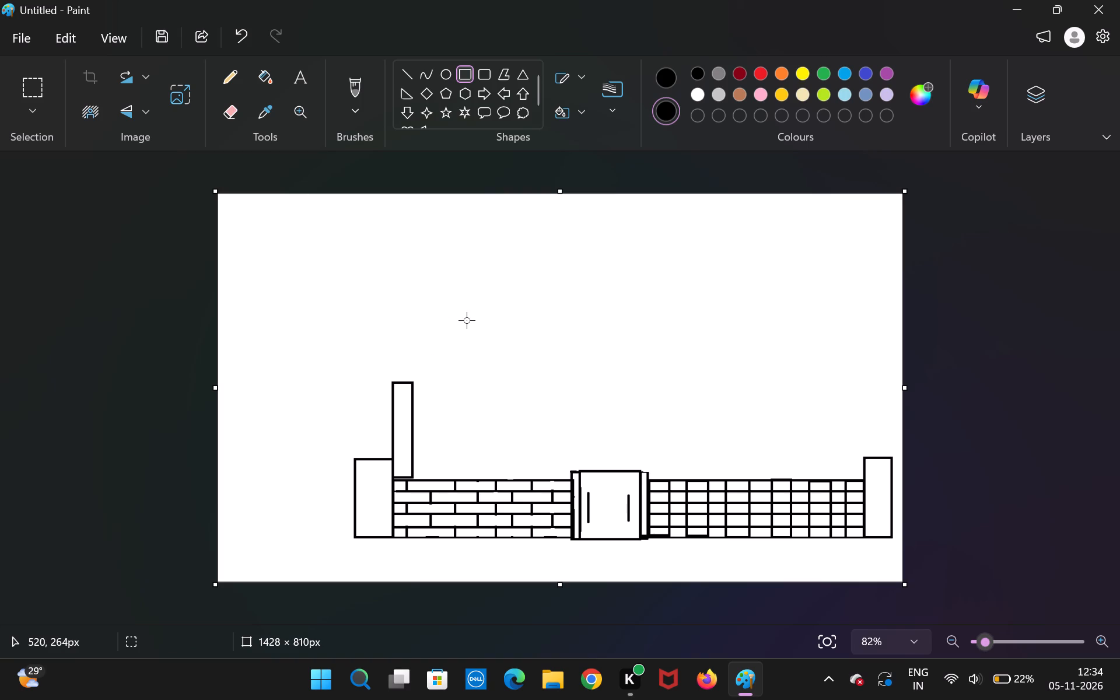
# Draw a horizontal rectangle about 392 × 98 px resting on the narrow upright and extending over the left brick wall.
pyautogui.click(462, 74)
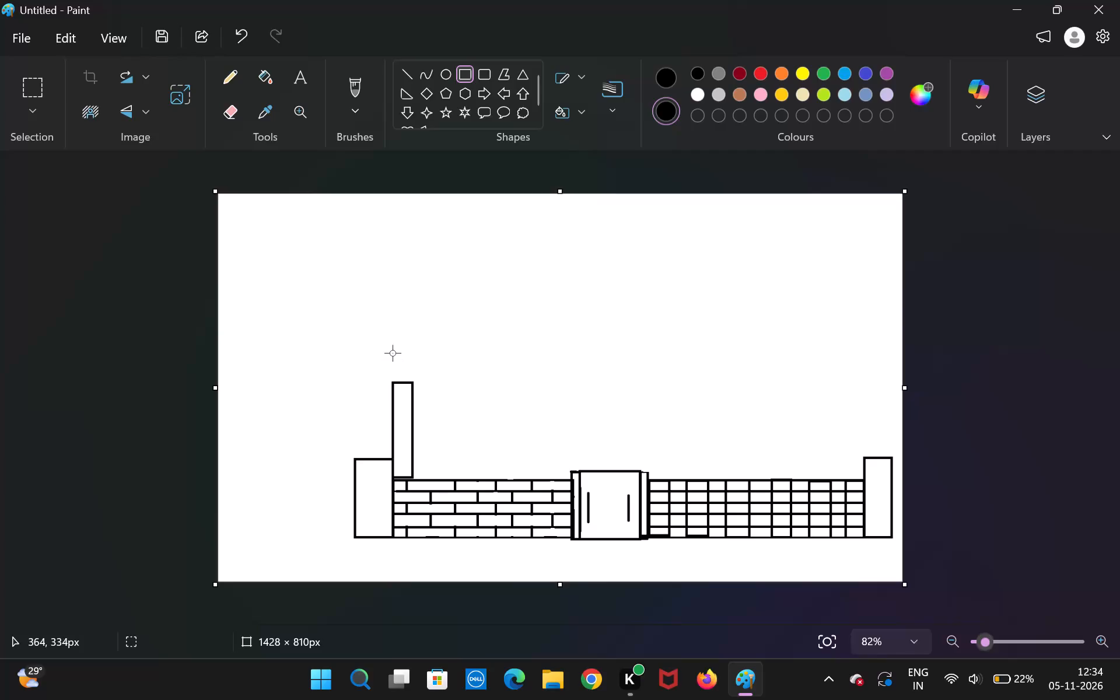
pyautogui.moveTo(392, 334); pyautogui.dragTo(482, 390)
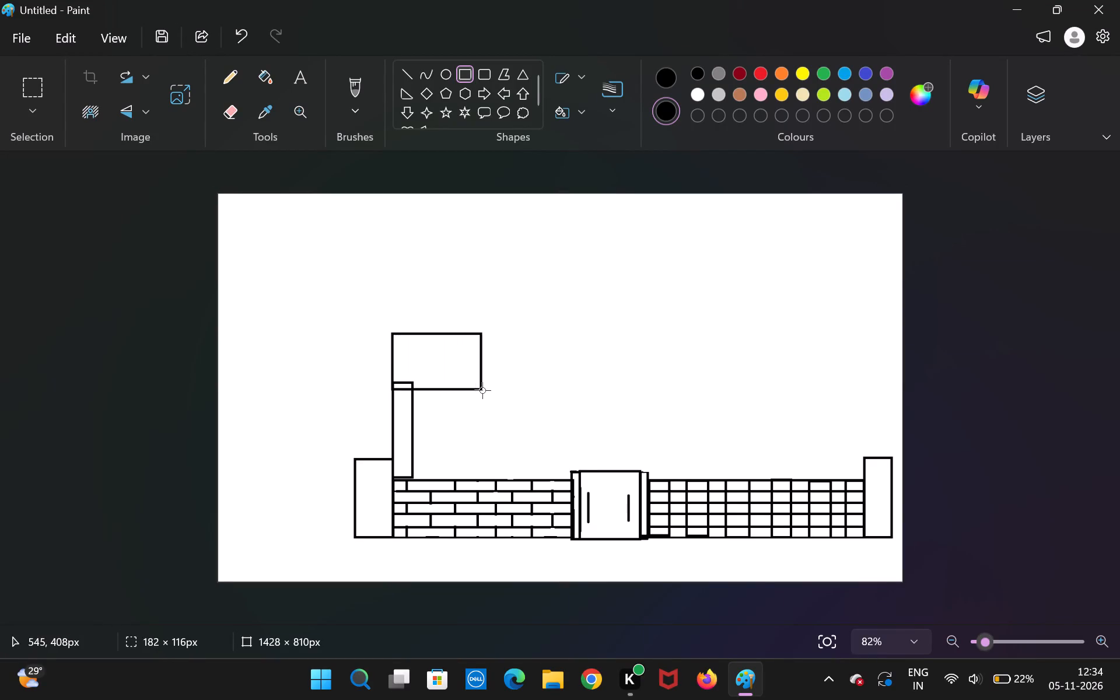
pyautogui.moveTo(482, 390); pyautogui.dragTo(564, 383)
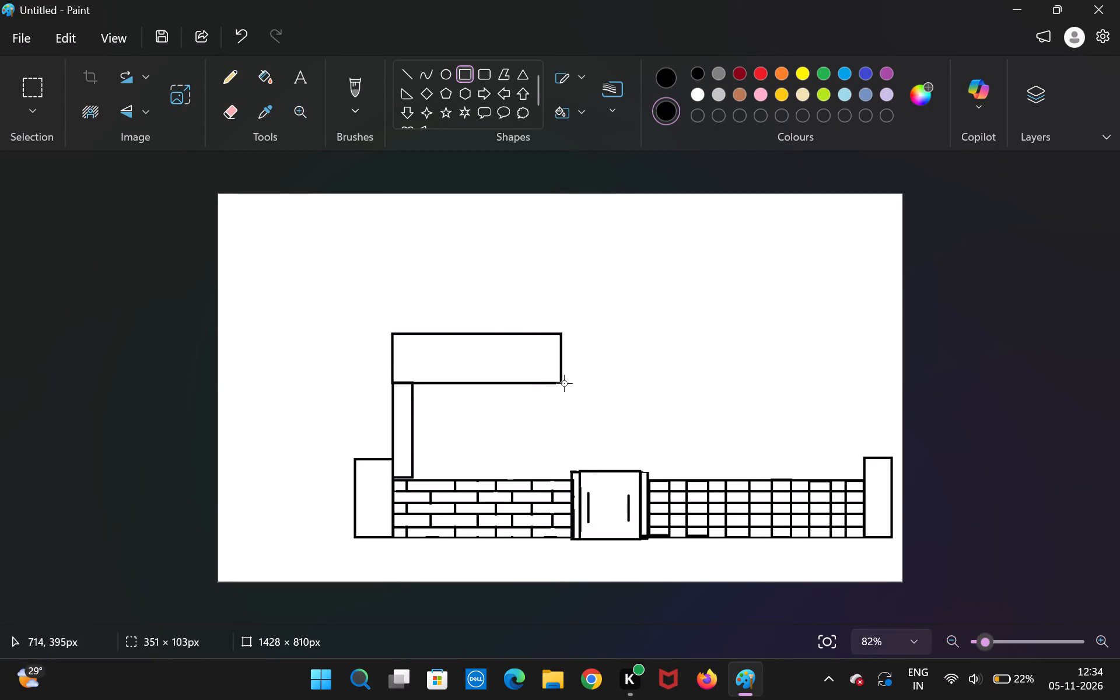
pyautogui.moveTo(564, 383); pyautogui.dragTo(580, 381)
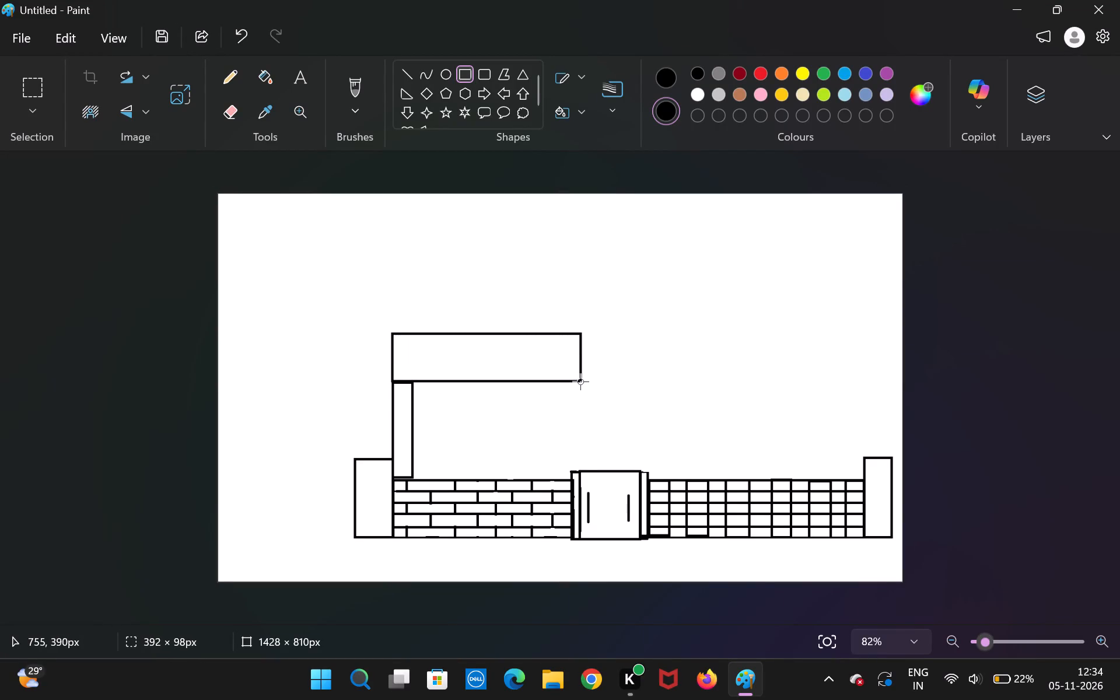
pyautogui.moveTo(580, 381); pyautogui.dragTo(581, 382)
pyautogui.click(631, 384)
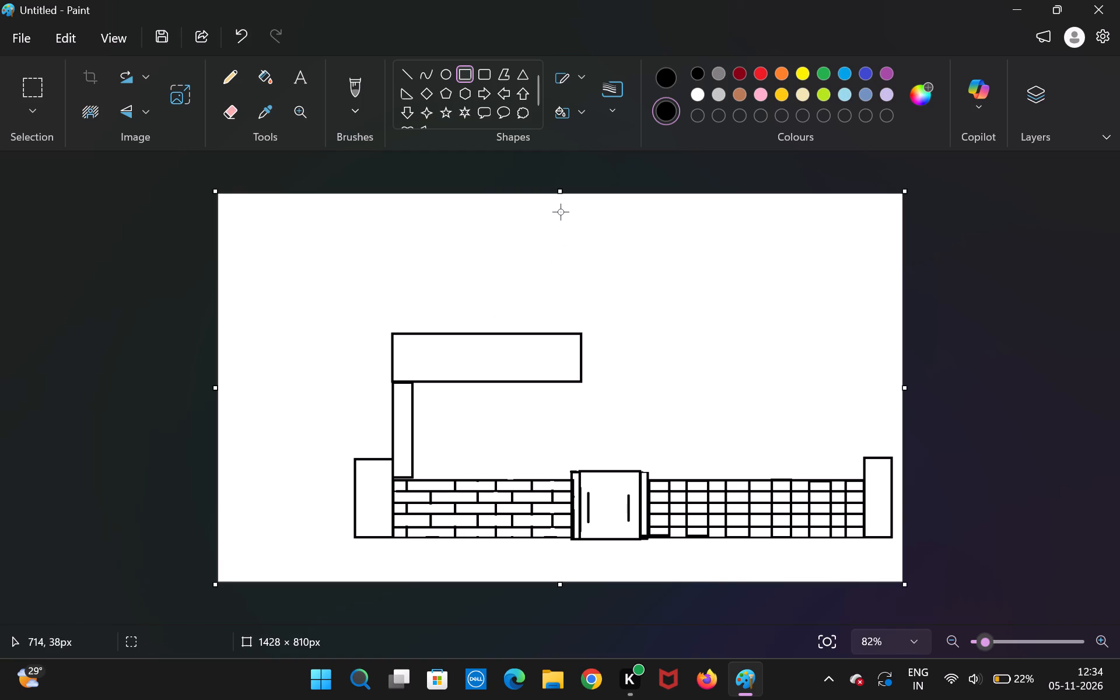
# Draw an upright rectangle about 370 px tall from near the canvas top to the horizontal beam's lower right corner, widening it slightly leftward.
pyautogui.moveTo(555, 204); pyautogui.dragTo(585, 357)
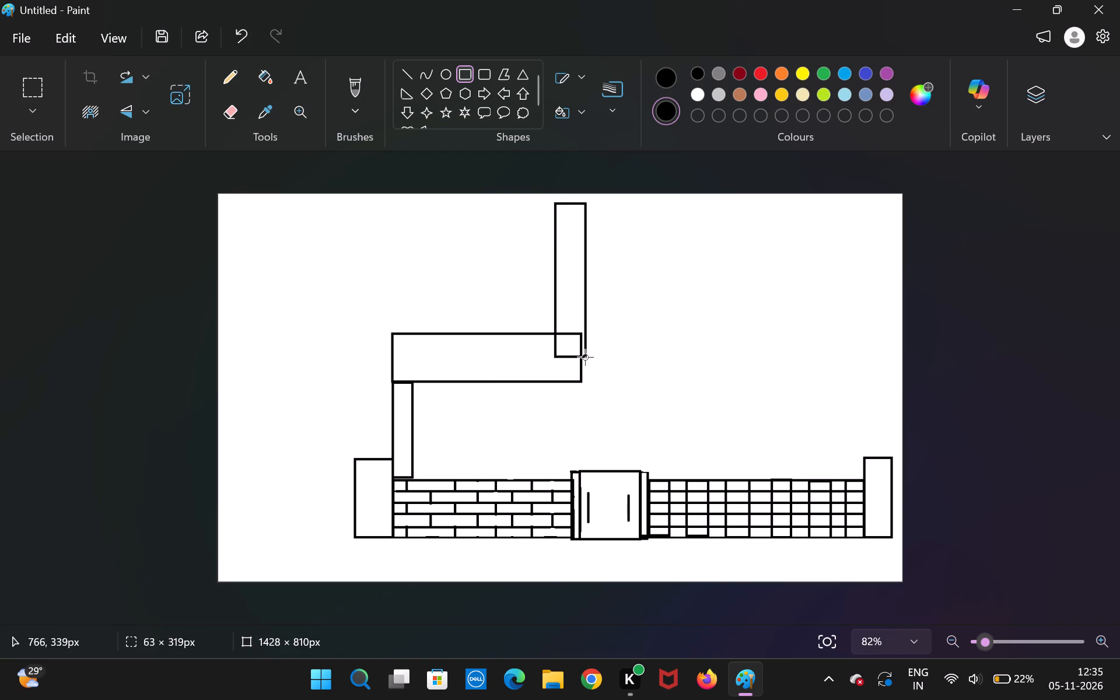
pyautogui.moveTo(585, 357); pyautogui.dragTo(582, 381)
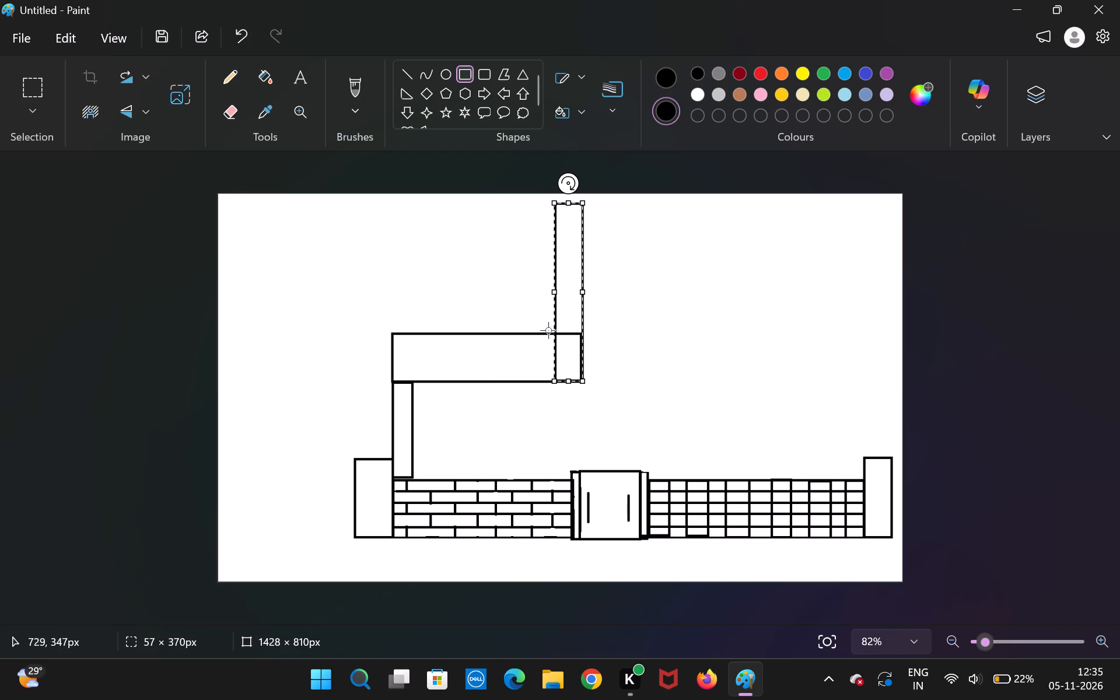
pyautogui.moveTo(553, 302); pyautogui.dragTo(551, 302)
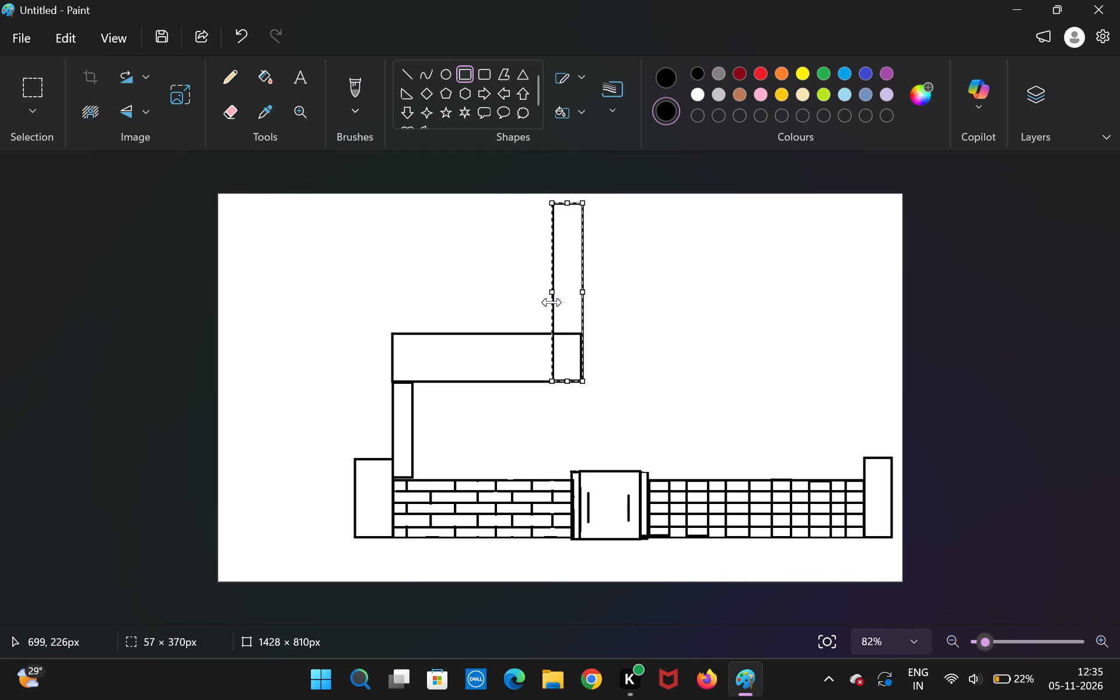
pyautogui.moveTo(551, 302); pyautogui.dragTo(548, 302)
pyautogui.click(648, 323)
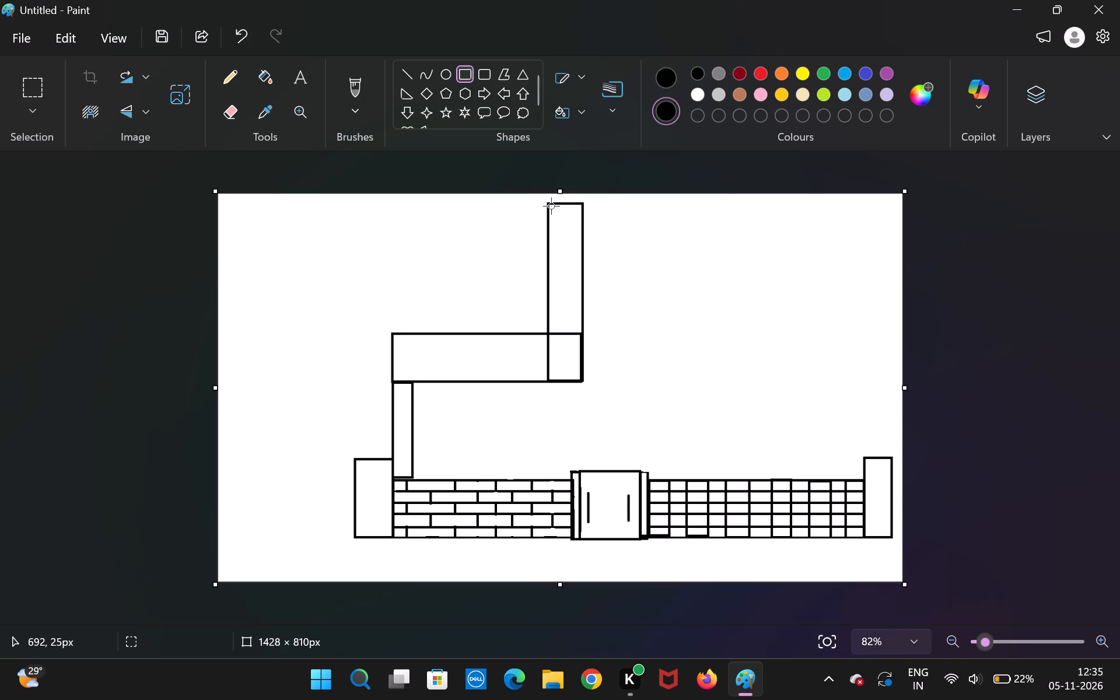
# Draw a horizontal rectangle about 522 × 84 px from the tall upright's top left corner, extending to the right.
pyautogui.moveTo(547, 204); pyautogui.dragTo(617, 232)
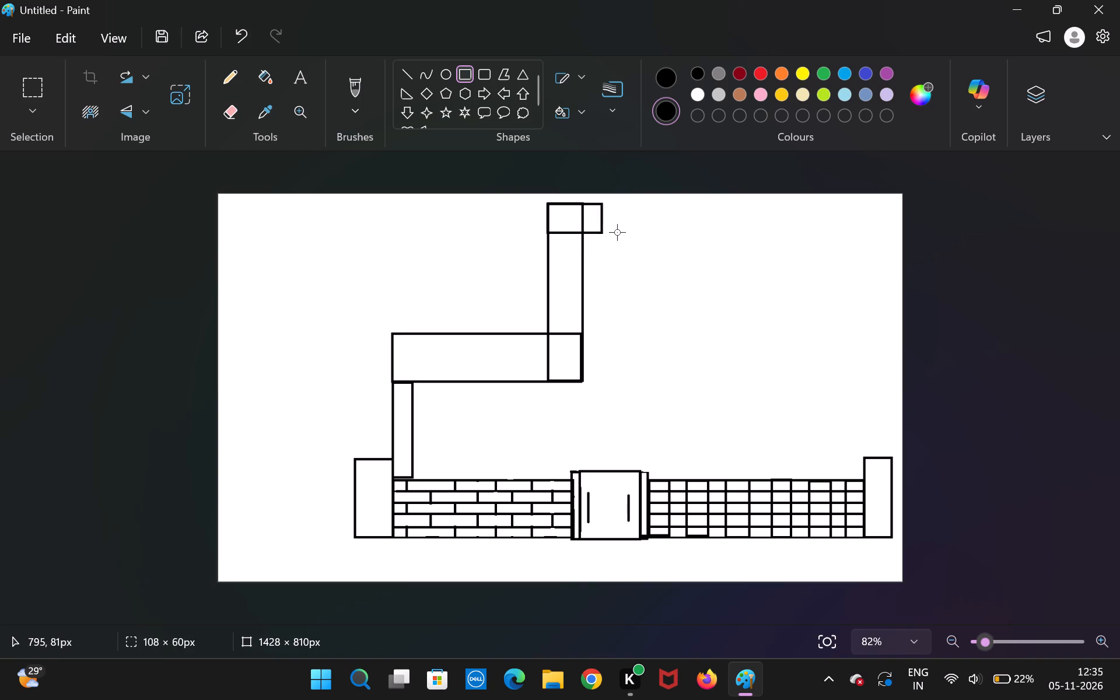
pyautogui.moveTo(617, 232); pyautogui.dragTo(770, 243)
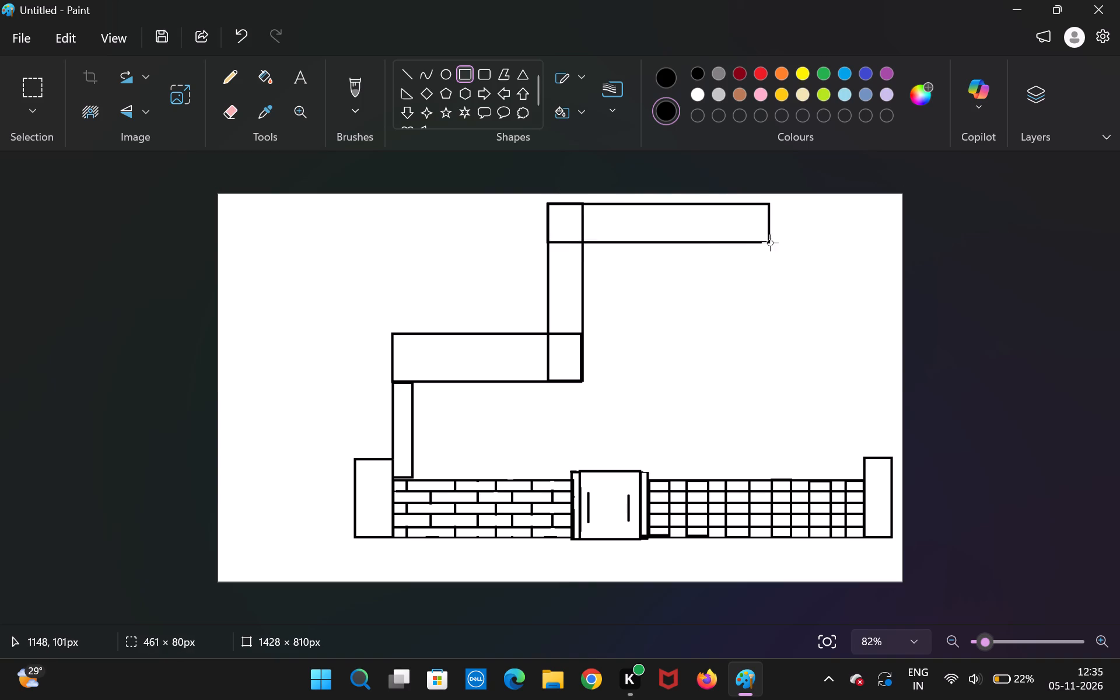
pyautogui.moveTo(770, 243); pyautogui.dragTo(797, 244)
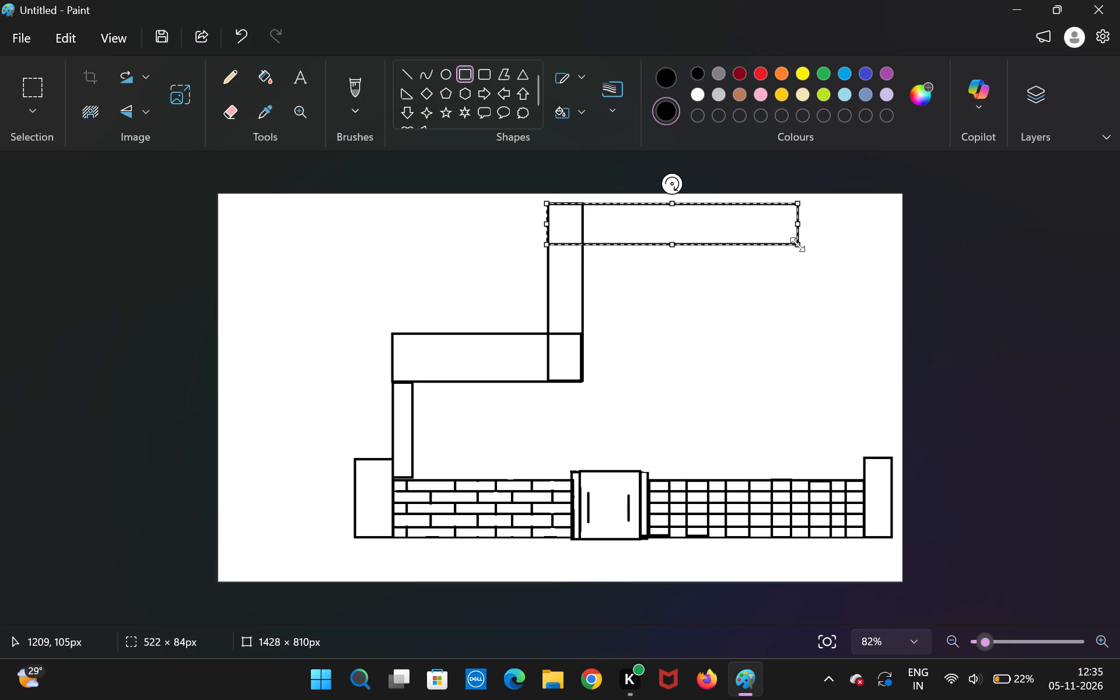
pyautogui.click(826, 295)
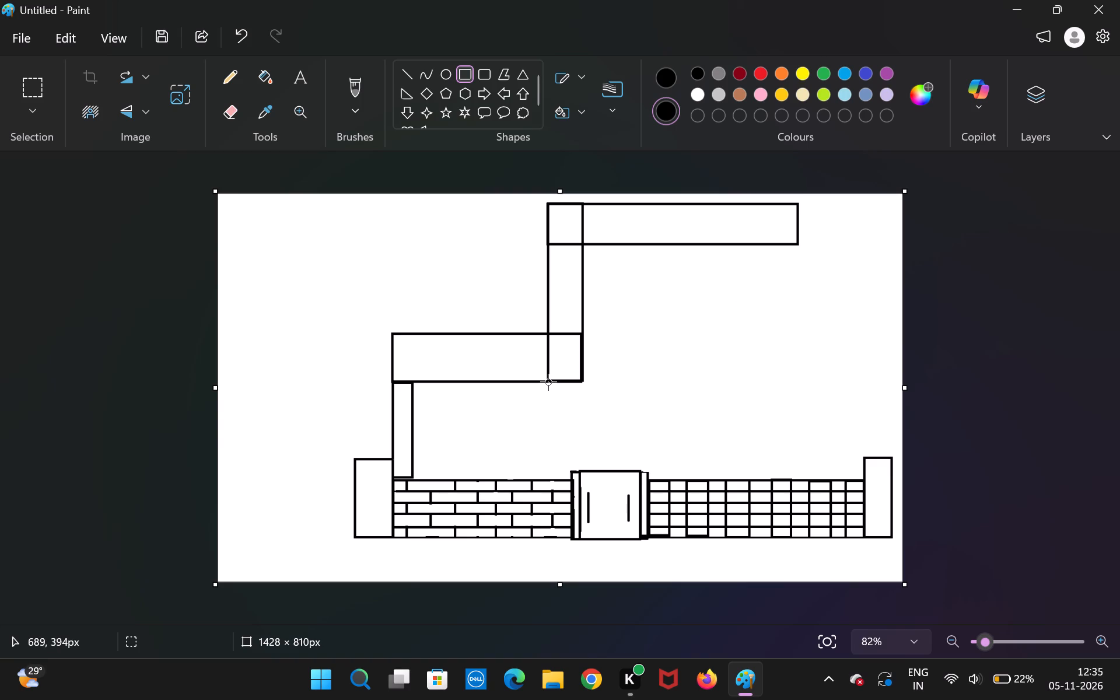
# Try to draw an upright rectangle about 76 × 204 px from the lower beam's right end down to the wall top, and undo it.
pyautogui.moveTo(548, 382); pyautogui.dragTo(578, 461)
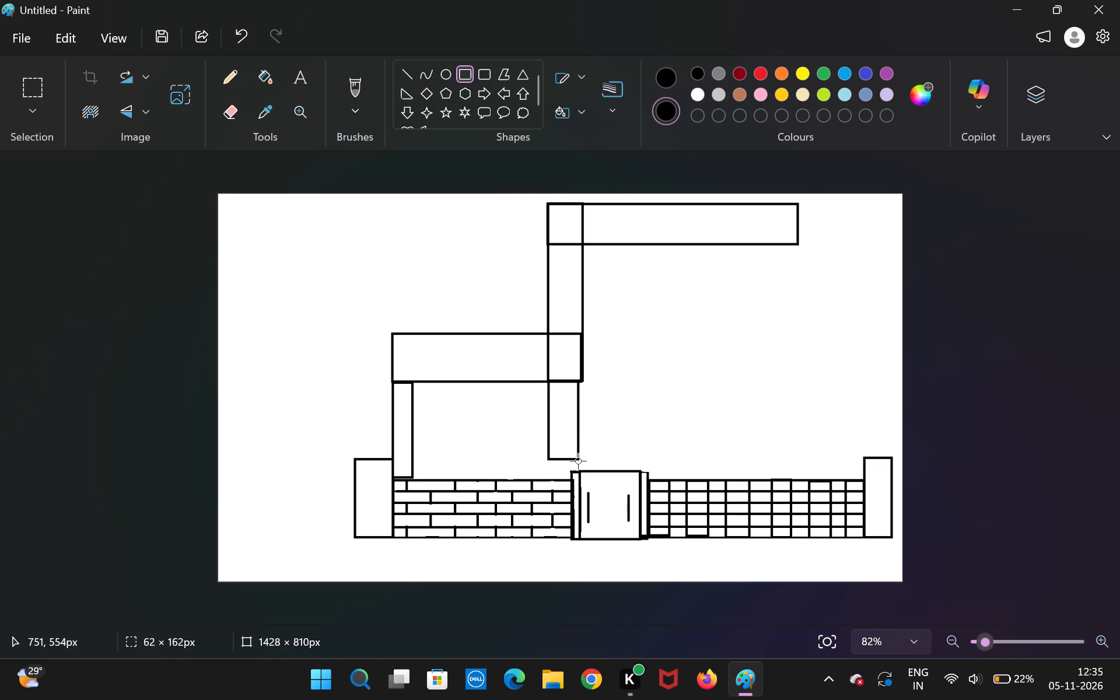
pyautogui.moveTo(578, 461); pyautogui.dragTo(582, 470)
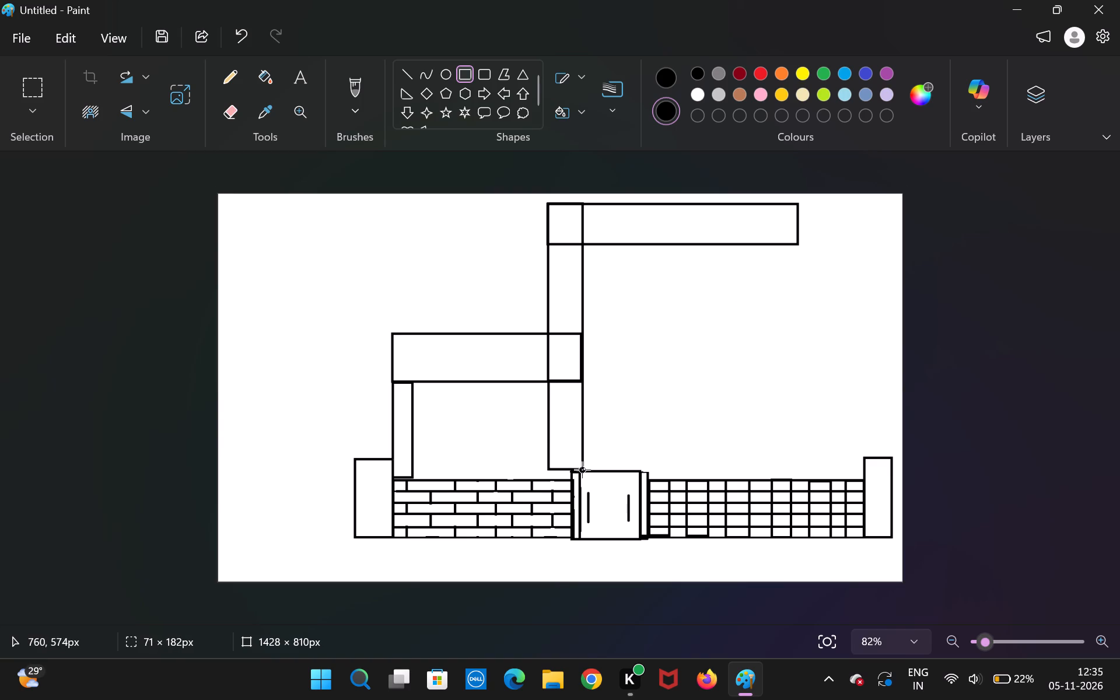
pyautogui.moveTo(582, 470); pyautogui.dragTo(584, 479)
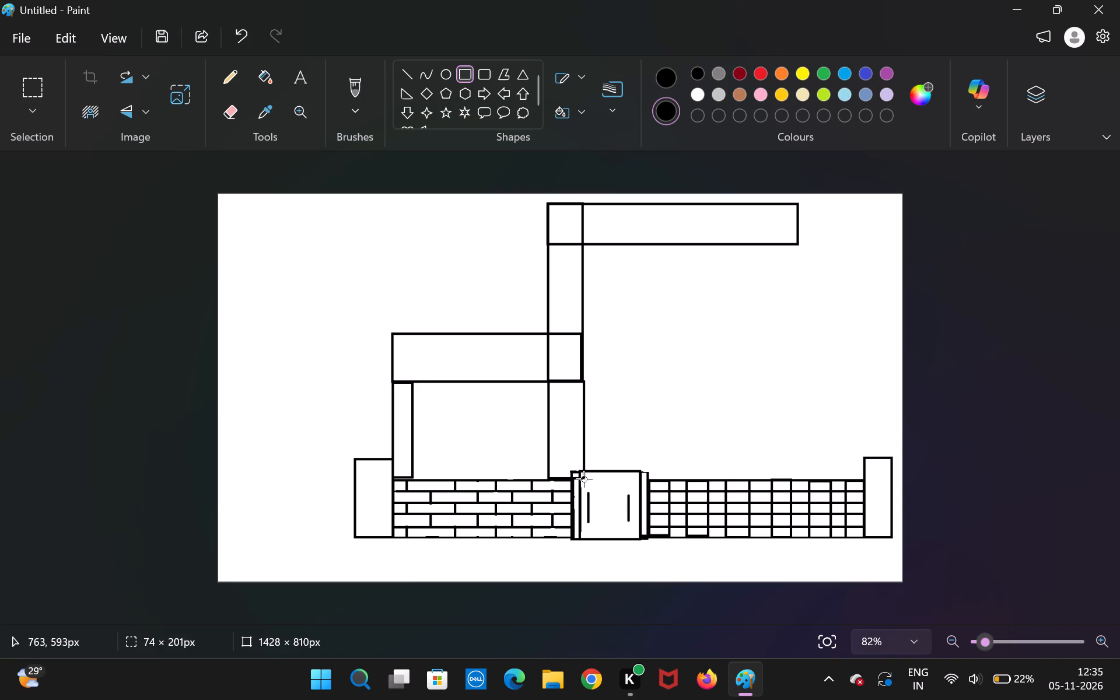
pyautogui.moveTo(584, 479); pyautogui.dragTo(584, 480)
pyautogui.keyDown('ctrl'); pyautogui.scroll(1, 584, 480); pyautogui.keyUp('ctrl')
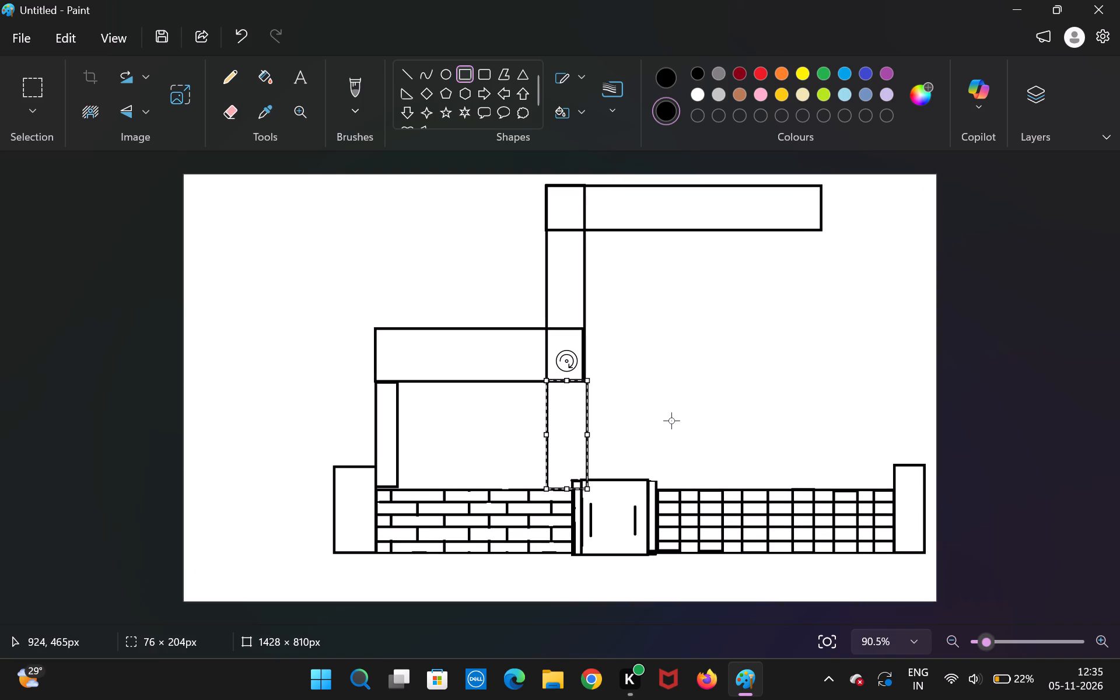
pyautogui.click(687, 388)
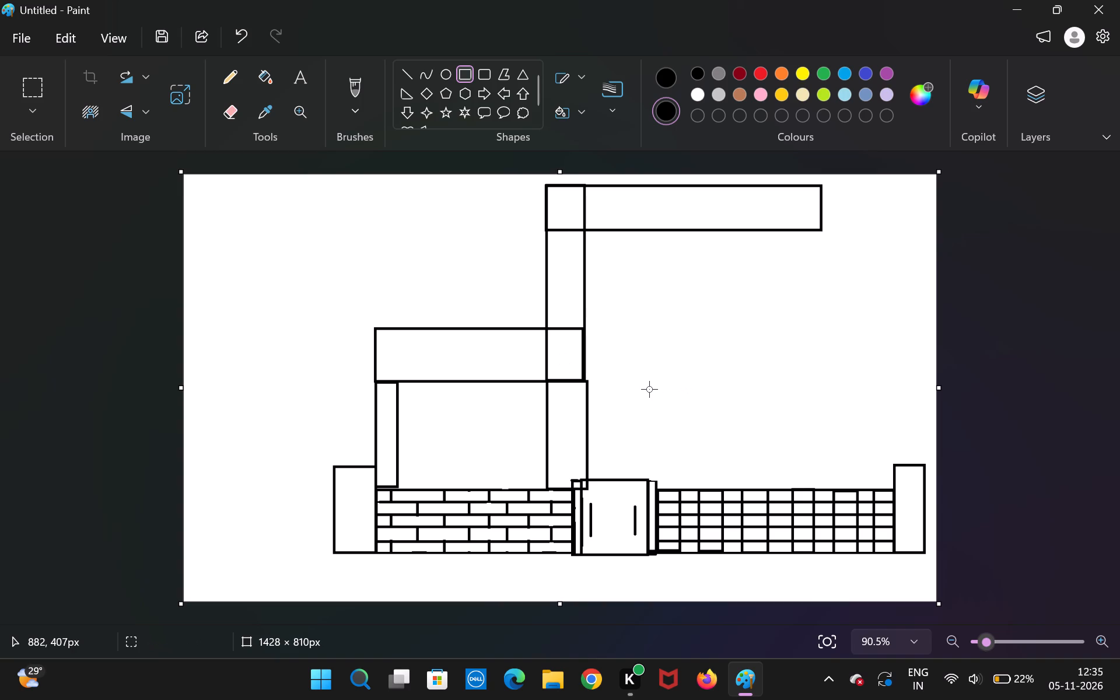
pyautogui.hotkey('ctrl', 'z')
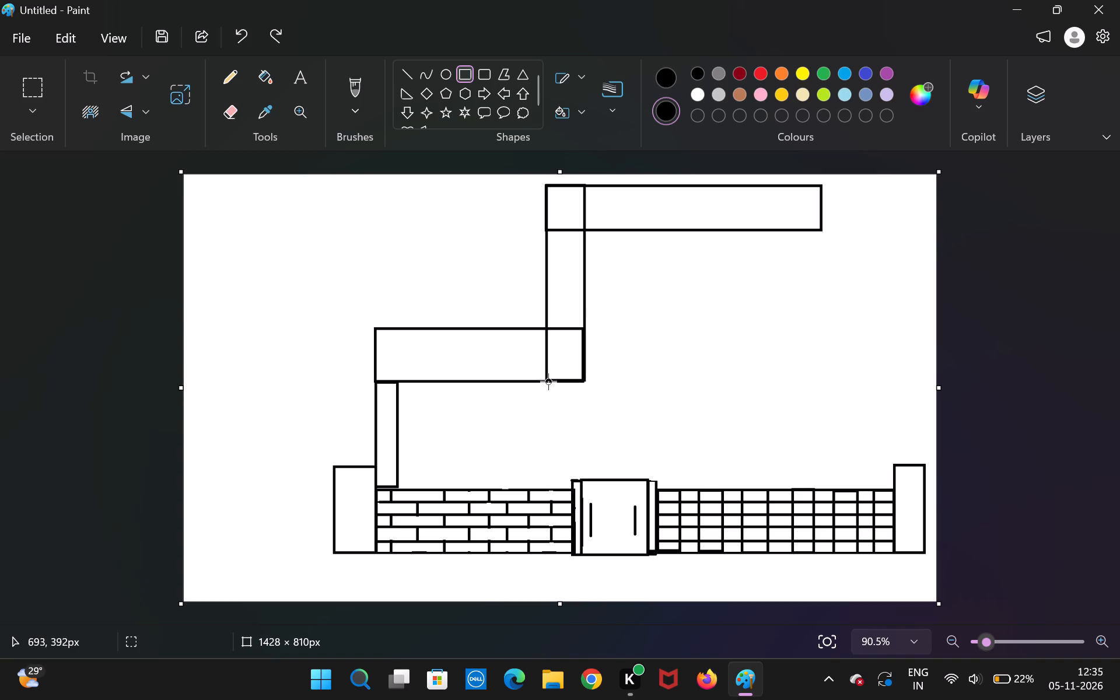
# Draw an upright rectangle about 72 × 208 px in line with the tall upright, from the lower beam down to the wall top.
pyautogui.moveTo(546, 380); pyautogui.dragTo(570, 414, button='right')
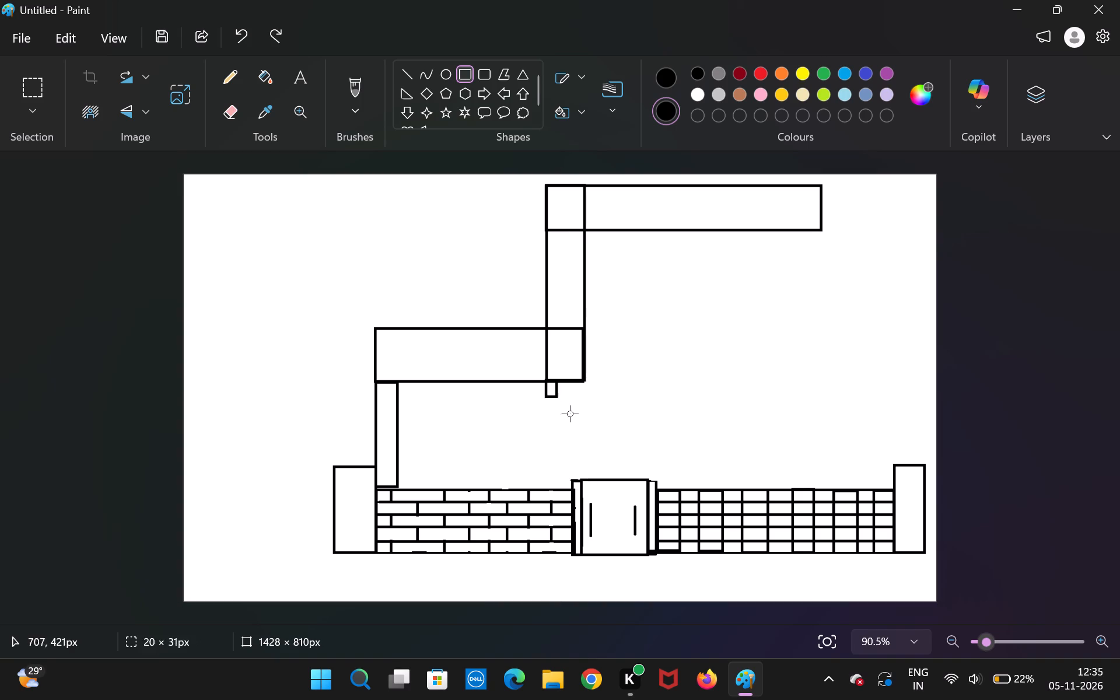
pyautogui.moveTo(570, 414); pyautogui.dragTo(584, 453, button='right')
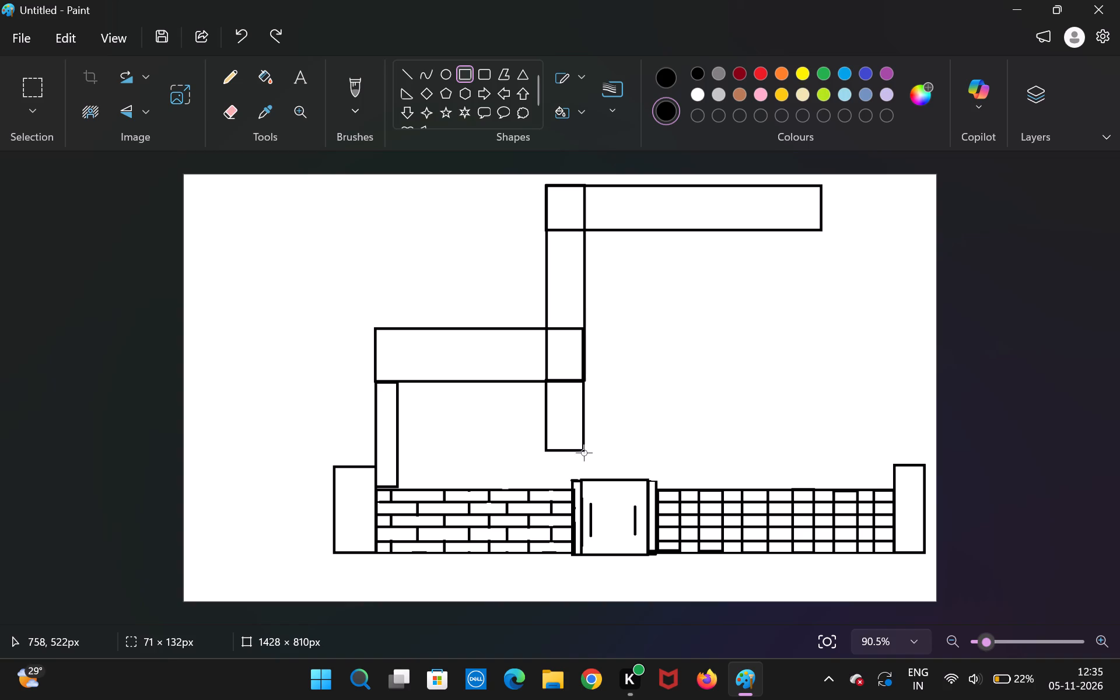
pyautogui.moveTo(584, 453); pyautogui.dragTo(584, 474, button='right')
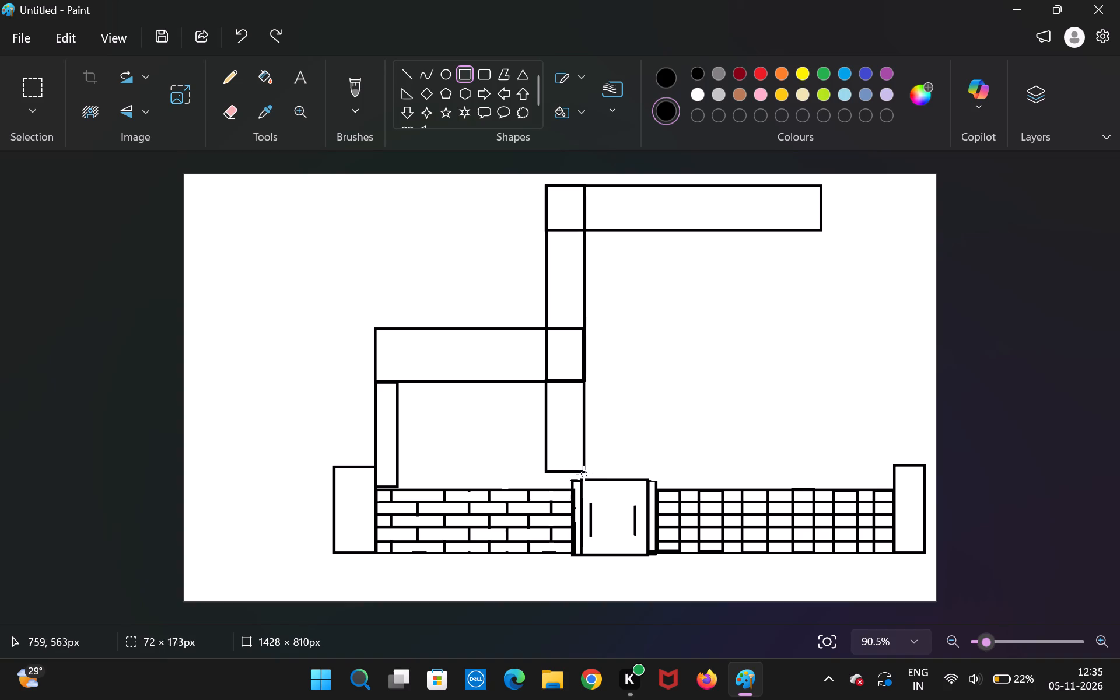
pyautogui.moveTo(584, 474); pyautogui.dragTo(584, 490, button='right')
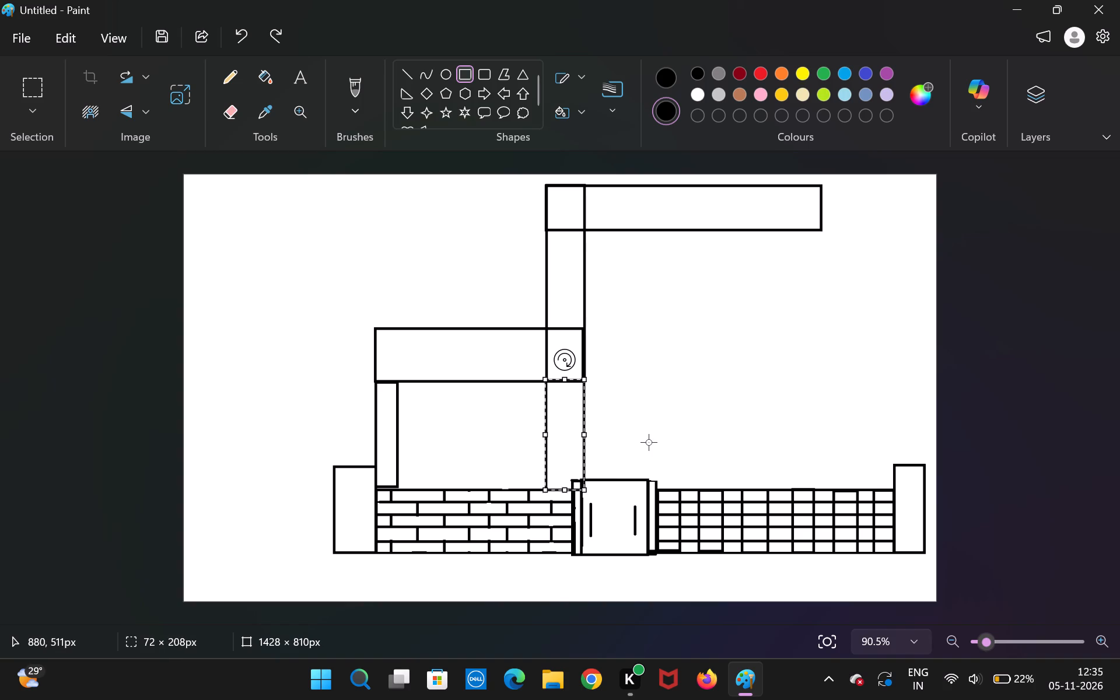
pyautogui.click(649, 442)
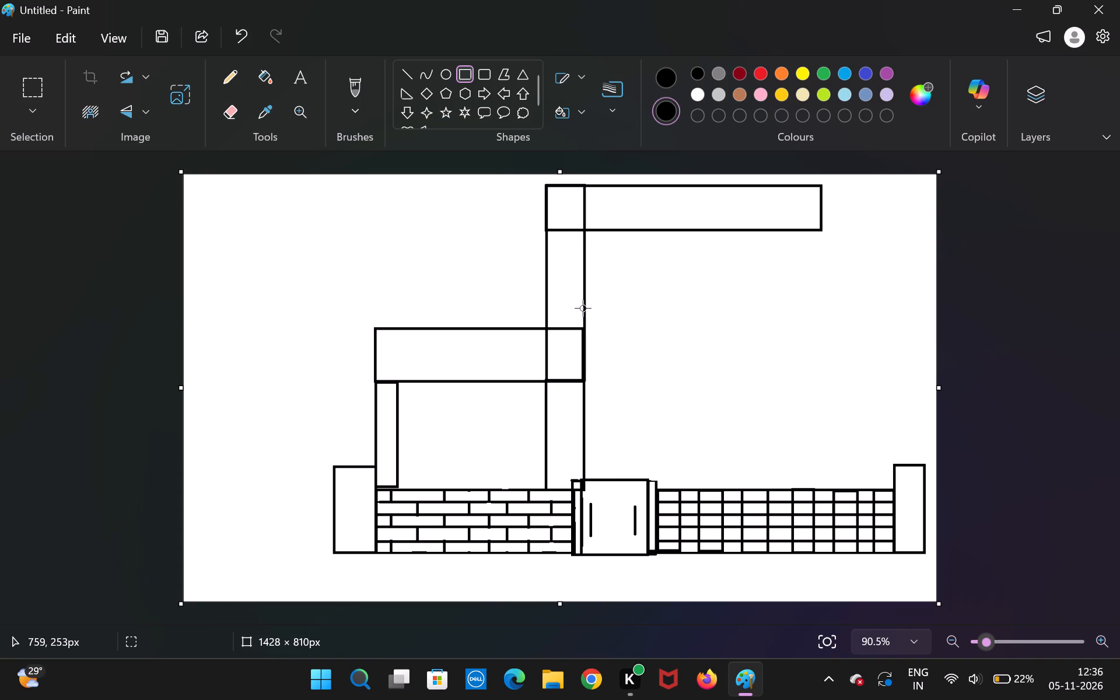
# Draw a horizontal rectangle about 471 × 138 px rightward from the tall upright, its base level with the lower left beam's base.
pyautogui.moveTo(582, 308); pyautogui.dragTo(682, 379)
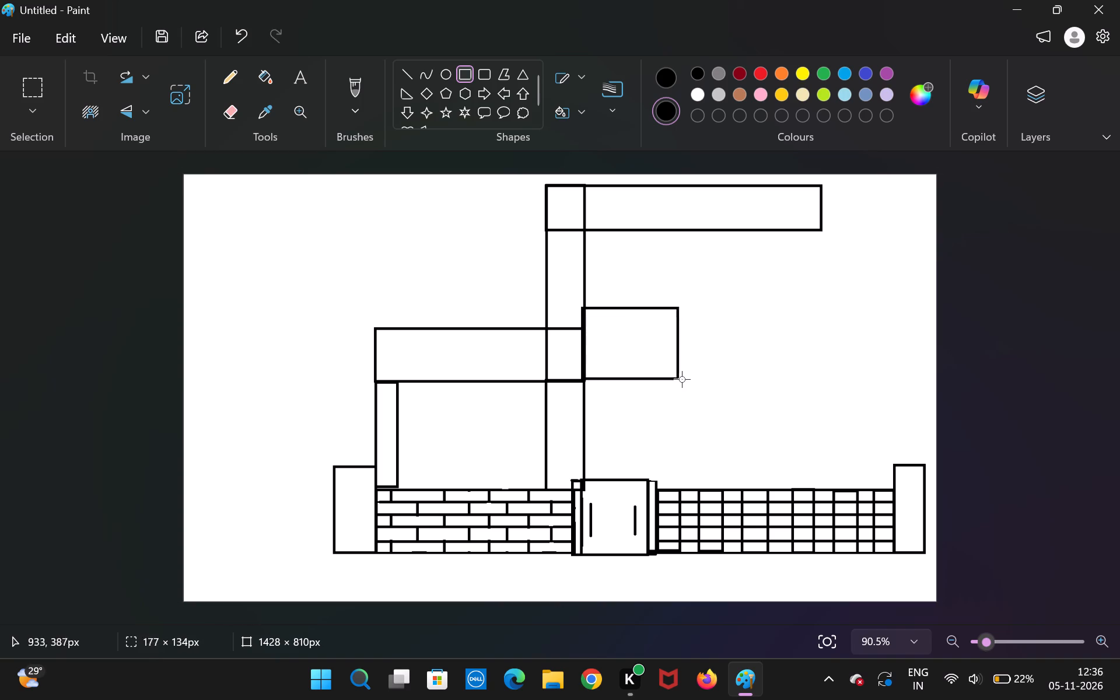
pyautogui.moveTo(682, 379); pyautogui.dragTo(829, 387)
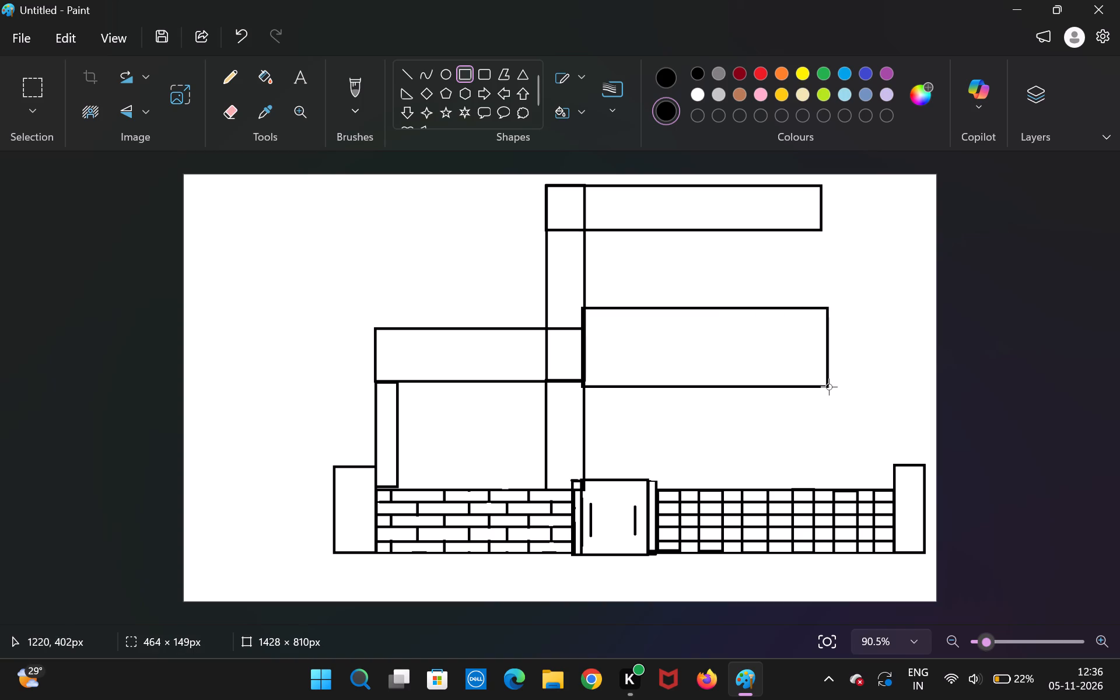
pyautogui.moveTo(829, 387); pyautogui.dragTo(831, 380)
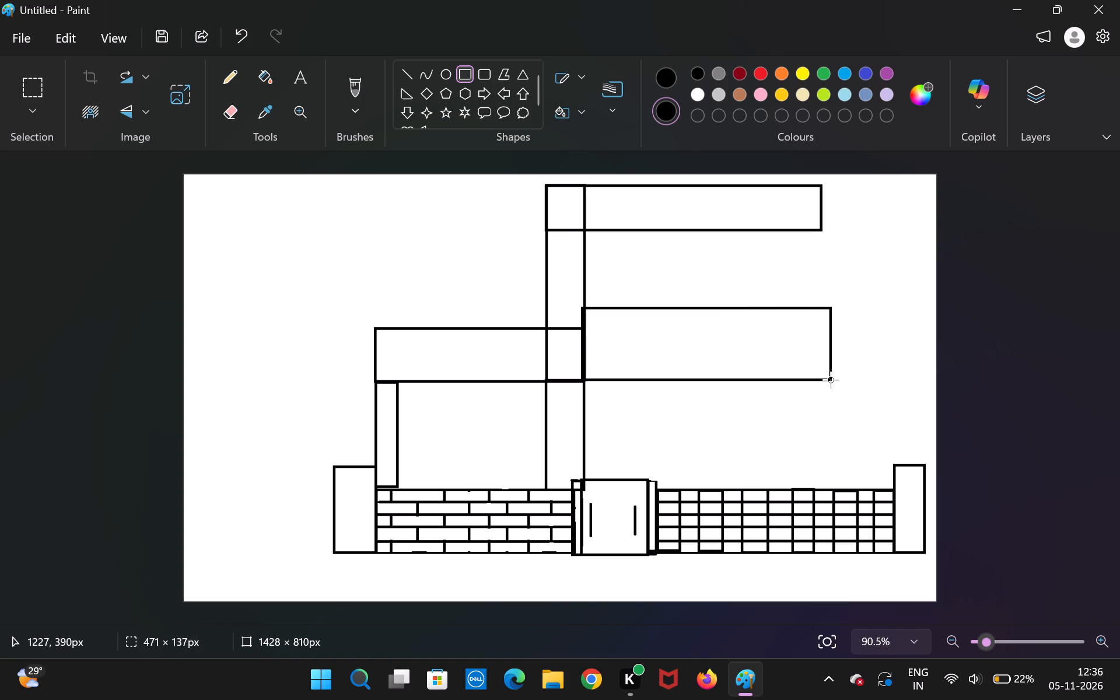
pyautogui.moveTo(831, 380); pyautogui.dragTo(831, 381)
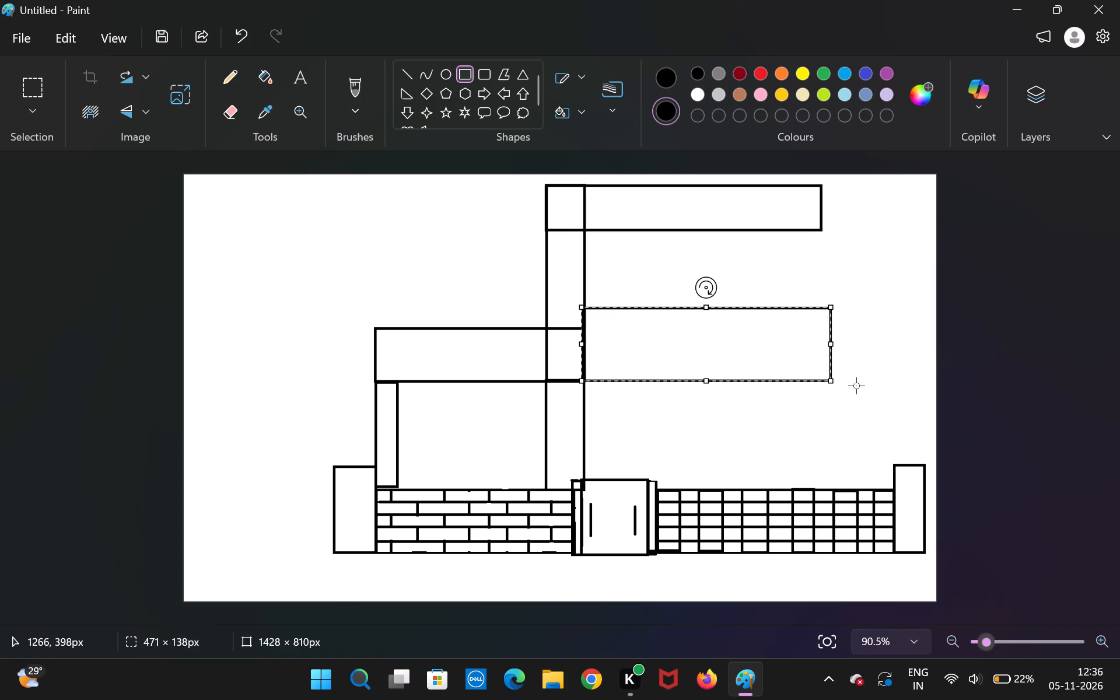
pyautogui.click(858, 386)
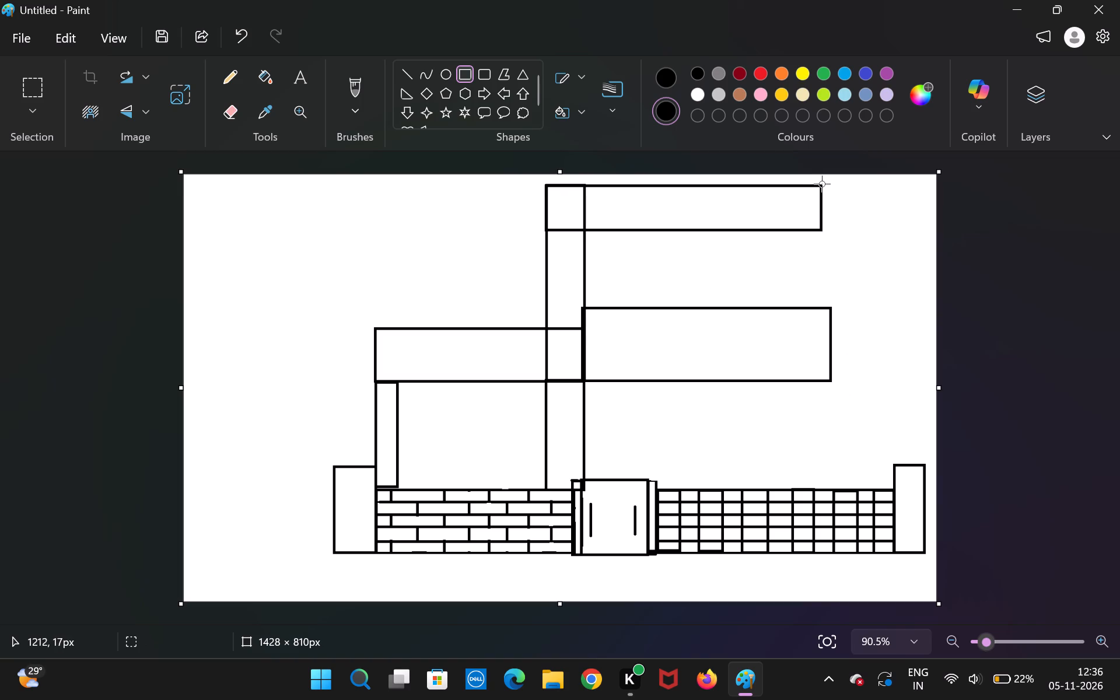
# Draw an upright rectangle about 60 × 576 px from the top beam's right end down to the boundary wall top.
pyautogui.keyDown('ctrl'); pyautogui.scroll(-2, 822, 184); pyautogui.keyUp('ctrl')
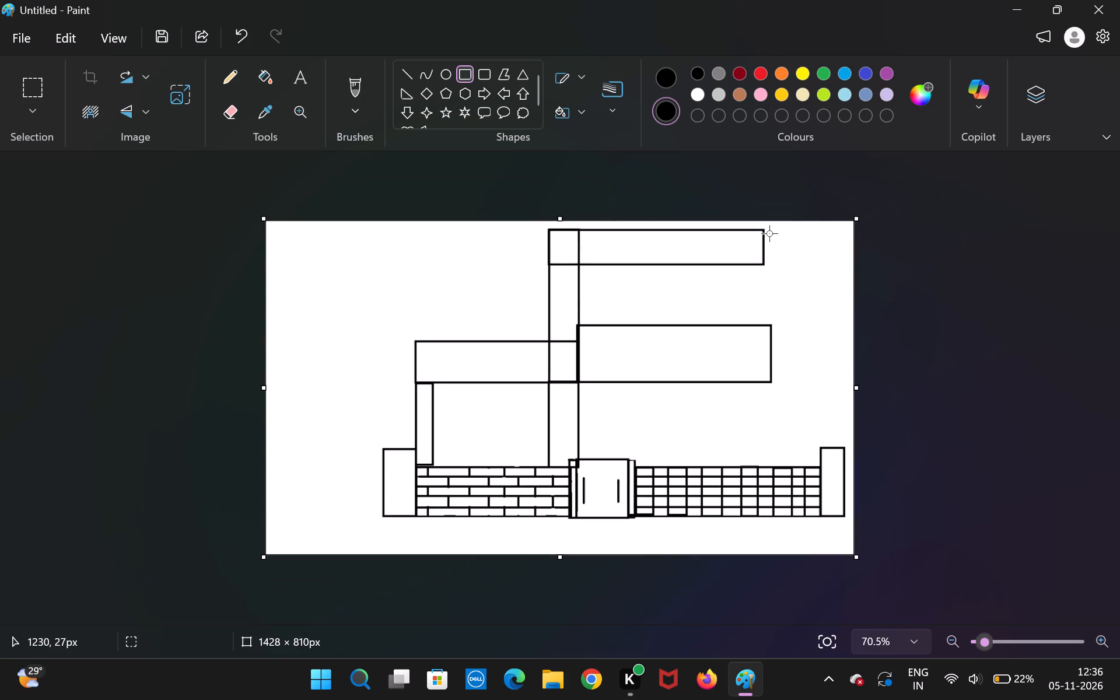
pyautogui.moveTo(763, 230); pyautogui.dragTo(786, 296)
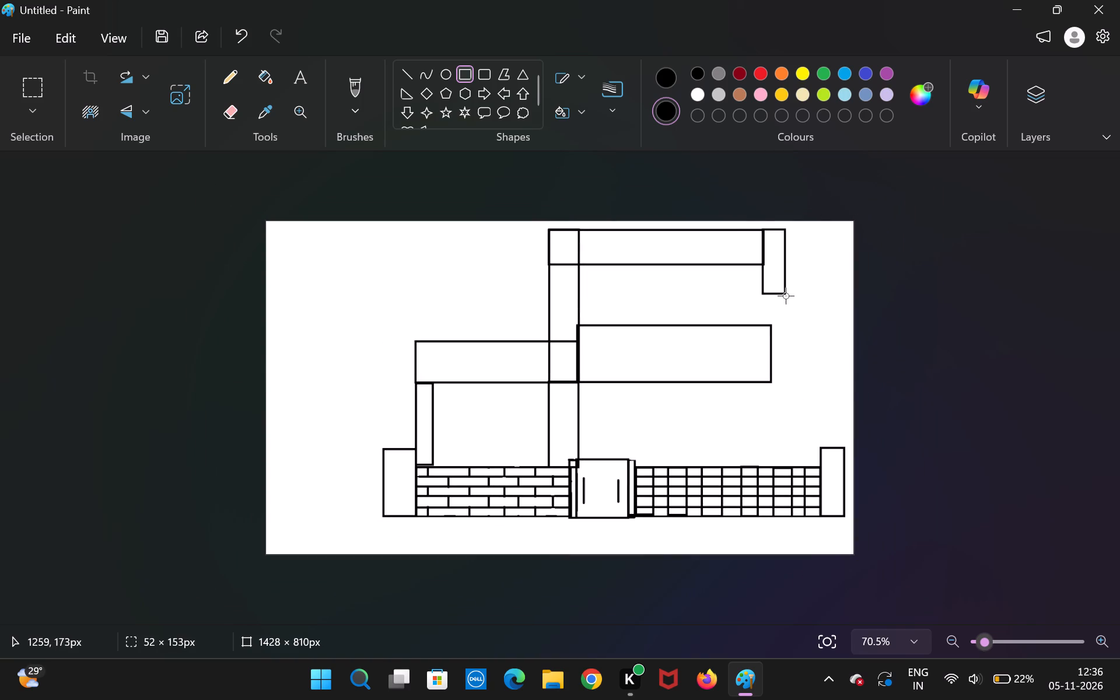
pyautogui.moveTo(786, 296); pyautogui.dragTo(804, 410)
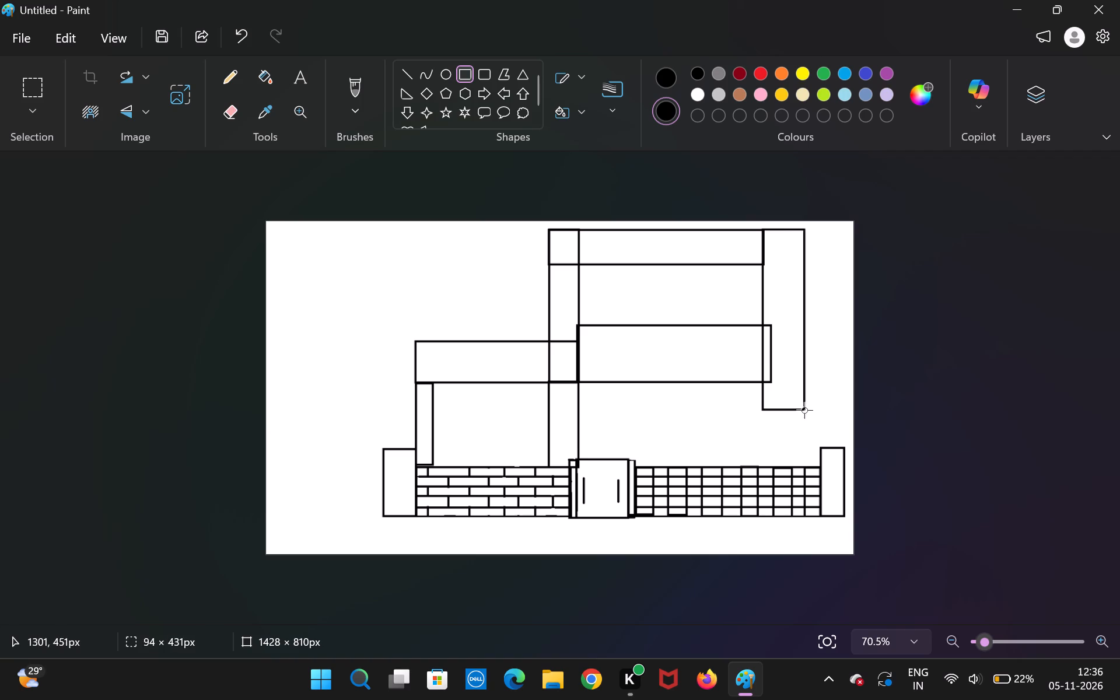
pyautogui.moveTo(804, 410); pyautogui.dragTo(786, 467)
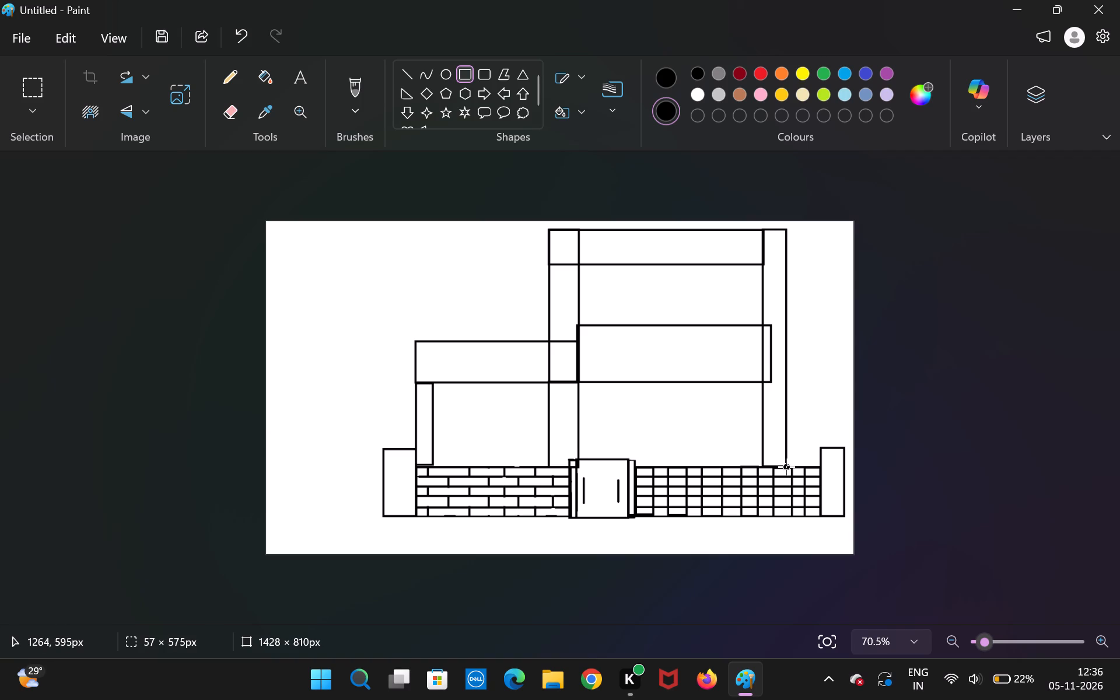
pyautogui.moveTo(786, 467); pyautogui.dragTo(787, 467)
pyautogui.keyDown('ctrl'); pyautogui.scroll(3, 787, 467); pyautogui.keyUp('ctrl')
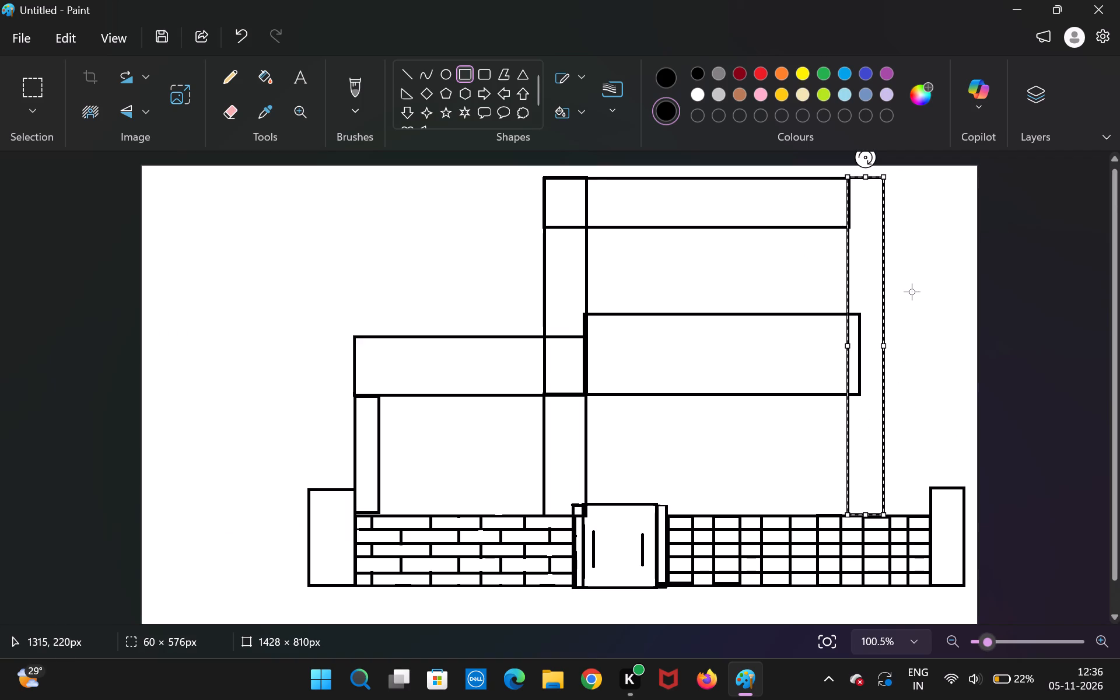
pyautogui.click(912, 292)
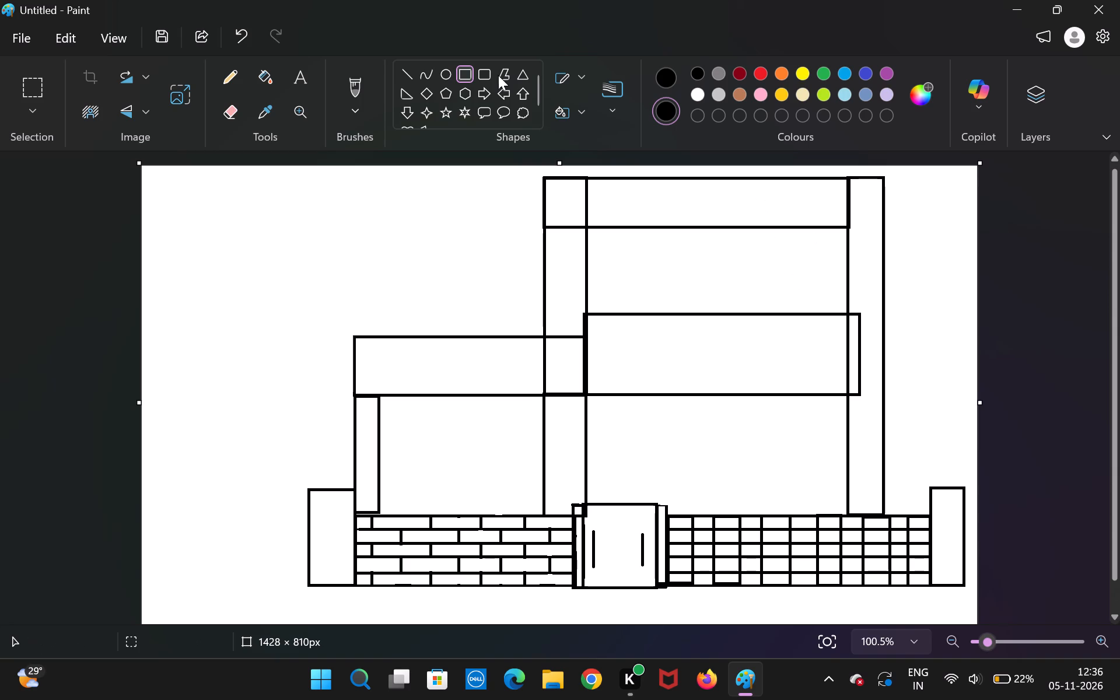
# Erase the part of the middle beam's outline that overhangs inside the new right column.
pyautogui.click(228, 111)
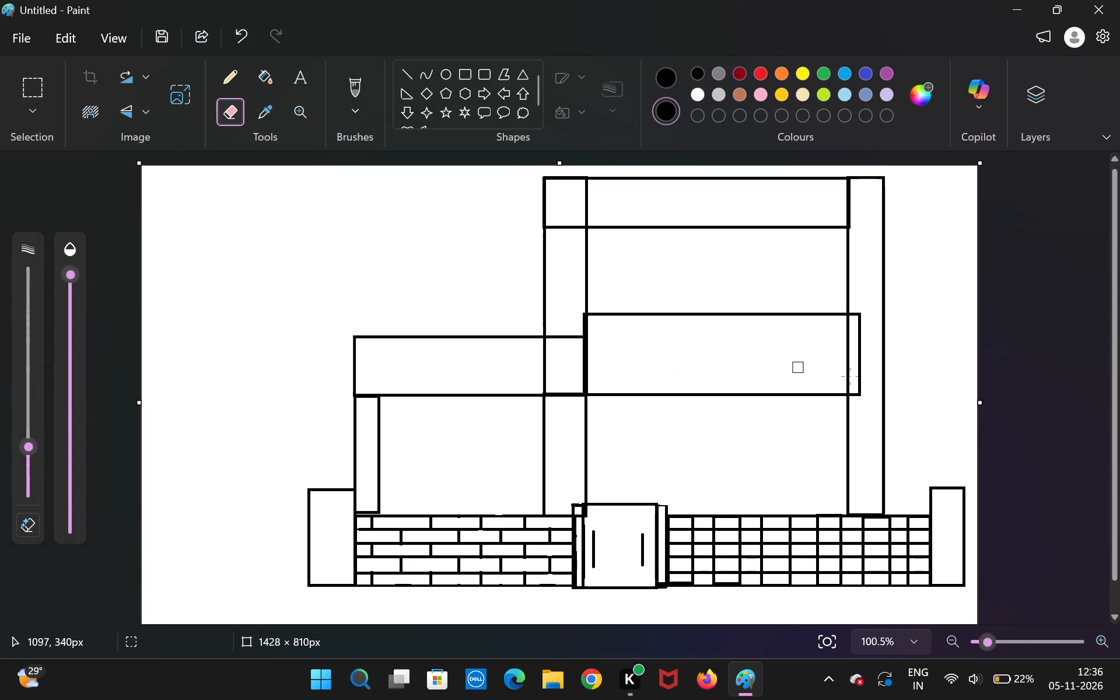
pyautogui.click(857, 314)
pyautogui.moveTo(857, 314); pyautogui.dragTo(864, 370)
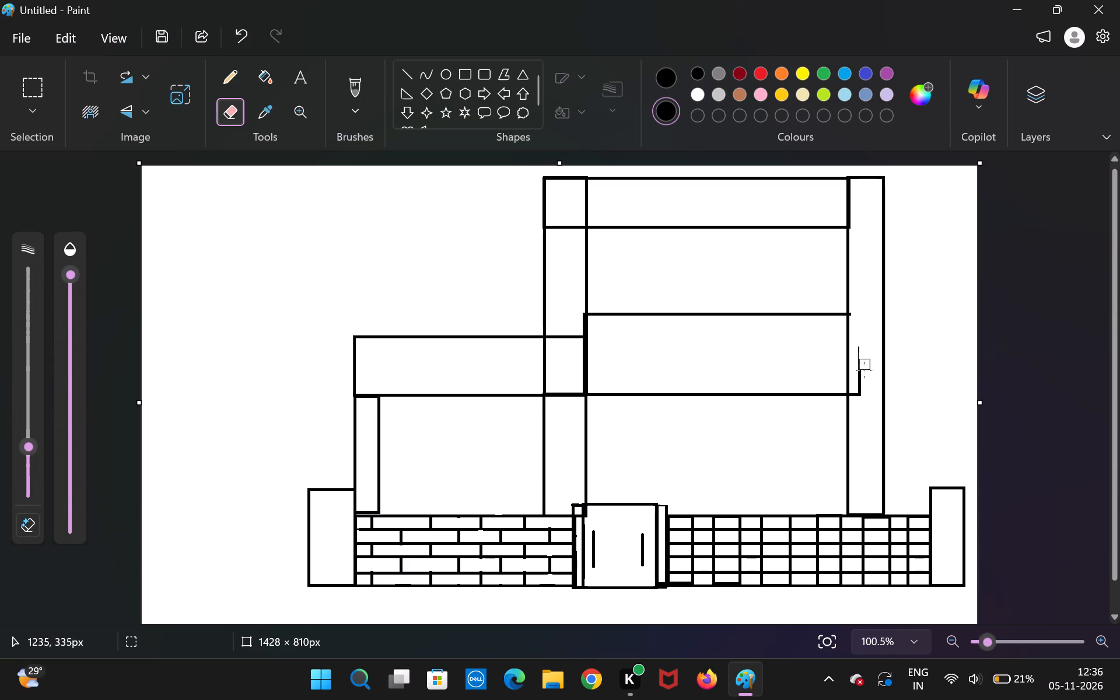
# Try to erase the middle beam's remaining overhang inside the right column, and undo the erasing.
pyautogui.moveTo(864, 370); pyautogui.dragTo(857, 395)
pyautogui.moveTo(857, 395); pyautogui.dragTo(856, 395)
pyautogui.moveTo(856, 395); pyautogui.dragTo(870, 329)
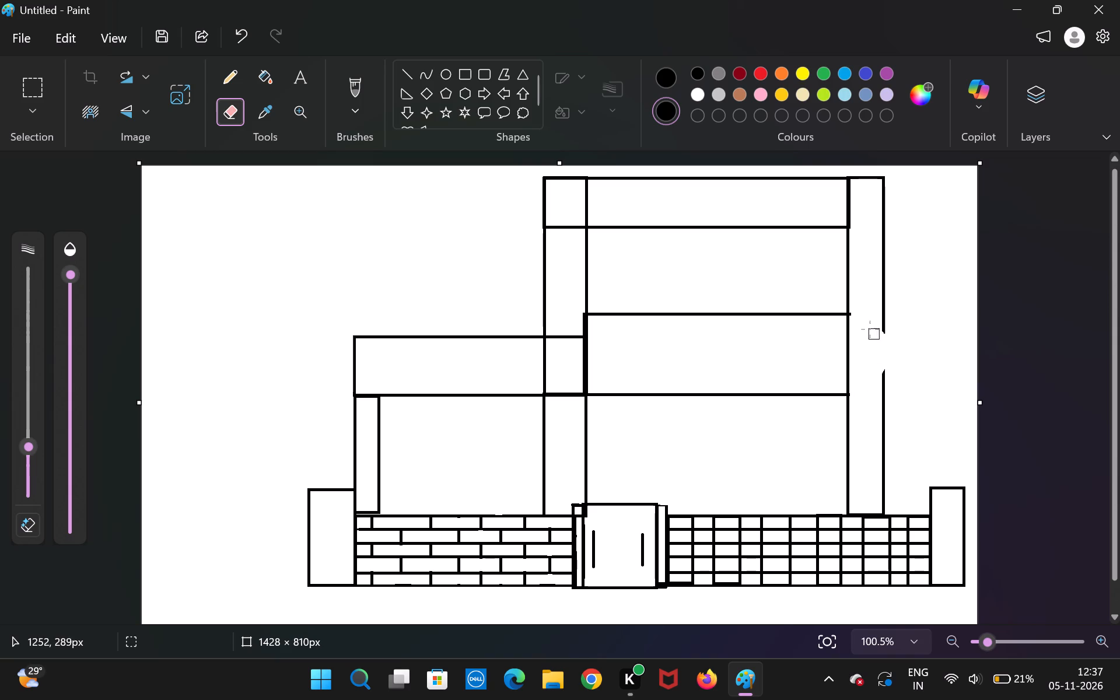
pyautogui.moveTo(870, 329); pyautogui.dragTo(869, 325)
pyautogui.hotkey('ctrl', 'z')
# Erase the middle beam's remaining overhang inside the right column, including the stub of its top edge, keeping the column's outline intact.
pyautogui.moveTo(859, 313); pyautogui.dragTo(865, 369)
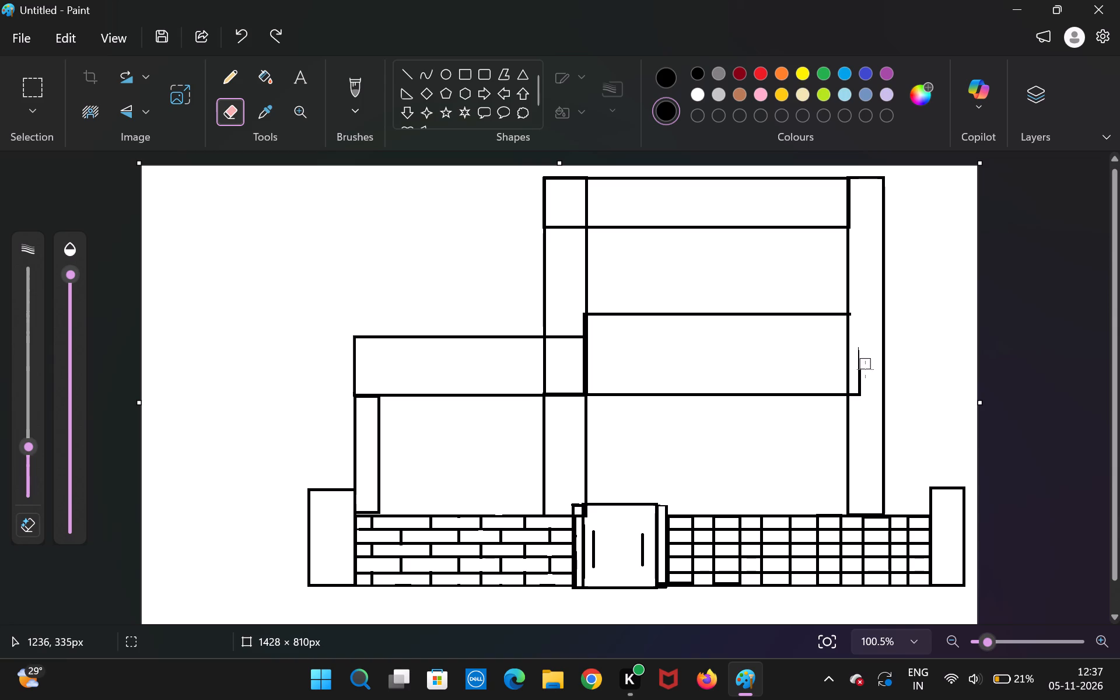
pyautogui.moveTo(865, 369); pyautogui.dragTo(861, 395)
pyautogui.moveTo(861, 395); pyautogui.dragTo(857, 394)
pyautogui.moveTo(857, 394); pyautogui.dragTo(860, 394)
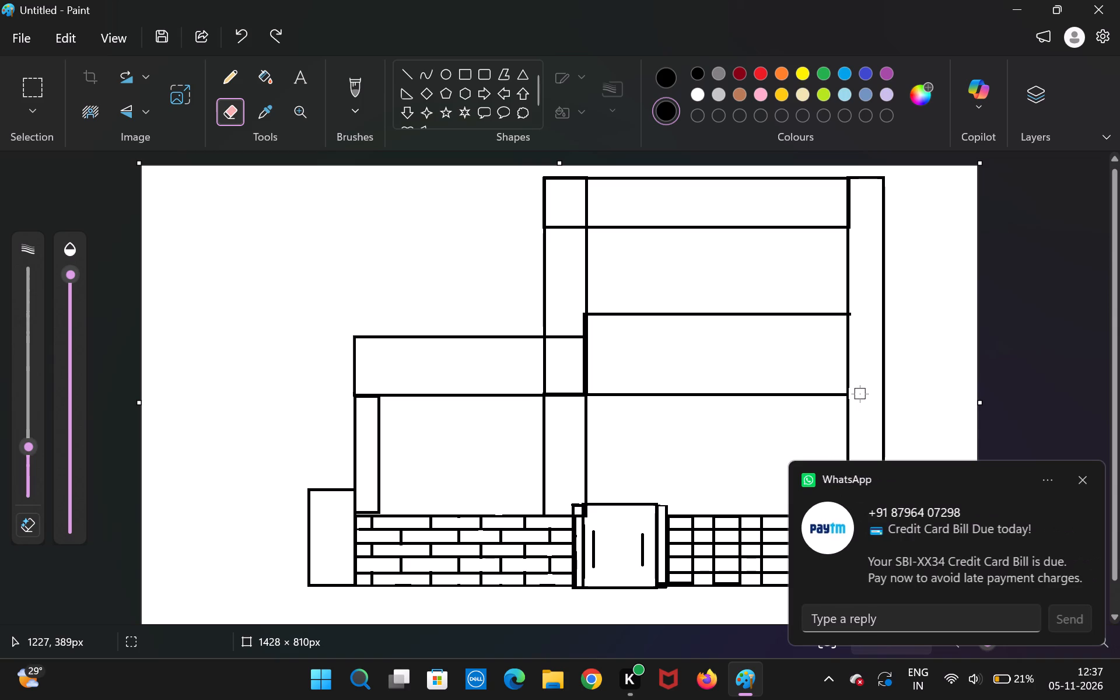
pyautogui.click(857, 313)
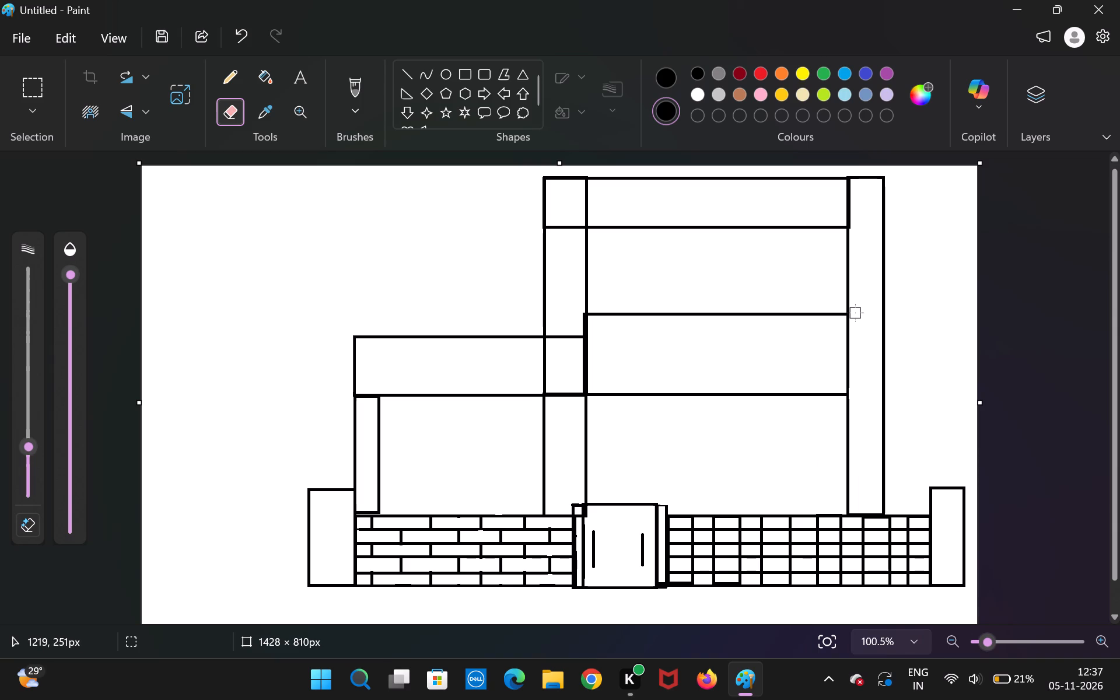
# Erase the upright line separating the top beam from the right column.
pyautogui.moveTo(827, 199); pyautogui.dragTo(853, 213)
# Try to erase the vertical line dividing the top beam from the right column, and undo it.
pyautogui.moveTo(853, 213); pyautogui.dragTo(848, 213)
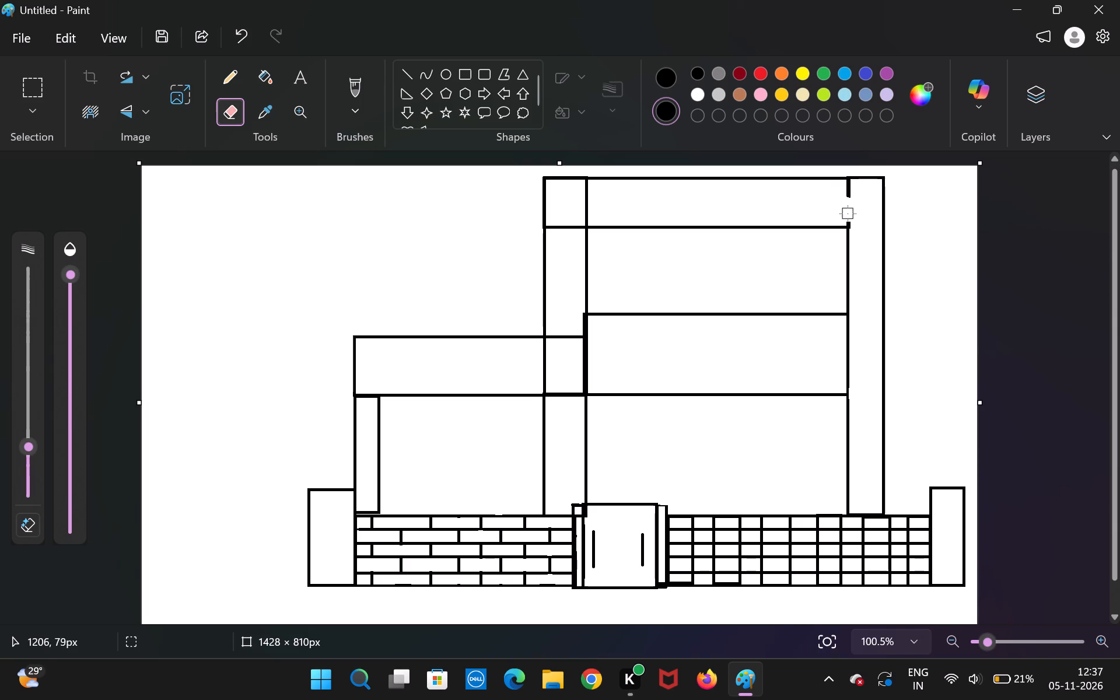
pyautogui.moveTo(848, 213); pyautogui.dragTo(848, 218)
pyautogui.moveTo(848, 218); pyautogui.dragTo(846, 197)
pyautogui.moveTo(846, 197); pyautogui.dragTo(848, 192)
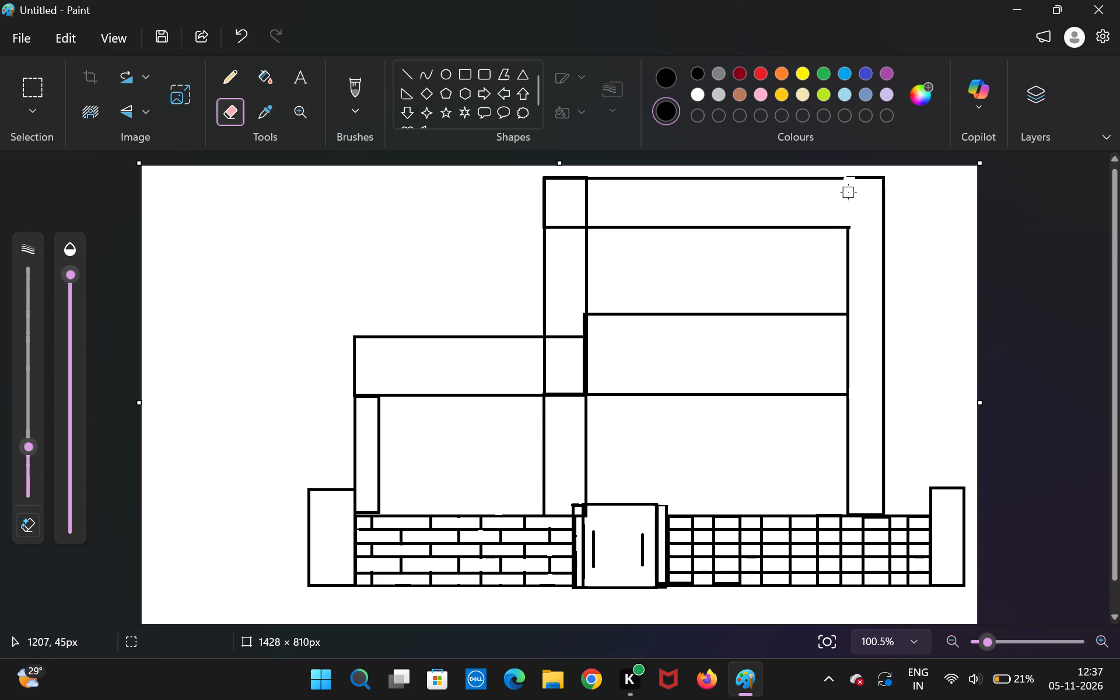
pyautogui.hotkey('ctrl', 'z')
# Erase the vertical line dividing the top beam from the right column, keeping the beam's top edge intact.
pyautogui.moveTo(848, 192); pyautogui.dragTo(848, 194)
pyautogui.moveTo(848, 194); pyautogui.dragTo(847, 185)
pyautogui.moveTo(847, 185); pyautogui.dragTo(848, 206)
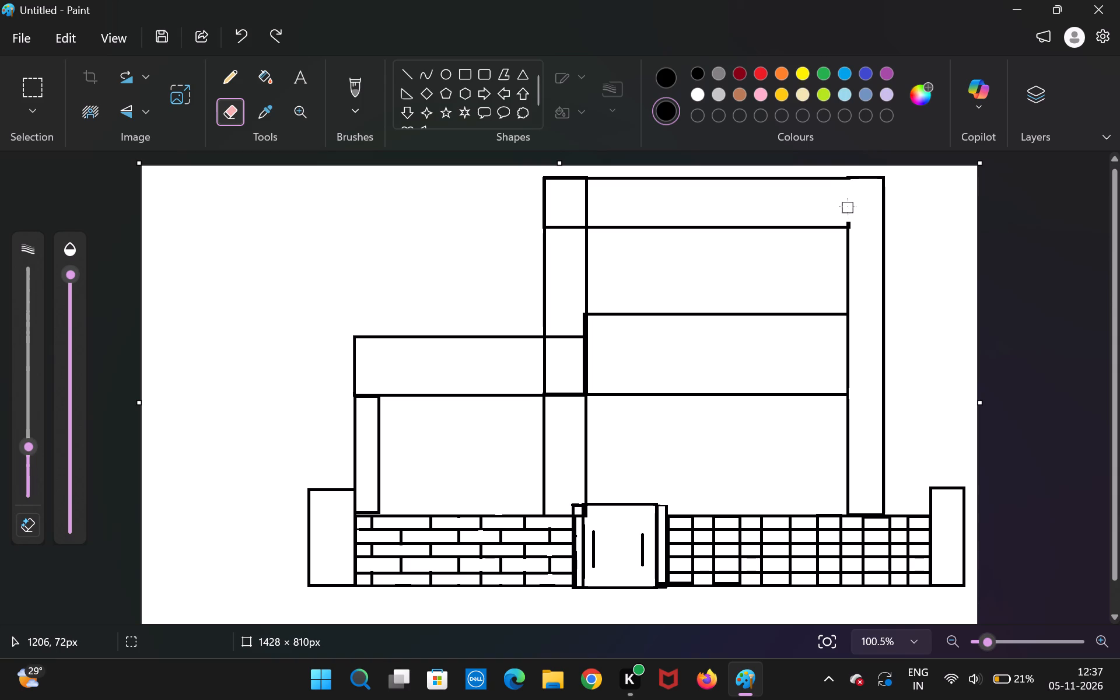
pyautogui.moveTo(848, 206); pyautogui.dragTo(848, 212)
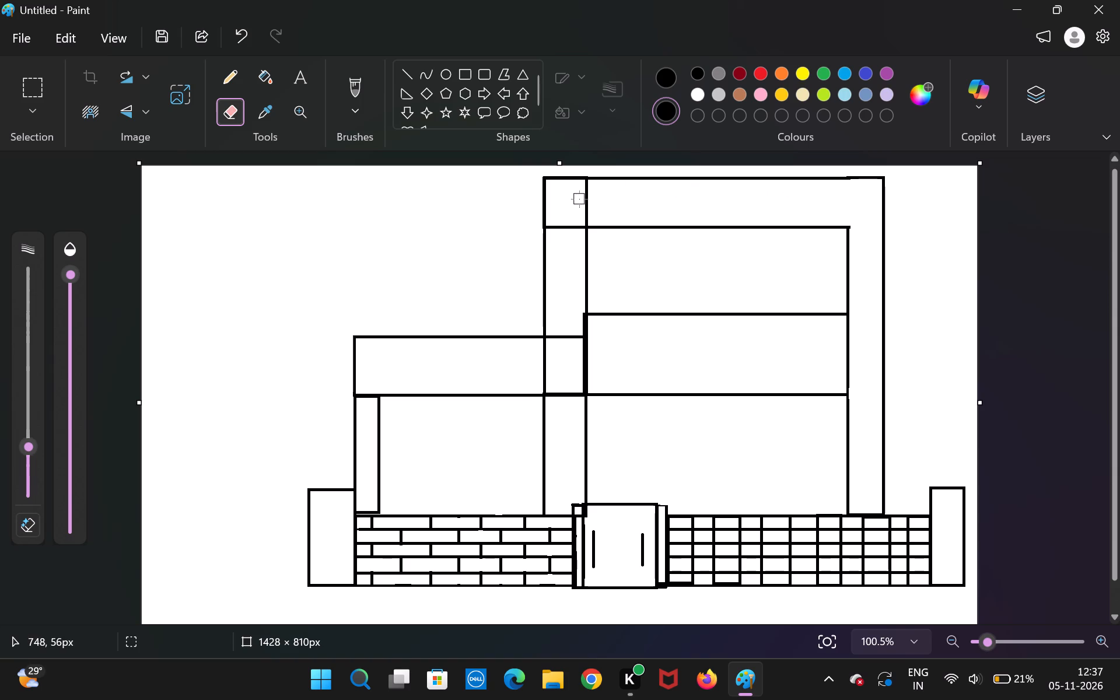
# Erase the inner vertical and horizontal lines at the corner where the top beam meets the tall left column.
pyautogui.moveTo(579, 199); pyautogui.dragTo(586, 186)
pyautogui.moveTo(586, 186); pyautogui.dragTo(587, 209)
pyautogui.moveTo(587, 209); pyautogui.dragTo(586, 218)
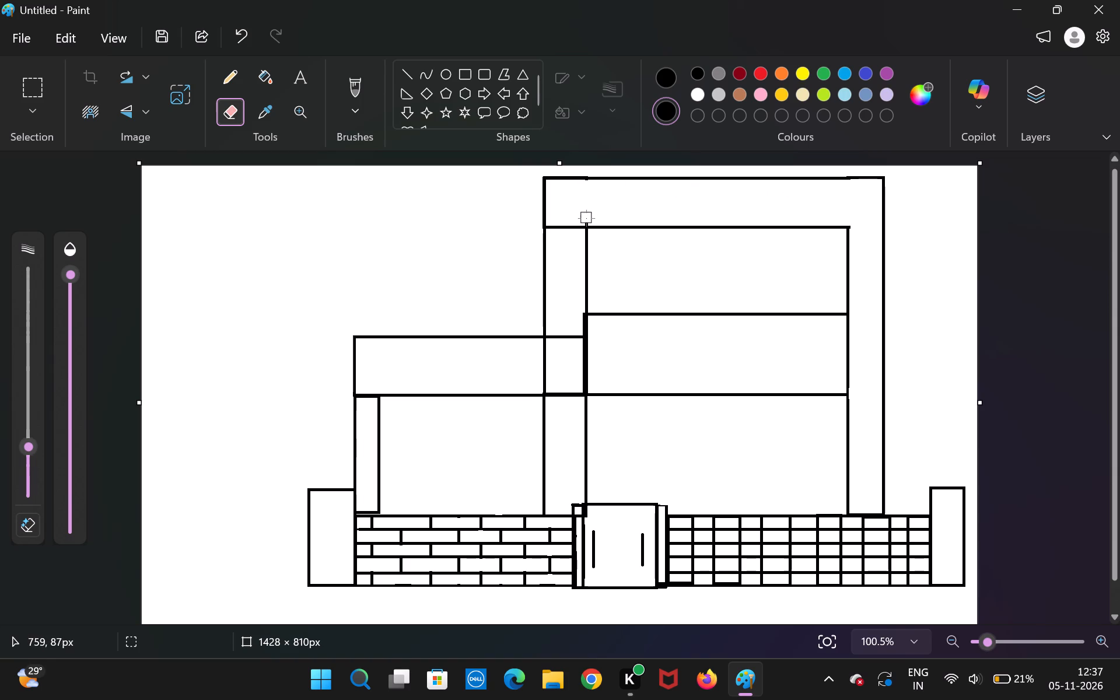
pyautogui.moveTo(586, 218); pyautogui.dragTo(586, 219)
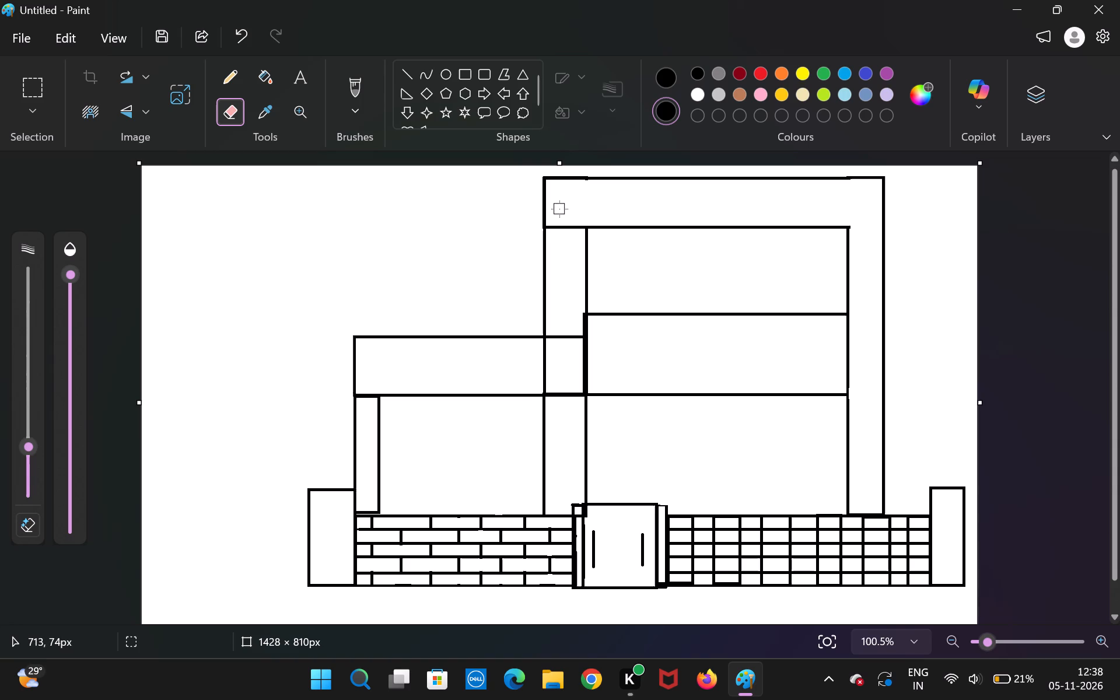
pyautogui.moveTo(559, 209); pyautogui.dragTo(556, 227)
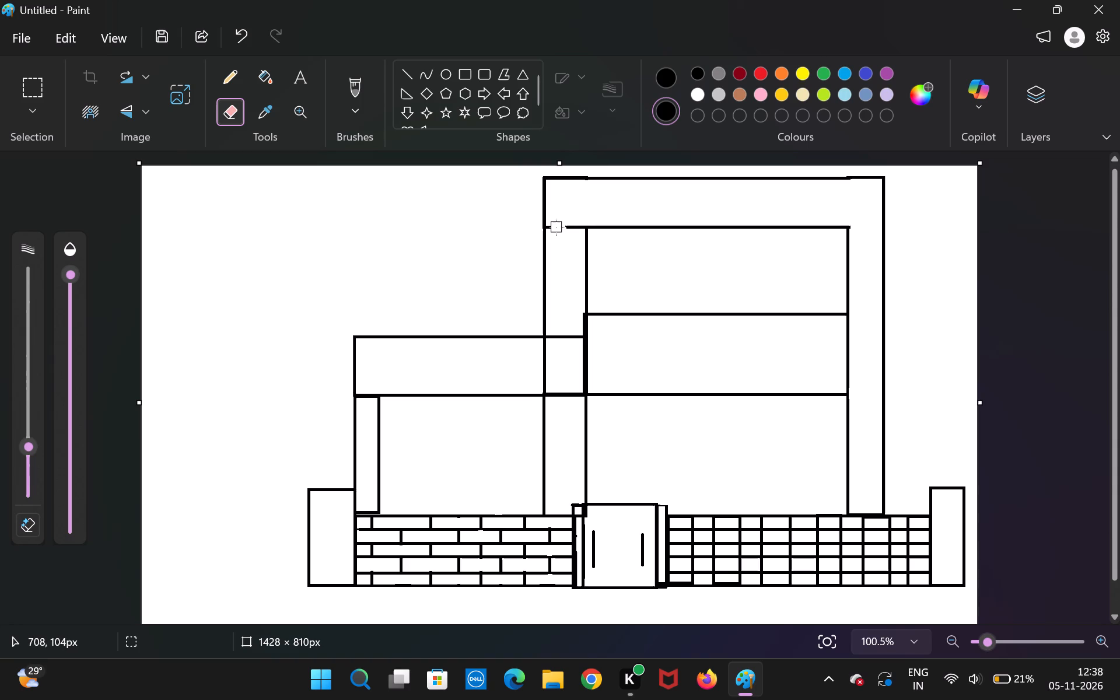
pyautogui.moveTo(556, 227); pyautogui.dragTo(558, 227)
pyautogui.moveTo(558, 227); pyautogui.dragTo(569, 228)
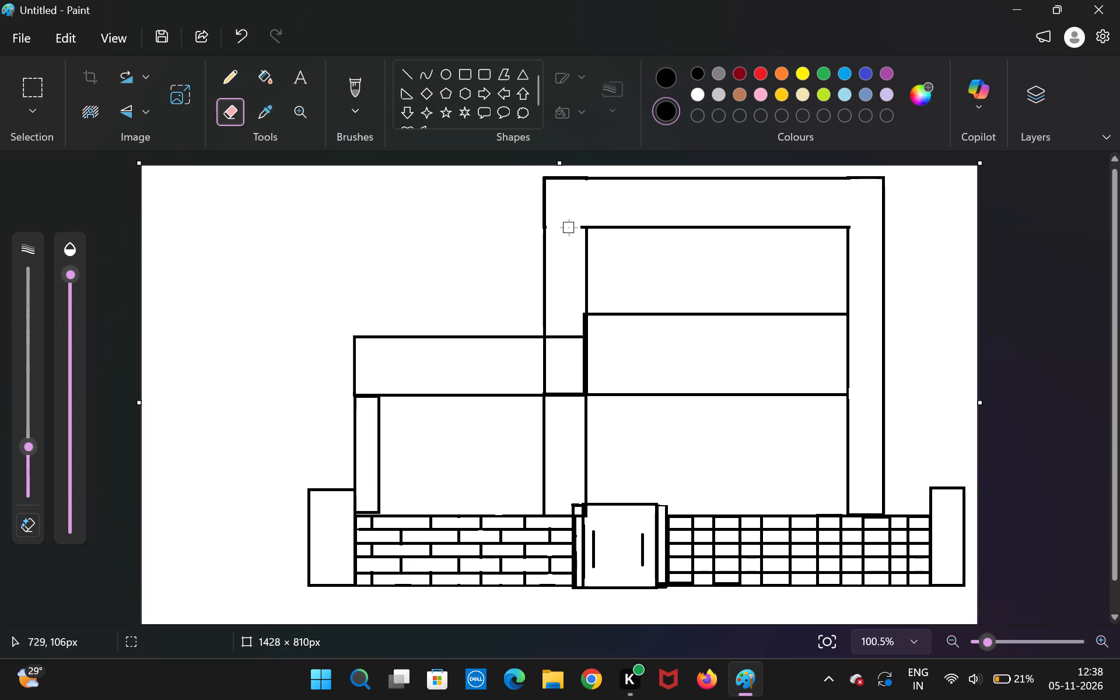
pyautogui.moveTo(569, 228); pyautogui.dragTo(576, 226)
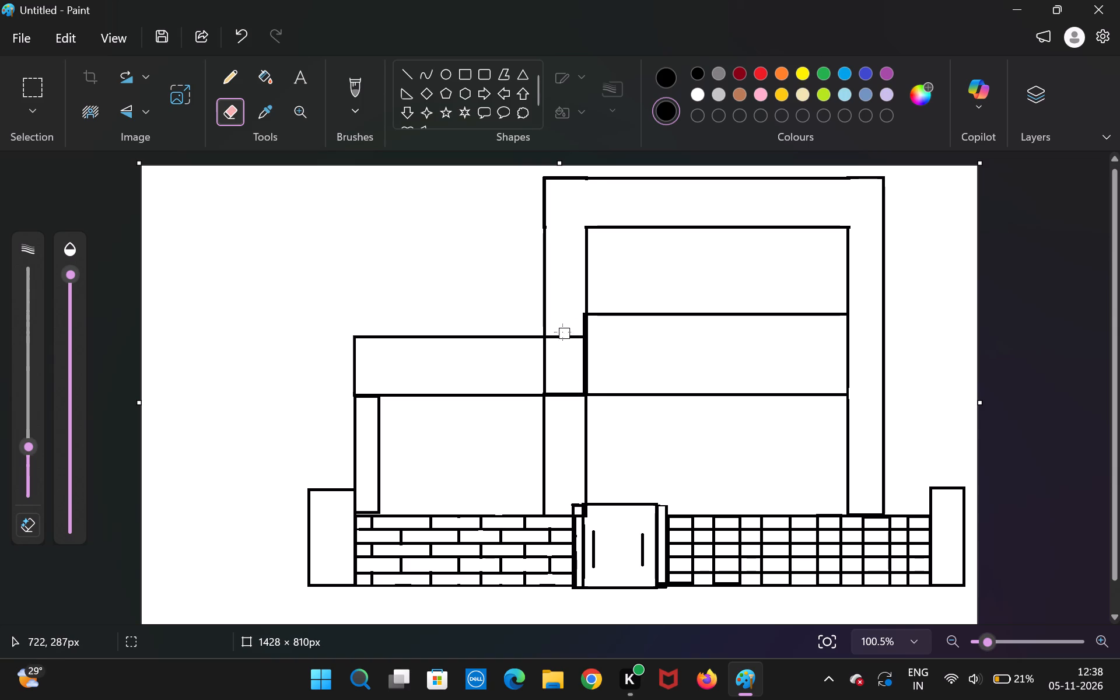
# Erase the lower left beam's upper and lower edge lines where they cross the tall left column.
pyautogui.moveTo(558, 326); pyautogui.dragTo(554, 341)
pyautogui.moveTo(554, 341); pyautogui.dragTo(552, 339)
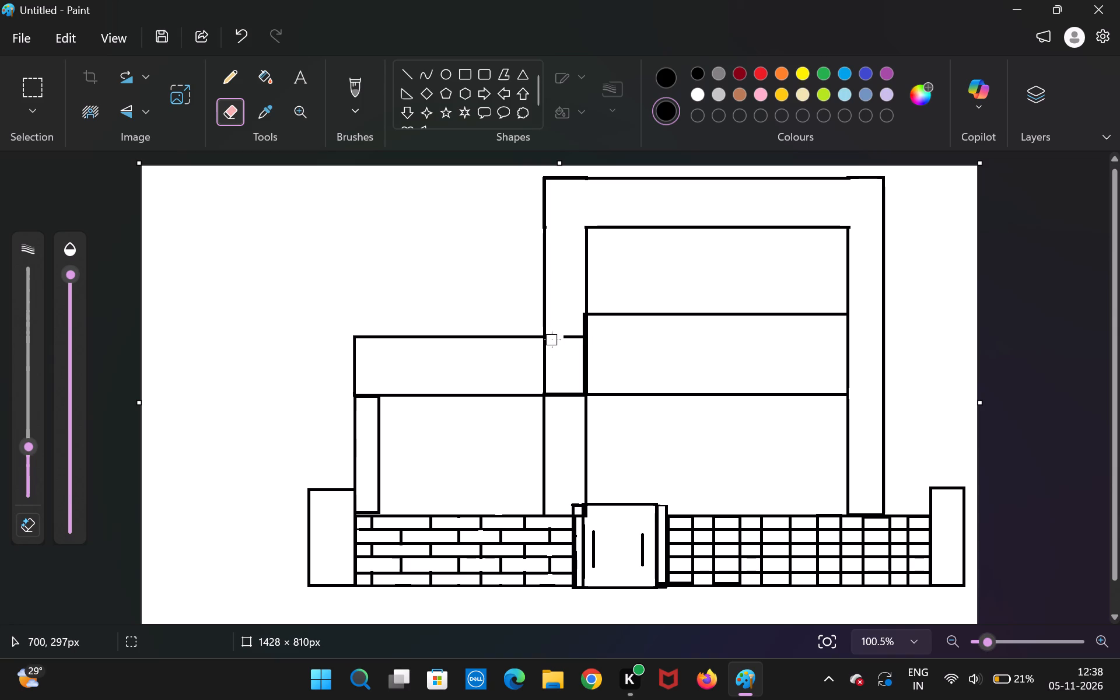
pyautogui.moveTo(552, 339); pyautogui.dragTo(577, 338)
pyautogui.moveTo(577, 338); pyautogui.dragTo(565, 398)
pyautogui.moveTo(565, 398); pyautogui.dragTo(552, 396)
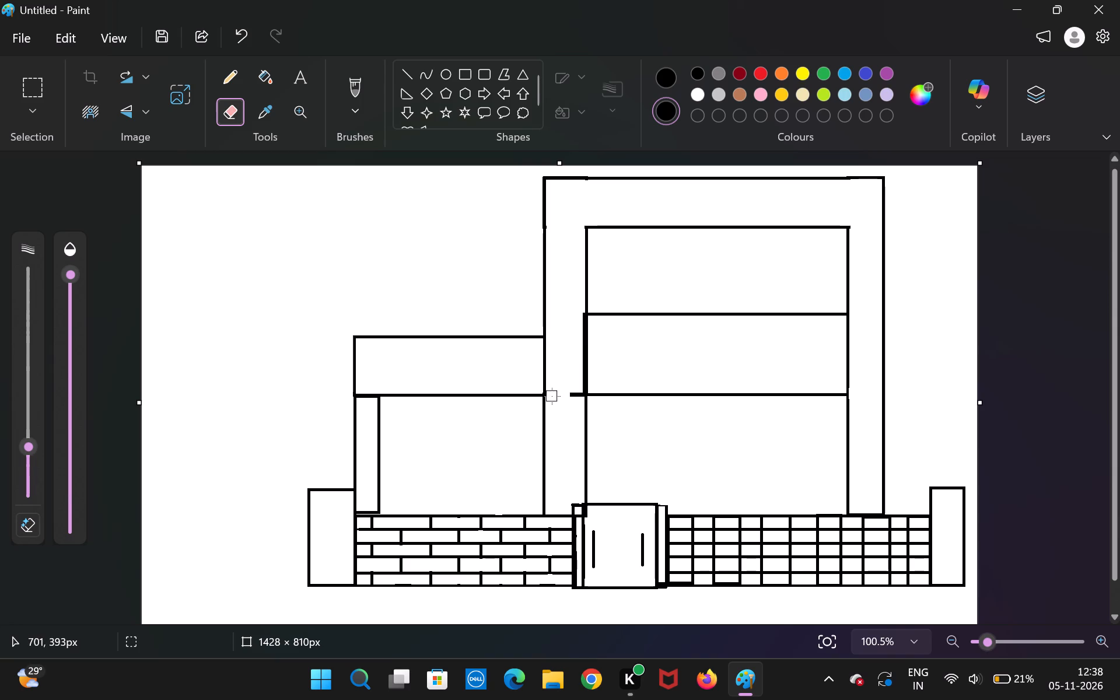
pyautogui.moveTo(552, 396); pyautogui.dragTo(577, 395)
pyautogui.moveTo(577, 395); pyautogui.dragTo(572, 395)
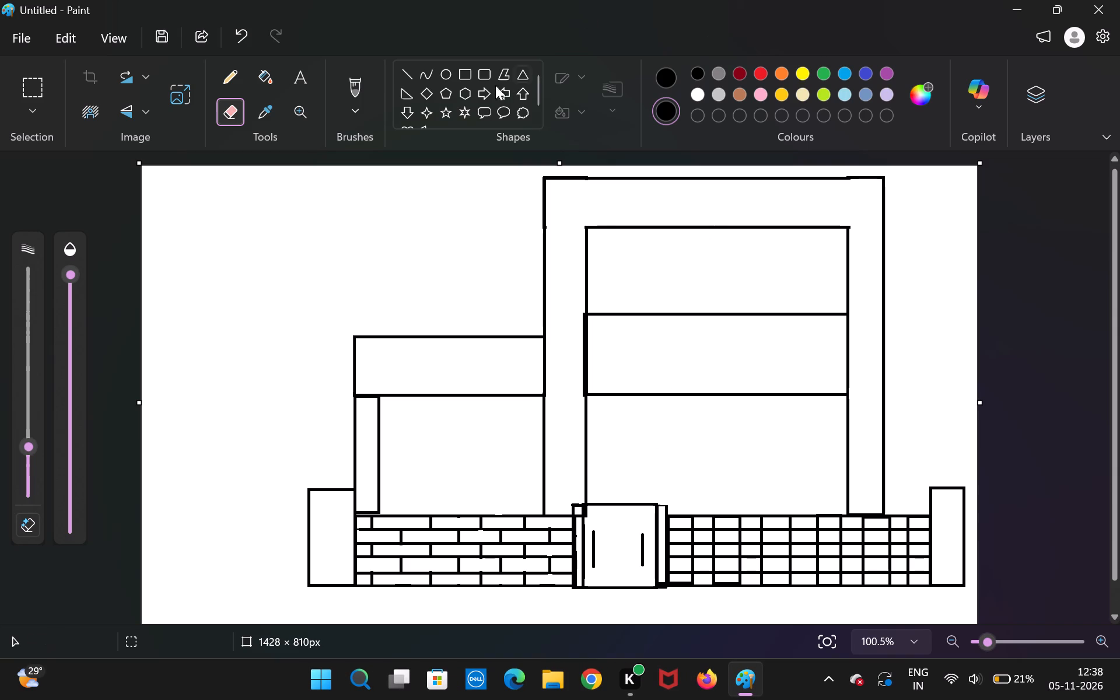
# Draw a small upright rectangle of about 33 × 88 px on the left end of the lower left beam.
pyautogui.click(464, 72)
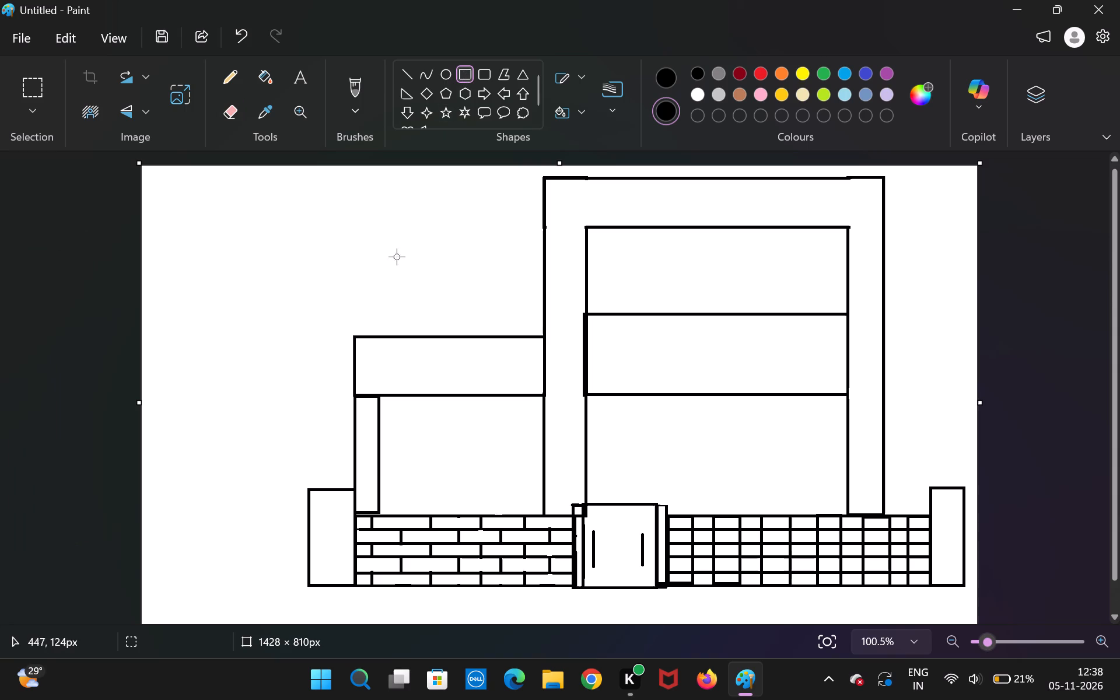
pyautogui.moveTo(352, 283); pyautogui.dragTo(374, 335, button='right')
pyautogui.rightClick(351, 312)
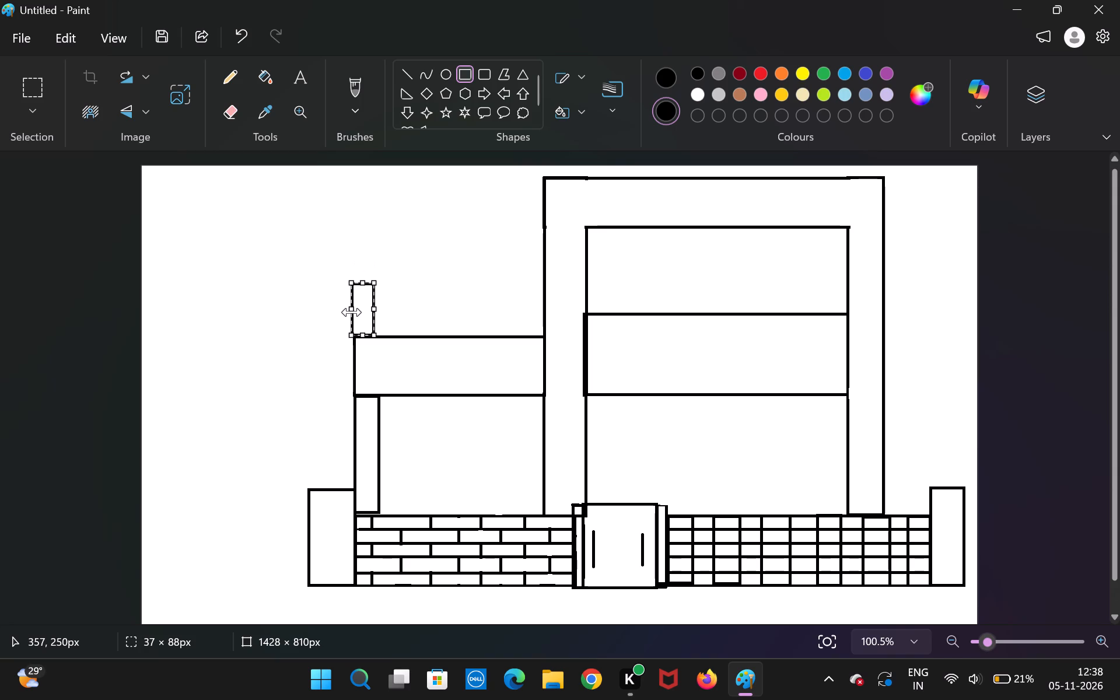
pyautogui.moveTo(348, 311); pyautogui.dragTo(355, 311)
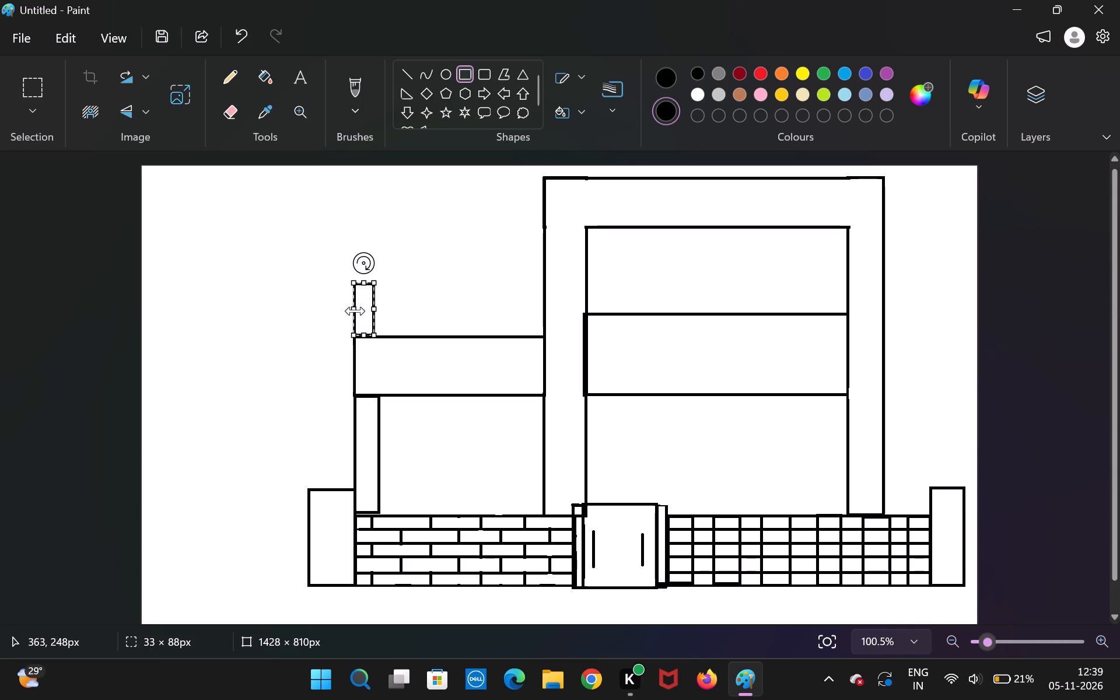
pyautogui.click(332, 309)
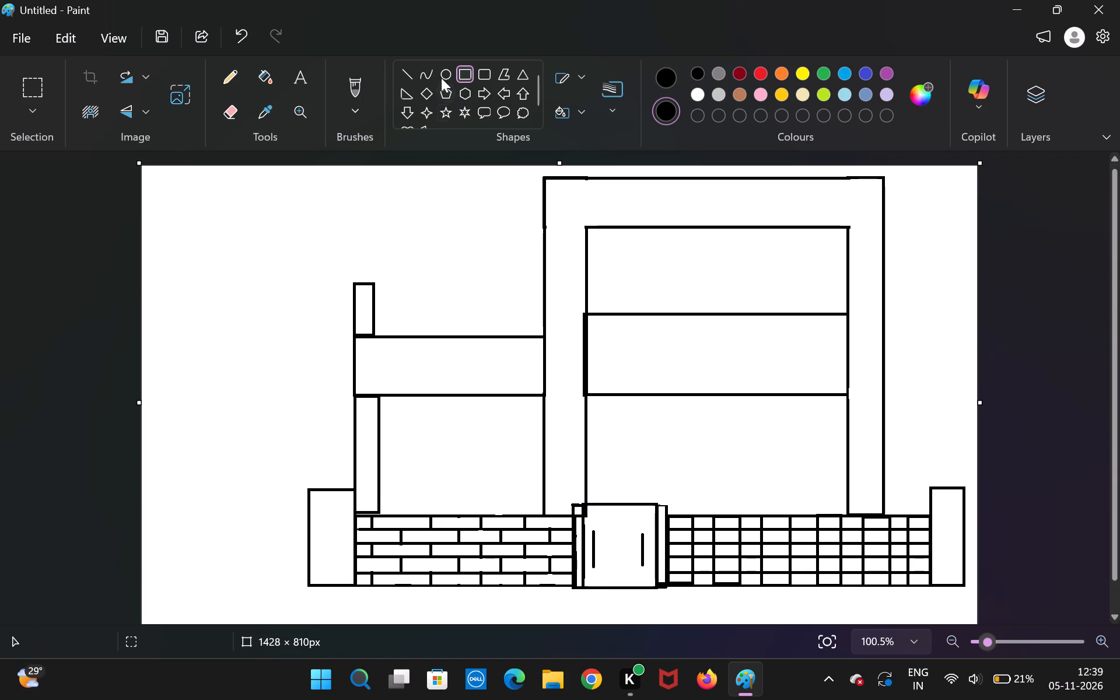
# Draw a vertical line about 85 px long standing on the lower left beam, to the right of the small post.
pyautogui.click(405, 70)
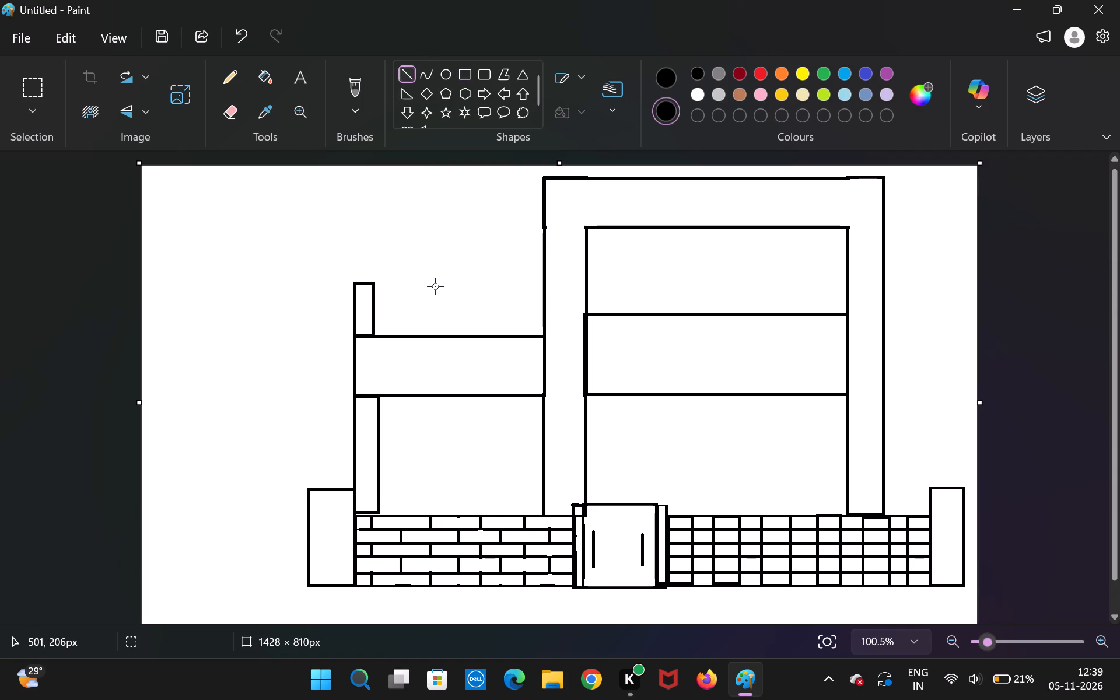
pyautogui.moveTo(435, 285); pyautogui.dragTo(439, 324, button='right')
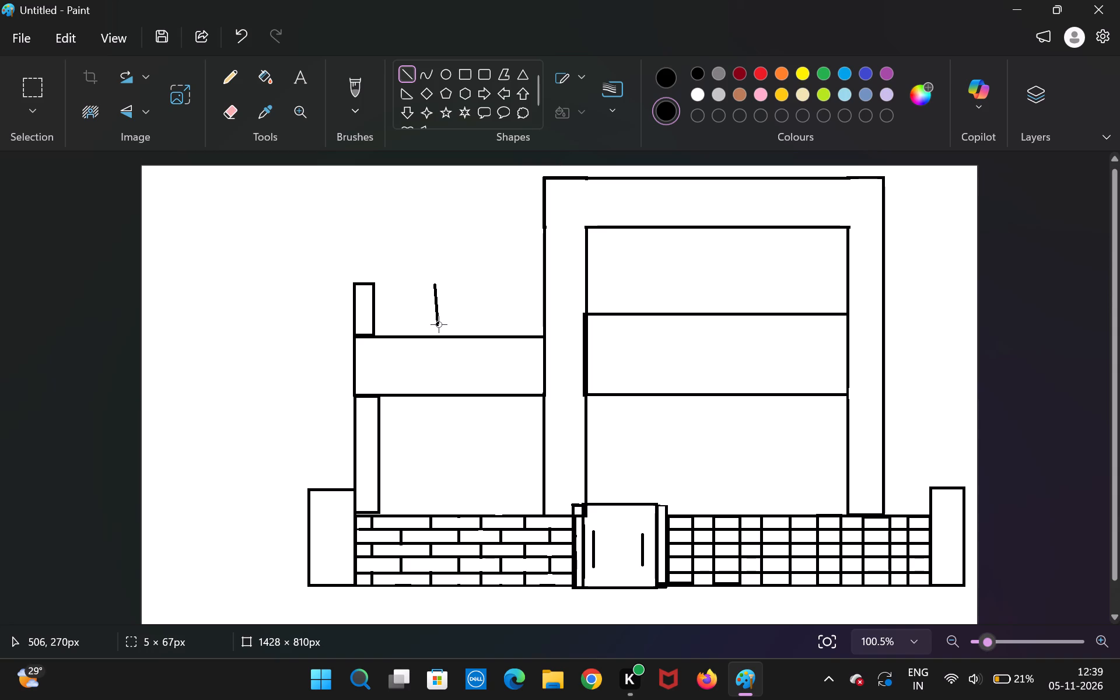
pyautogui.moveTo(439, 324); pyautogui.dragTo(435, 333, button='right')
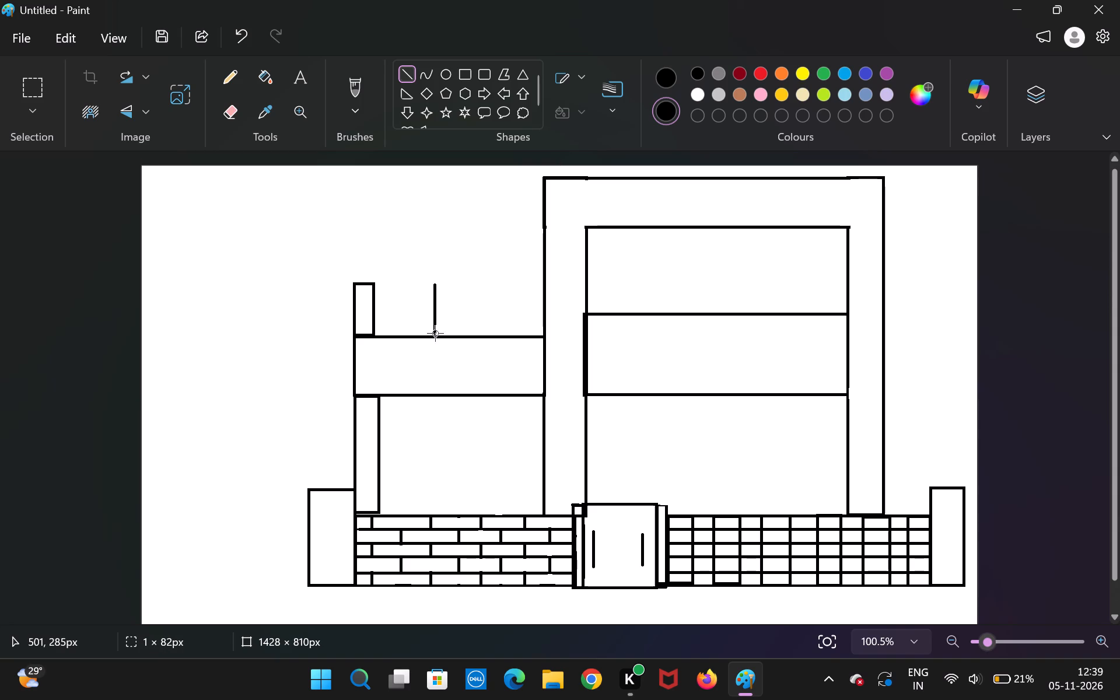
pyautogui.moveTo(435, 333); pyautogui.dragTo(435, 334, button='right')
pyautogui.click(464, 320)
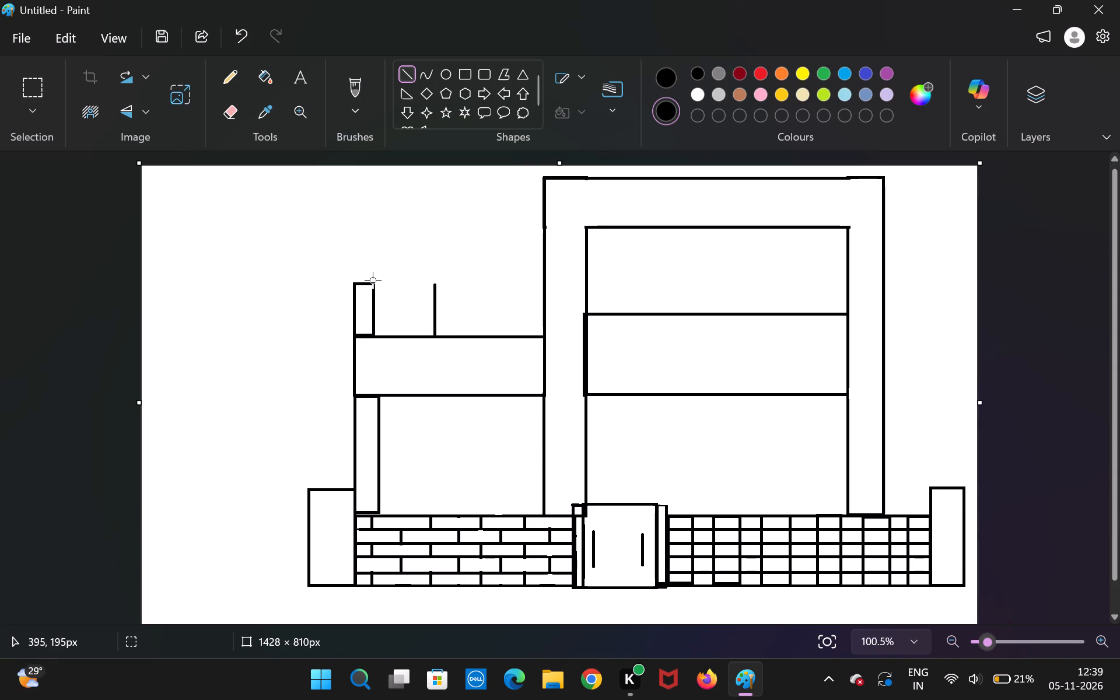
# Draw a horizontal rail line about 284 px long from the small post's top to the tall left column.
pyautogui.moveTo(375, 283); pyautogui.dragTo(505, 286, button='right')
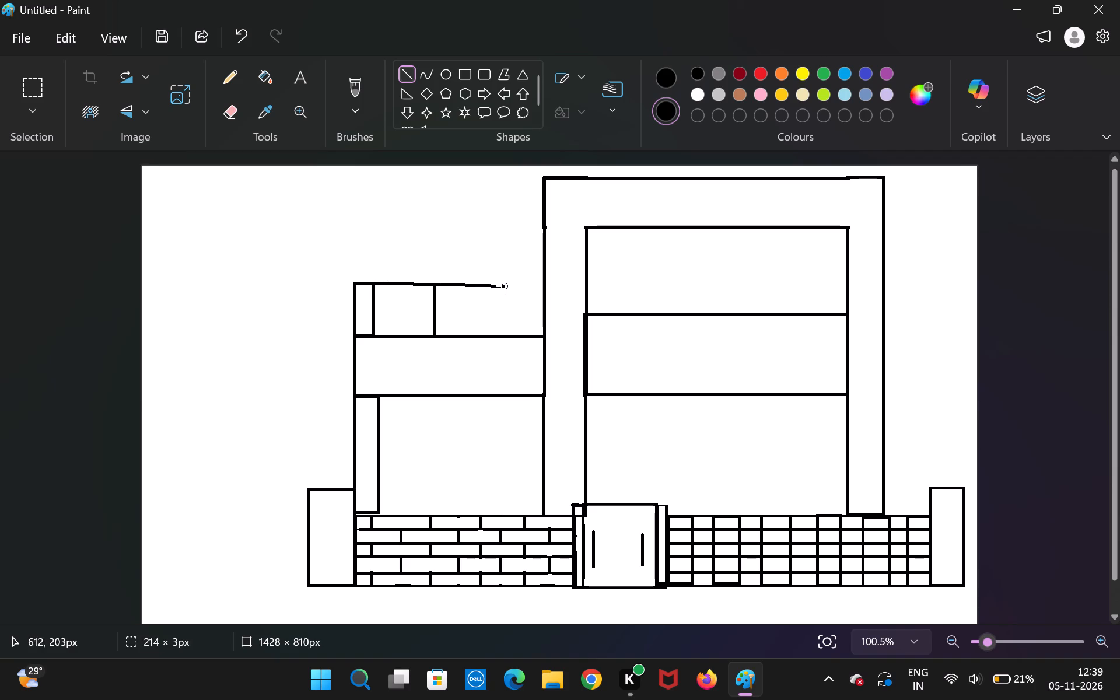
pyautogui.moveTo(505, 286); pyautogui.dragTo(526, 282, button='right')
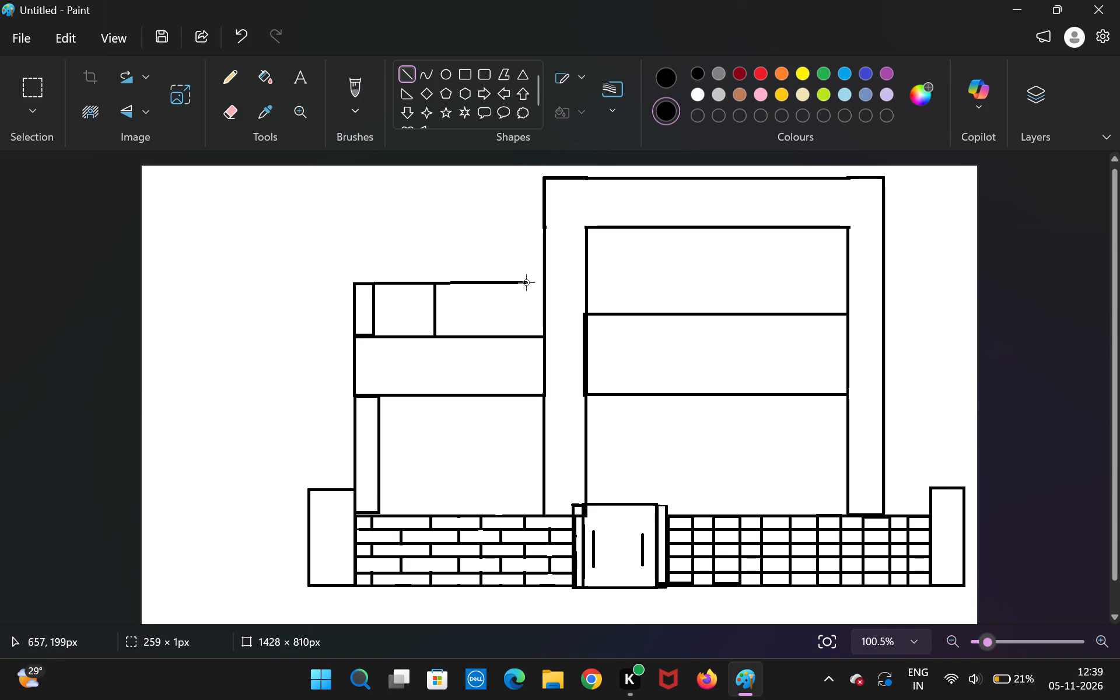
pyautogui.moveTo(526, 282); pyautogui.dragTo(531, 283, button='right')
pyautogui.moveTo(531, 283); pyautogui.dragTo(542, 283, button='right')
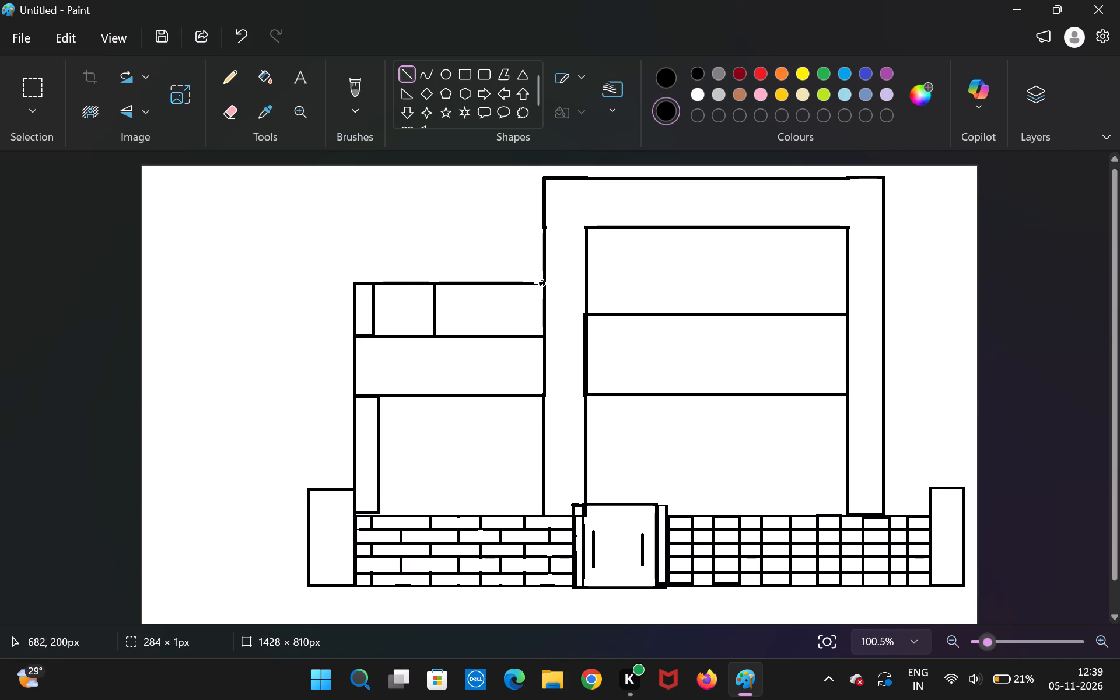
pyautogui.moveTo(542, 283); pyautogui.dragTo(542, 283, button='right')
pyautogui.click(516, 254)
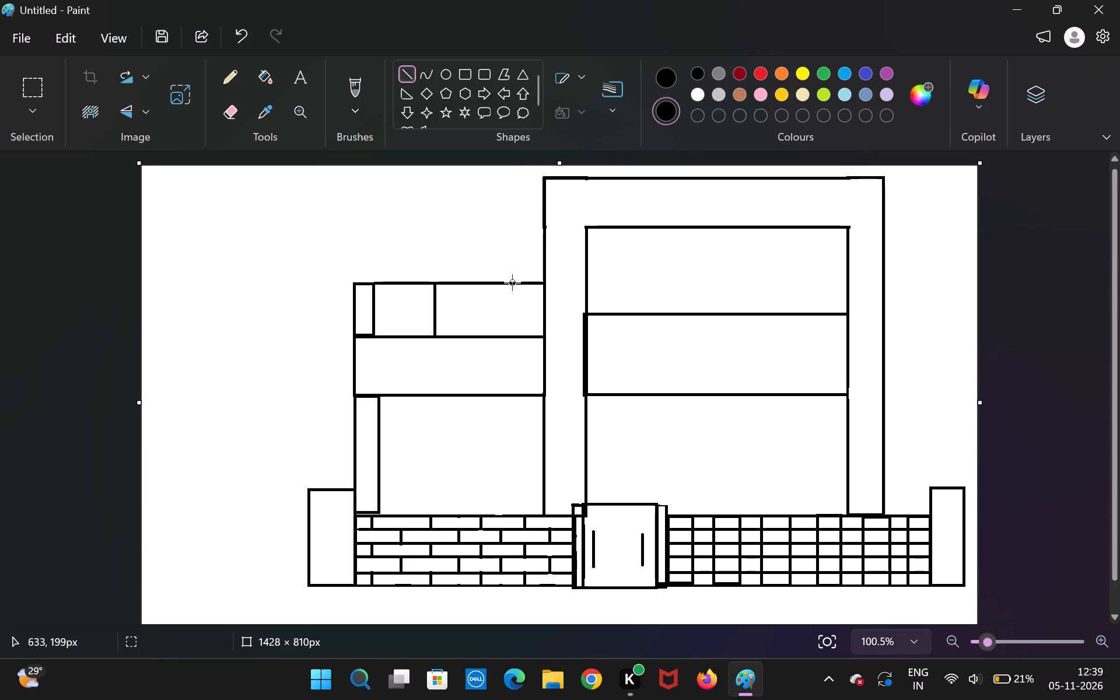
# Draw a second vertical divider about 89 px long from the rail down to the lower left beam, near the tall column.
pyautogui.moveTo(511, 283); pyautogui.dragTo(513, 328, button='right')
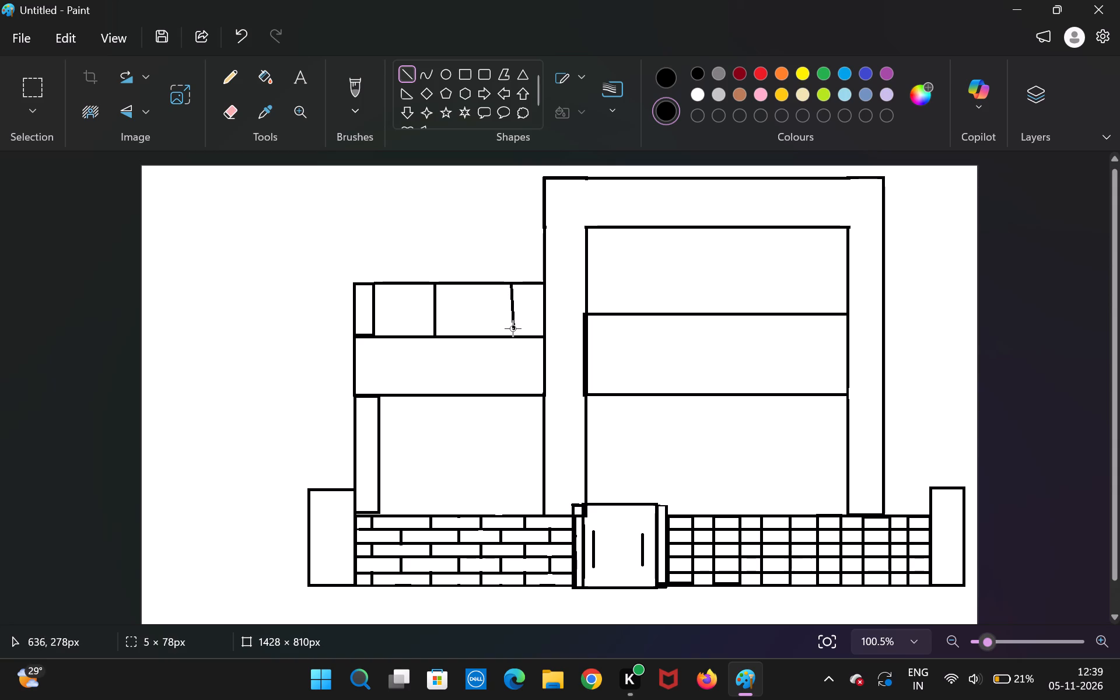
pyautogui.moveTo(513, 328); pyautogui.dragTo(510, 331, button='right')
pyautogui.moveTo(510, 331); pyautogui.dragTo(511, 332, button='right')
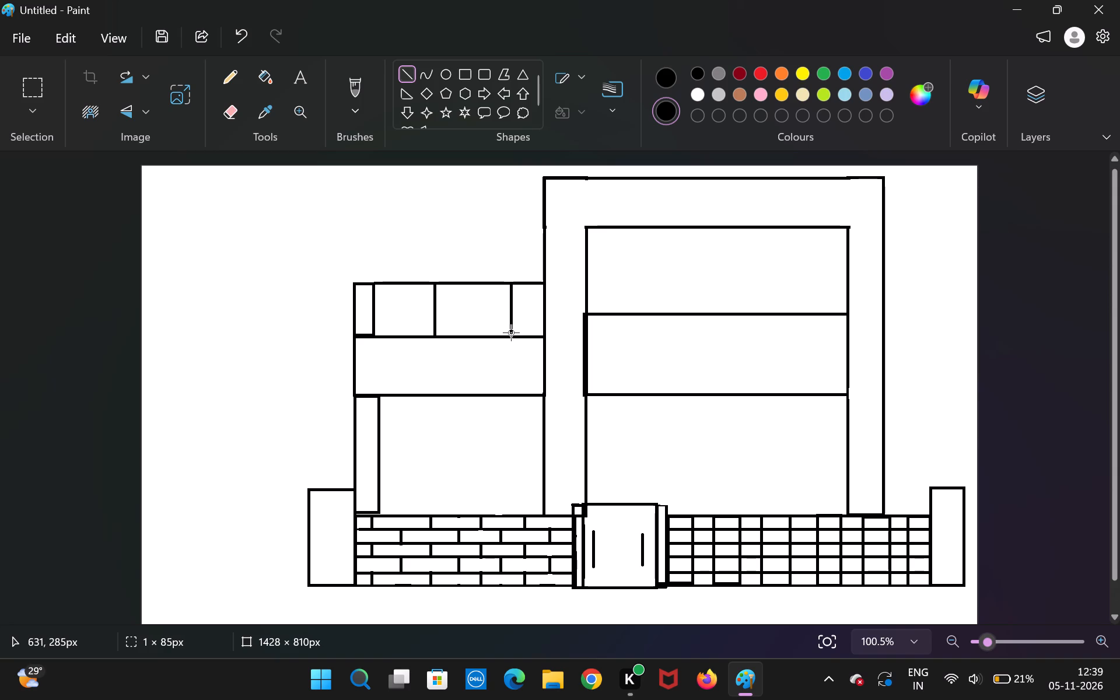
pyautogui.moveTo(511, 332); pyautogui.dragTo(511, 335, button='right')
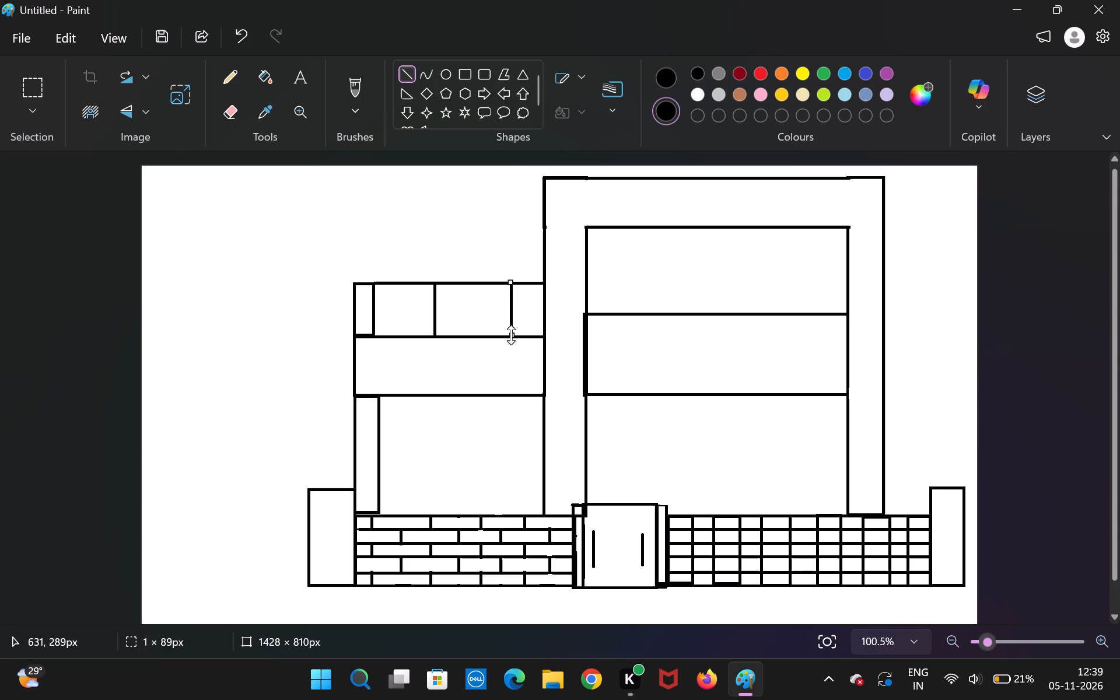
pyautogui.click(513, 244)
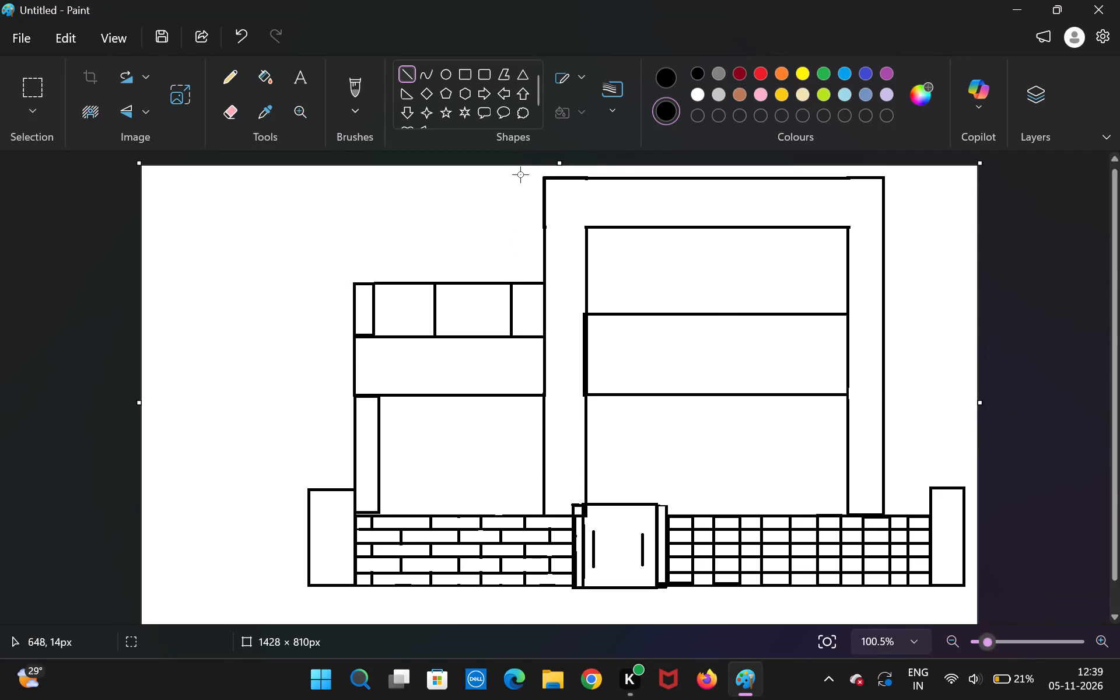
# Extend the canvas upward to 1428 × 926 px, adding blank space above the house.
pyautogui.tripleClick(954, 635)
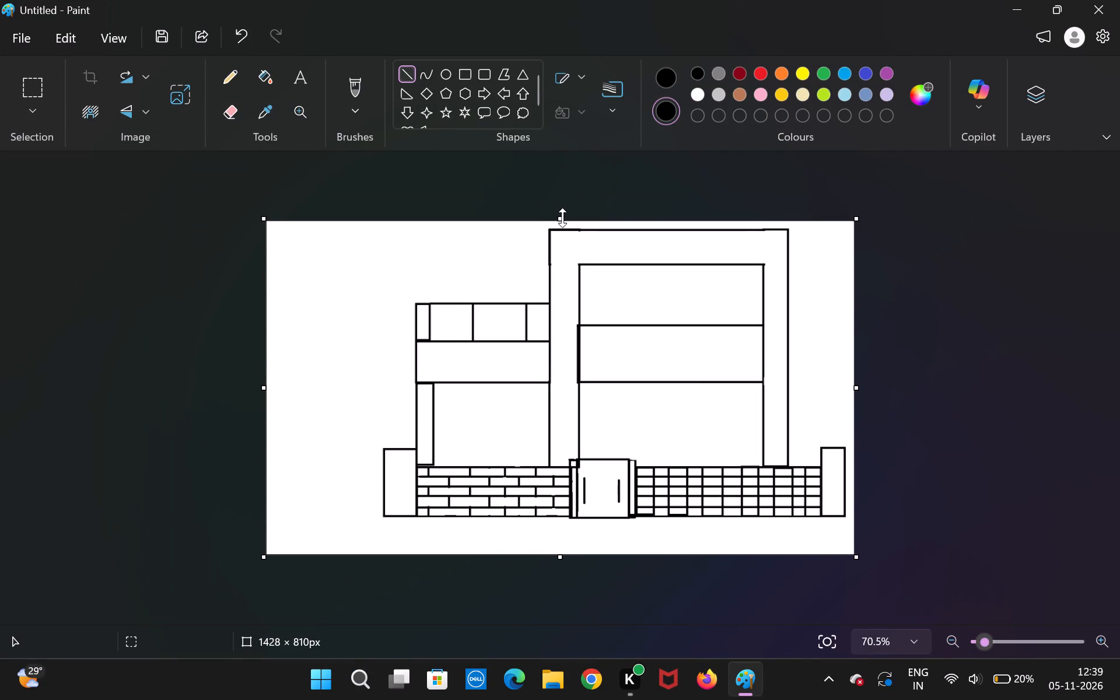
pyautogui.moveTo(562, 218); pyautogui.dragTo(559, 173, button='right')
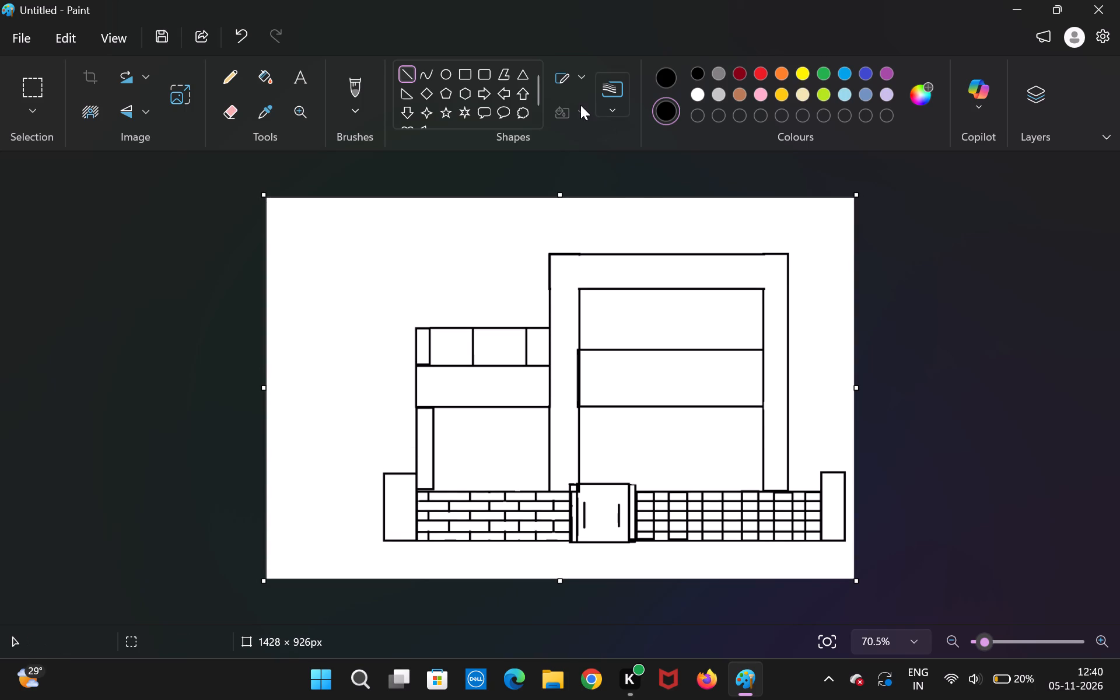
# Draw a long, thin rectangle of about 492 × 49 px just above the top beam, starting over the tall left column.
pyautogui.click(468, 78)
pyautogui.moveTo(551, 218); pyautogui.dragTo(646, 253, button='right')
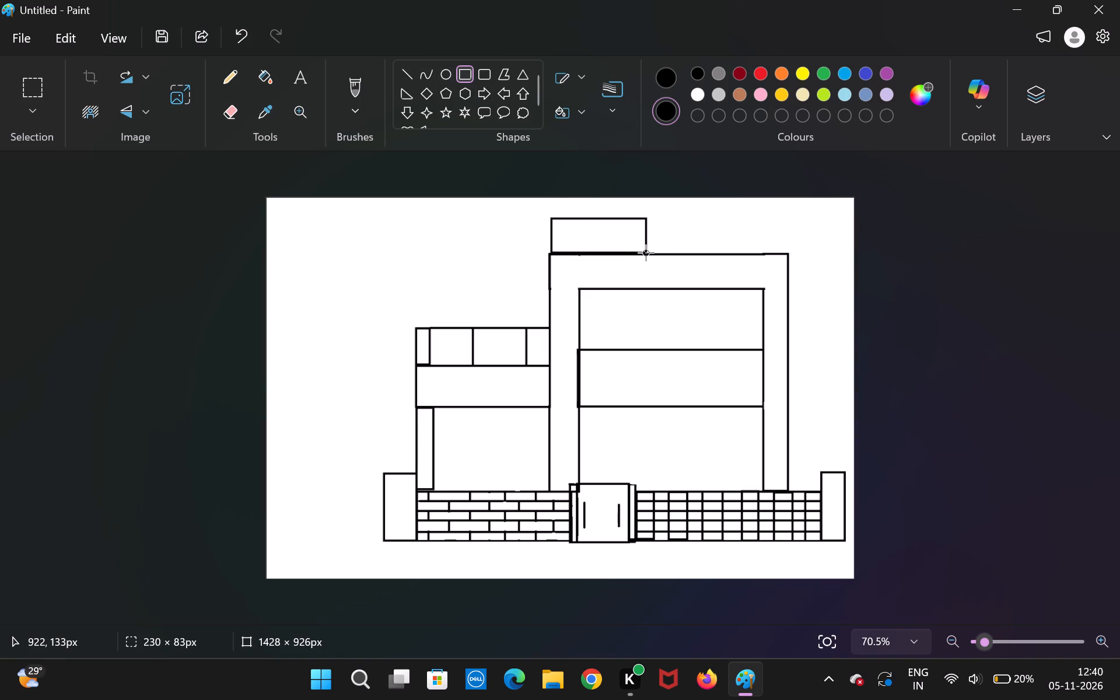
pyautogui.moveTo(646, 253); pyautogui.dragTo(692, 239, button='right')
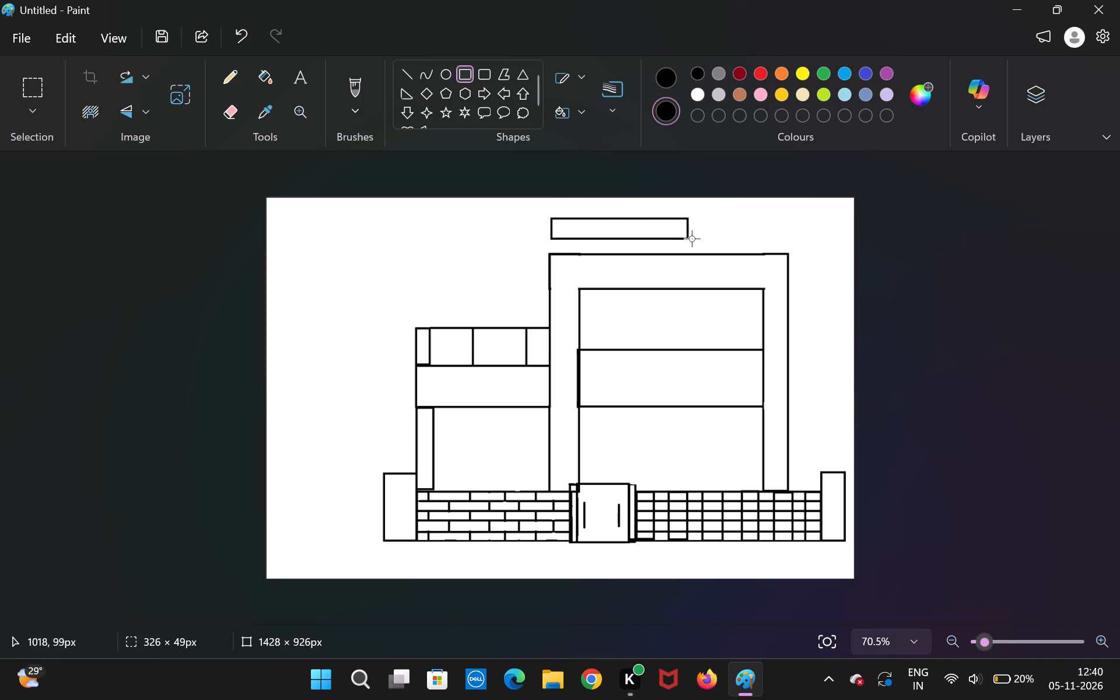
pyautogui.moveTo(692, 239); pyautogui.dragTo(754, 239, button='right')
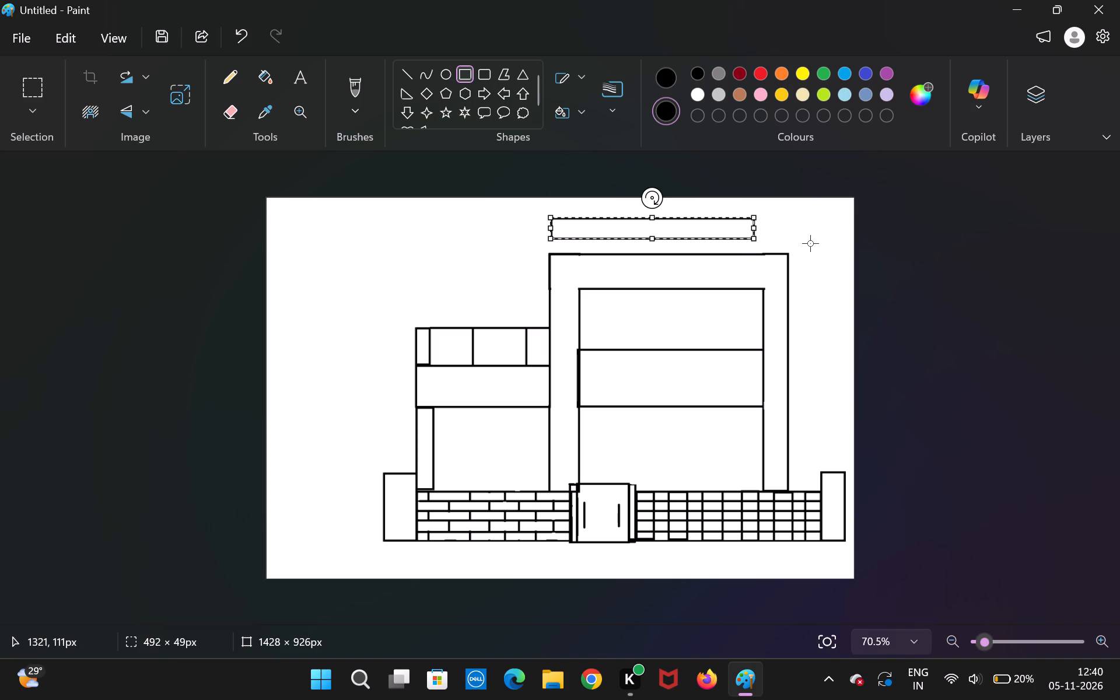
pyautogui.click(813, 215)
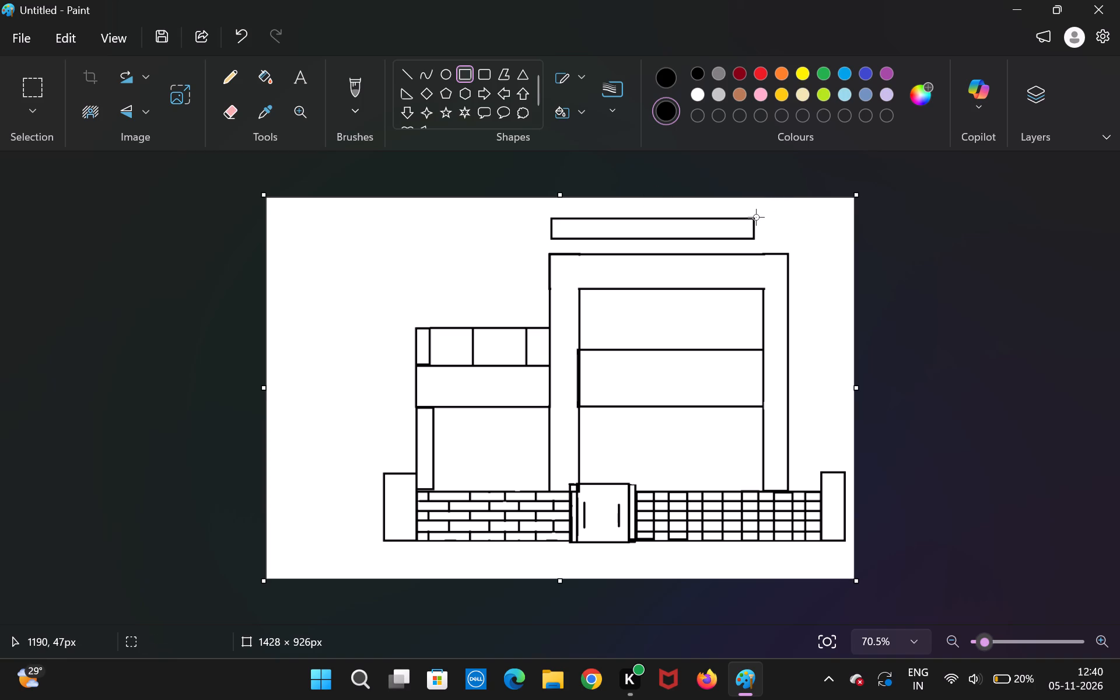
# Draw an upright rectangle of about 66 × 196 px over the top beam's right corner, in line with the right column.
pyautogui.moveTo(756, 217); pyautogui.dragTo(785, 265)
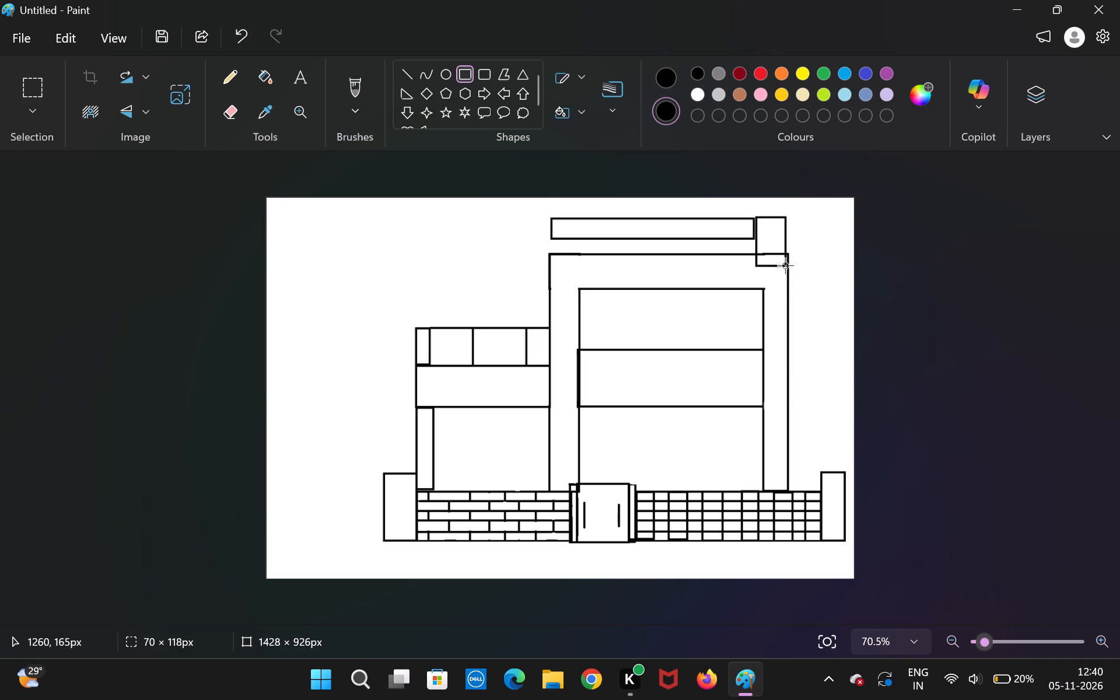
pyautogui.moveTo(785, 265); pyautogui.dragTo(789, 297)
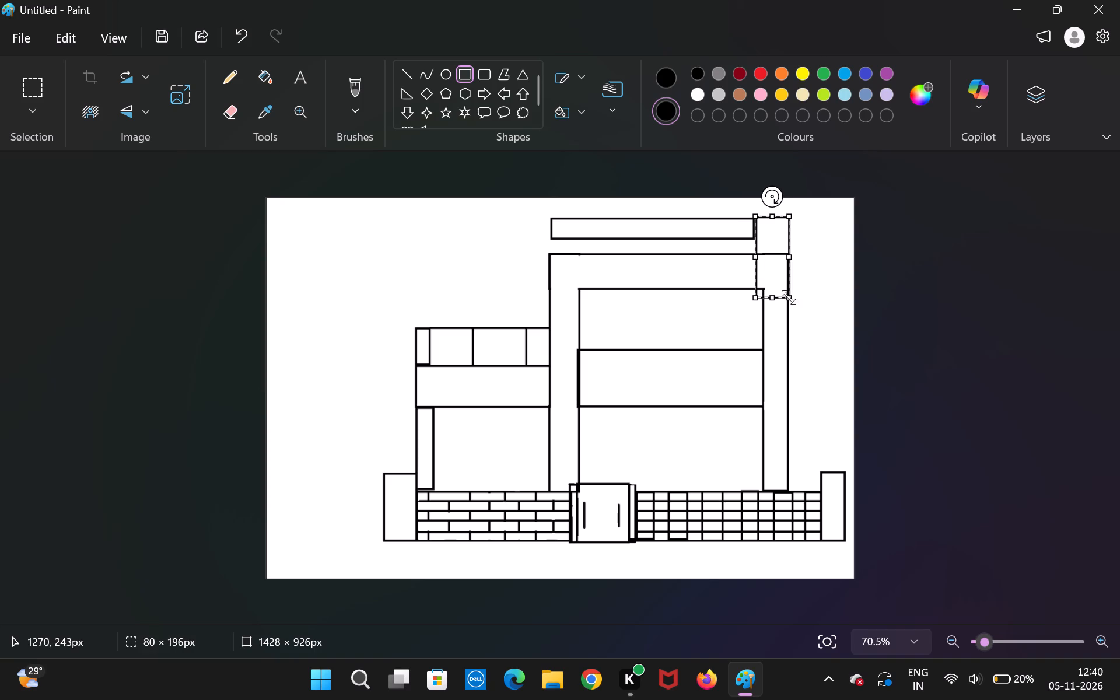
pyautogui.rightClick(752, 256)
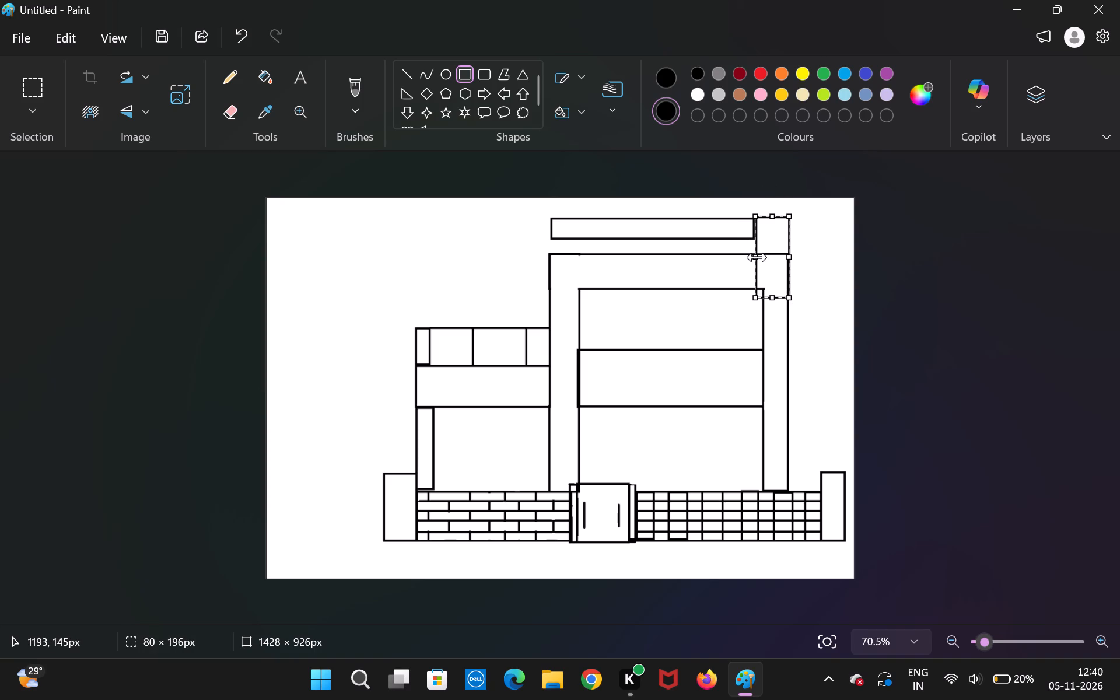
pyautogui.moveTo(754, 256); pyautogui.dragTo(758, 257)
pyautogui.moveTo(758, 257); pyautogui.dragTo(762, 259)
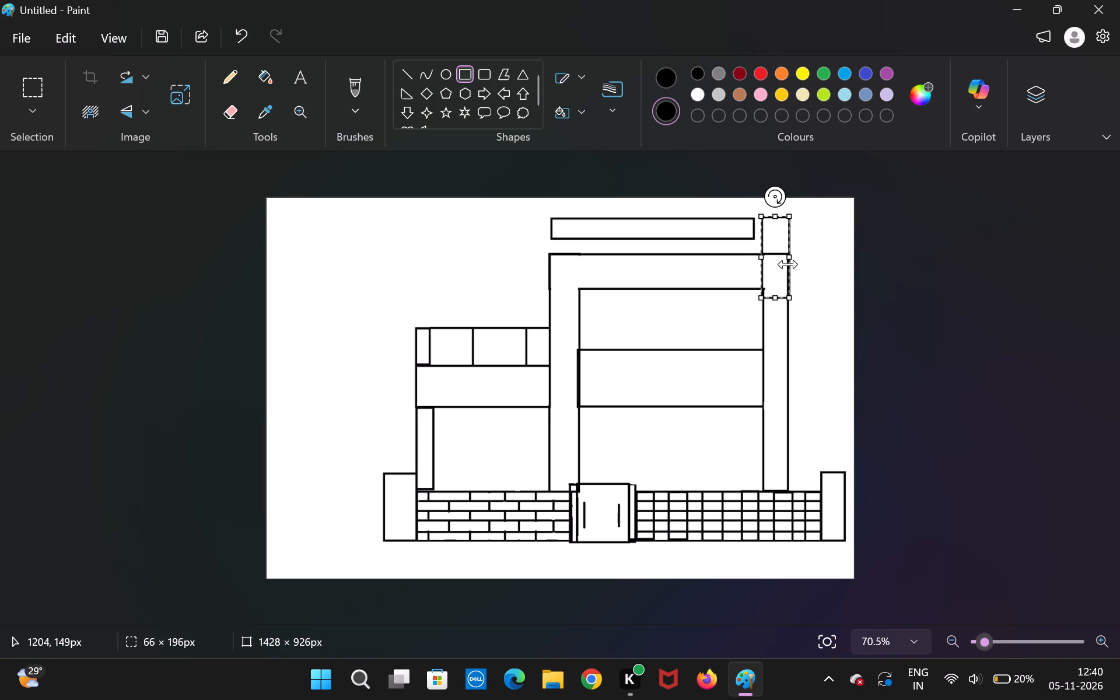
pyautogui.click(830, 269)
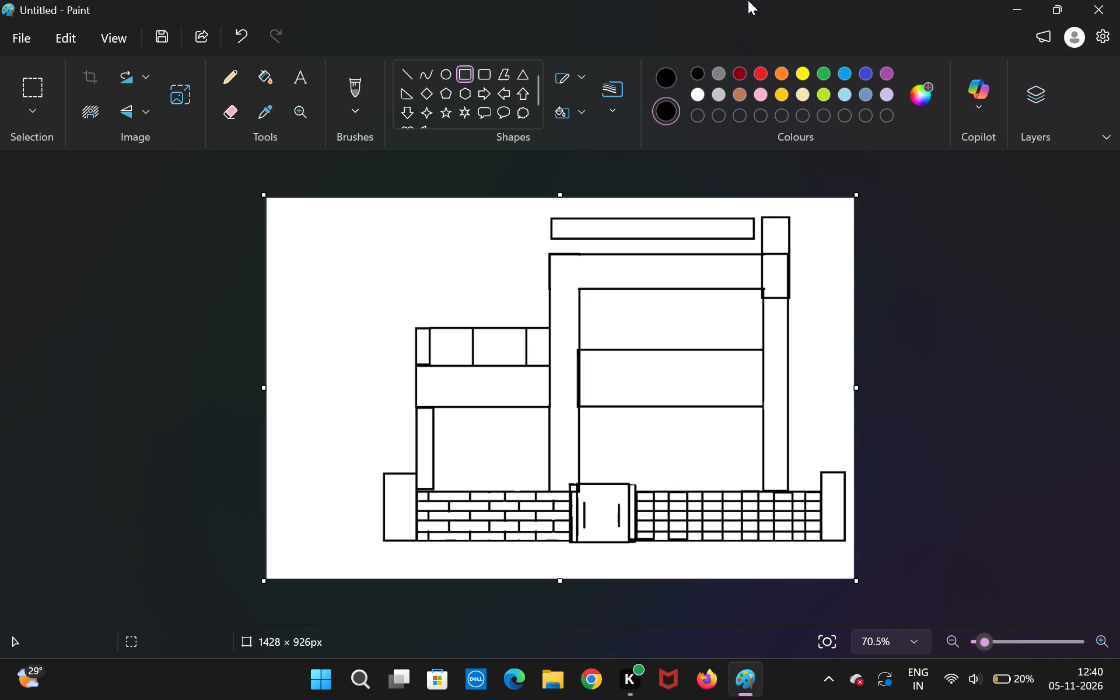
# Erase the top beam's line and the upright rectangle's bottom edge where they cross the inside of the right column.
pyautogui.click(229, 111)
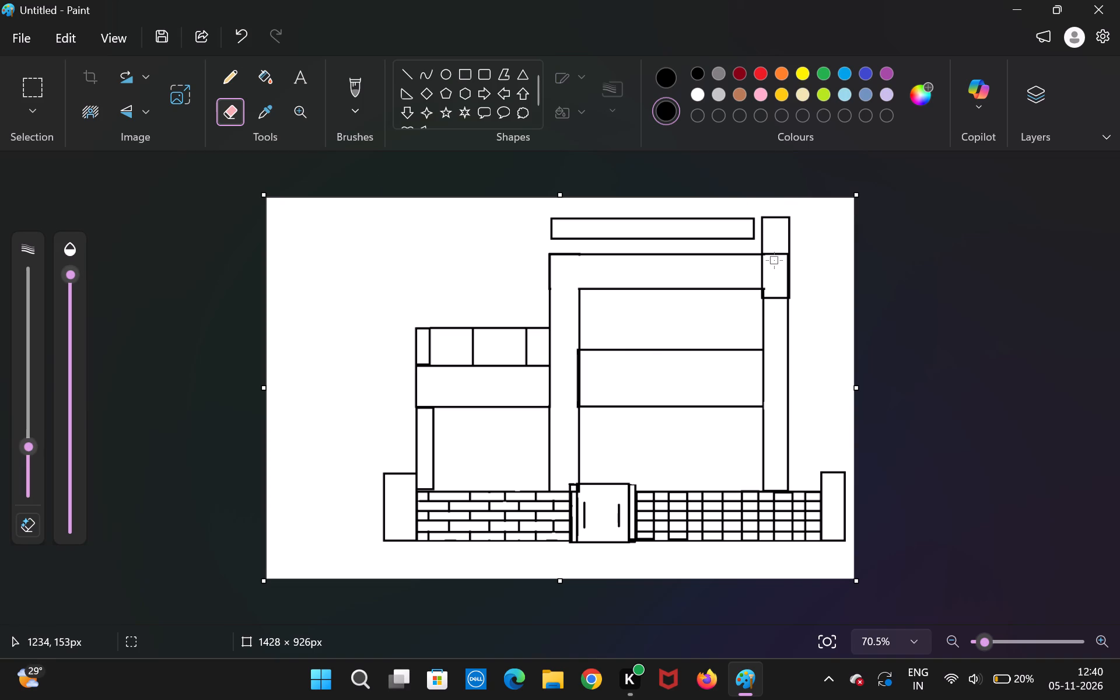
pyautogui.moveTo(774, 259); pyautogui.dragTo(774, 254)
pyautogui.moveTo(774, 254); pyautogui.dragTo(778, 253)
pyautogui.moveTo(778, 253); pyautogui.dragTo(778, 260)
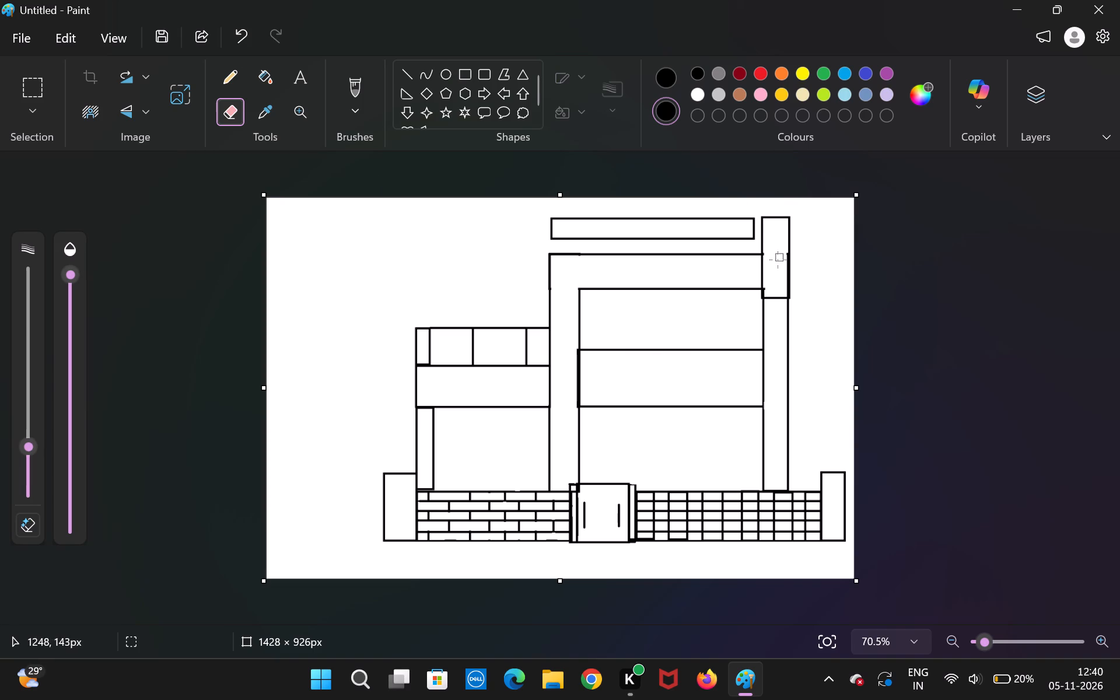
pyautogui.moveTo(778, 260); pyautogui.dragTo(780, 299)
pyautogui.moveTo(780, 299); pyautogui.dragTo(769, 297)
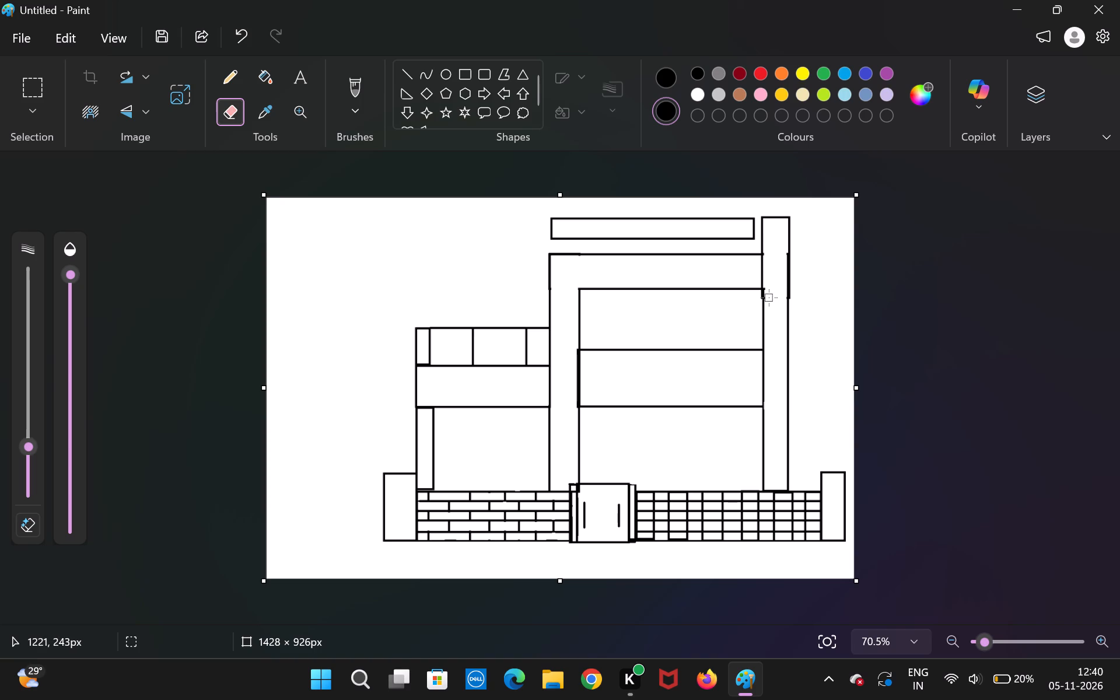
pyautogui.moveTo(769, 297); pyautogui.dragTo(769, 289)
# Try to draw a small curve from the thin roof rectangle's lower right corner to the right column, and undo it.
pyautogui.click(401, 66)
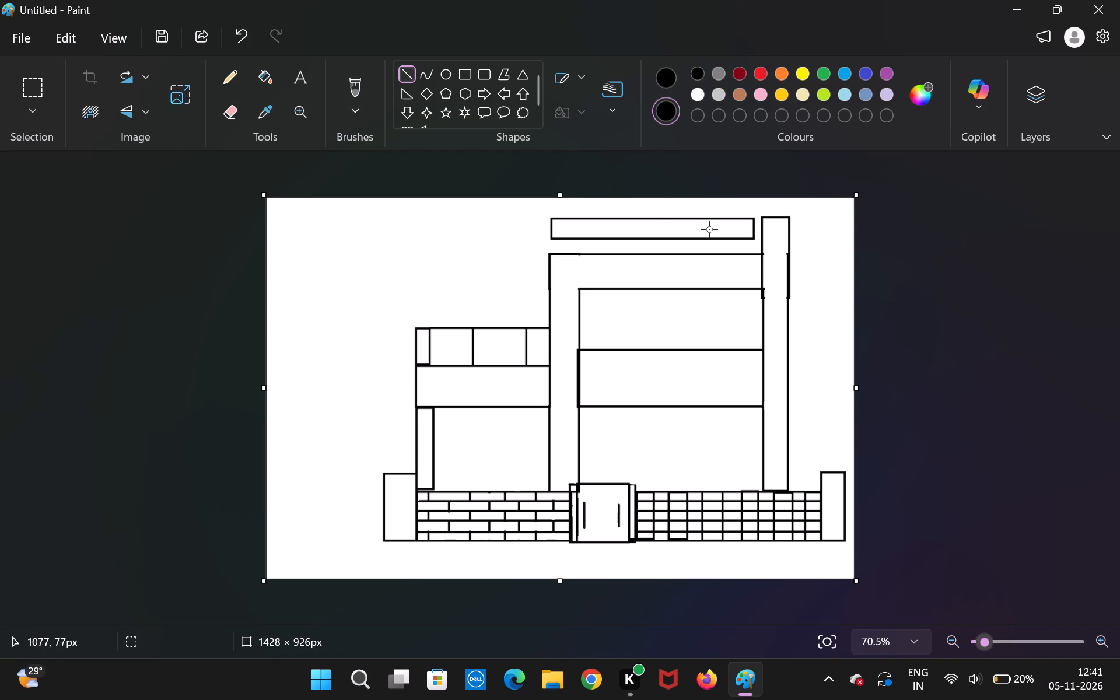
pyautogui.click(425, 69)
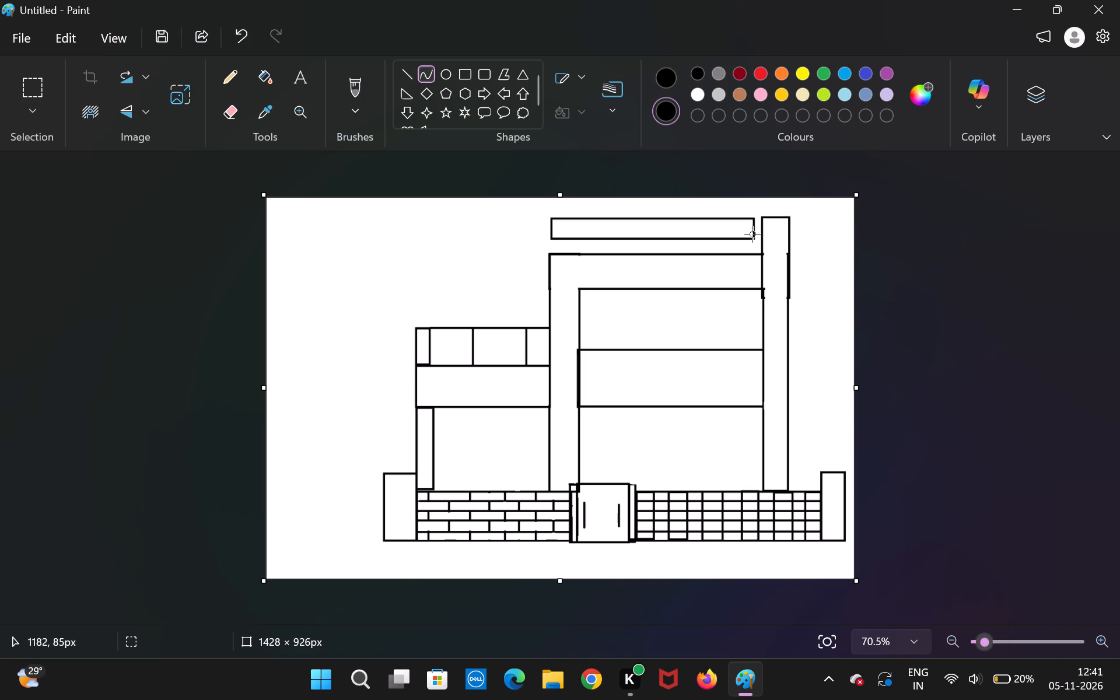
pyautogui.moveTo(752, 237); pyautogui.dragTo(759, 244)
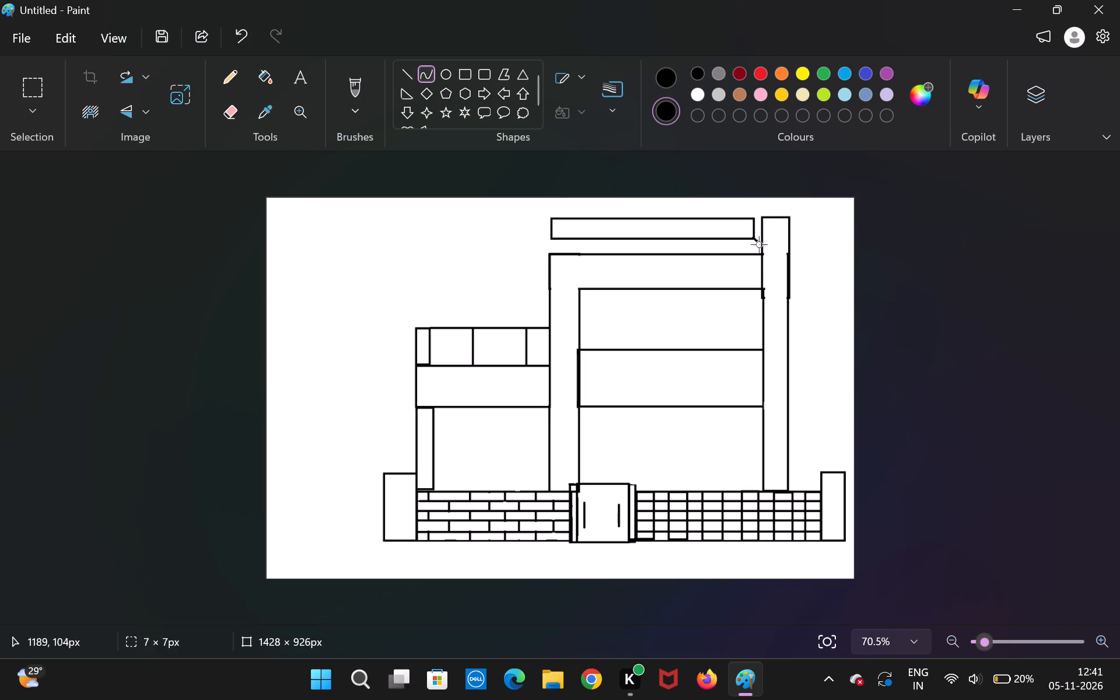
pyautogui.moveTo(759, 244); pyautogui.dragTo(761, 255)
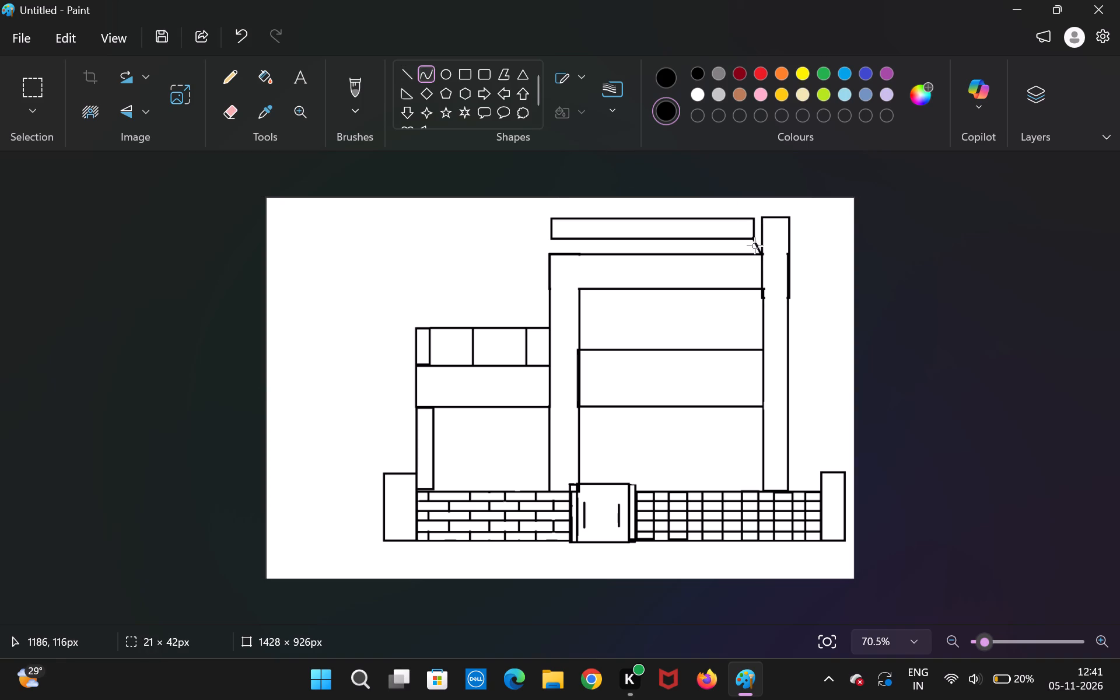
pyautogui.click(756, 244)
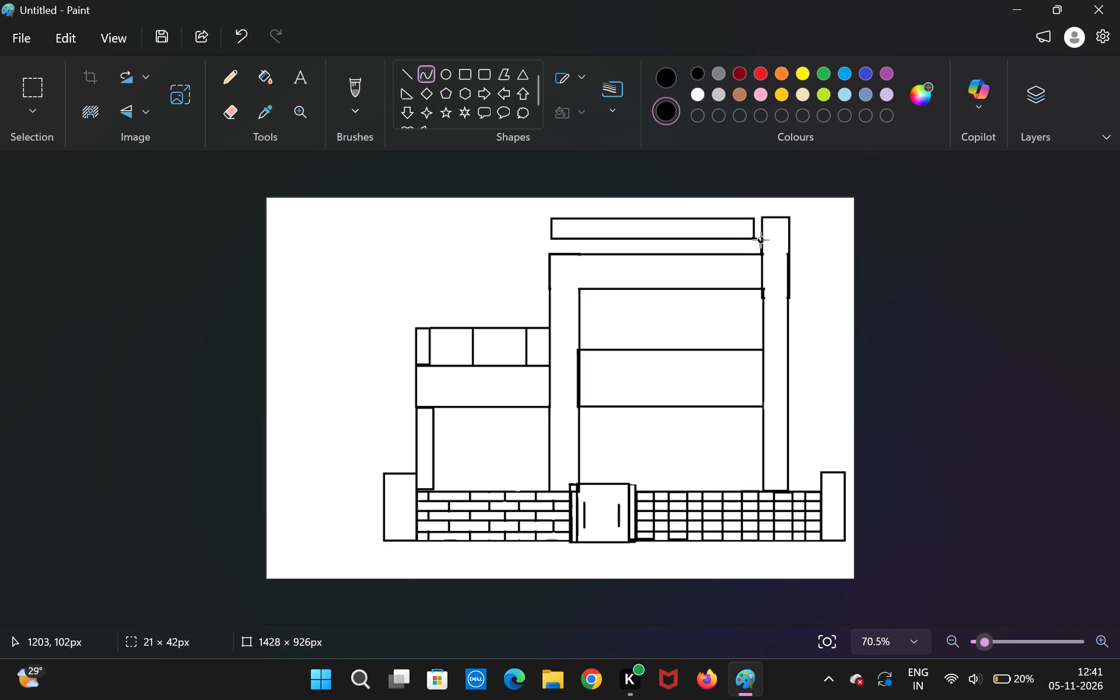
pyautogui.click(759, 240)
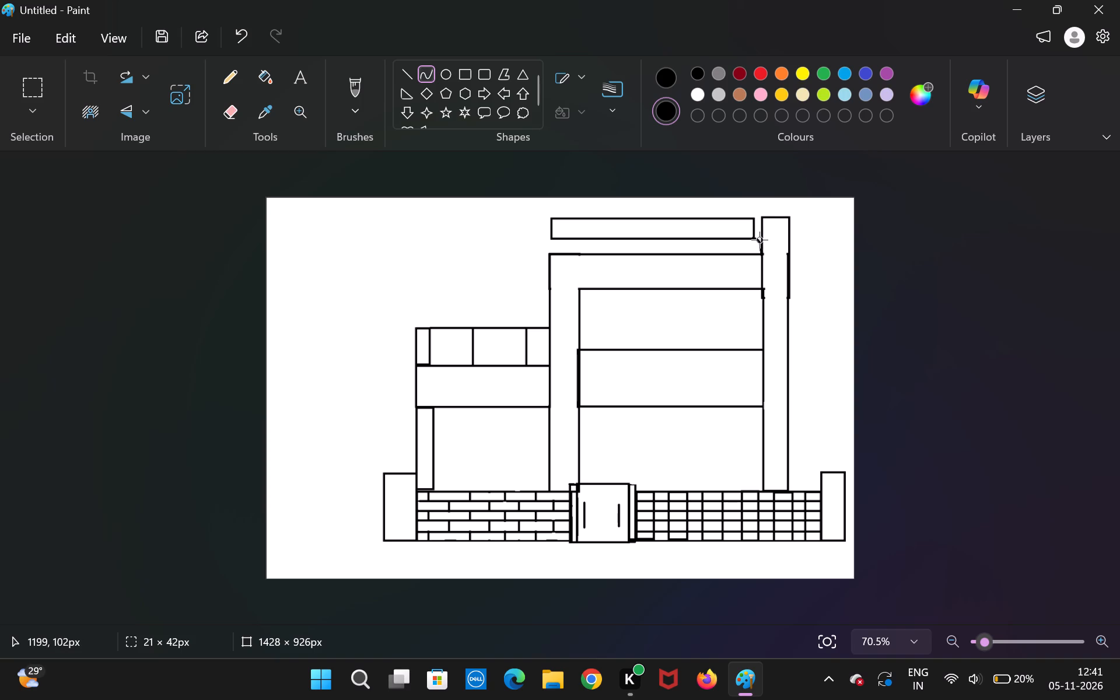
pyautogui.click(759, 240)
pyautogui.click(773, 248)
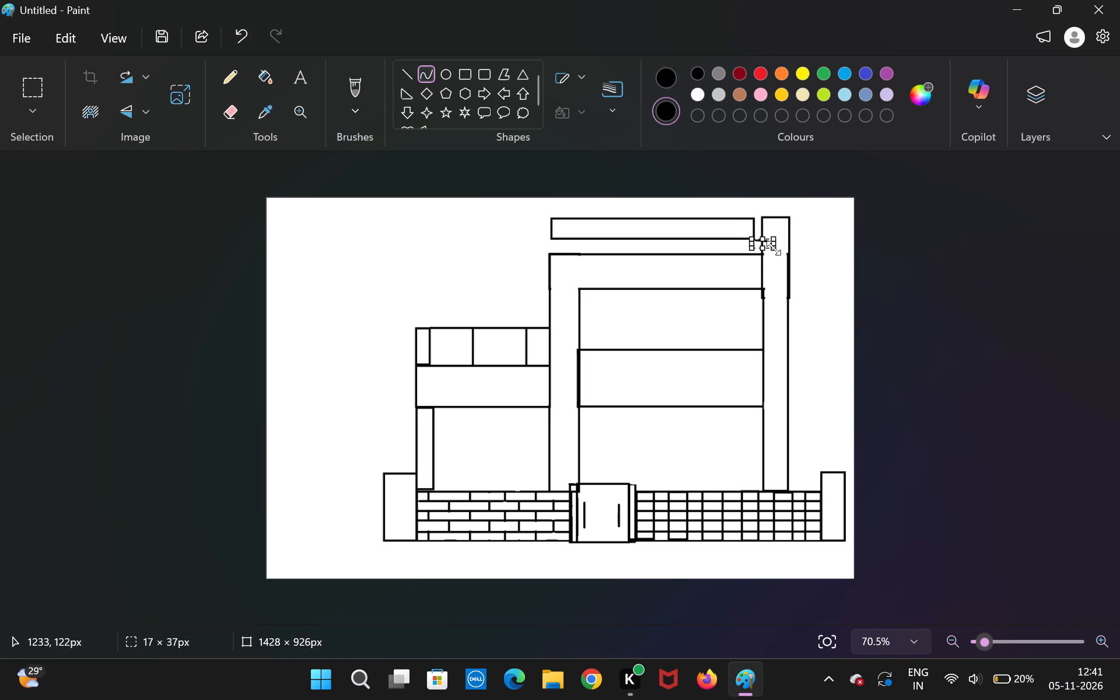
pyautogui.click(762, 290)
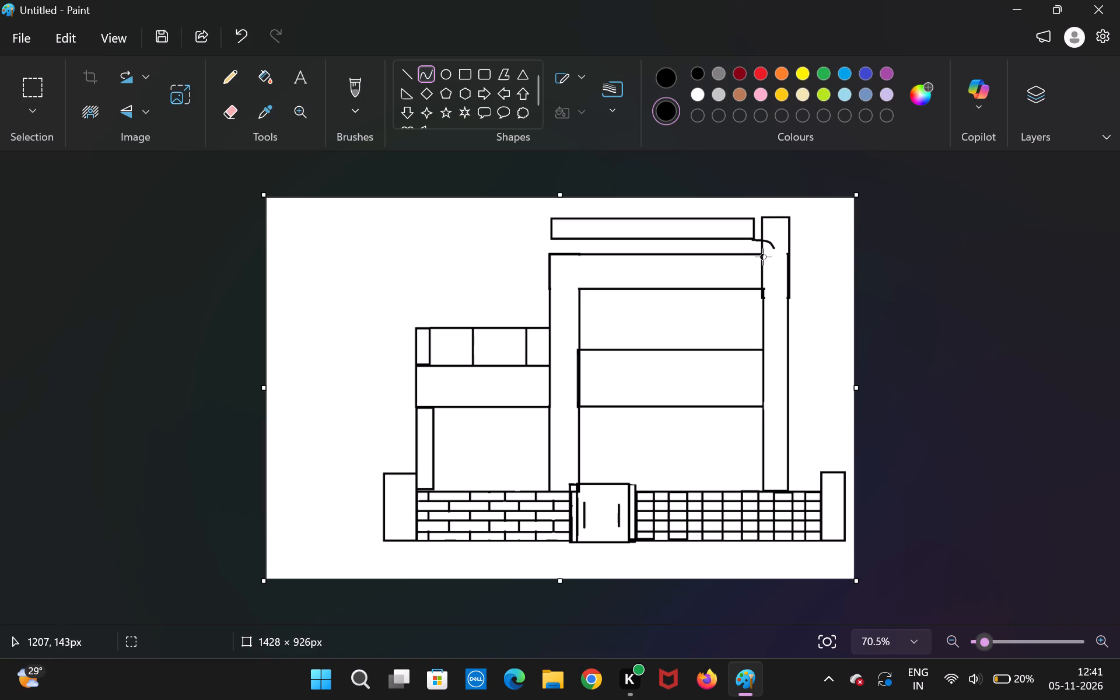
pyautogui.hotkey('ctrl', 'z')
# Draw a small curve of about 19 × 39 px from the thin roof rectangle's lower right corner down to the top beam beside the right column.
pyautogui.tripleClick(1112, 643)
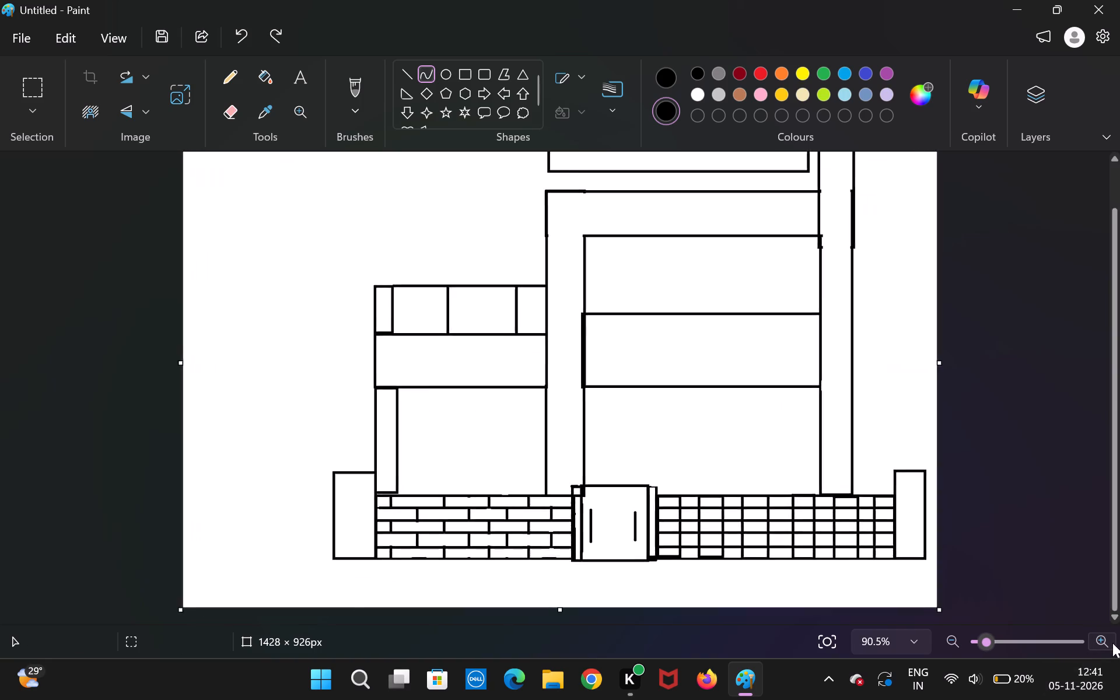
pyautogui.tripleClick(1112, 643)
pyautogui.moveTo(1112, 643); pyautogui.dragTo(1108, 320)
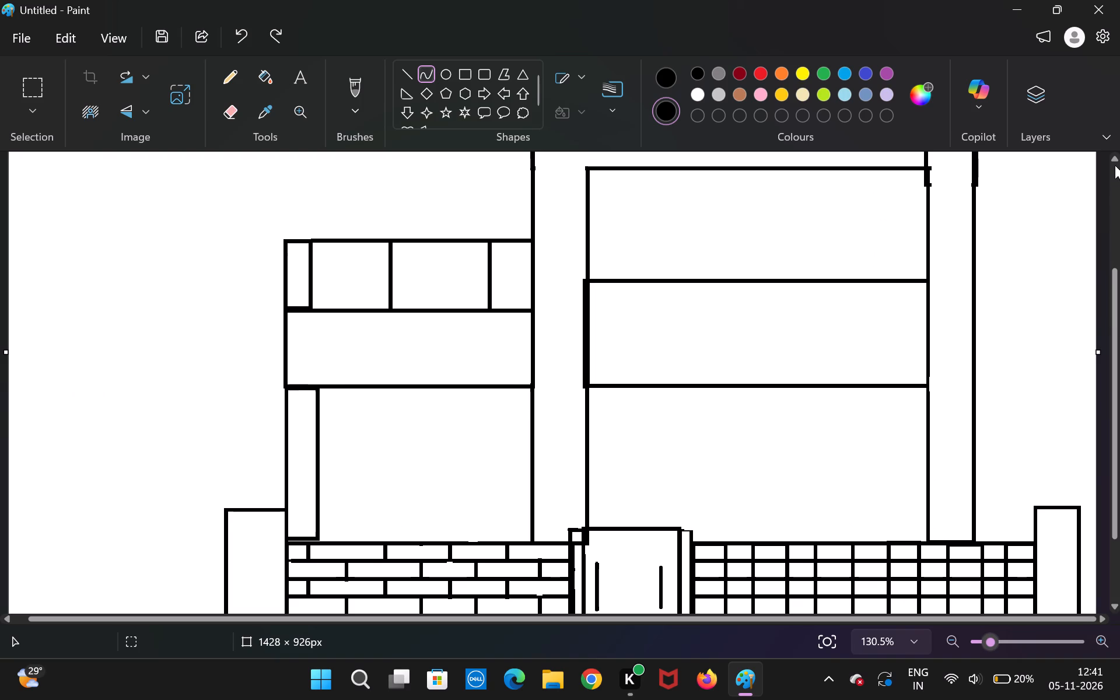
pyautogui.tripleClick(1111, 162)
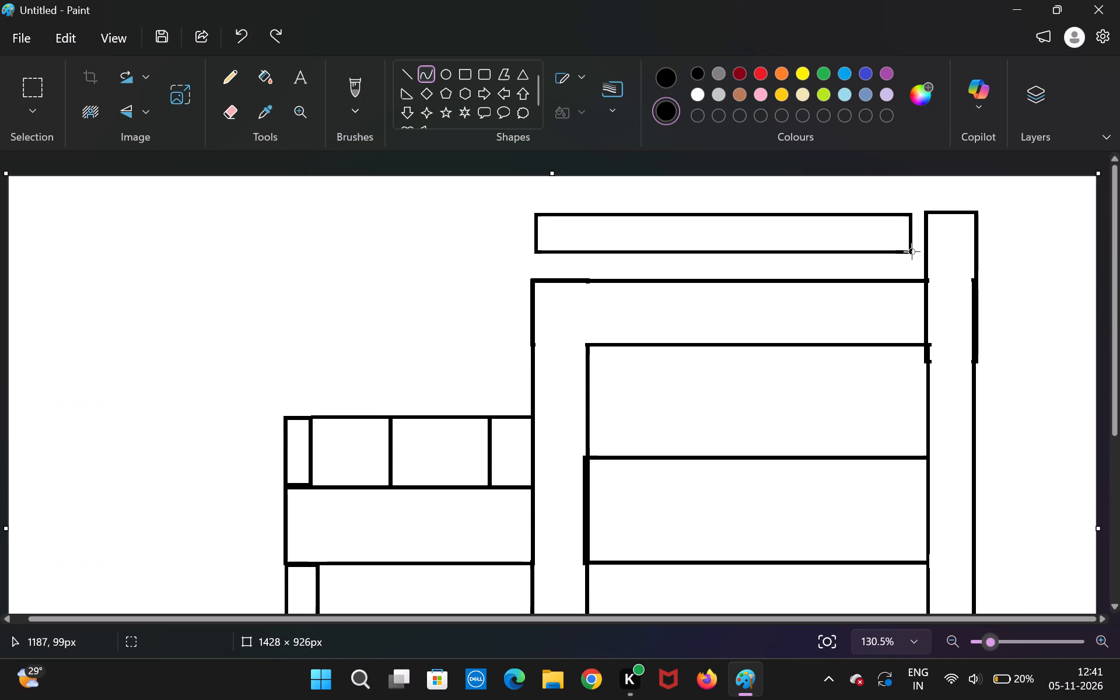
pyautogui.moveTo(912, 251); pyautogui.dragTo(915, 263)
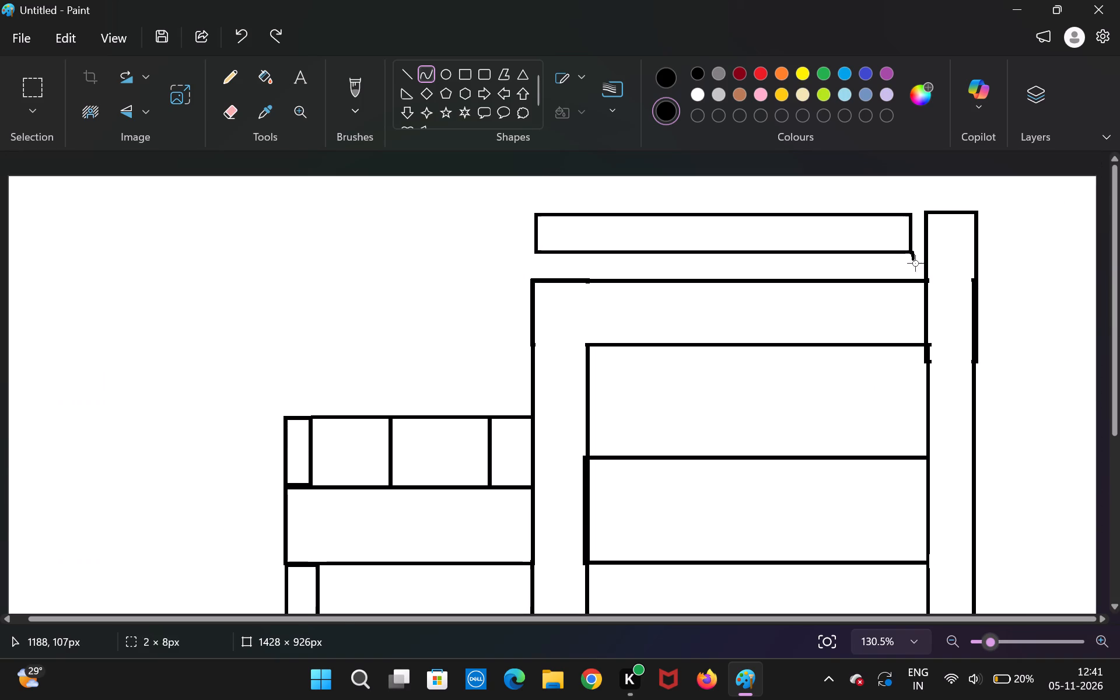
pyautogui.moveTo(915, 263); pyautogui.dragTo(923, 280)
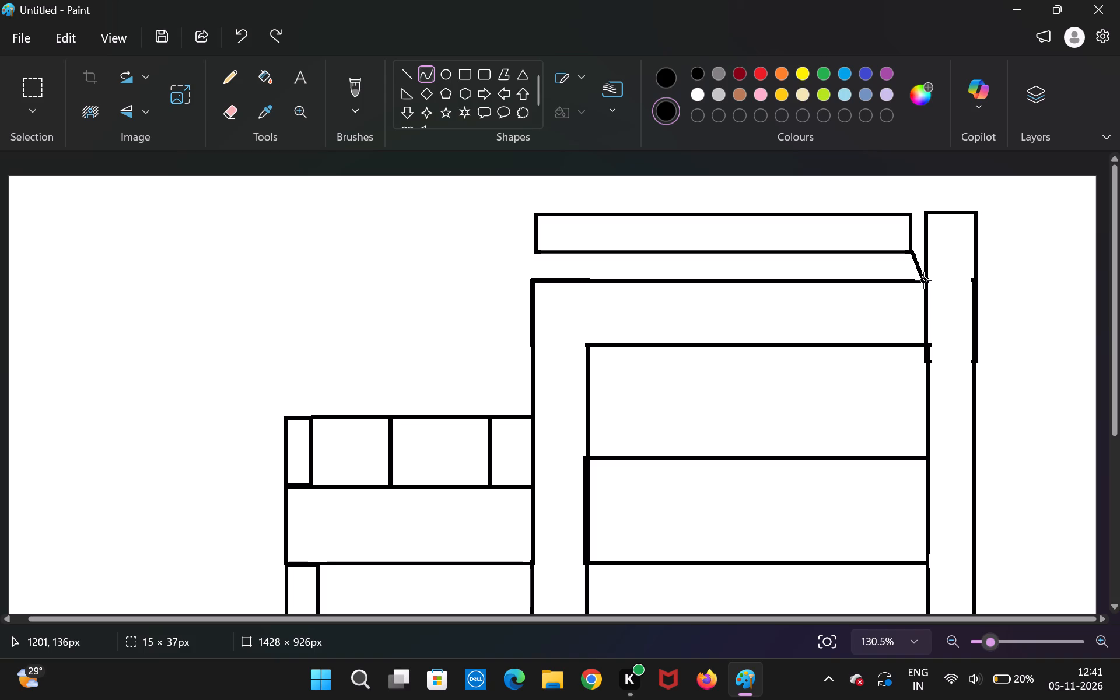
pyautogui.moveTo(916, 261); pyautogui.dragTo(921, 257)
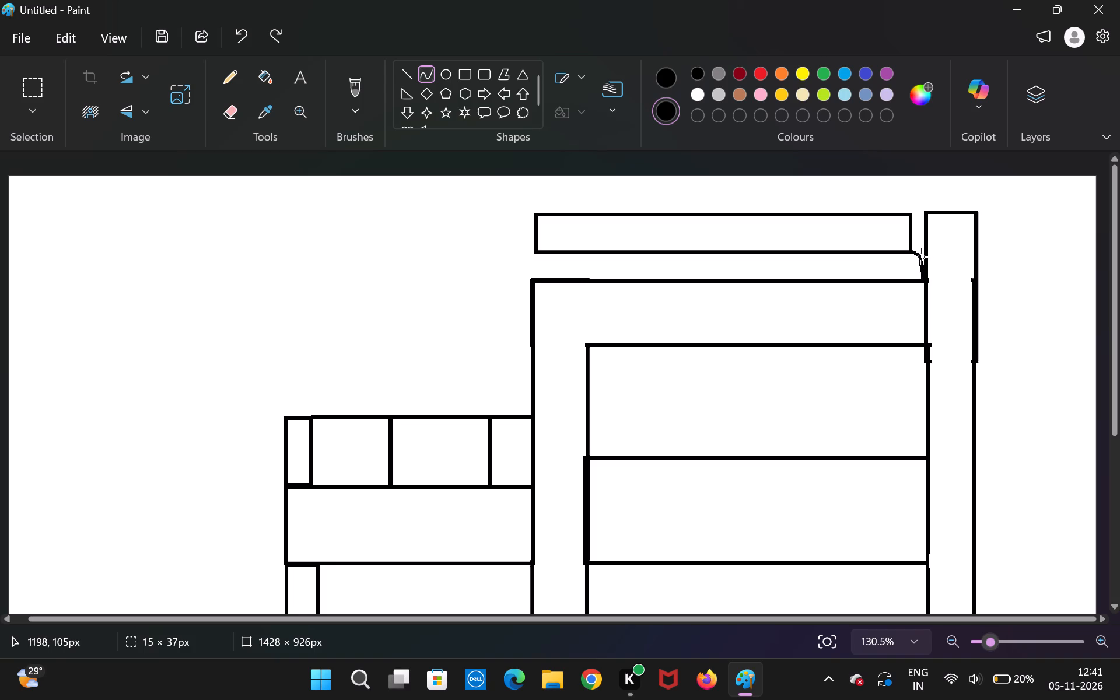
pyautogui.moveTo(921, 257); pyautogui.dragTo(921, 252)
pyautogui.moveTo(921, 252); pyautogui.dragTo(922, 258)
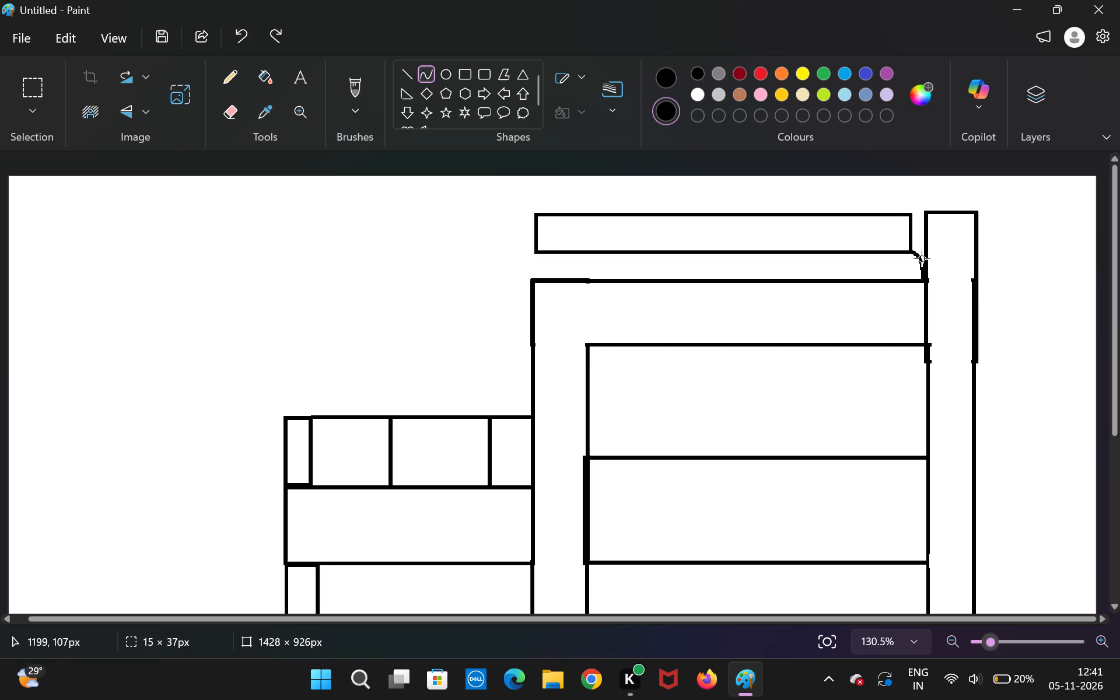
pyautogui.moveTo(922, 258); pyautogui.dragTo(922, 259)
pyautogui.click(922, 259)
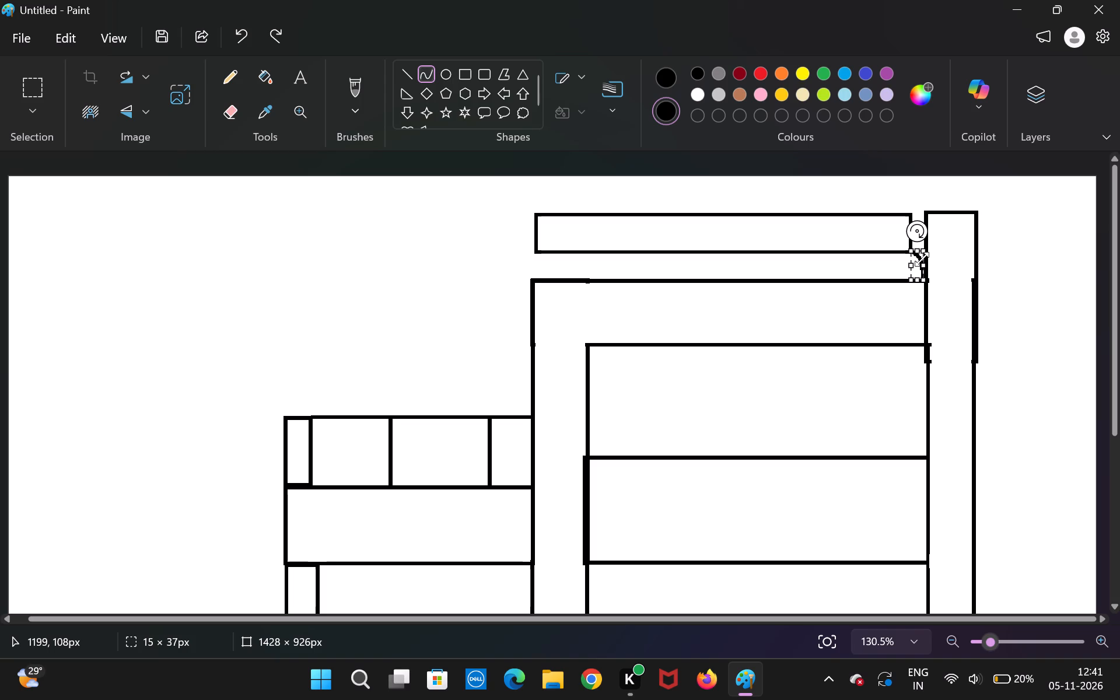
pyautogui.click(922, 259)
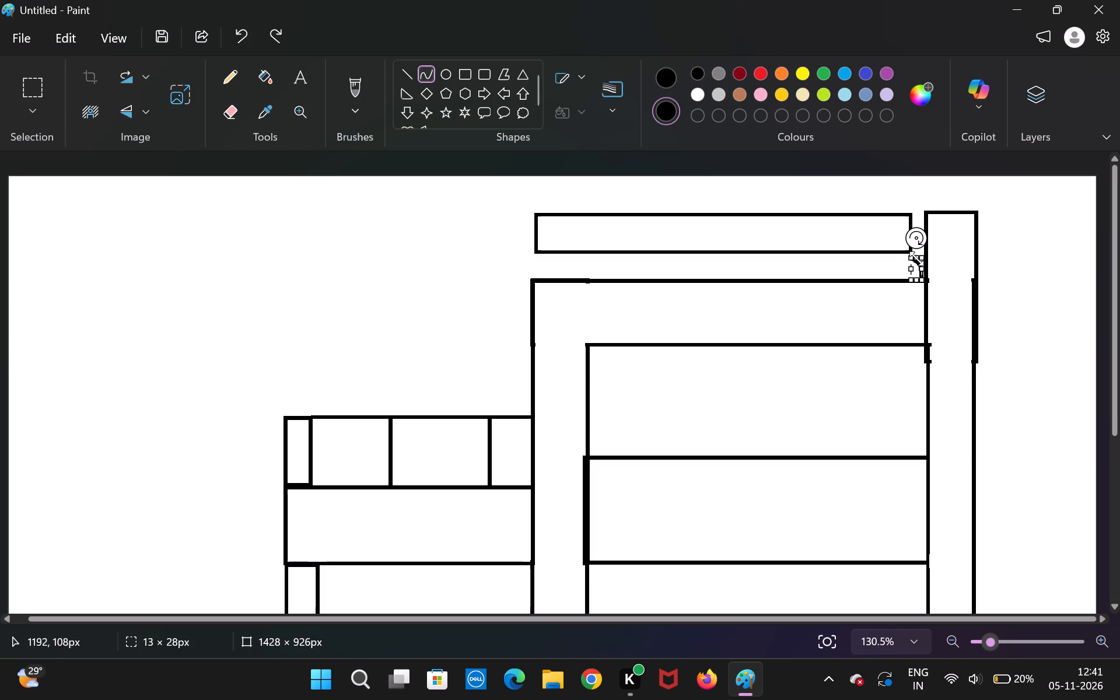
pyautogui.moveTo(918, 255); pyautogui.dragTo(916, 251)
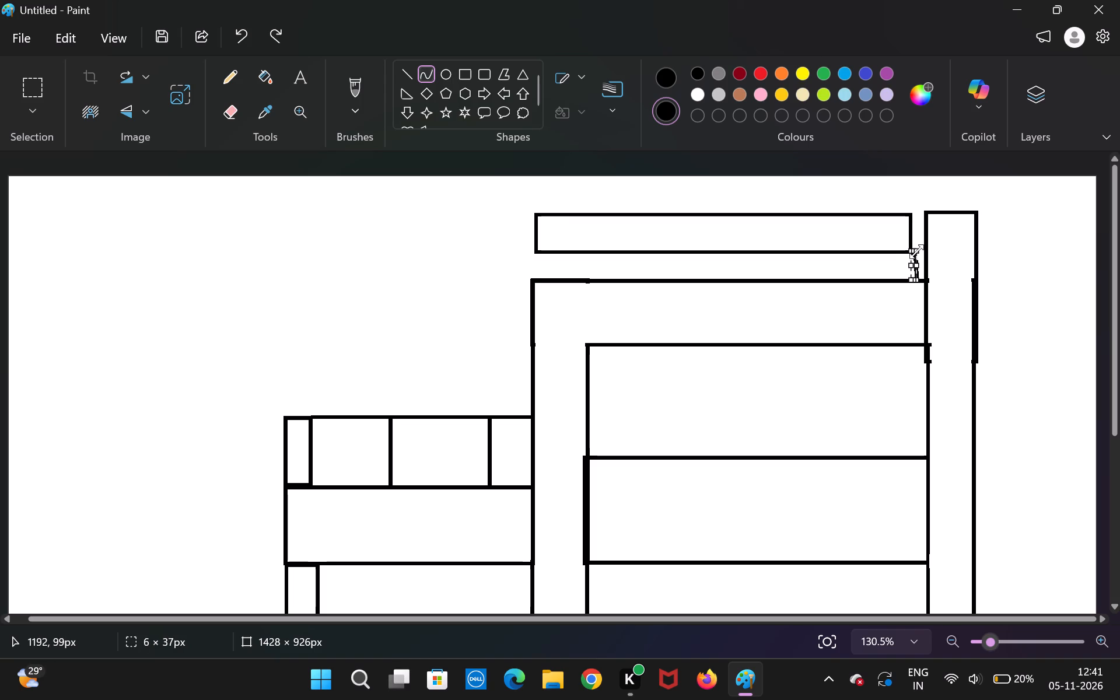
pyautogui.moveTo(916, 251); pyautogui.dragTo(925, 253)
pyautogui.click(940, 250)
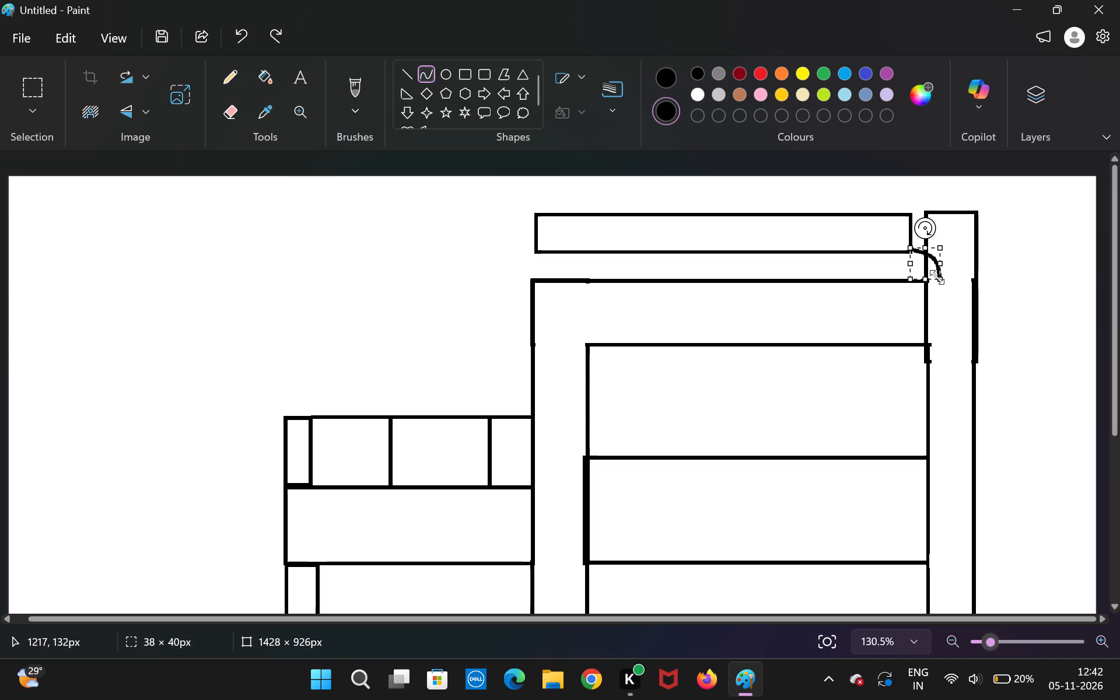
pyautogui.moveTo(937, 278); pyautogui.dragTo(933, 278)
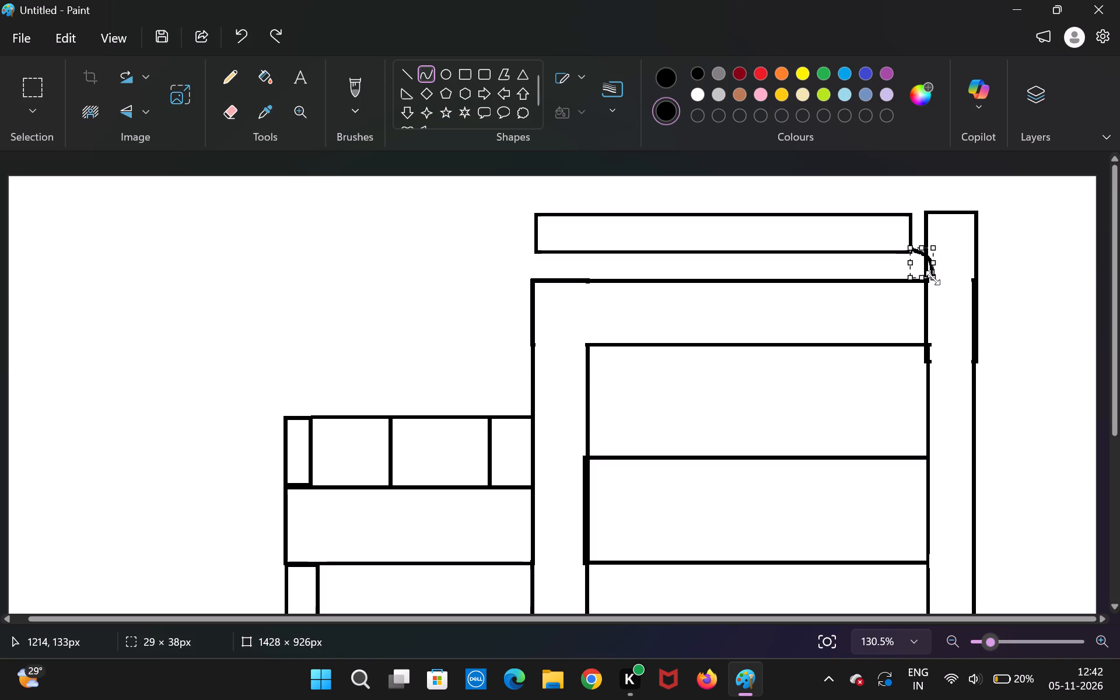
pyautogui.moveTo(933, 278); pyautogui.dragTo(925, 278)
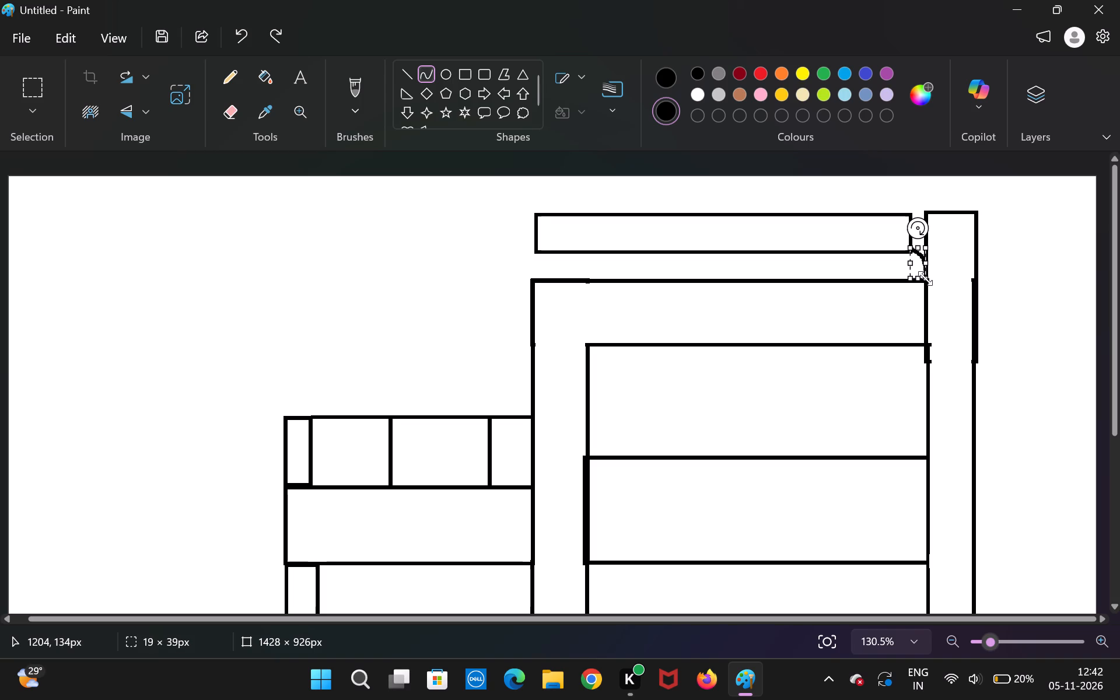
pyautogui.click(925, 278)
pyautogui.click(940, 306)
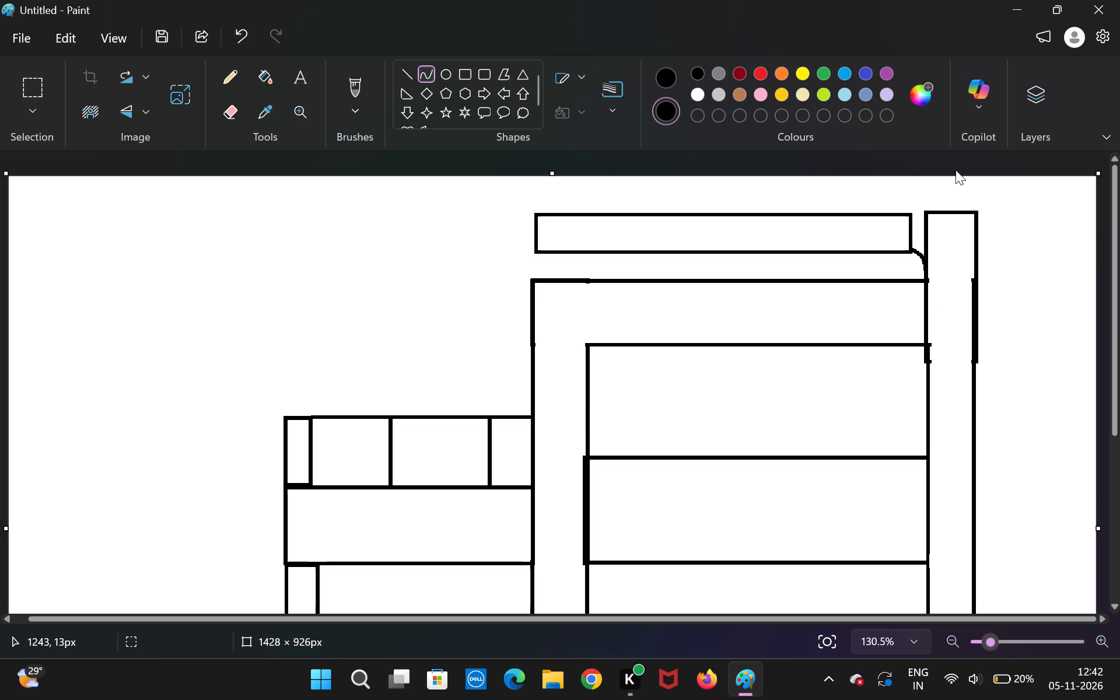
# Draw a horizontal line about 39 px long joining the thin roof rectangle's top edge to the right column's top.
pyautogui.click(464, 78)
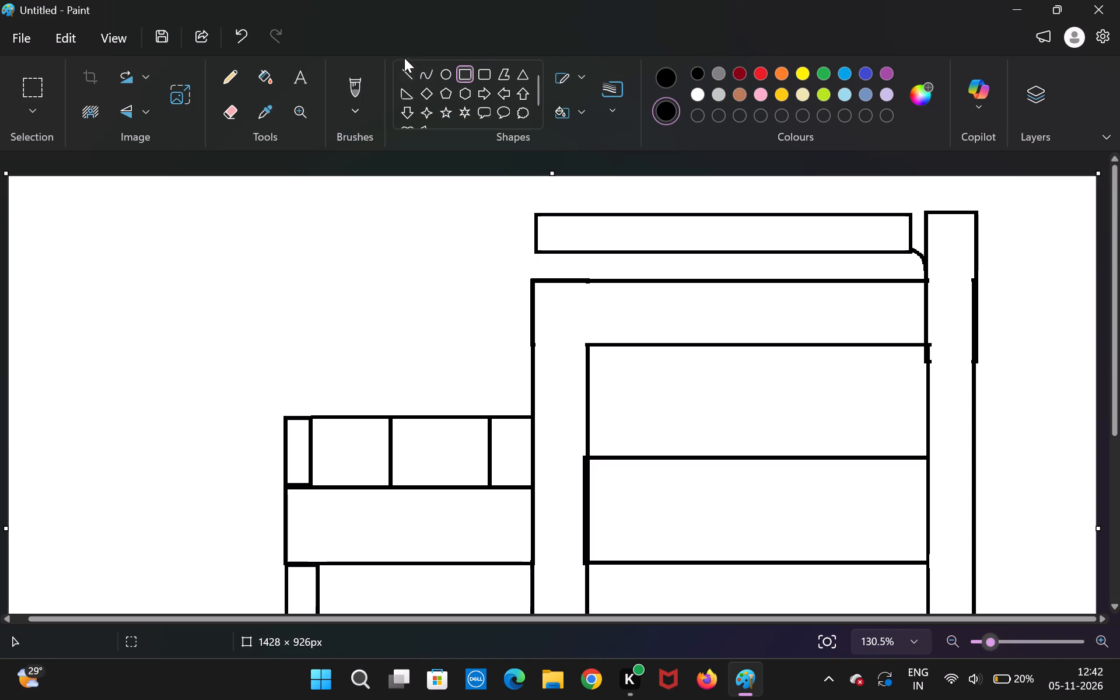
pyautogui.click(404, 73)
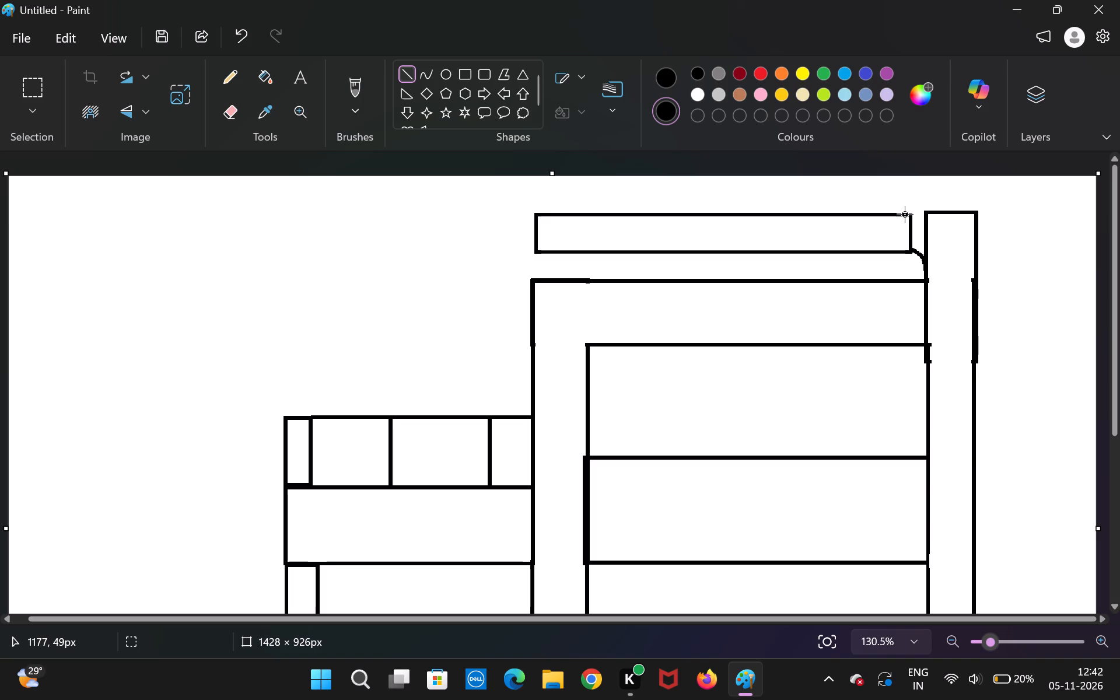
pyautogui.moveTo(905, 214); pyautogui.dragTo(935, 213)
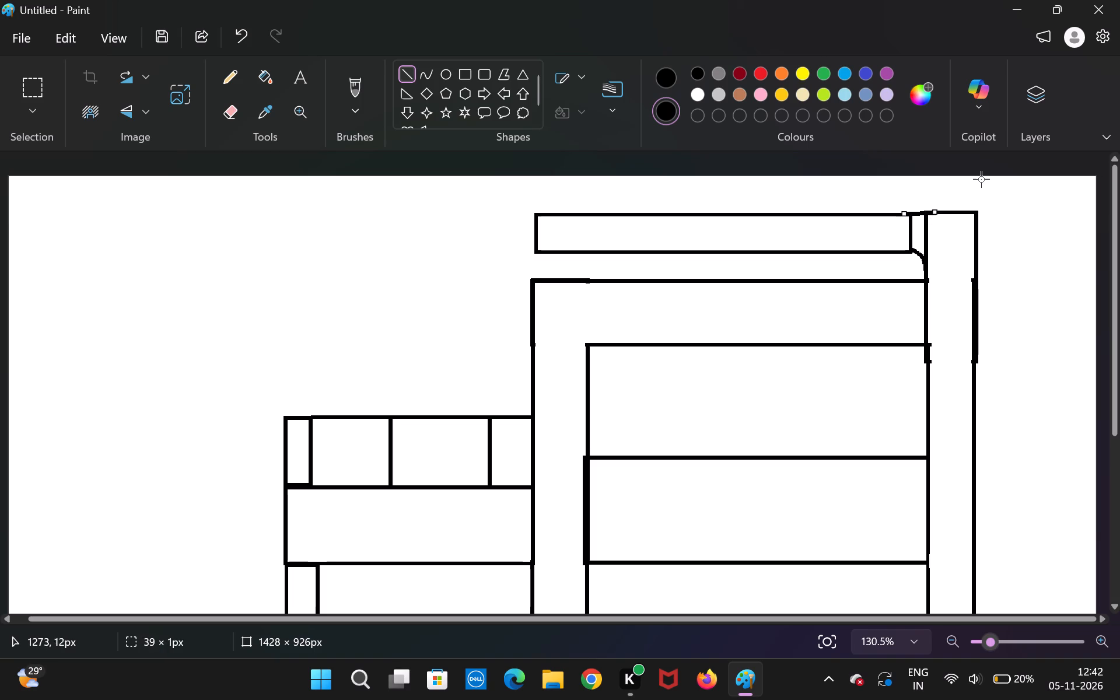
pyautogui.click(982, 179)
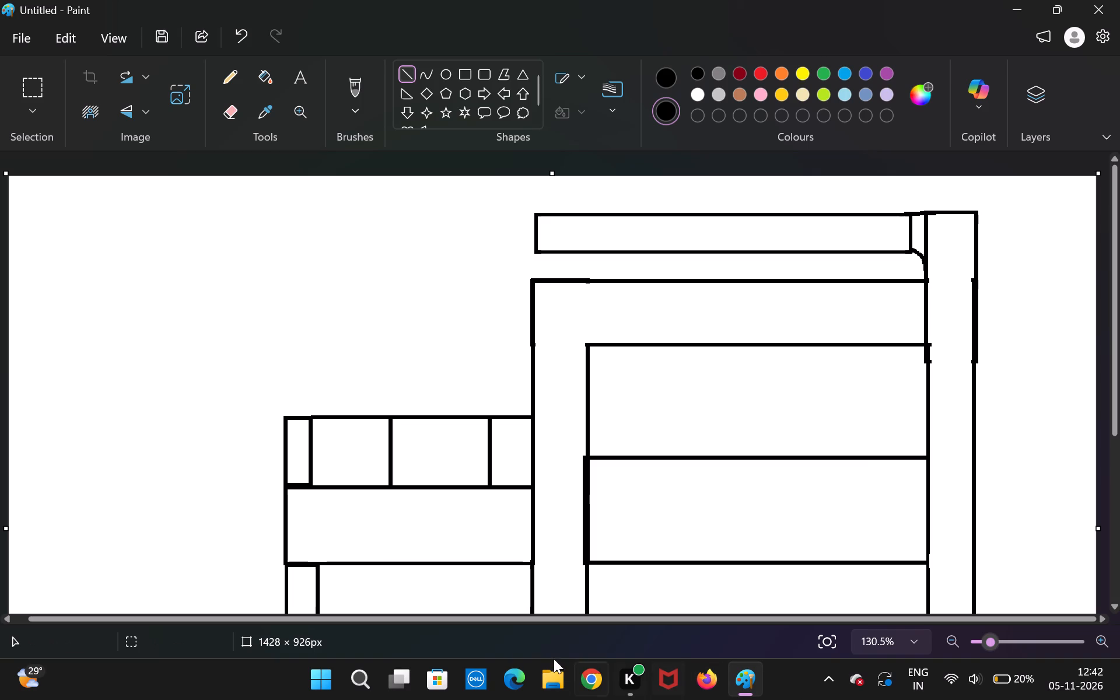
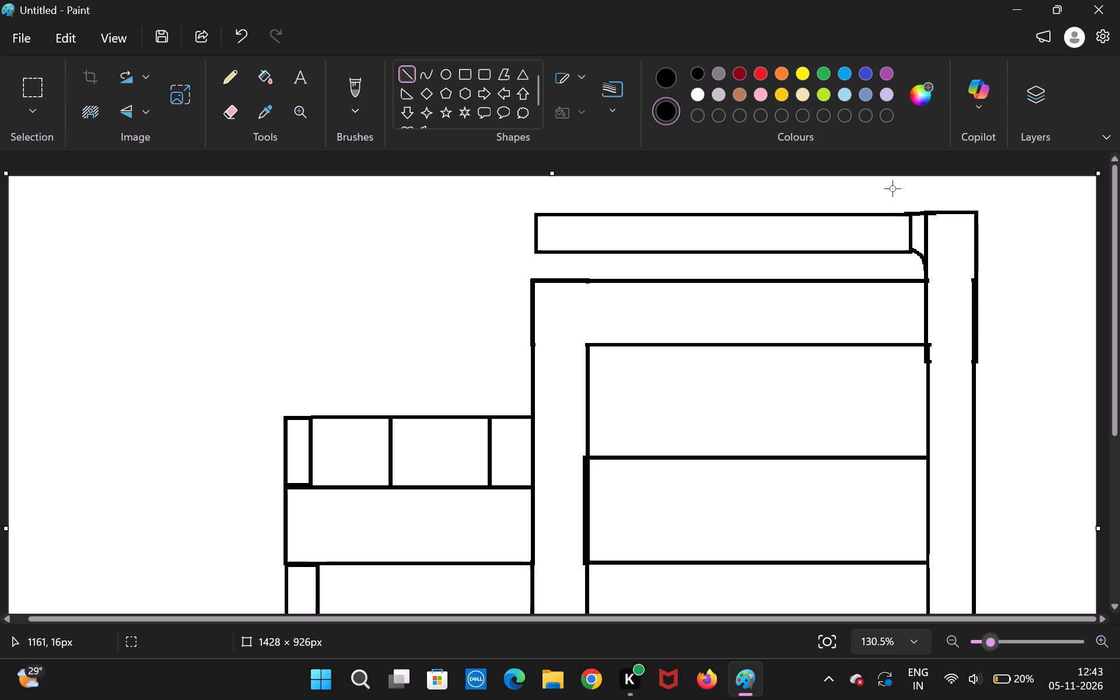
# Undo the line joining the thin roof rectangle's top edge to the right column's top, and redraw it horizontally about 63 px long.
pyautogui.hotkey('ctrl', 'z')
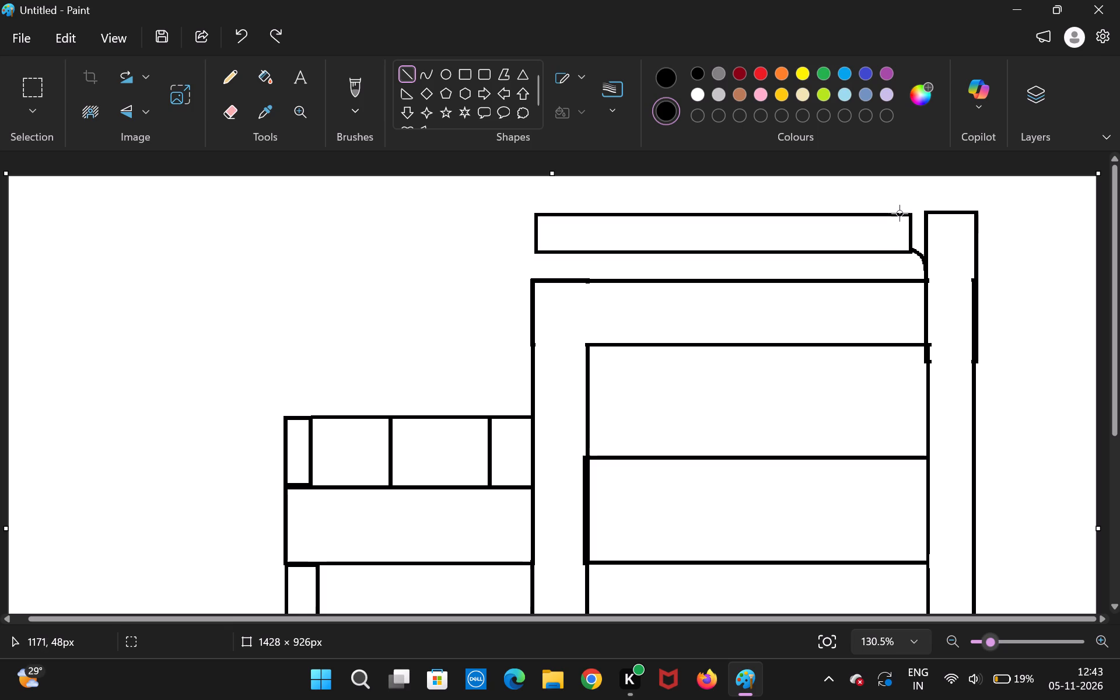
pyautogui.moveTo(900, 214); pyautogui.dragTo(908, 213)
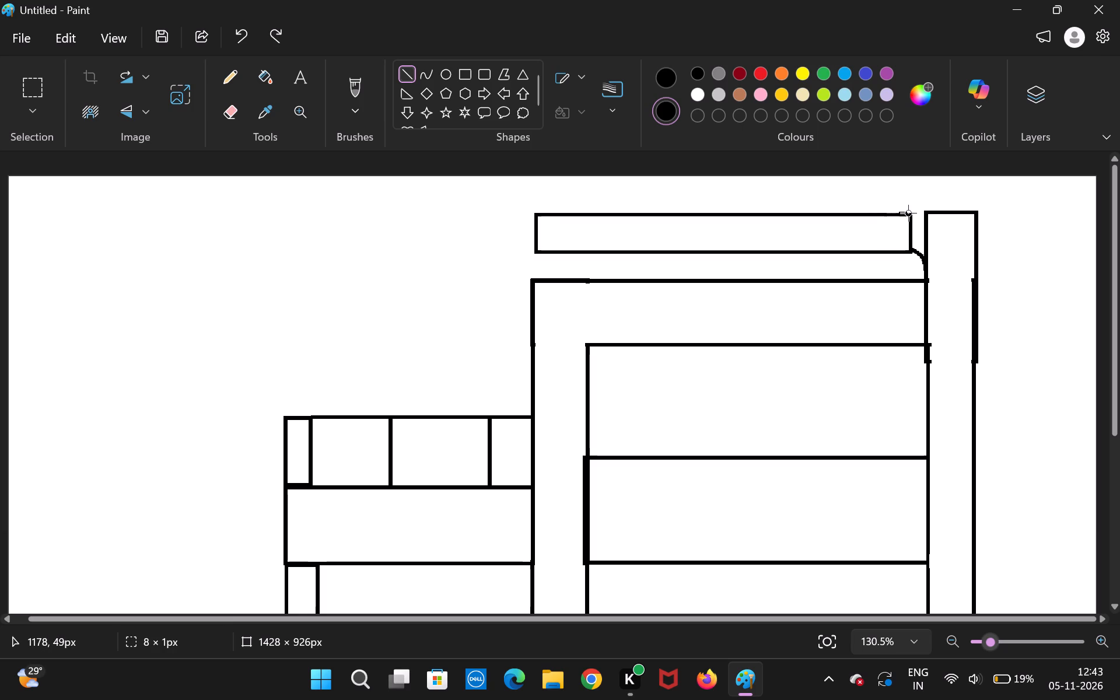
pyautogui.moveTo(908, 213); pyautogui.dragTo(939, 214)
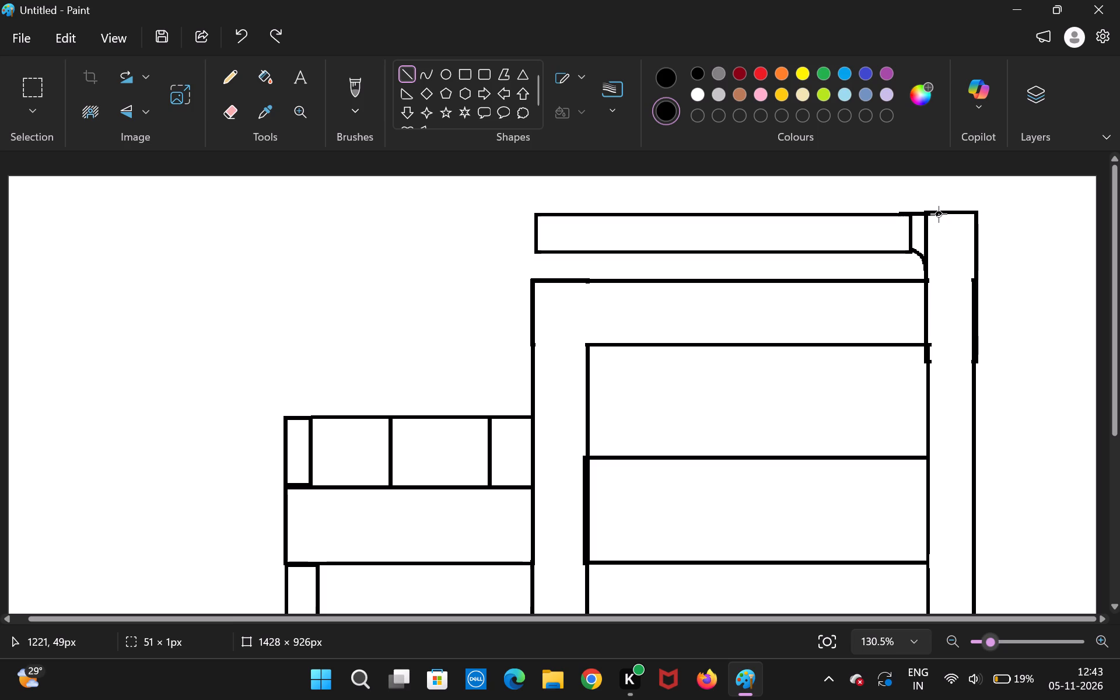
pyautogui.moveTo(939, 214); pyautogui.dragTo(939, 212)
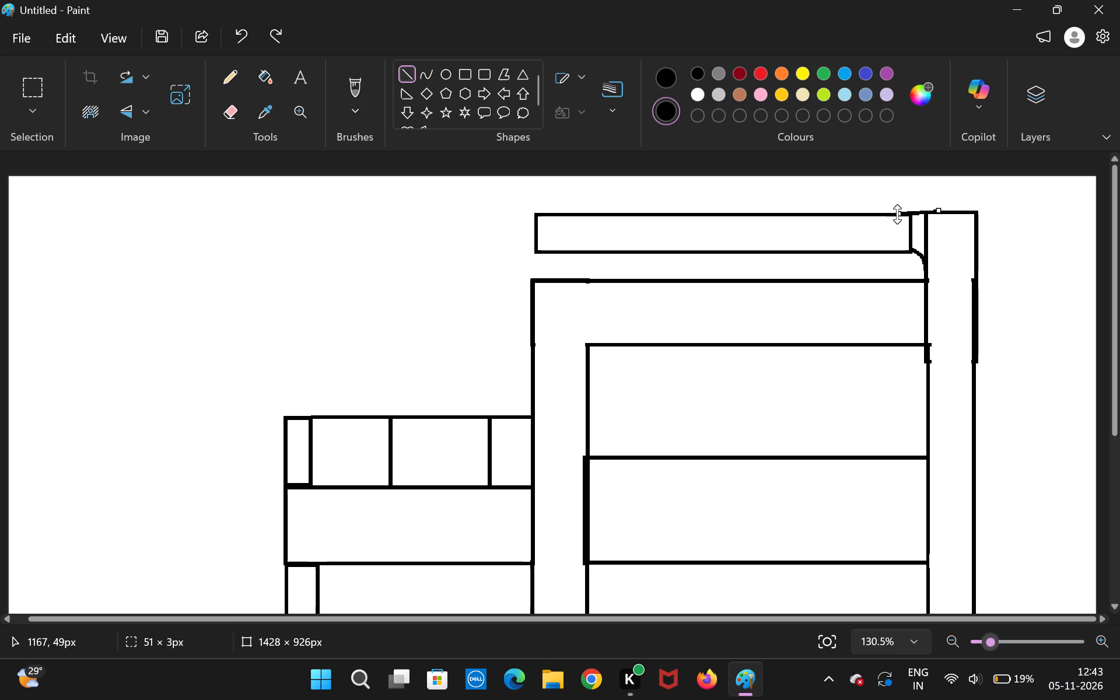
pyautogui.moveTo(898, 213); pyautogui.dragTo(898, 219)
pyautogui.moveTo(898, 219); pyautogui.dragTo(891, 212)
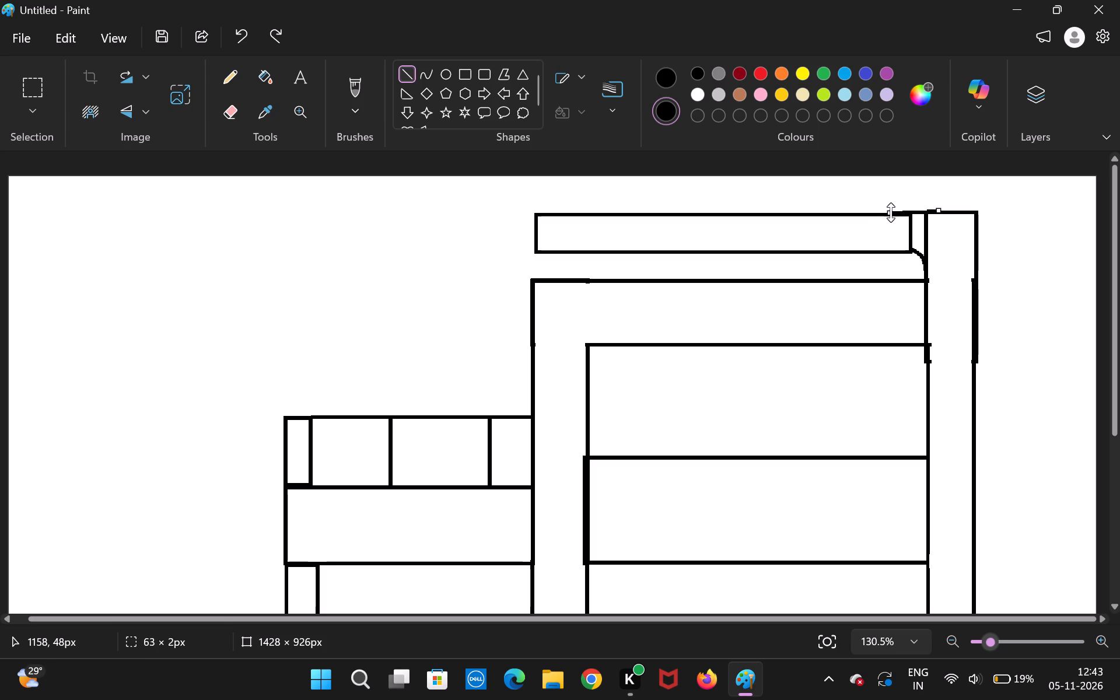
pyautogui.moveTo(891, 212); pyautogui.dragTo(890, 211)
pyautogui.click(943, 185)
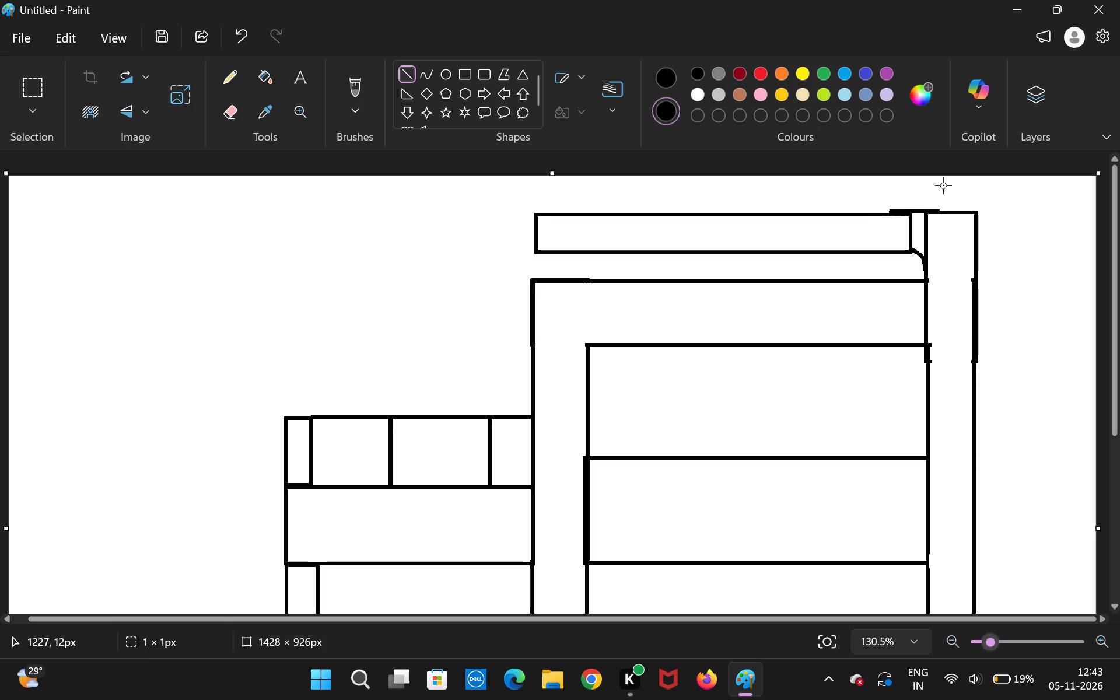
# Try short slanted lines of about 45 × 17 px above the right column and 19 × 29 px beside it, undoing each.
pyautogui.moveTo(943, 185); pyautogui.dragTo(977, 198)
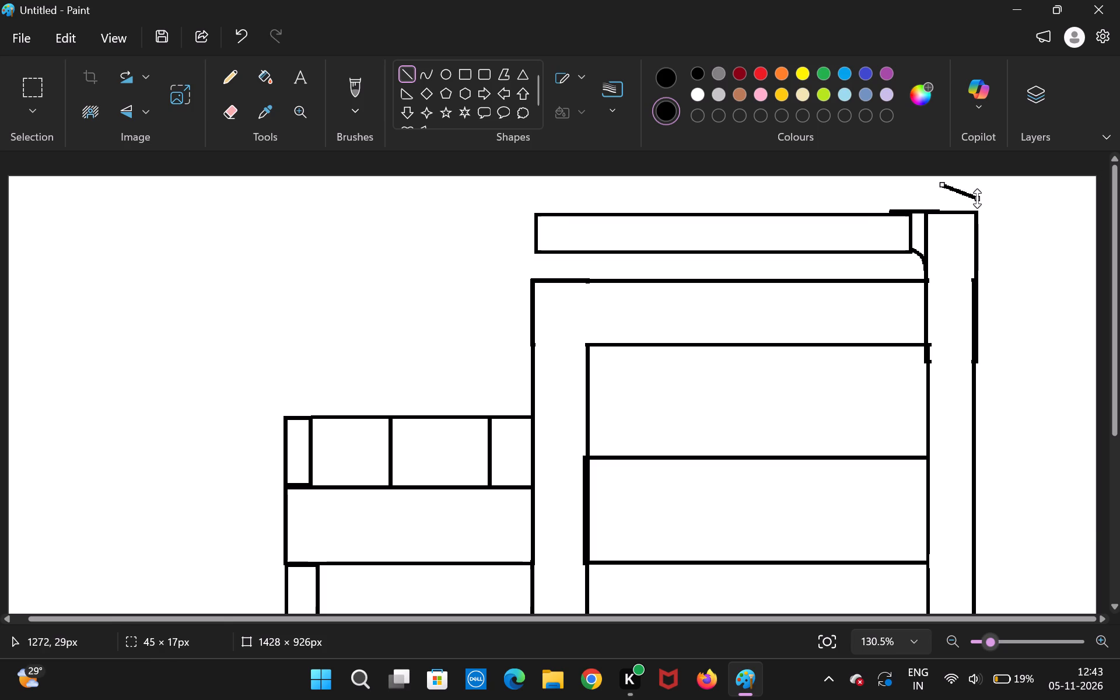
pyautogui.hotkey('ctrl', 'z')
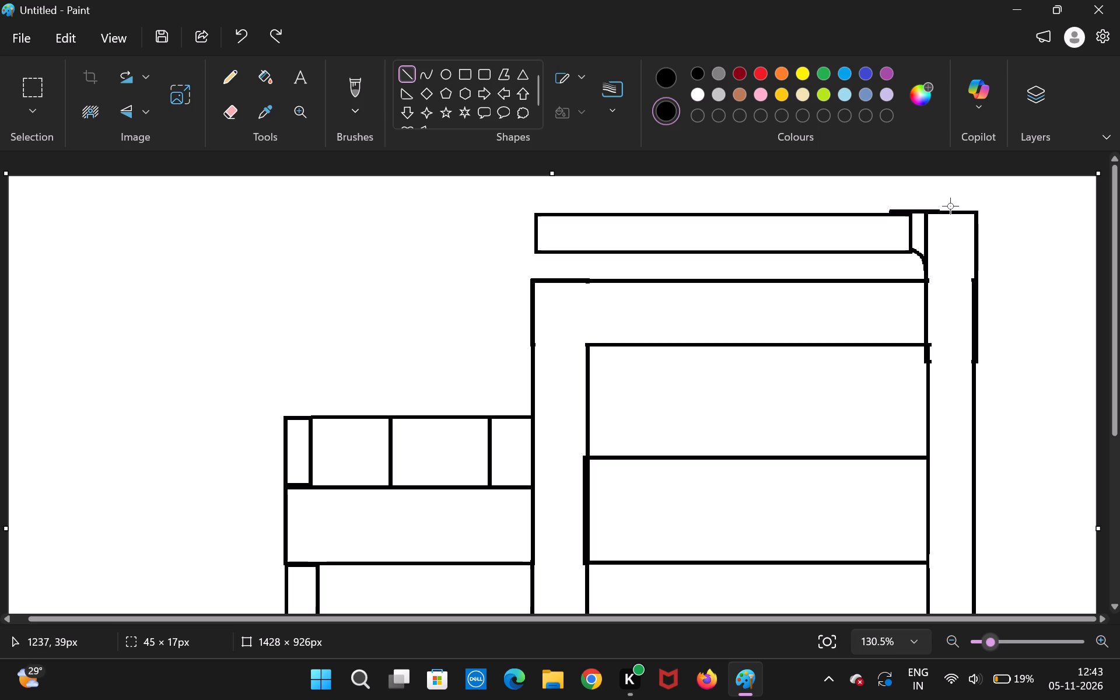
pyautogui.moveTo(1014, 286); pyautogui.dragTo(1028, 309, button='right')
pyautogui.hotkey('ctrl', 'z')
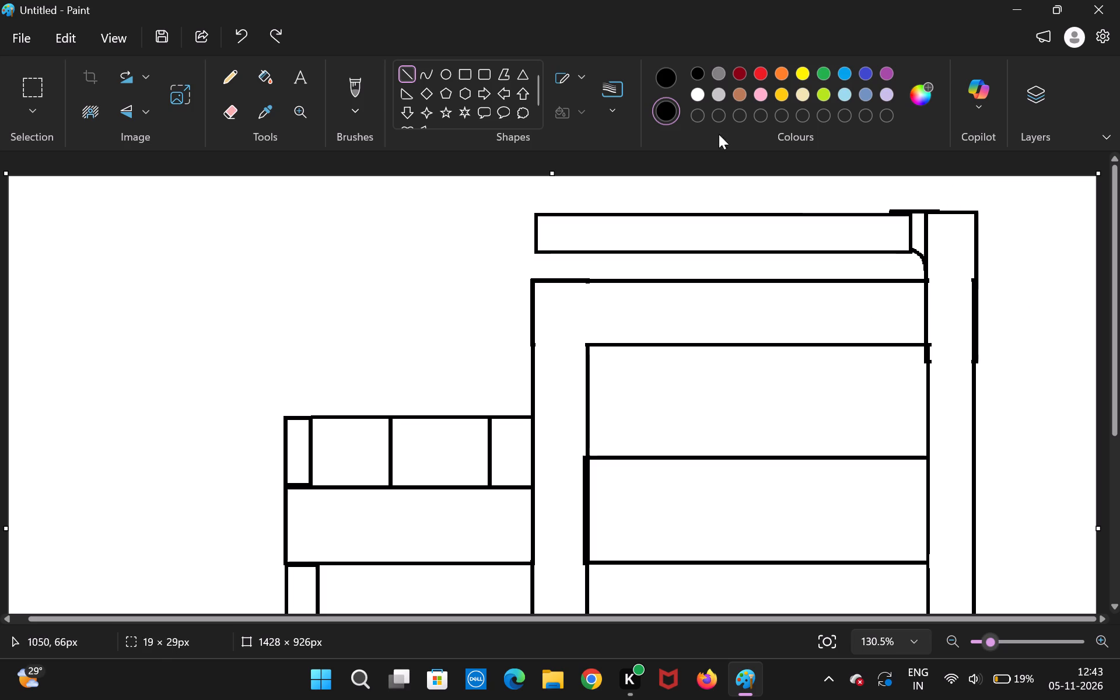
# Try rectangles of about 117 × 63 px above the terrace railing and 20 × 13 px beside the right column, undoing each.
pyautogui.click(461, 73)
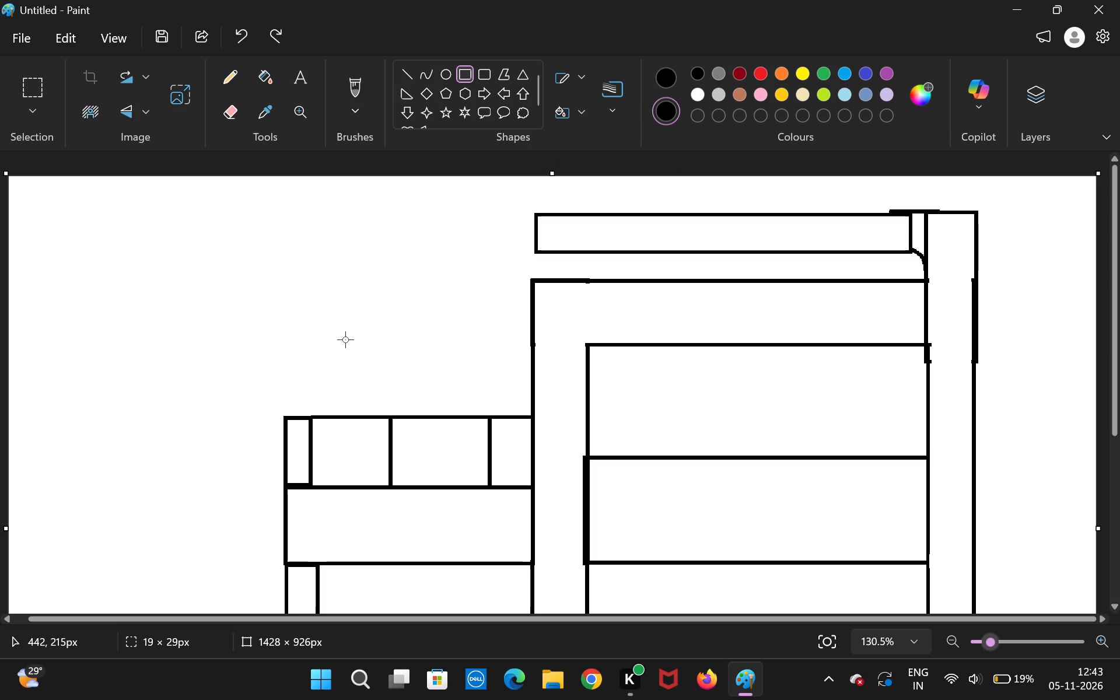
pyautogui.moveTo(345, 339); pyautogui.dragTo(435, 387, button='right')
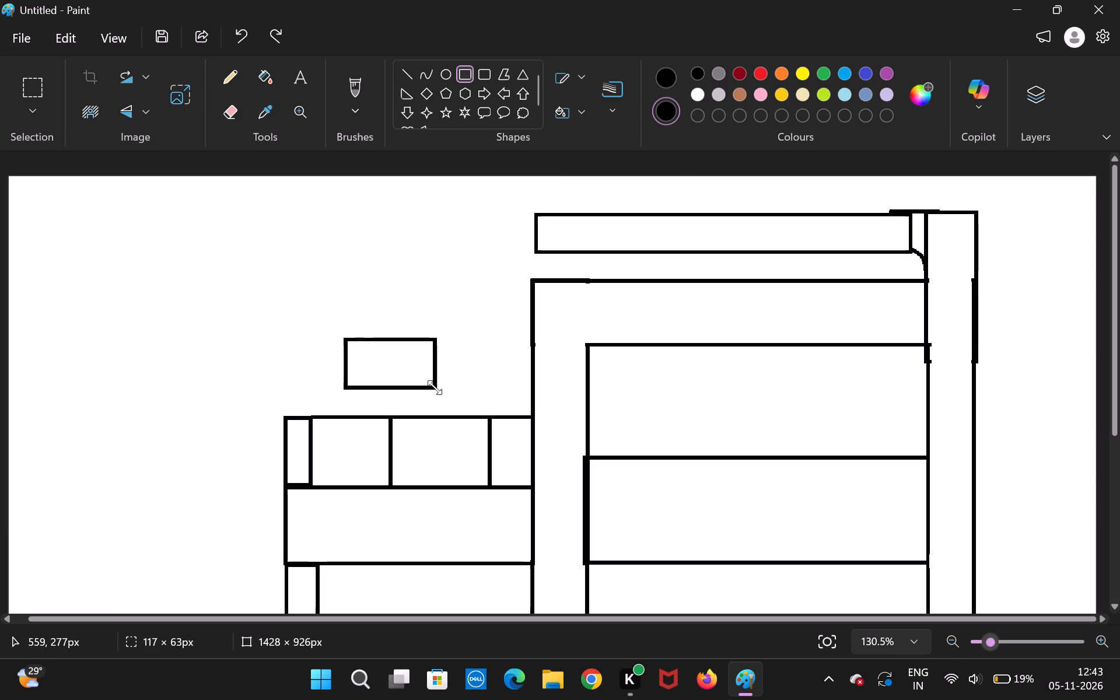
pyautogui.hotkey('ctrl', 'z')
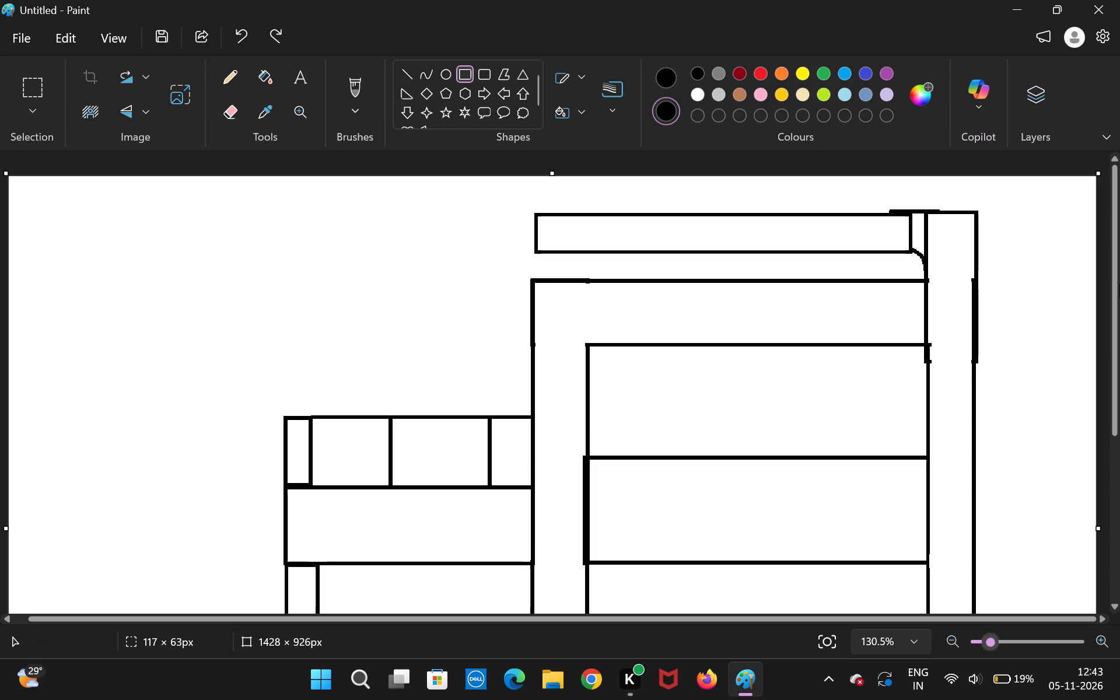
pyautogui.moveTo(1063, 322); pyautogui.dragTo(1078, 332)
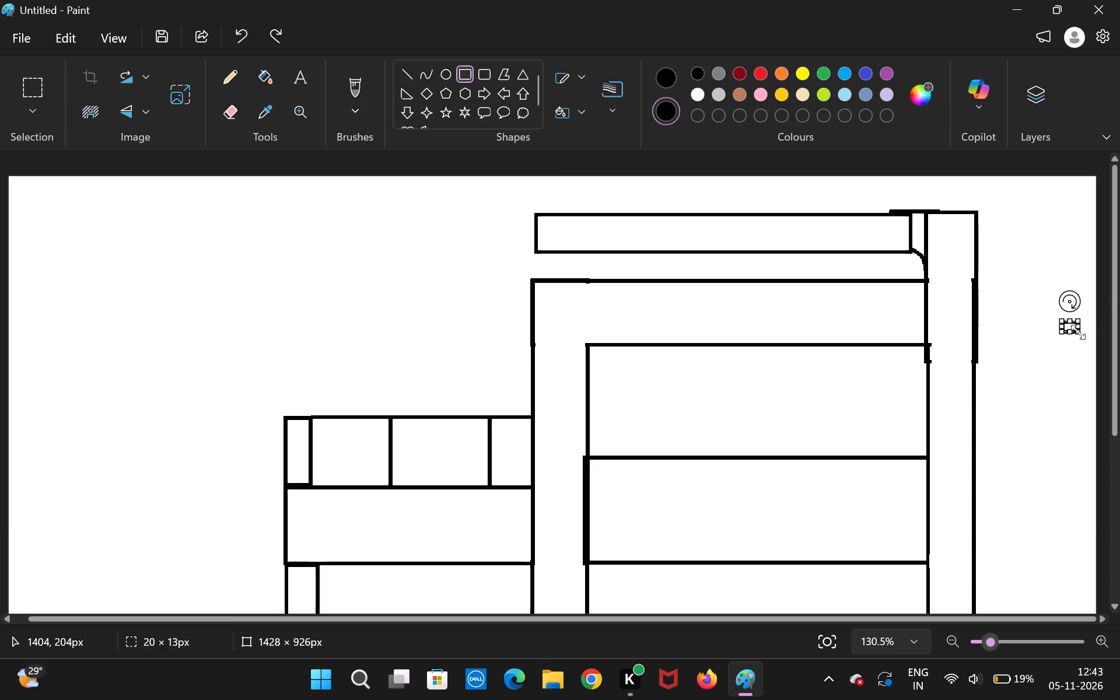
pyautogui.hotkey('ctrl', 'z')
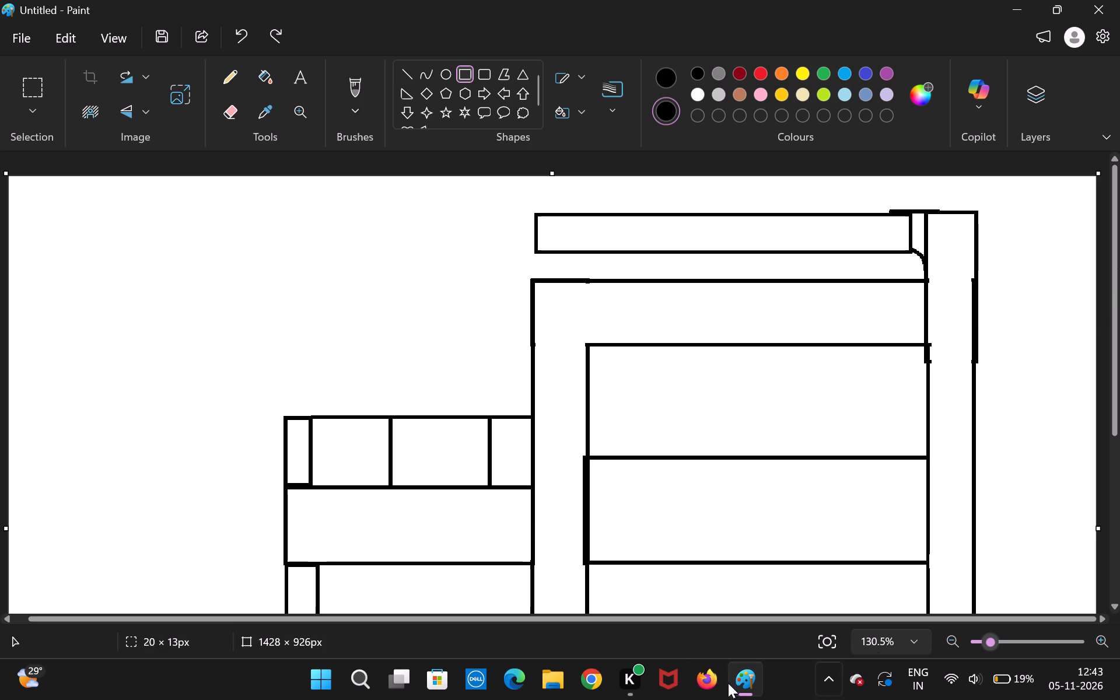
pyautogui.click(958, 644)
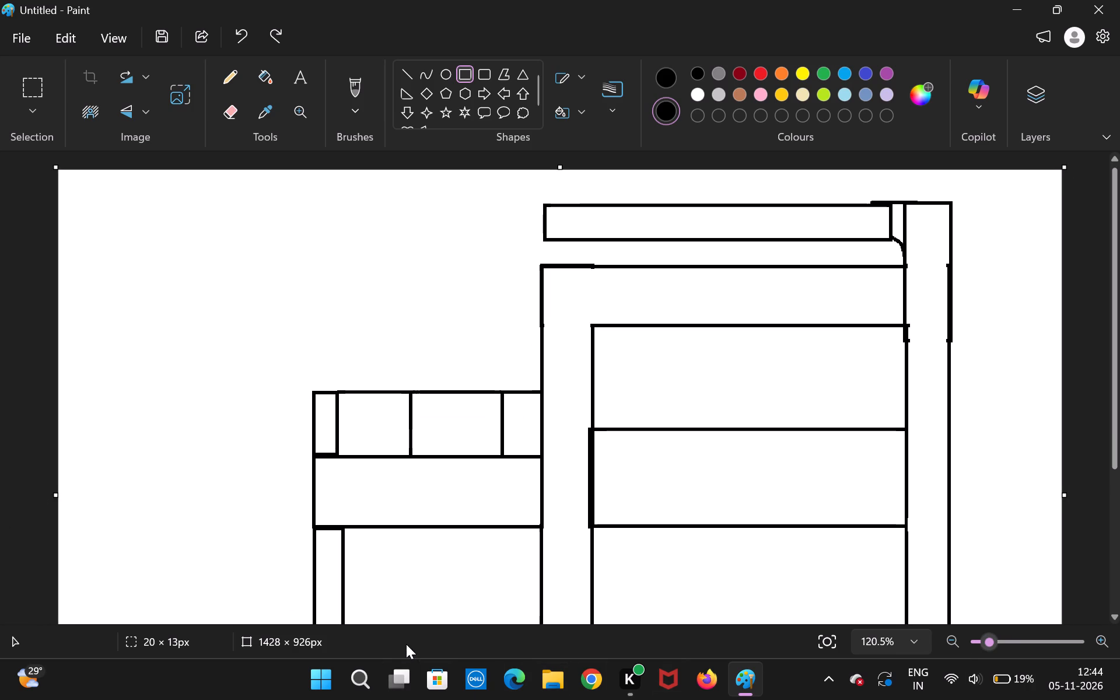
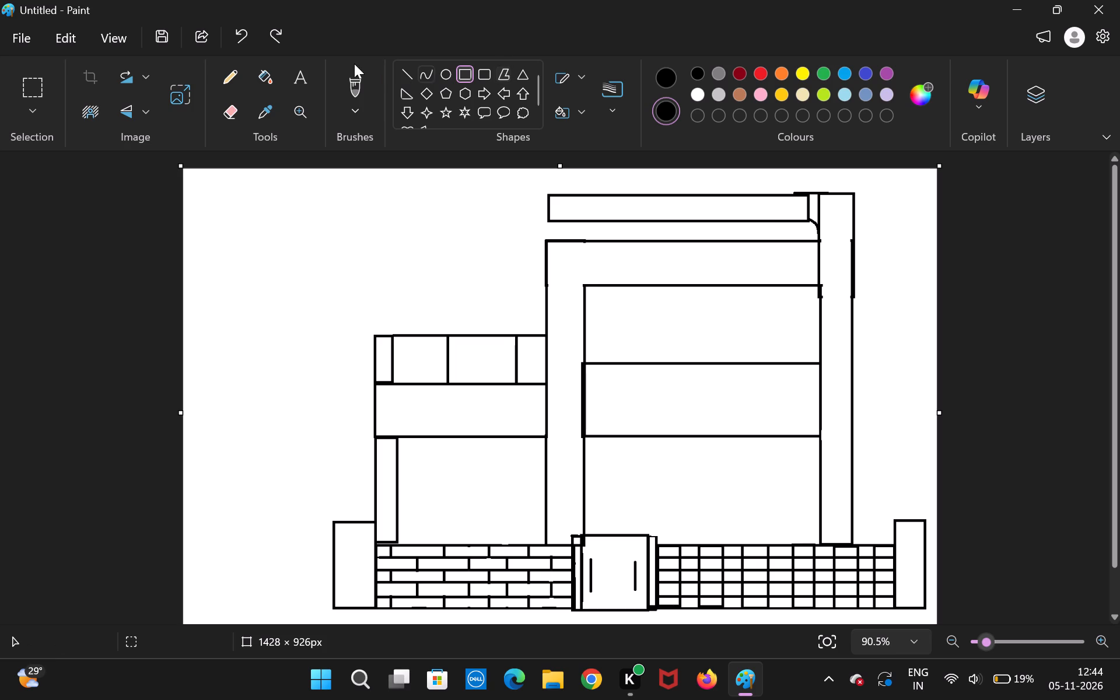
# Erase the misaligned line above the thin roof rectangle's right end and along the right column's top edge.
pyautogui.click(400, 68)
pyautogui.click(232, 114)
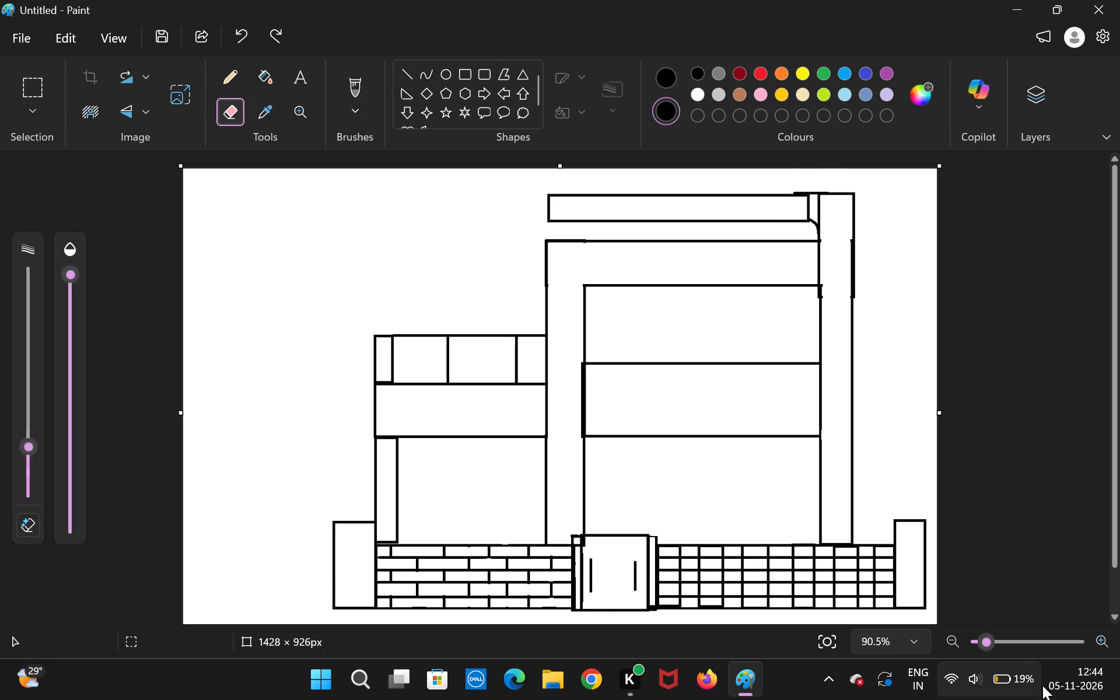
pyautogui.tripleClick(1097, 644)
pyautogui.click(1097, 644)
pyautogui.moveTo(1097, 644); pyautogui.dragTo(1106, 639)
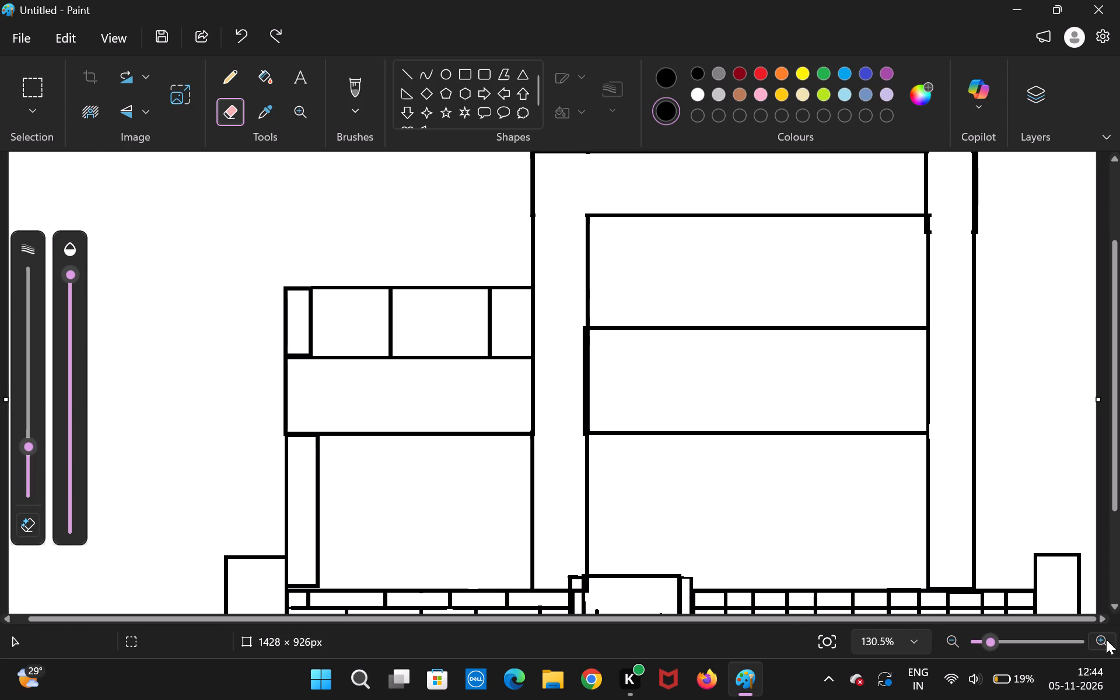
pyautogui.moveTo(1106, 639); pyautogui.dragTo(1116, 605)
pyautogui.doubleClick(1116, 605)
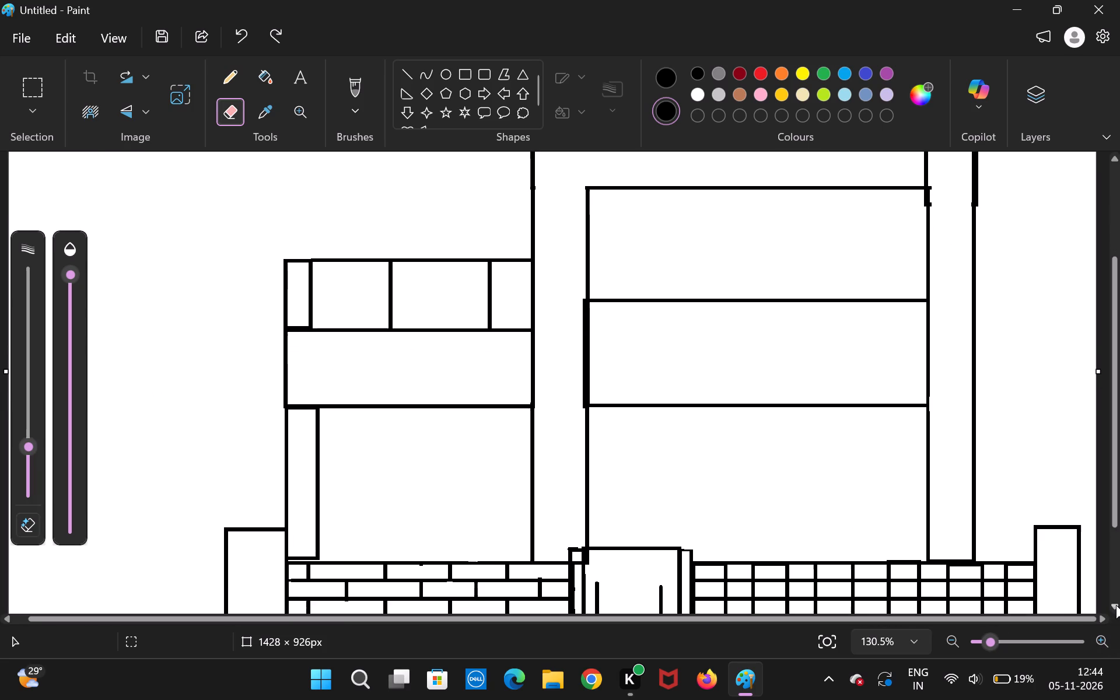
pyautogui.doubleClick(1116, 605)
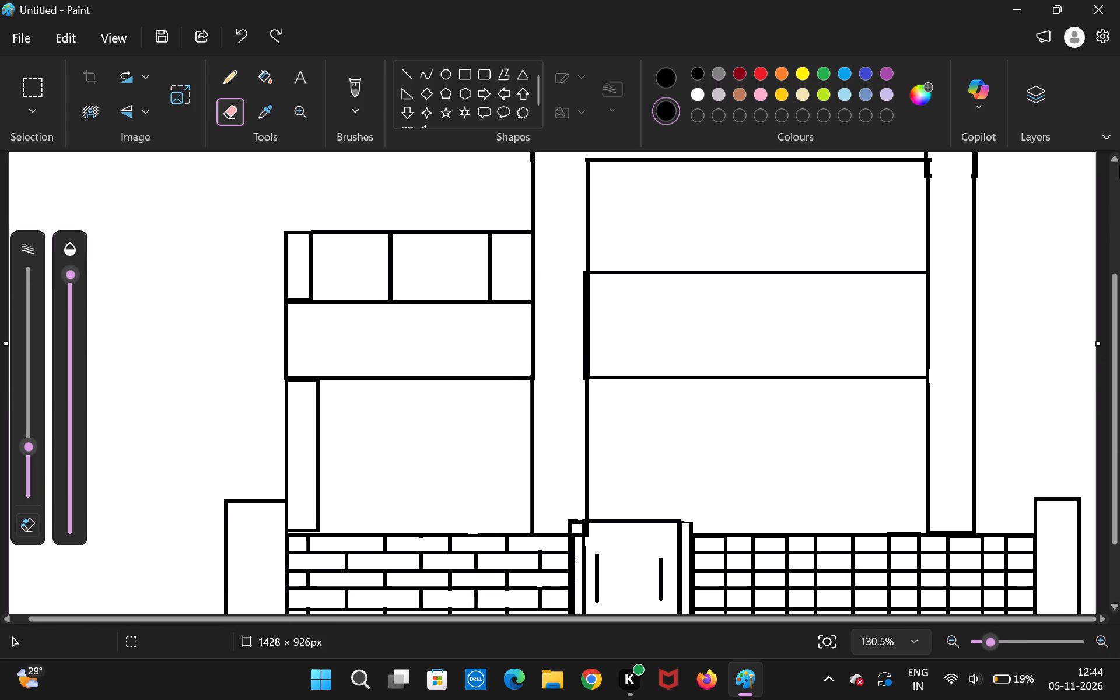
pyautogui.doubleClick(1114, 157)
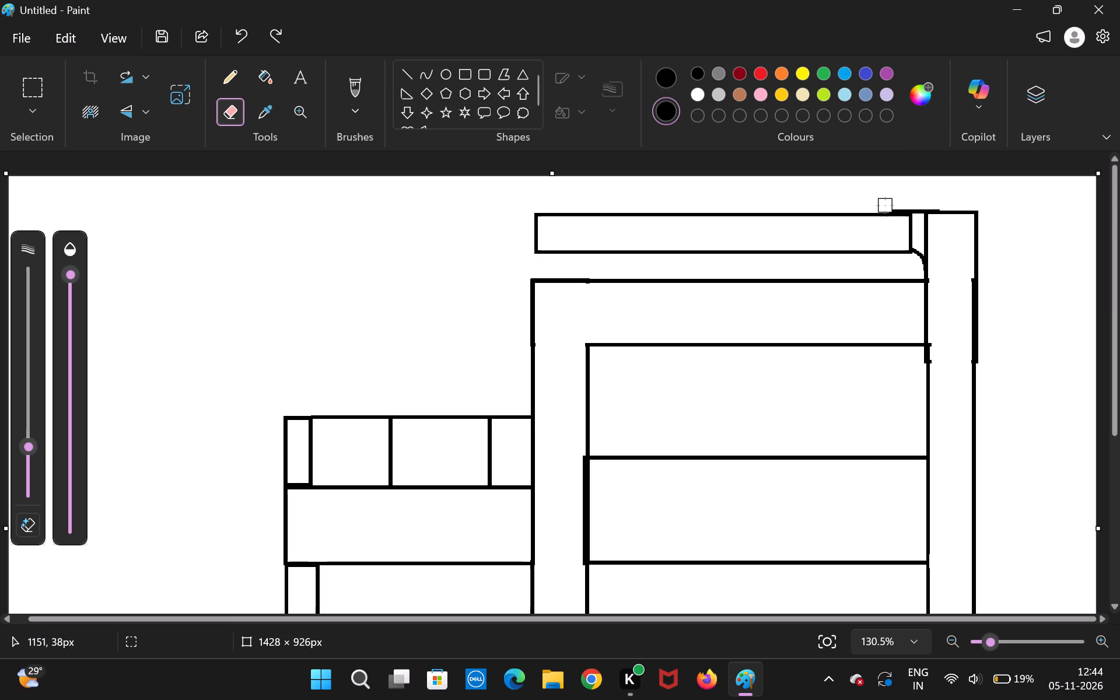
pyautogui.moveTo(885, 205); pyautogui.dragTo(895, 205)
pyautogui.moveTo(895, 205); pyautogui.dragTo(929, 205)
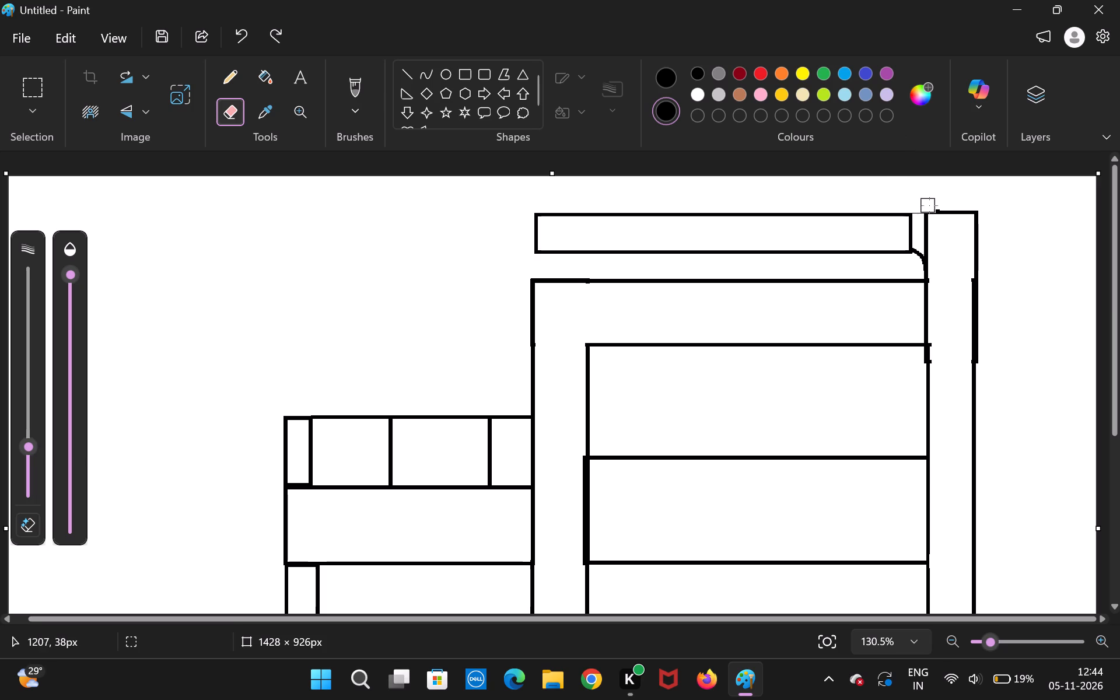
pyautogui.moveTo(929, 205); pyautogui.dragTo(983, 205)
pyautogui.moveTo(983, 205); pyautogui.dragTo(1000, 206)
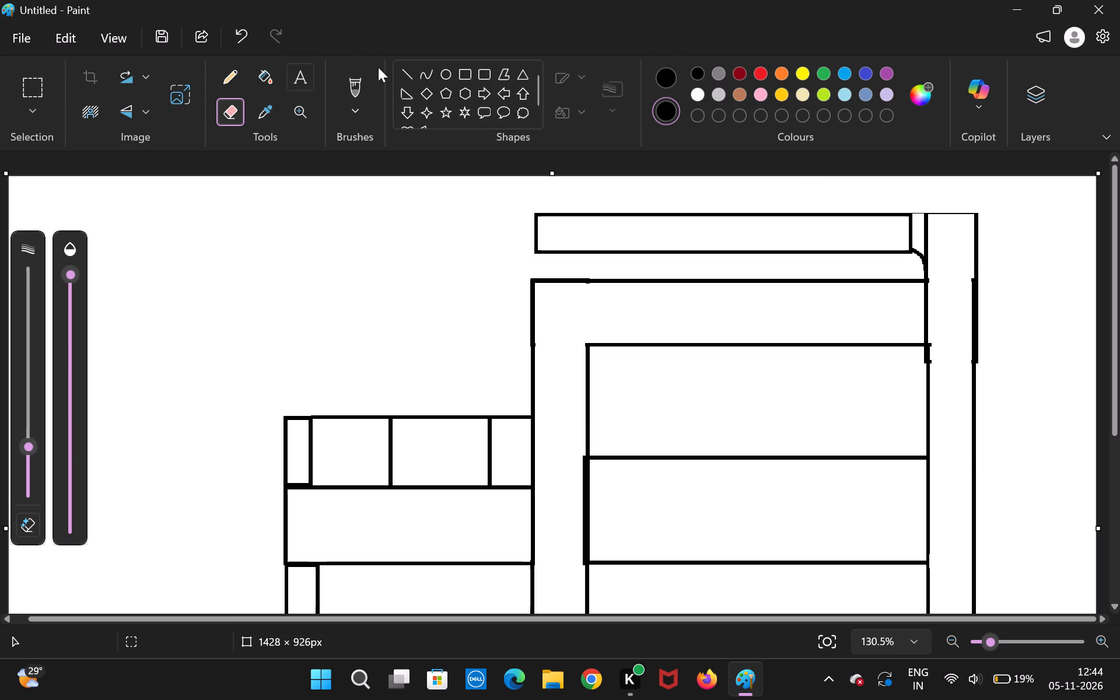
# Draw a horizontal line about 108 px long from the roof rectangle's top edge across the right column's top to its outer corner.
pyautogui.click(468, 78)
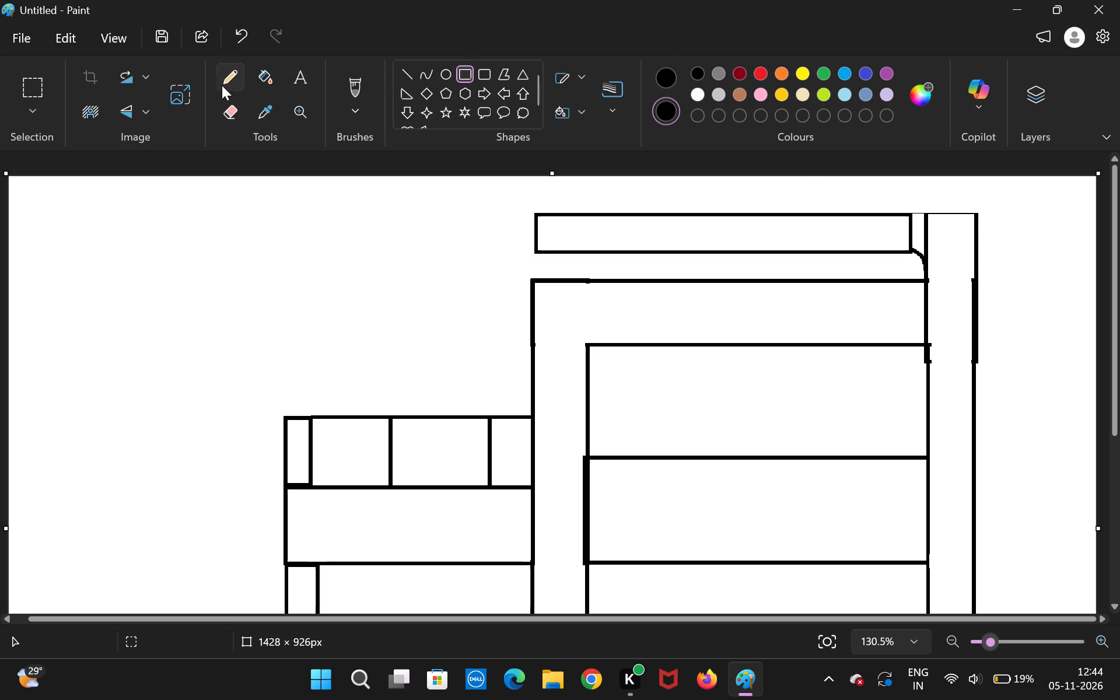
pyautogui.click(223, 86)
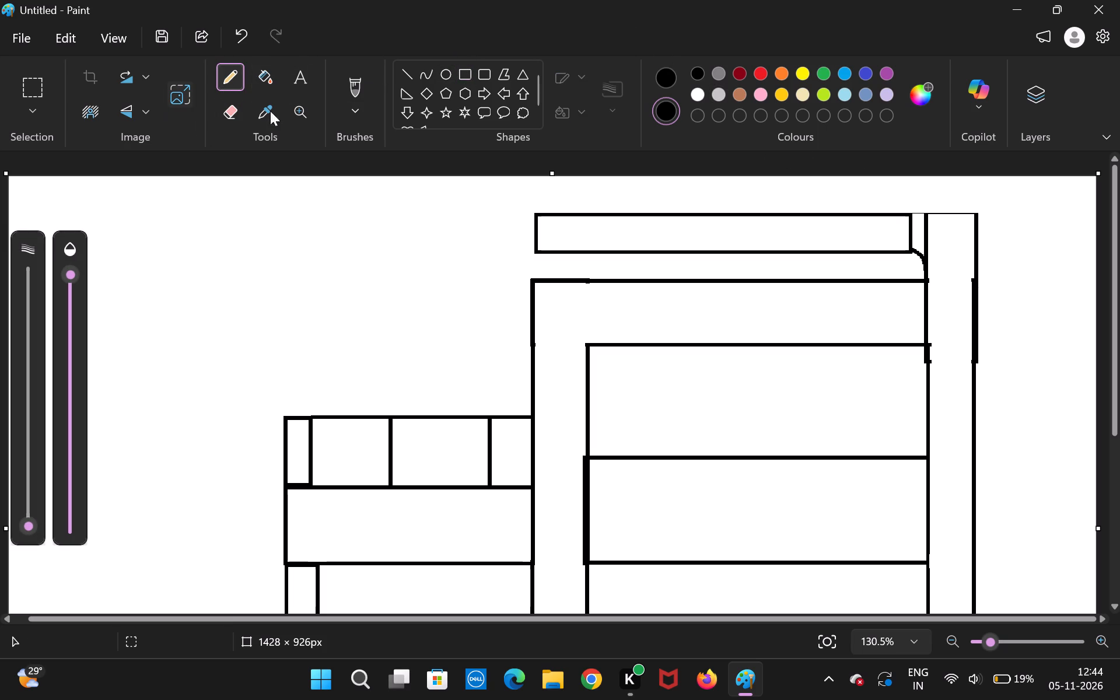
pyautogui.click(406, 71)
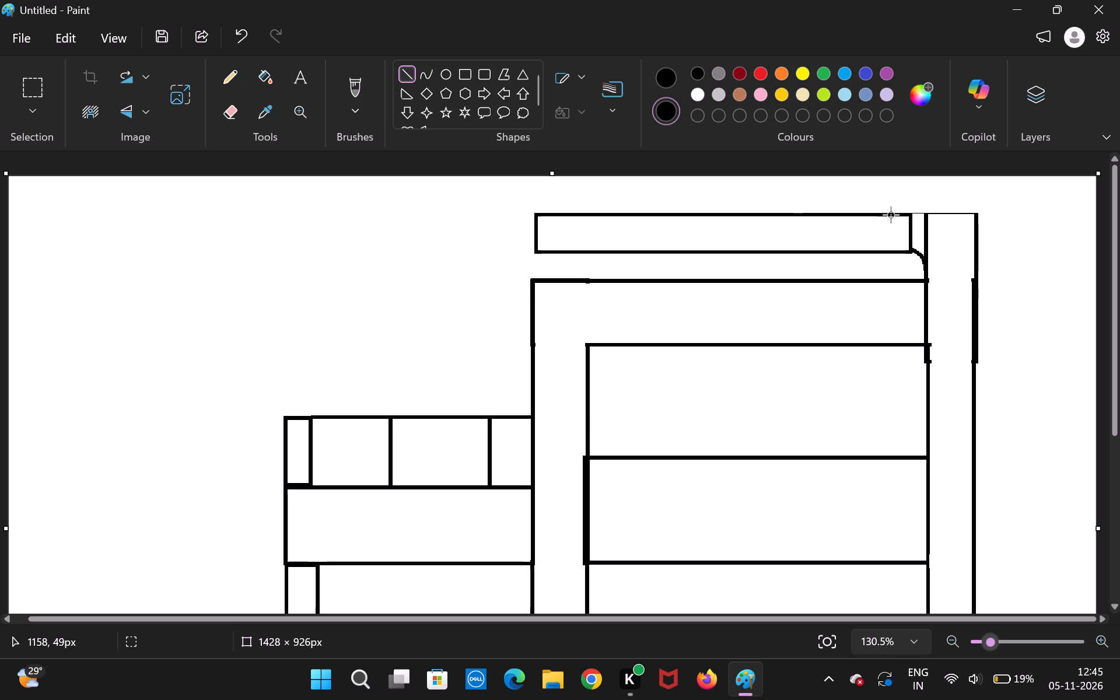
pyautogui.moveTo(891, 215); pyautogui.dragTo(946, 215)
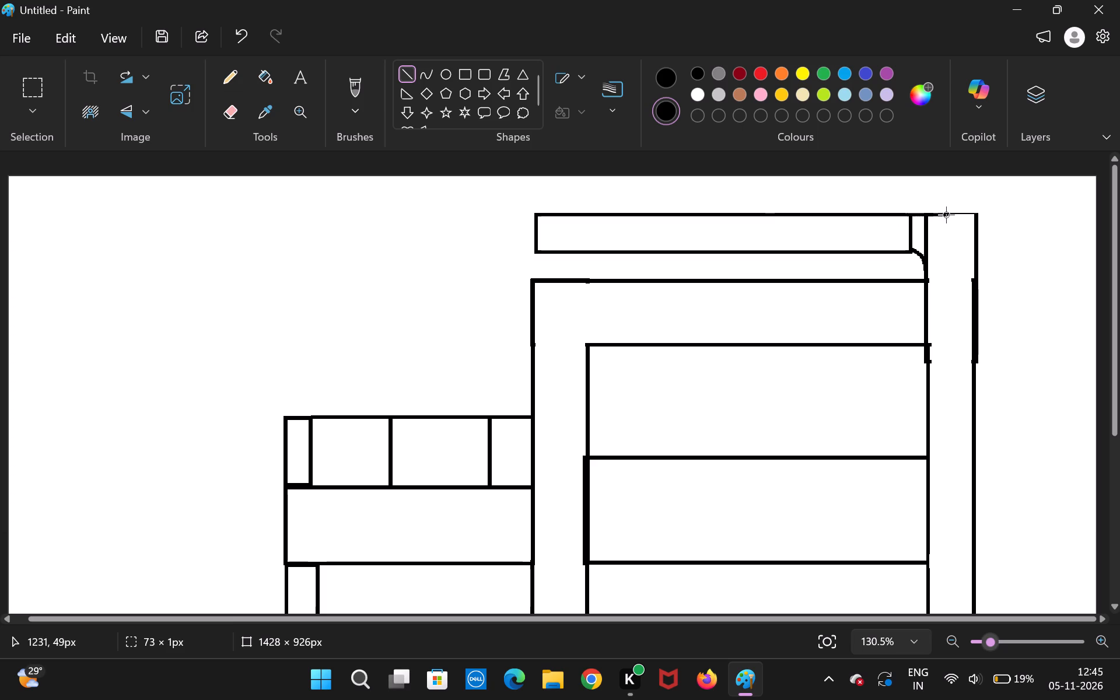
pyautogui.moveTo(946, 215); pyautogui.dragTo(965, 215)
pyautogui.moveTo(965, 215); pyautogui.dragTo(973, 215)
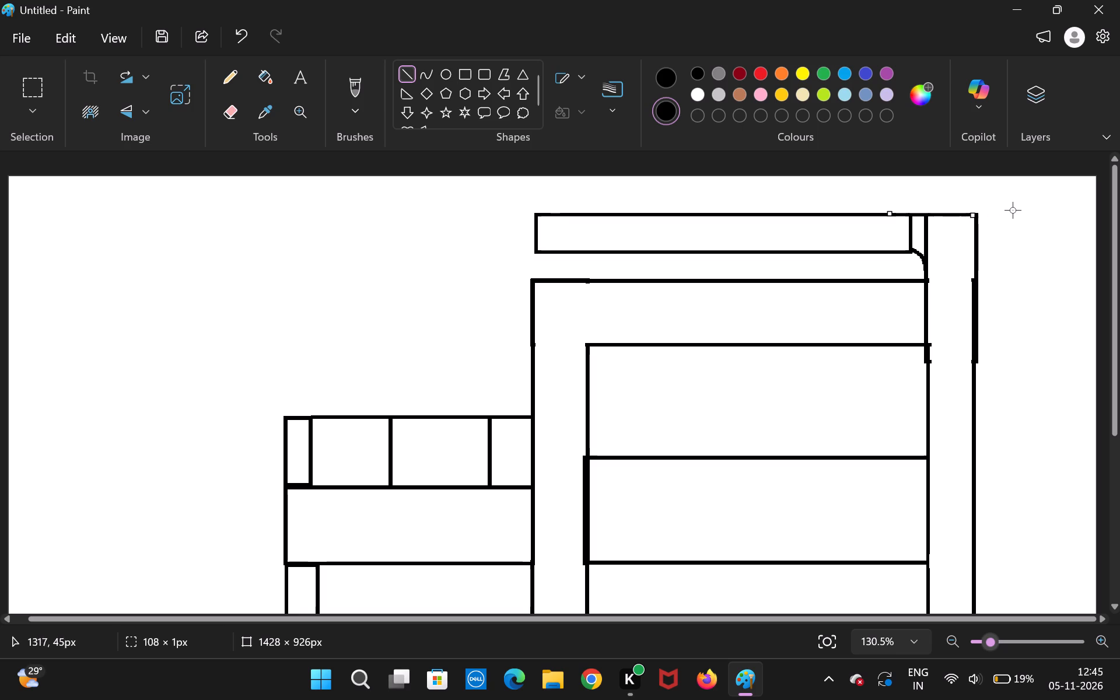
pyautogui.click(1013, 210)
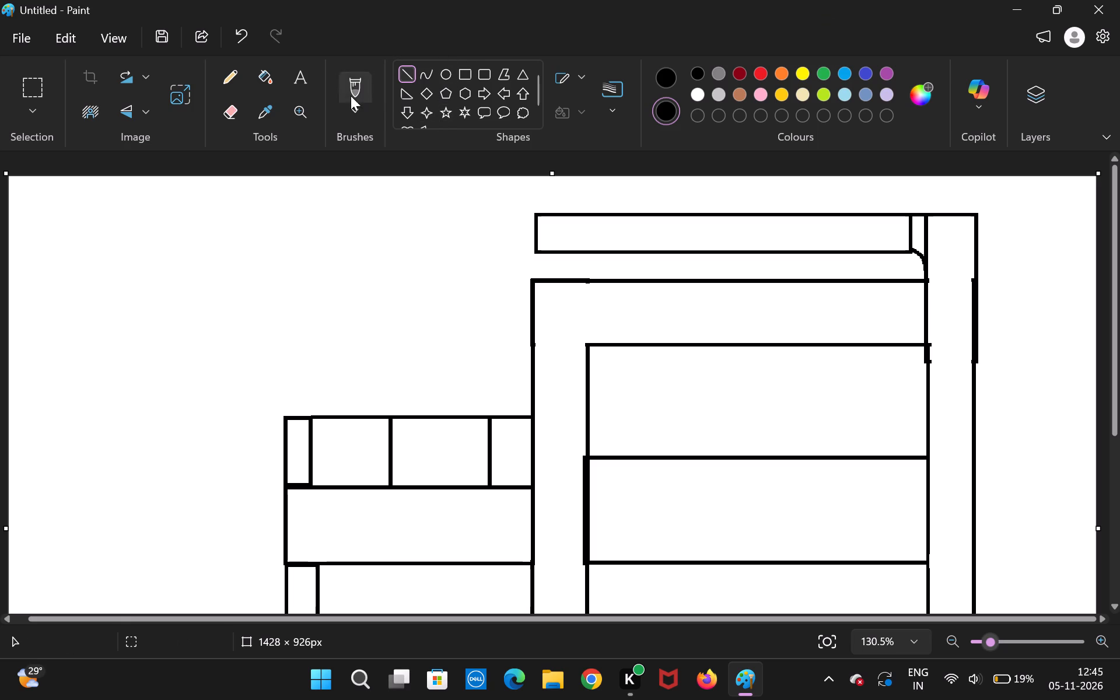
# Erase the doubled, offset section of the right column's outer edge below its top corner.
pyautogui.moveTo(227, 118); pyautogui.dragTo(878, 332)
pyautogui.click(232, 104)
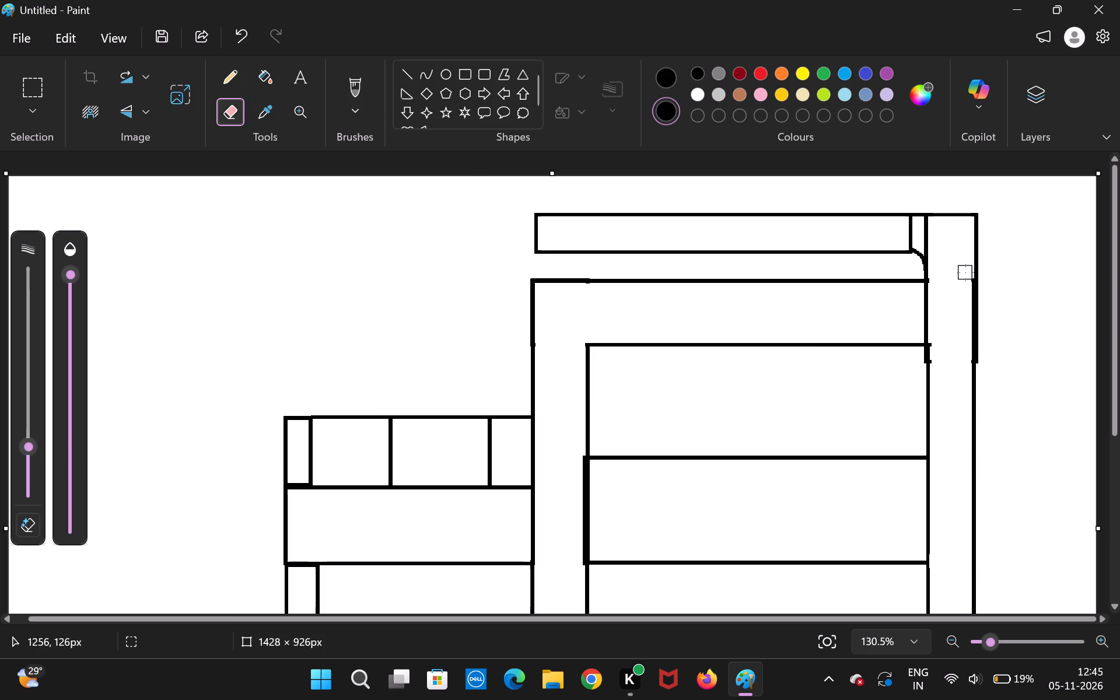
pyautogui.moveTo(968, 270); pyautogui.dragTo(968, 316)
pyautogui.moveTo(968, 316); pyautogui.dragTo(980, 337)
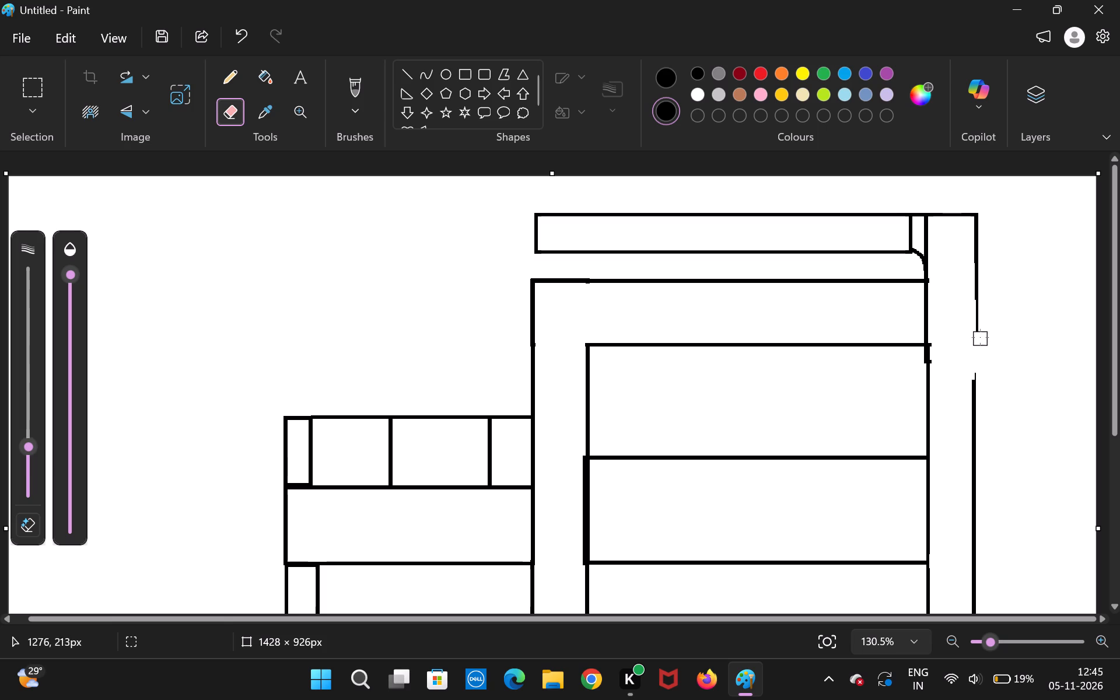
pyautogui.moveTo(980, 337); pyautogui.dragTo(978, 376)
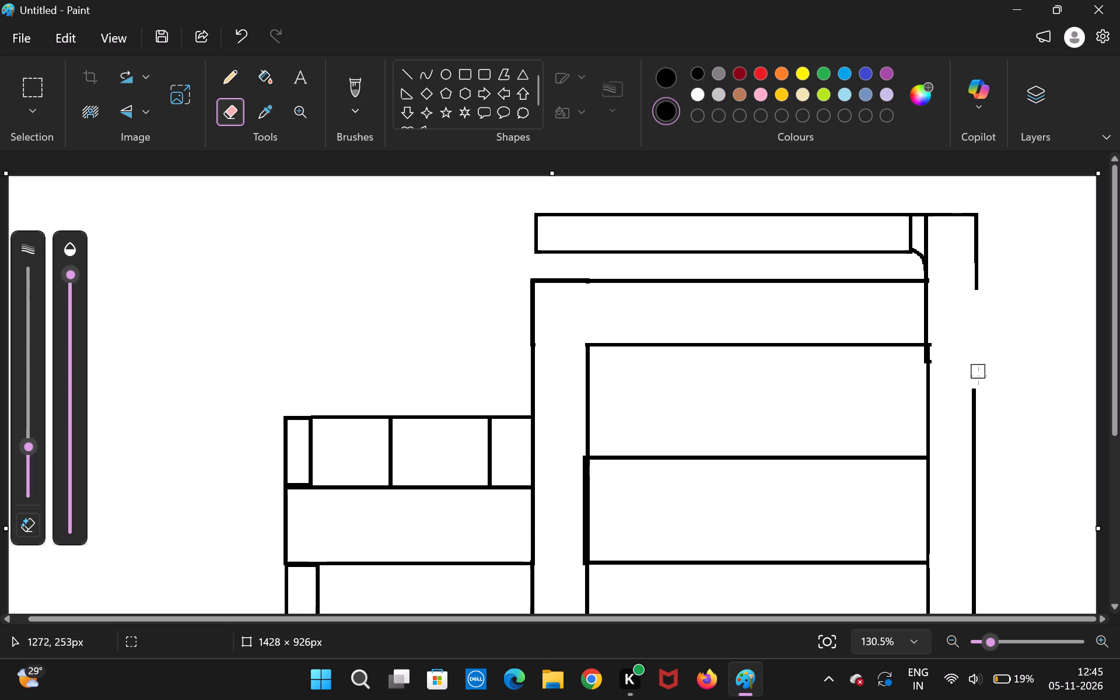
pyautogui.moveTo(978, 376); pyautogui.dragTo(985, 327)
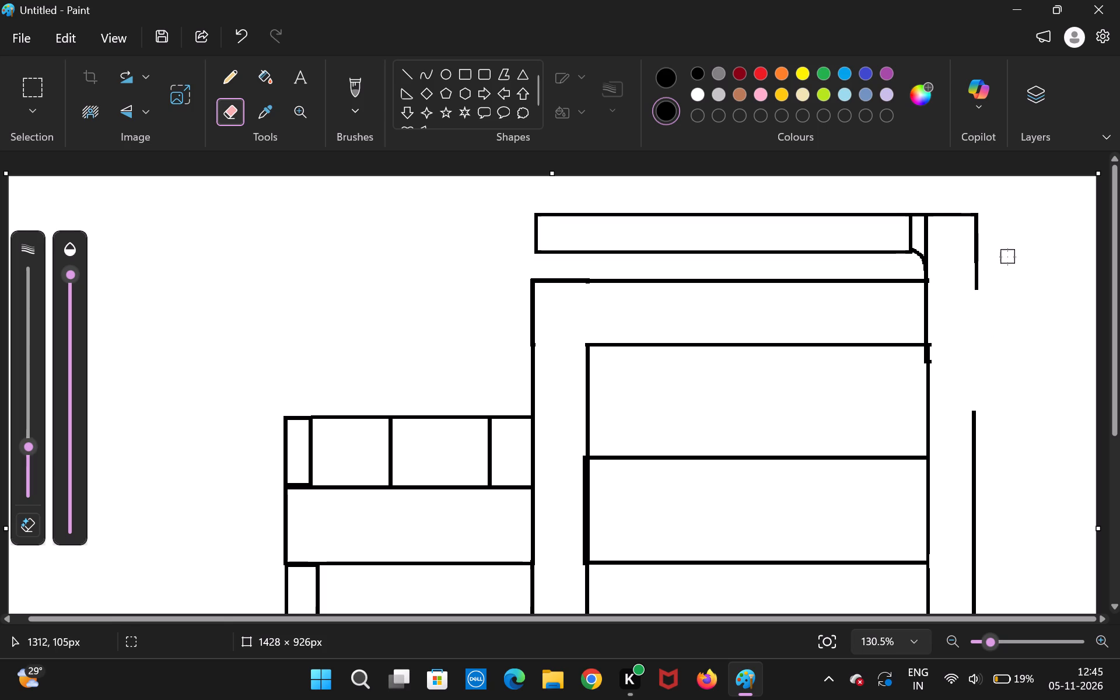
pyautogui.moveTo(977, 271); pyautogui.dragTo(975, 291)
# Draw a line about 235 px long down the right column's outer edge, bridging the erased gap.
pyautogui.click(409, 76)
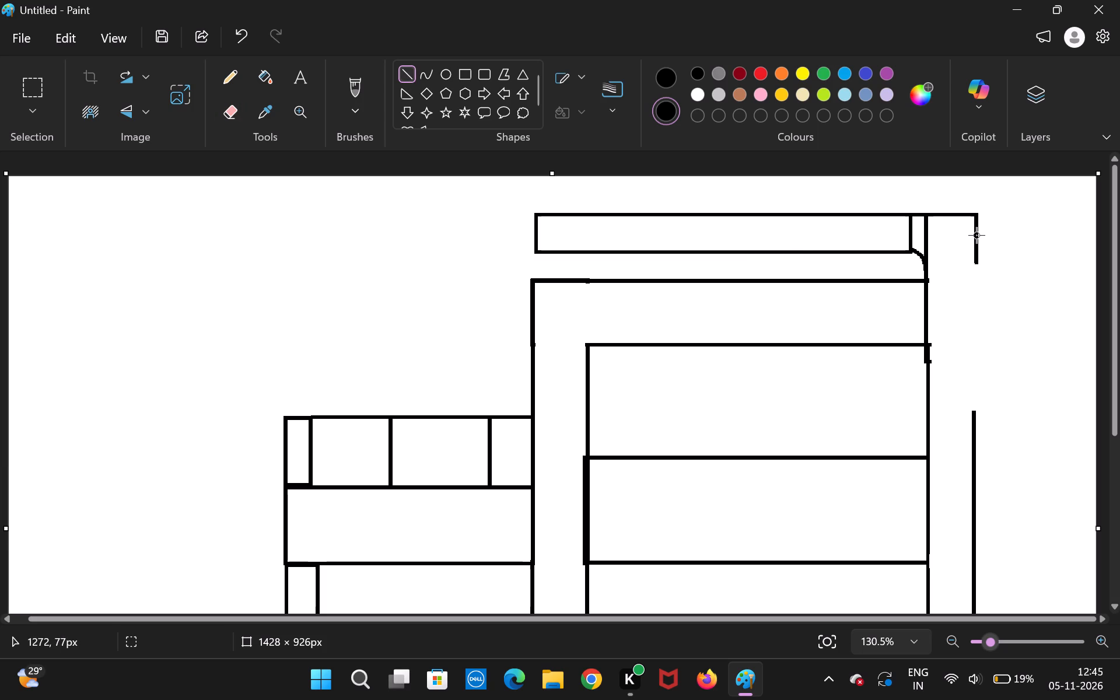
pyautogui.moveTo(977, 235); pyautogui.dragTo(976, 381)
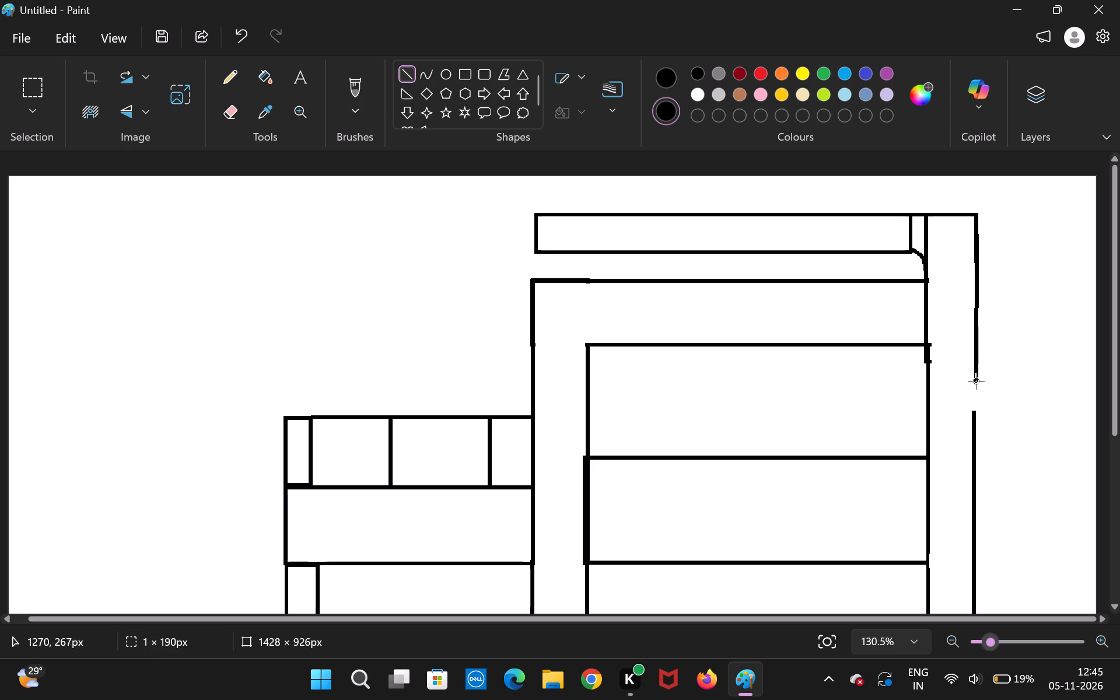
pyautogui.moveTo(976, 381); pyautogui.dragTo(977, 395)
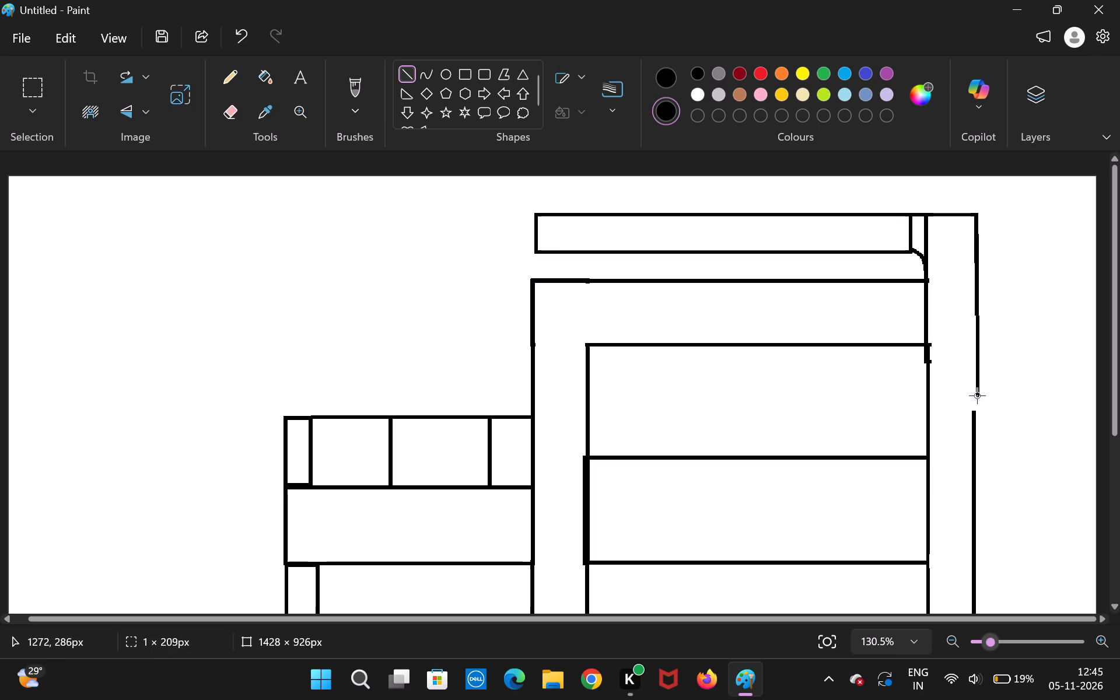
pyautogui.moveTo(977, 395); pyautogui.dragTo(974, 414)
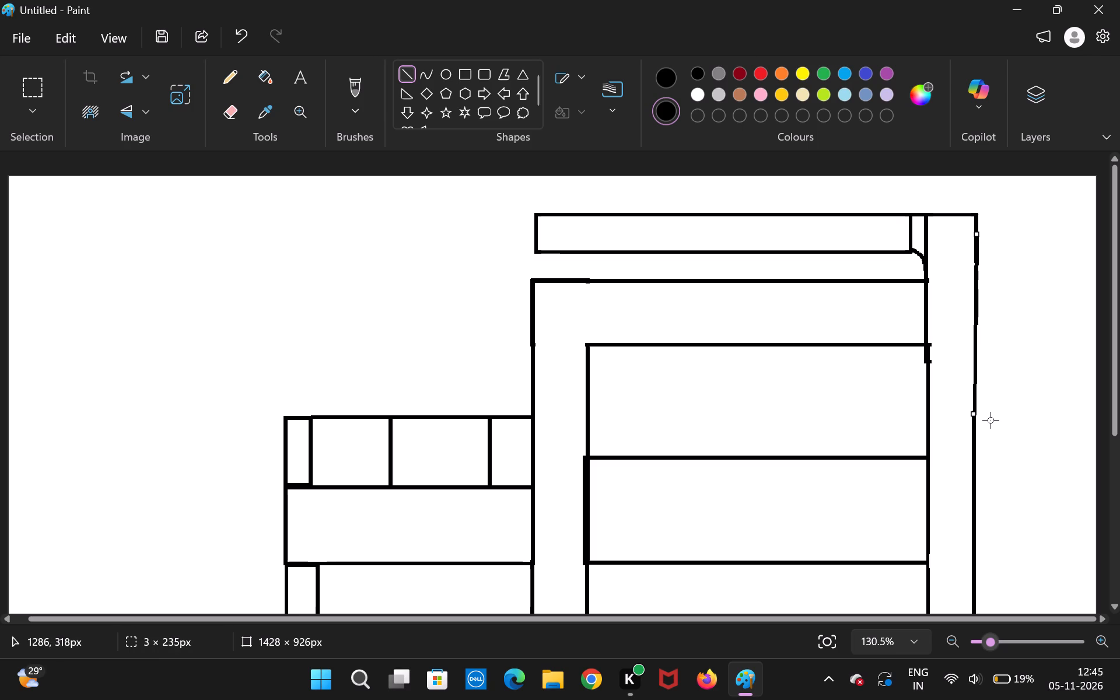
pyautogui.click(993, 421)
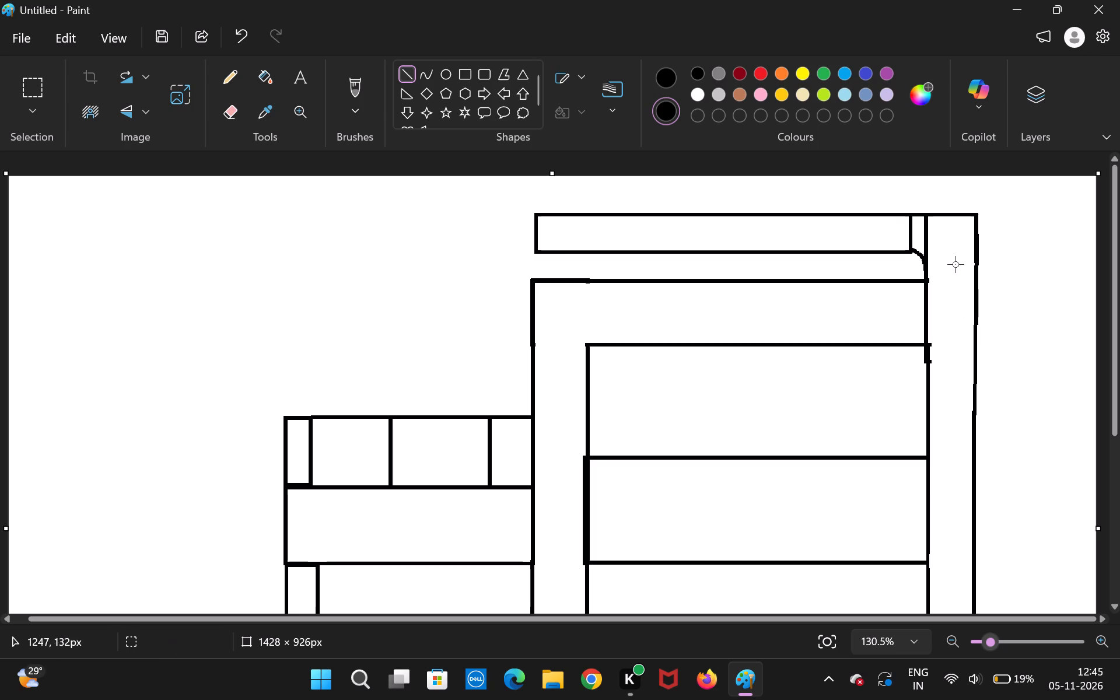
# Erase the right column's outer edge from the top corner down to the straight lower section.
pyautogui.click(229, 100)
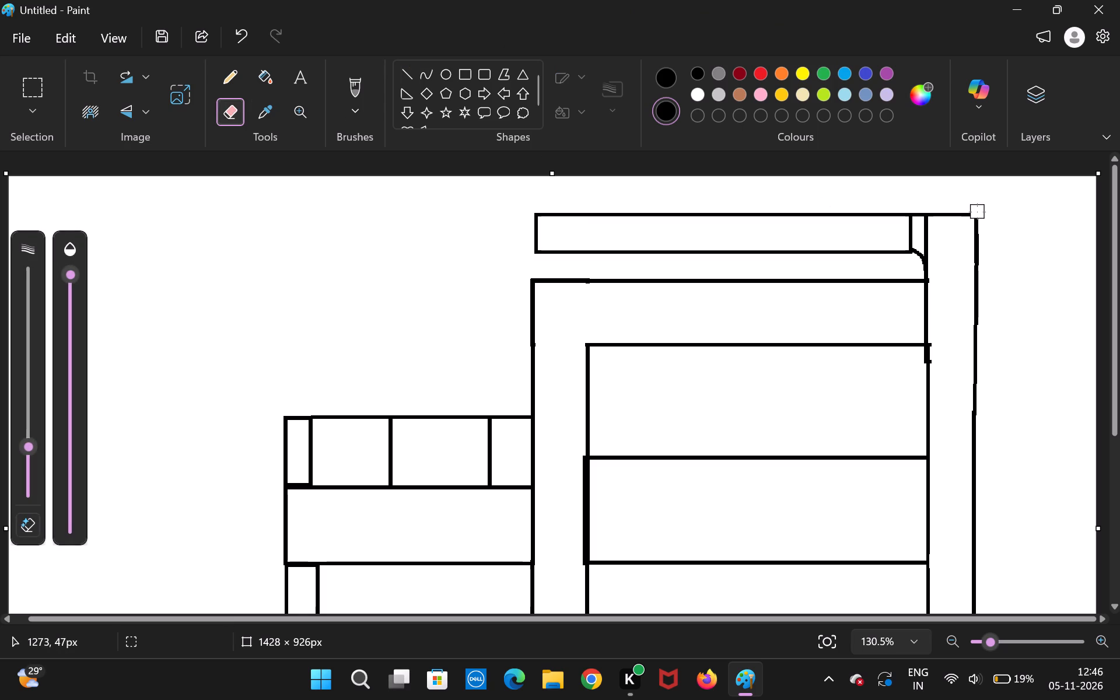
pyautogui.moveTo(977, 212); pyautogui.dragTo(986, 359)
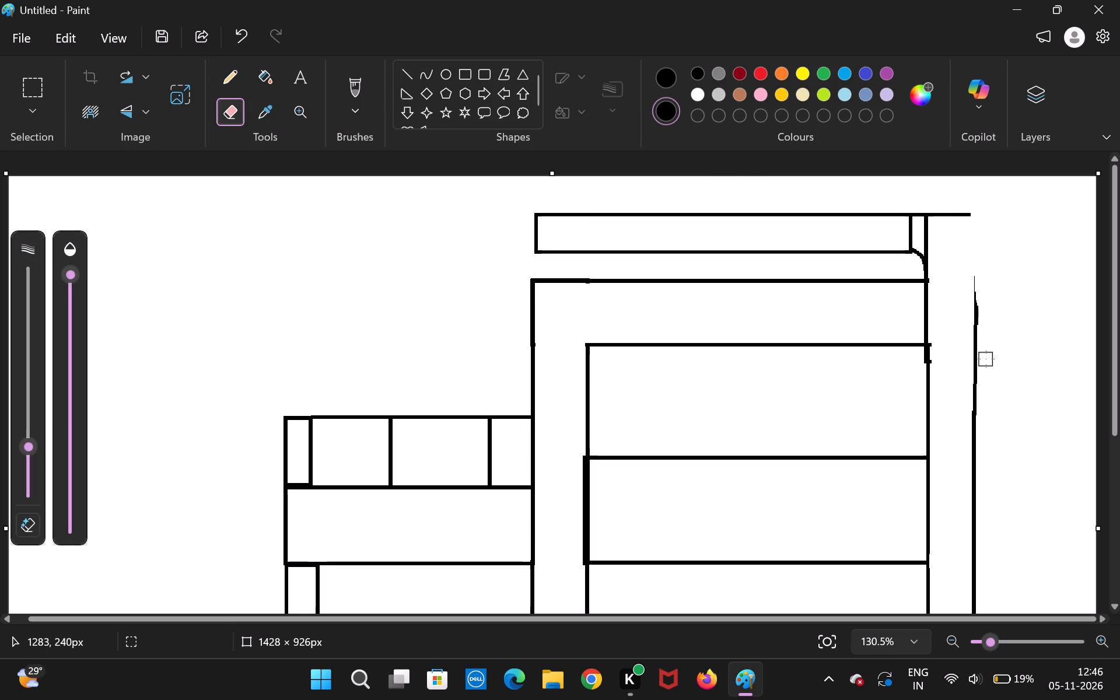
pyautogui.moveTo(986, 359); pyautogui.dragTo(1047, 389)
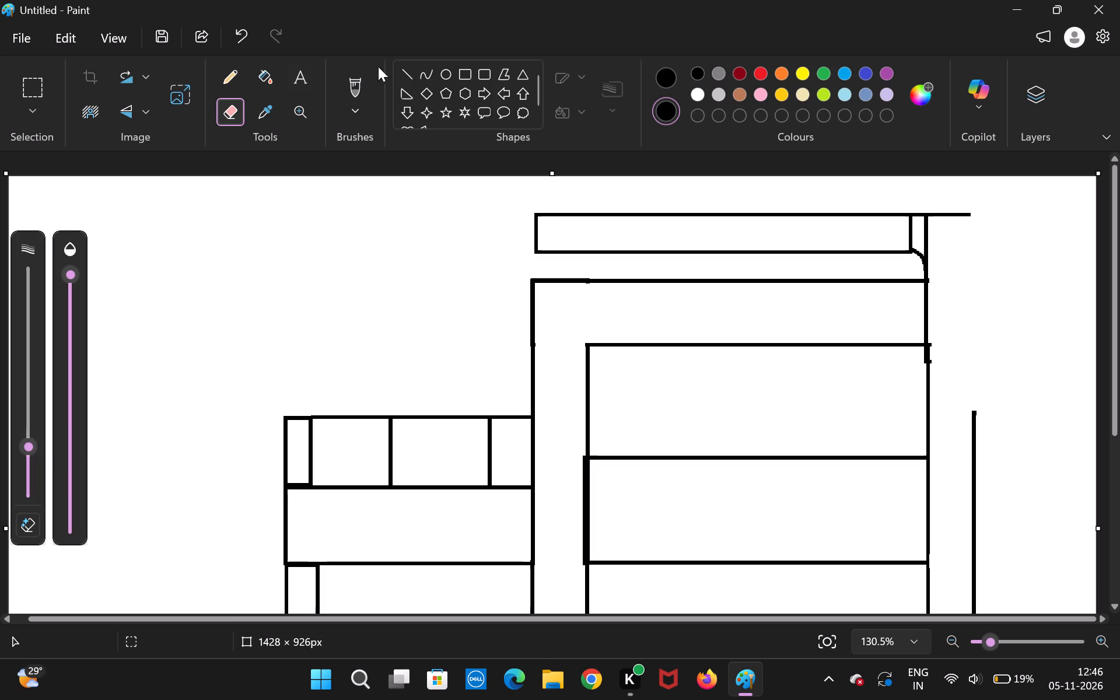
# Draw a near-vertical line about 376 px long from the right column's top outer corner down, overlapping the remaining outer edge.
pyautogui.click(401, 72)
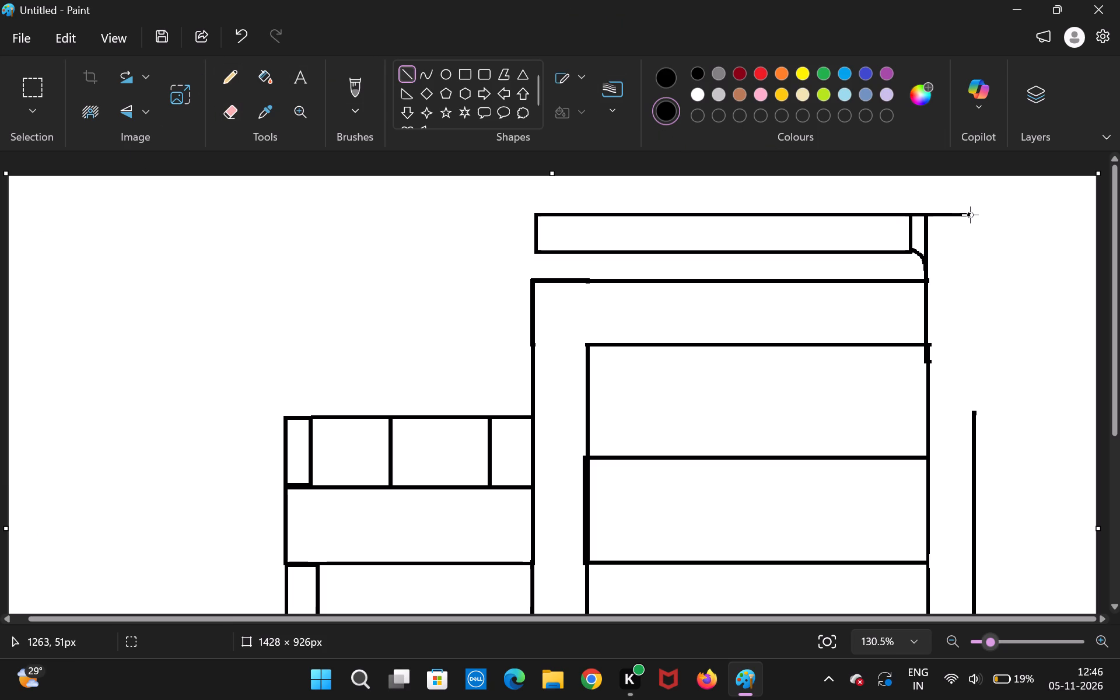
pyautogui.moveTo(970, 215); pyautogui.dragTo(978, 352)
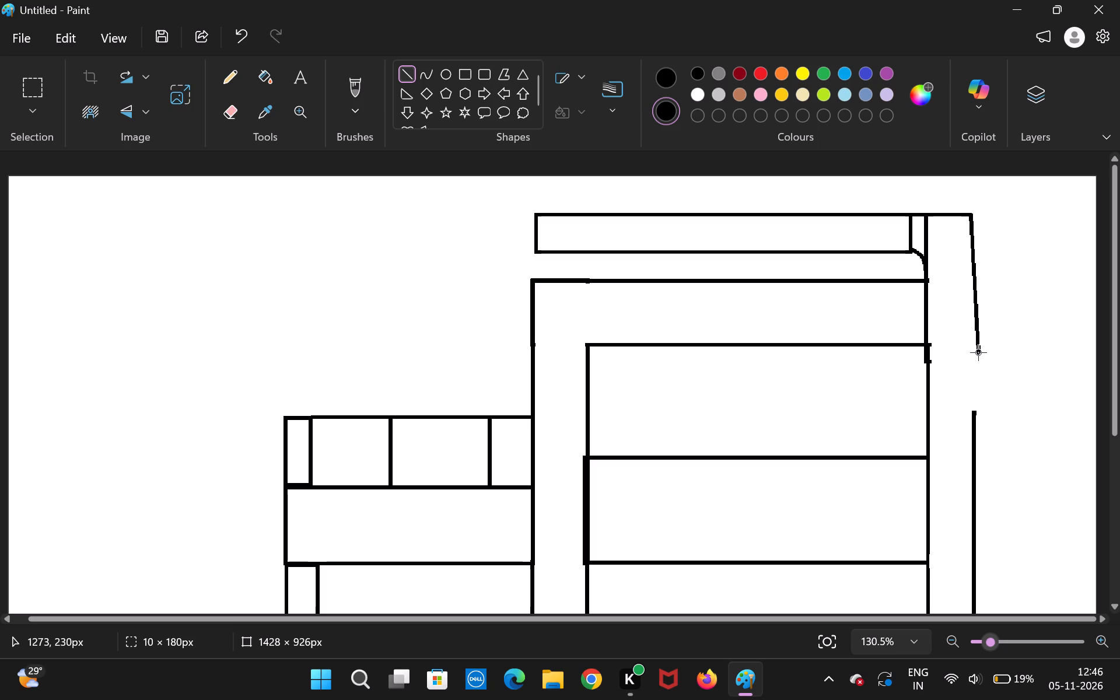
pyautogui.moveTo(978, 352); pyautogui.dragTo(972, 365)
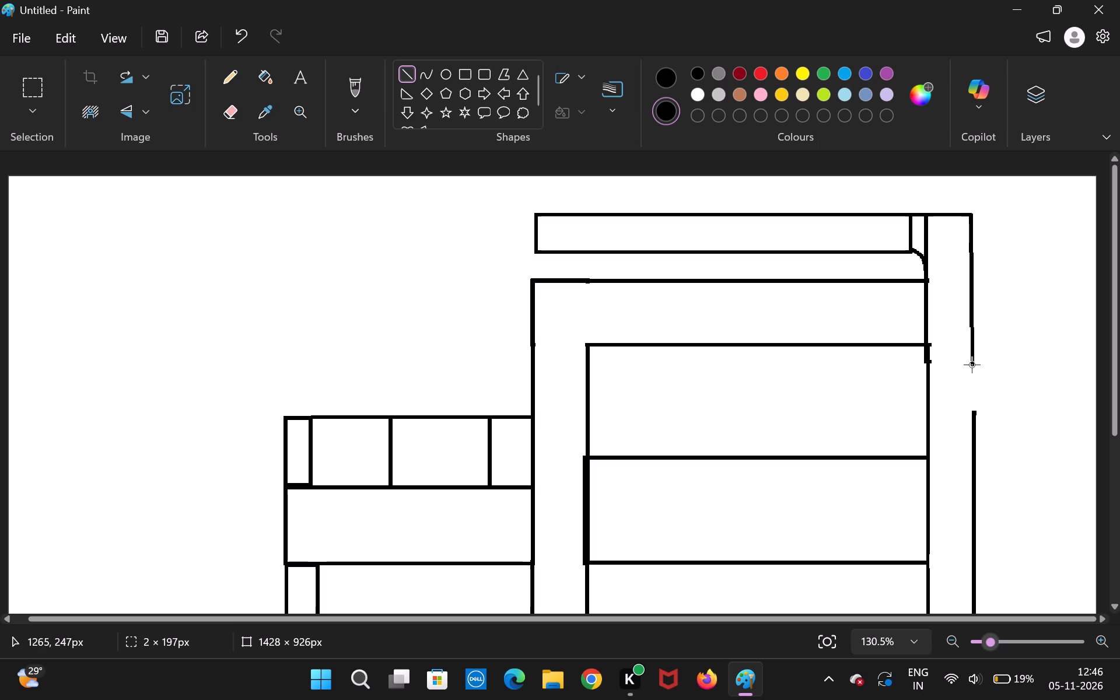
pyautogui.moveTo(972, 365); pyautogui.dragTo(972, 374)
pyautogui.moveTo(972, 374); pyautogui.dragTo(971, 393)
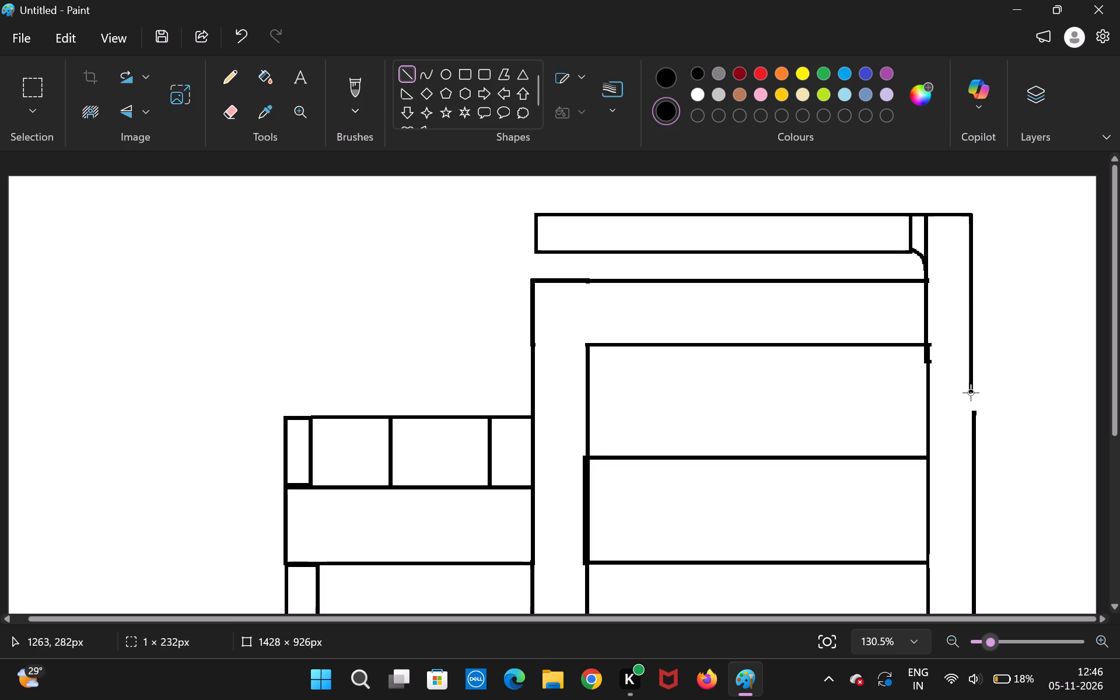
pyautogui.moveTo(971, 393); pyautogui.dragTo(971, 415)
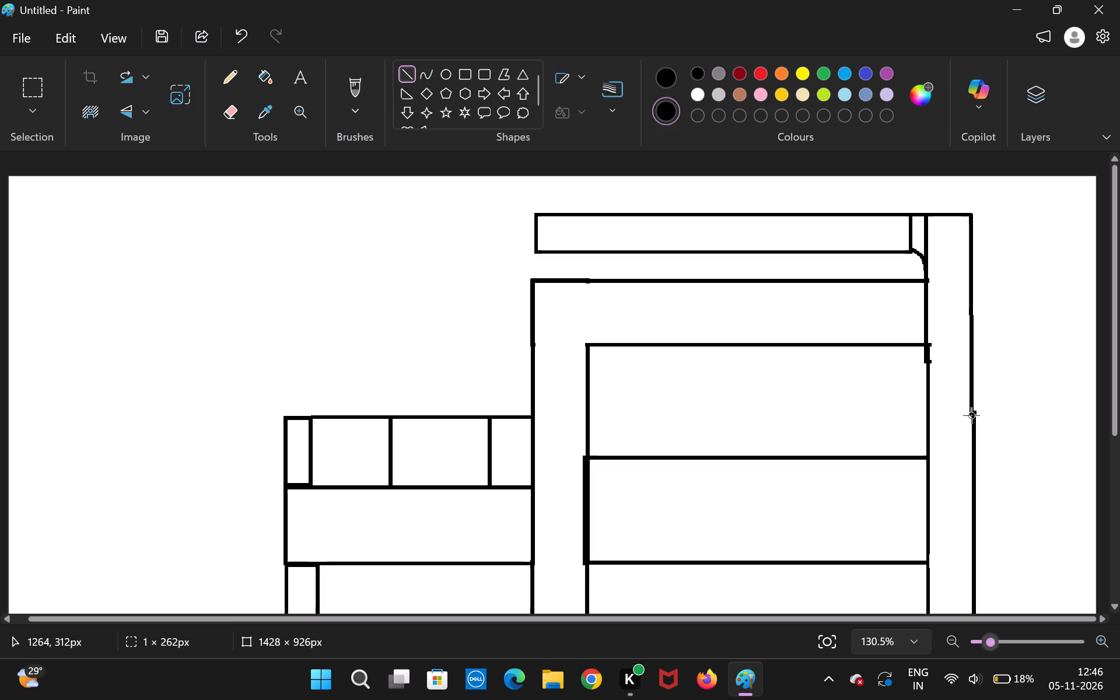
pyautogui.moveTo(971, 415); pyautogui.dragTo(970, 451)
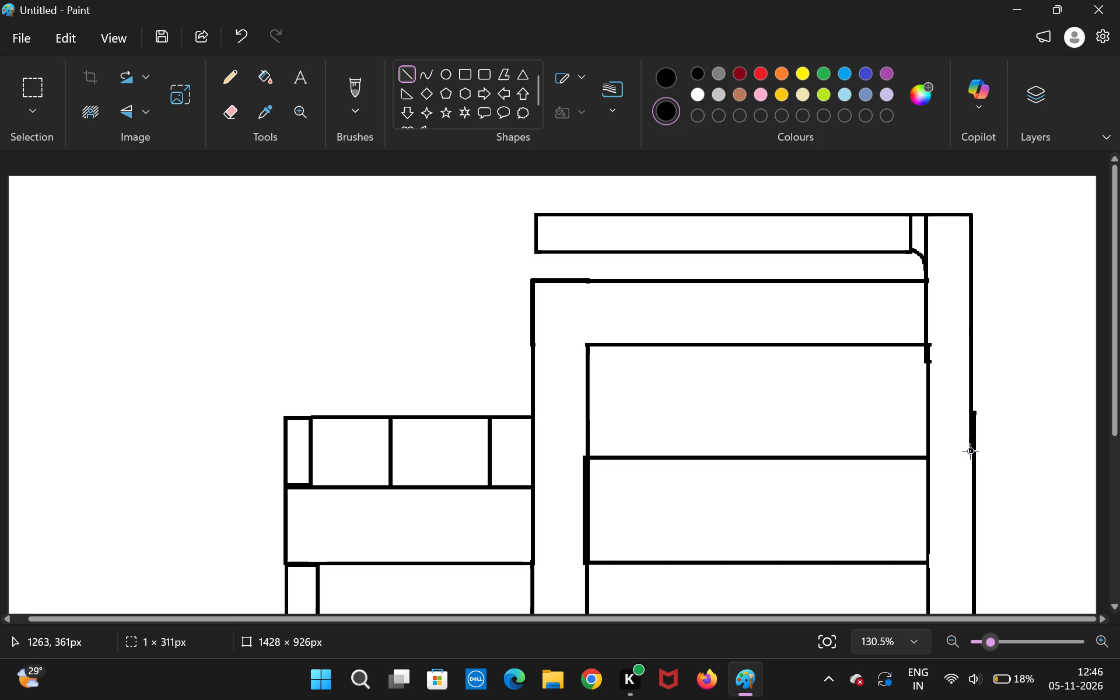
pyautogui.moveTo(970, 451); pyautogui.dragTo(971, 490)
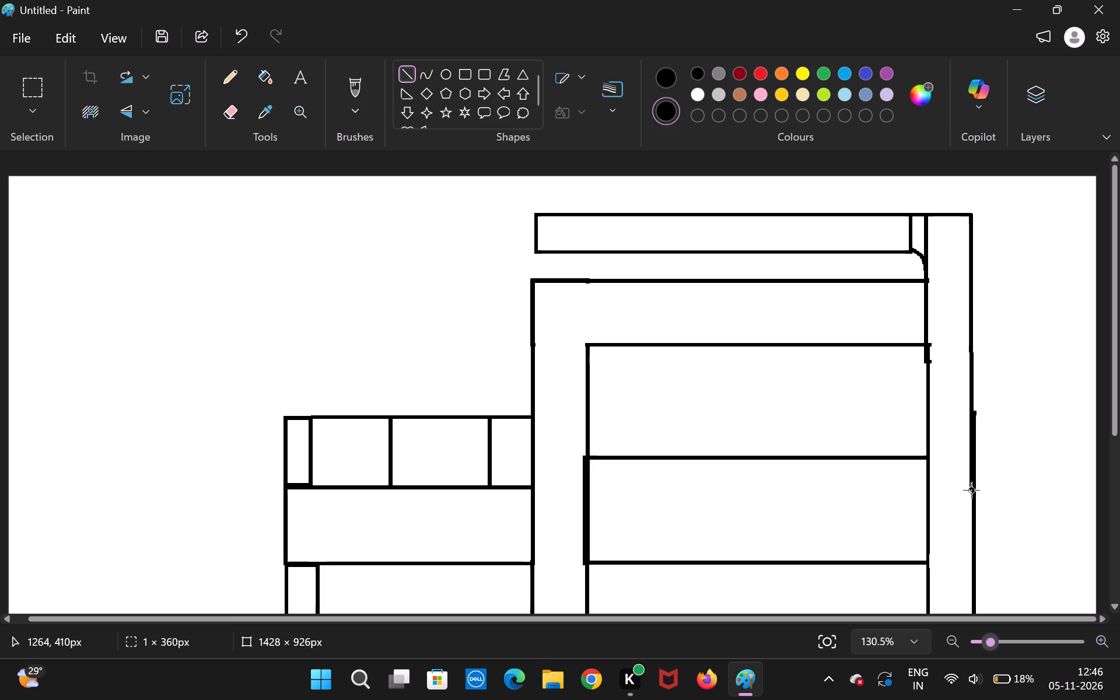
pyautogui.moveTo(971, 490); pyautogui.dragTo(971, 501)
pyautogui.moveTo(971, 501); pyautogui.dragTo(970, 501)
pyautogui.click(1020, 503)
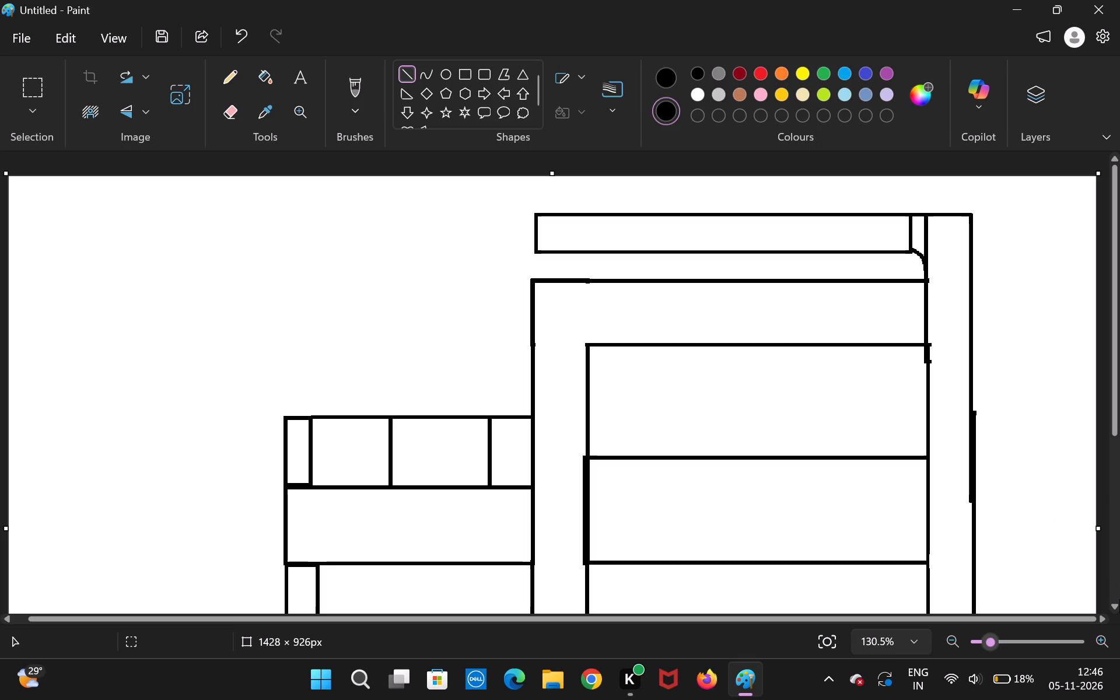
# Erase the doubled outer sliver where the new line overlaps the right column's old outer edge.
pyautogui.click(949, 639)
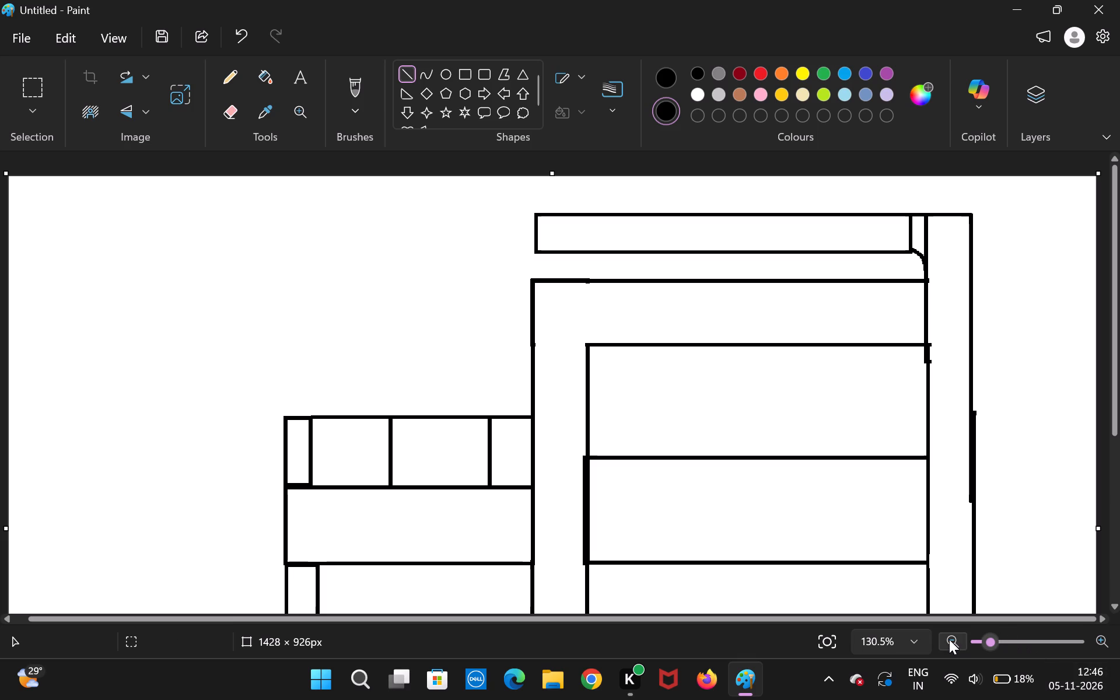
pyautogui.click(949, 639)
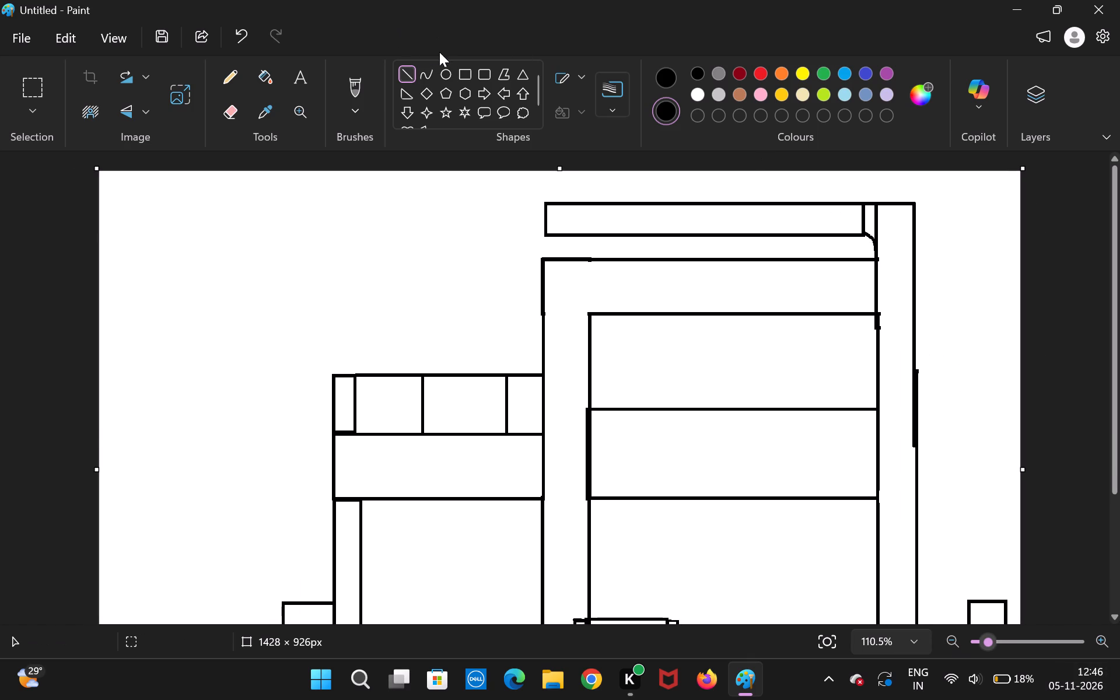
pyautogui.click(233, 107)
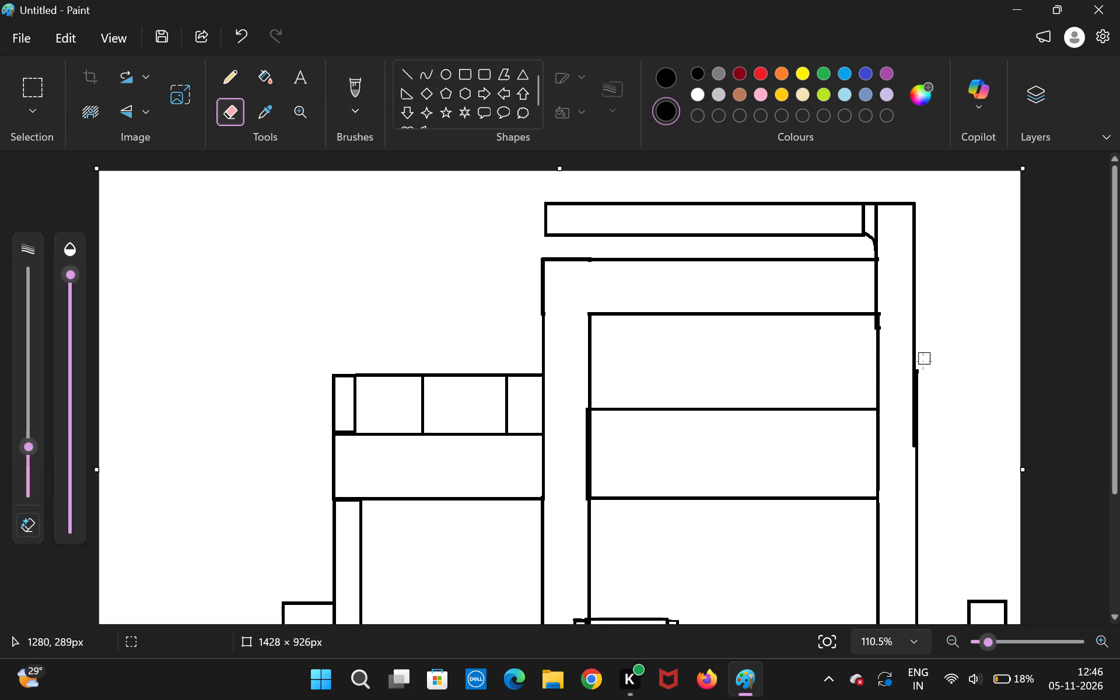
pyautogui.moveTo(922, 362); pyautogui.dragTo(922, 408)
pyautogui.moveTo(922, 408); pyautogui.dragTo(926, 456)
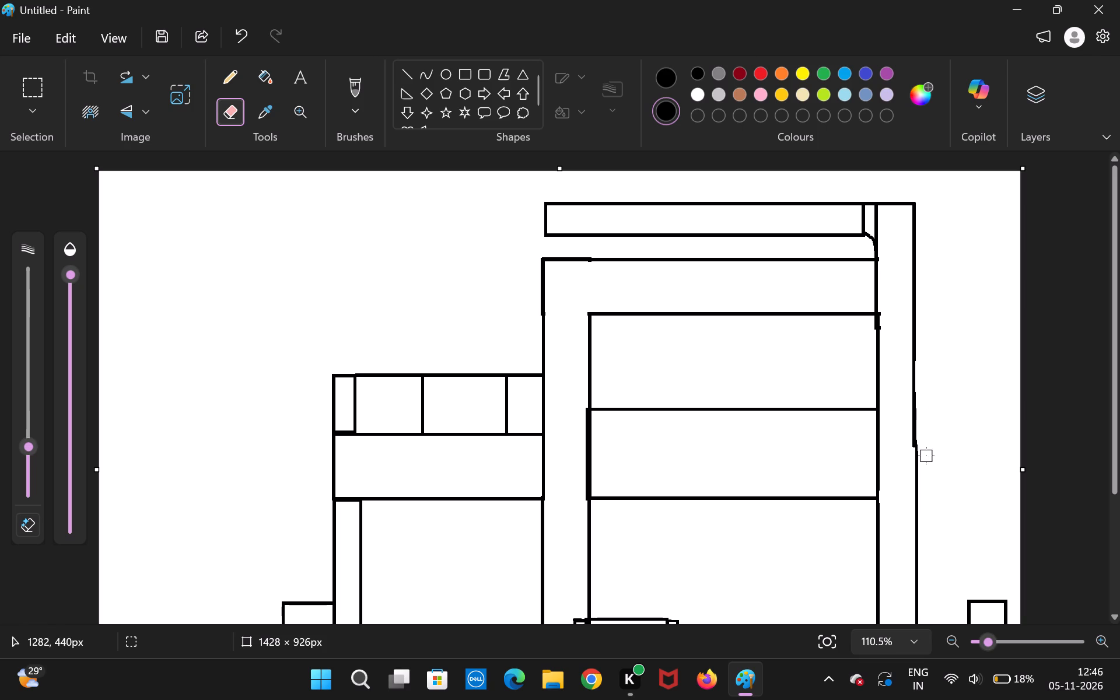
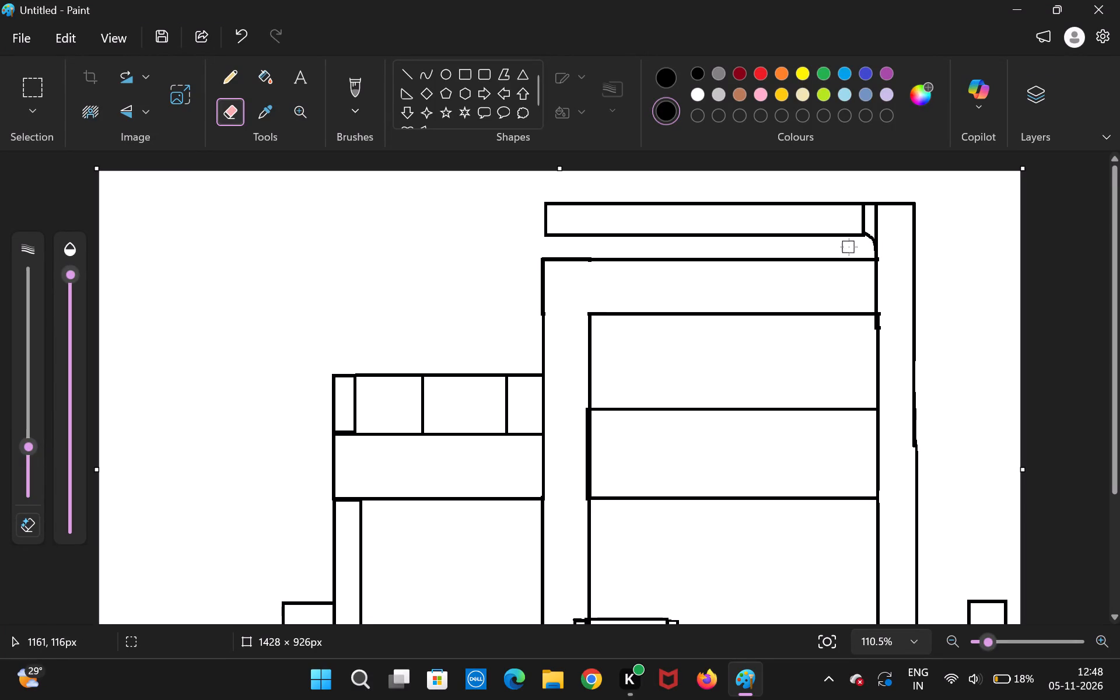
# Erase the leftover vertical line above the slanted corner where the rooftop beam meets the right column.
pyautogui.click(876, 219)
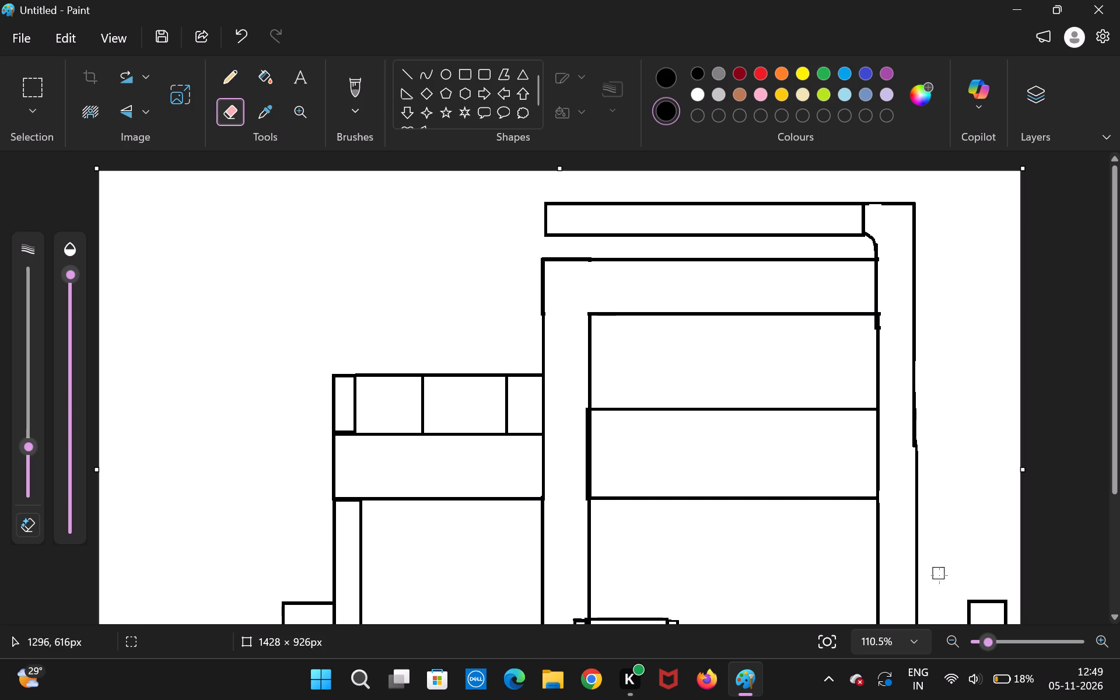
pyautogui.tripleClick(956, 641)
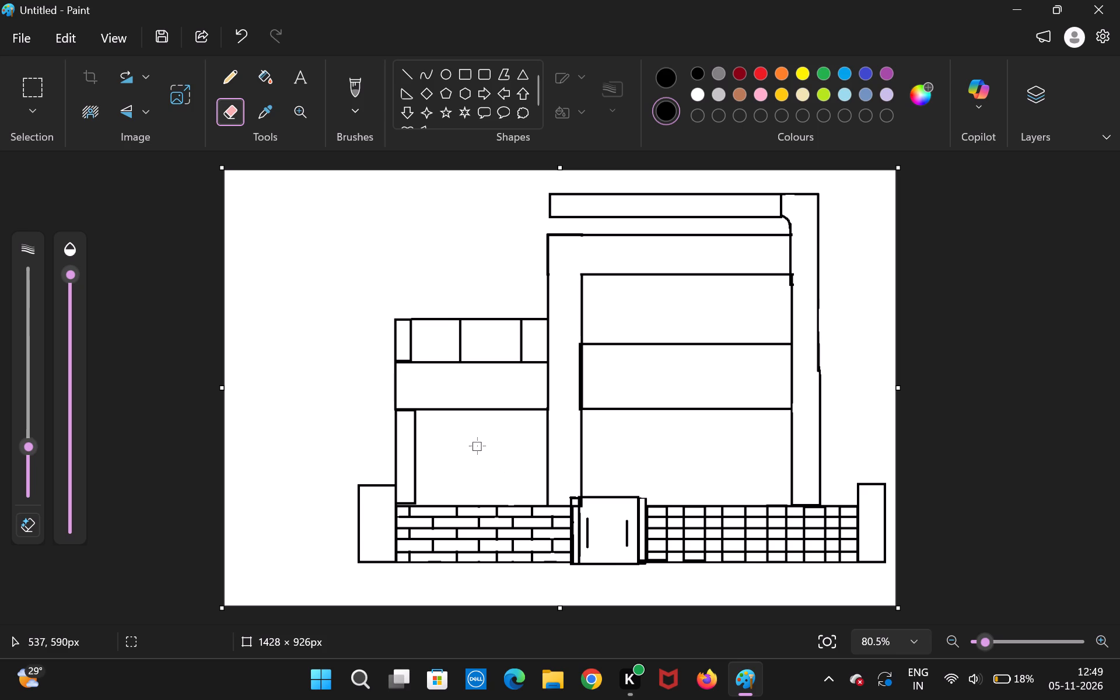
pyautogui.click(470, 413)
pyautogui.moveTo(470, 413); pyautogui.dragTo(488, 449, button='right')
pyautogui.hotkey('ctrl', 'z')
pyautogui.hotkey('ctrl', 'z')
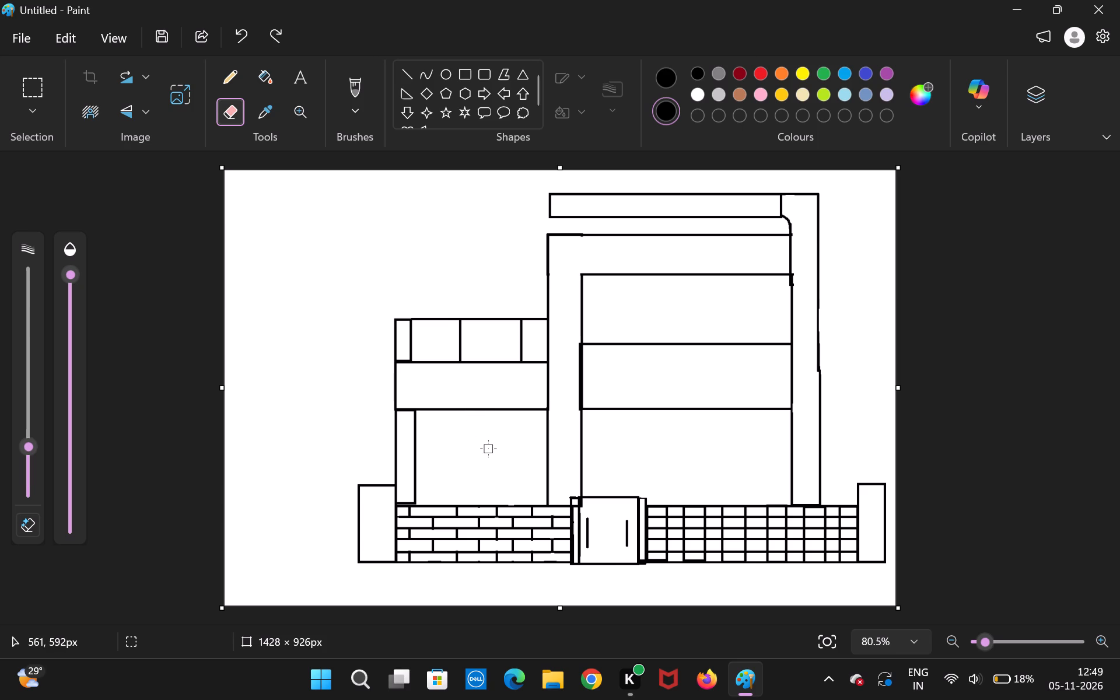
# Draw a rectangle about 160 × 200 px in the ground-floor opening below the terrace, against the main frame's left column and down to the brick wall.
pyautogui.click(464, 73)
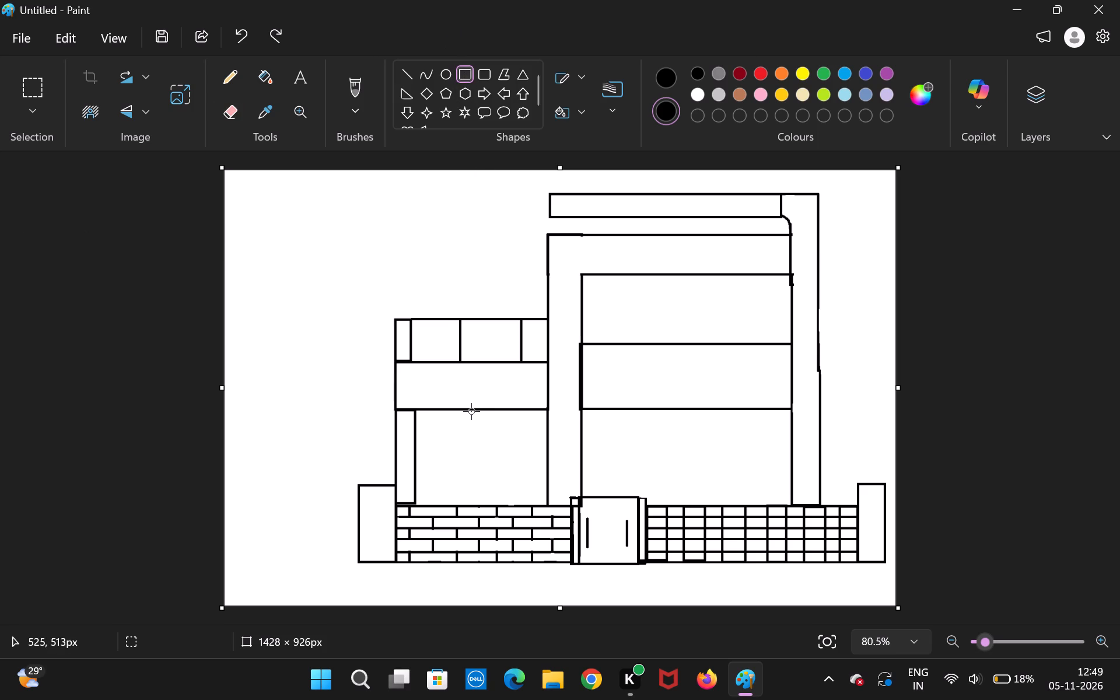
pyautogui.moveTo(471, 411); pyautogui.dragTo(523, 511)
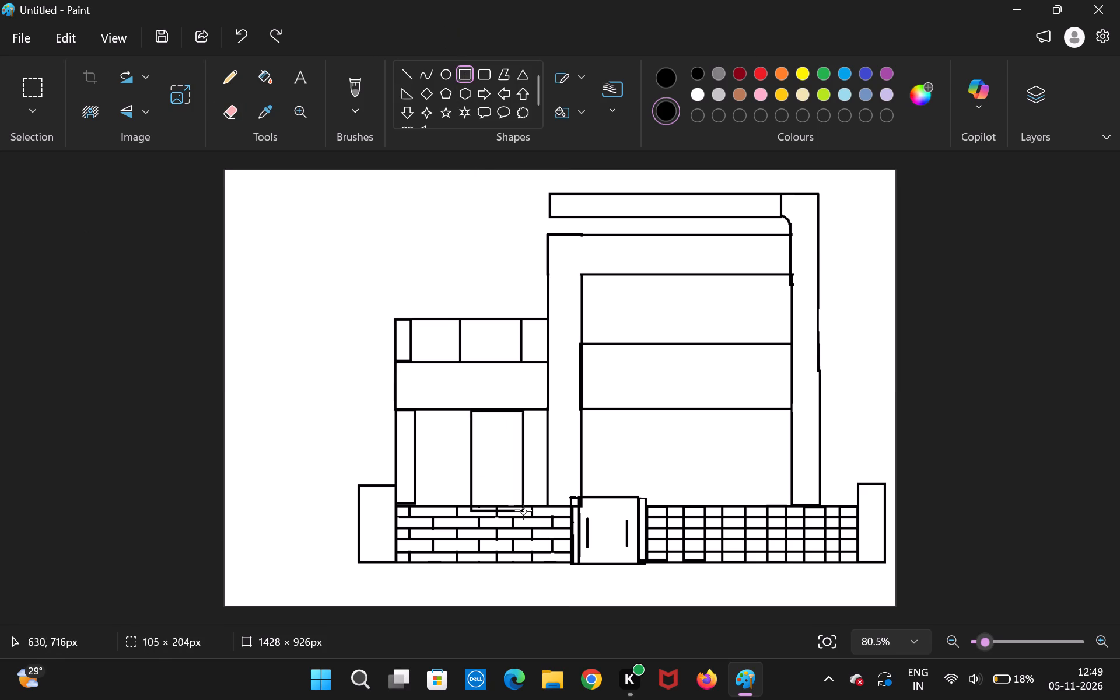
pyautogui.moveTo(523, 511); pyautogui.dragTo(544, 506)
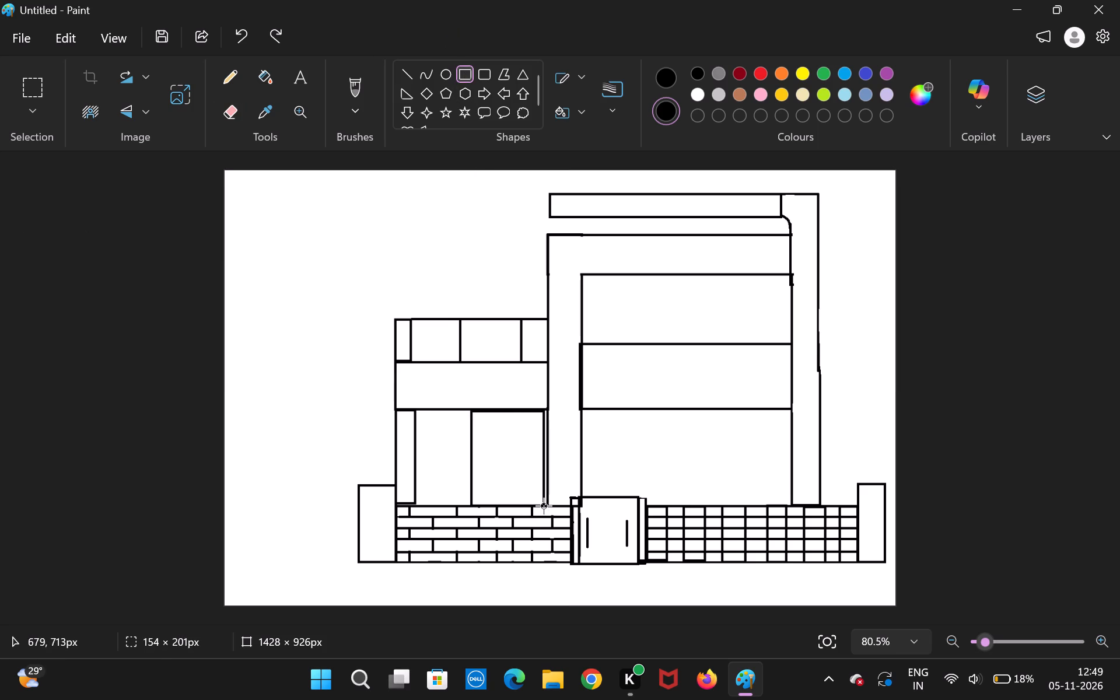
pyautogui.moveTo(544, 506); pyautogui.dragTo(546, 505)
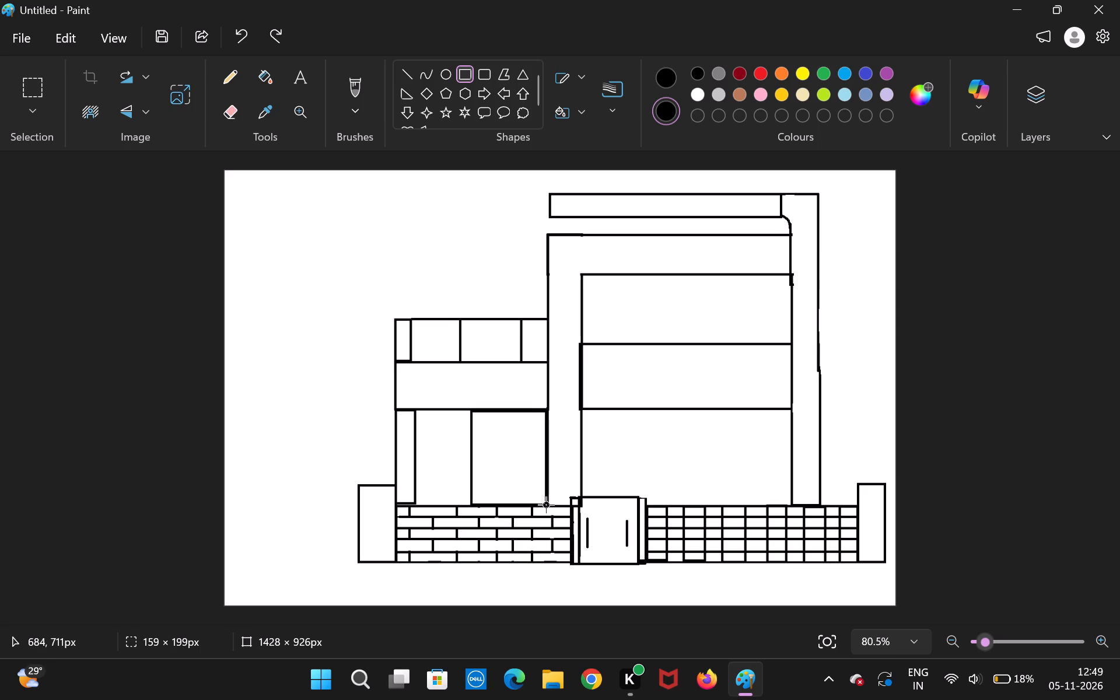
pyautogui.moveTo(546, 505); pyautogui.dragTo(551, 507)
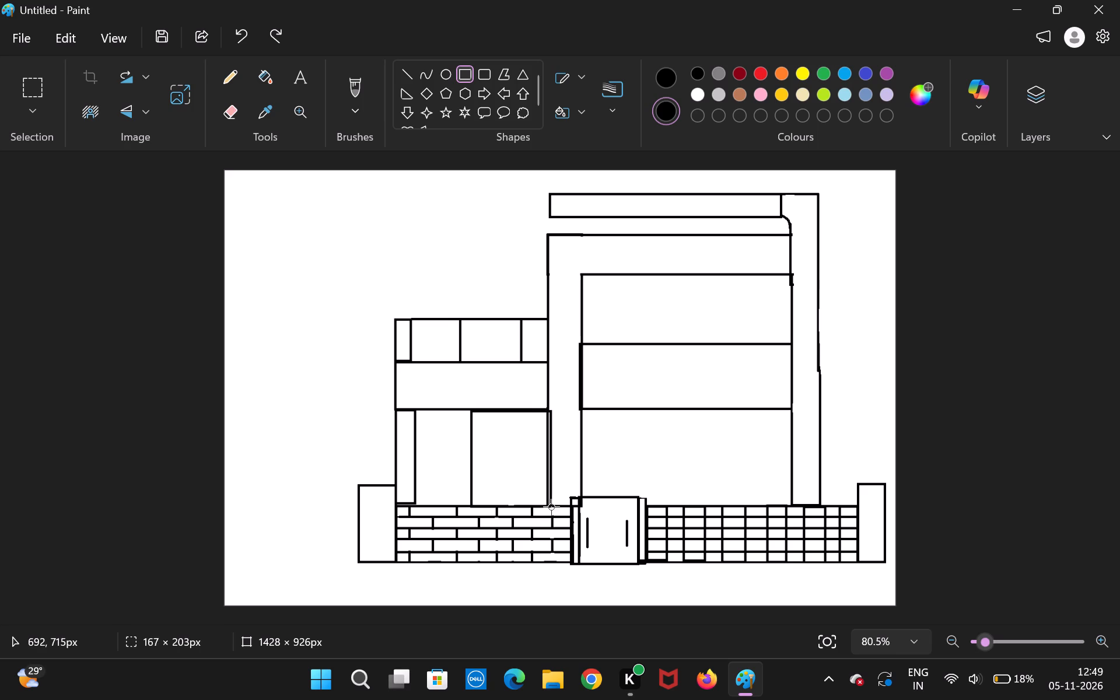
pyautogui.moveTo(551, 507); pyautogui.dragTo(550, 505)
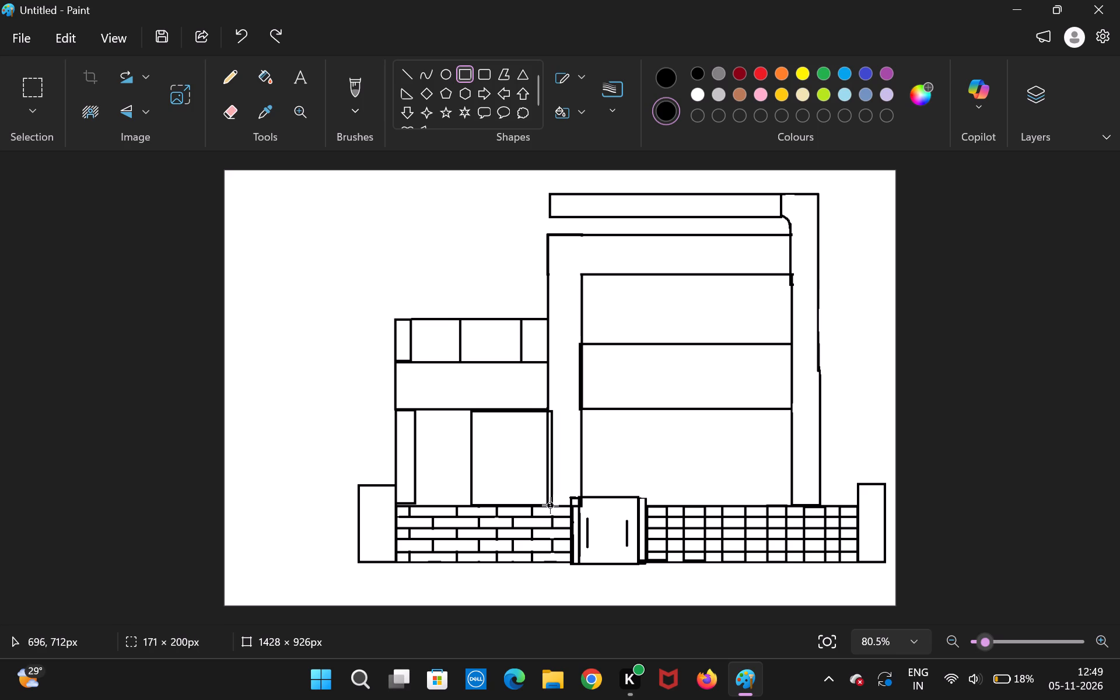
pyautogui.moveTo(550, 505); pyautogui.dragTo(547, 504)
pyautogui.click(452, 485)
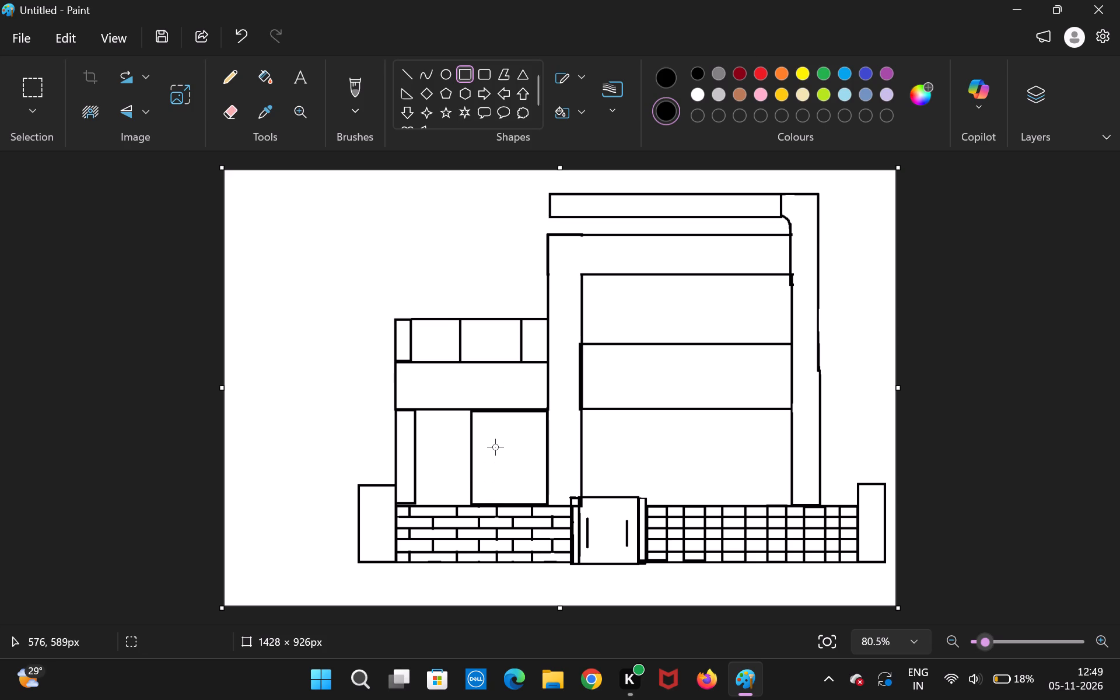
# Draw a door rectangle about 84 × 126 px inside the new ground-floor rectangle, standing on the brick wall.
pyautogui.moveTo(495, 446); pyautogui.dragTo(538, 504)
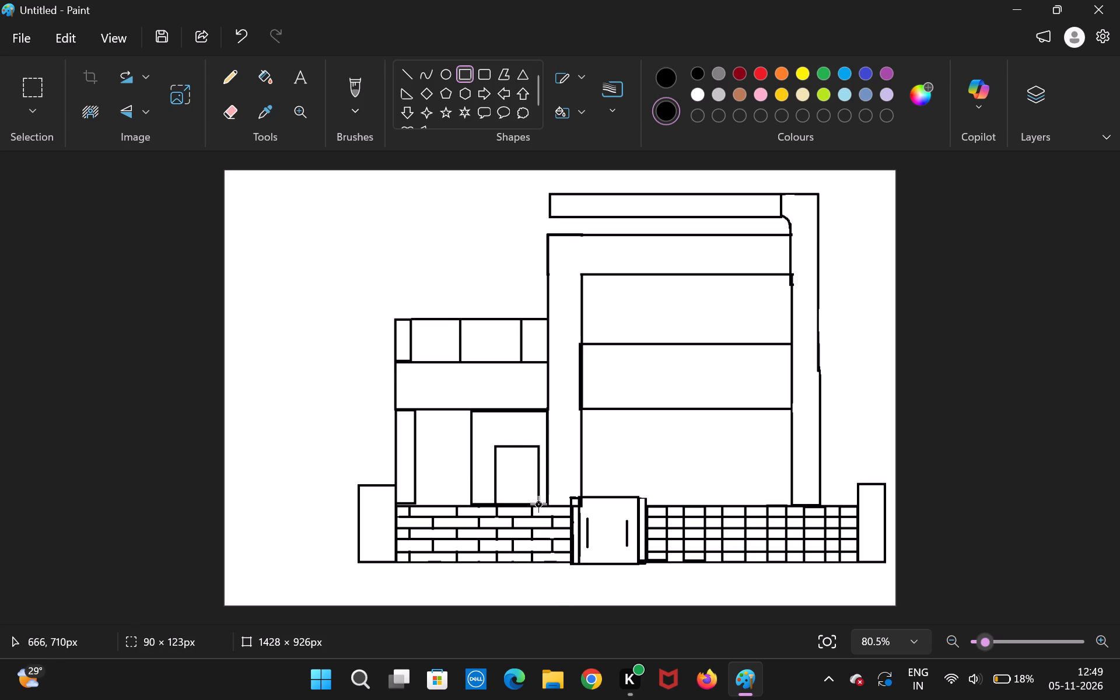
pyautogui.moveTo(538, 504); pyautogui.dragTo(535, 505)
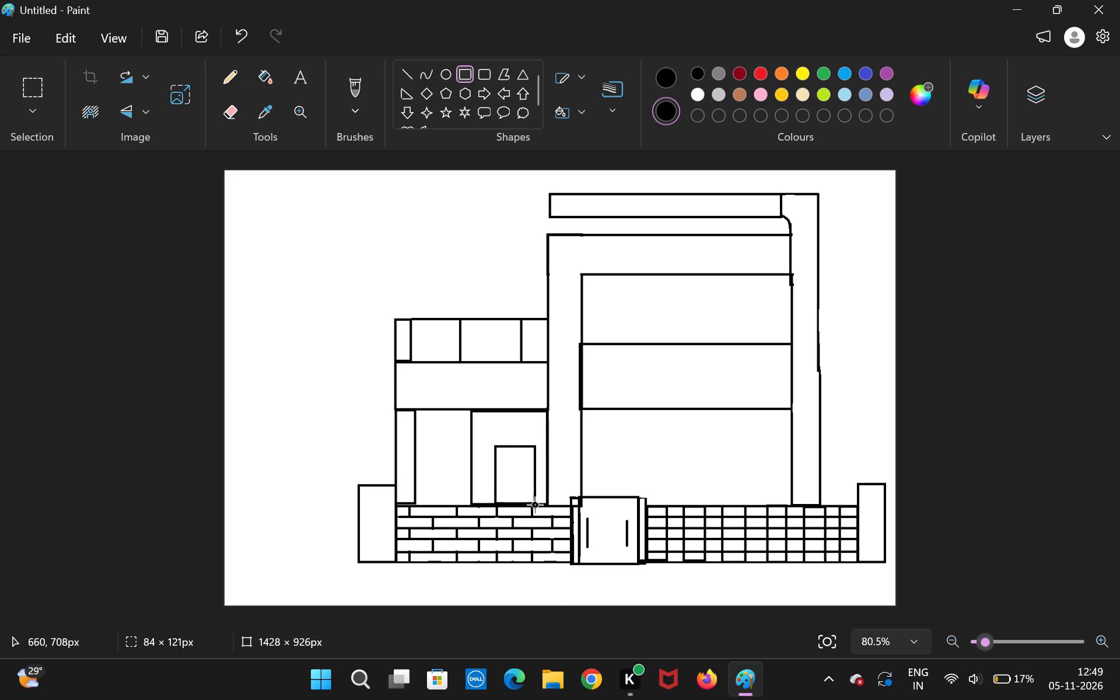
pyautogui.moveTo(535, 505); pyautogui.dragTo(535, 506)
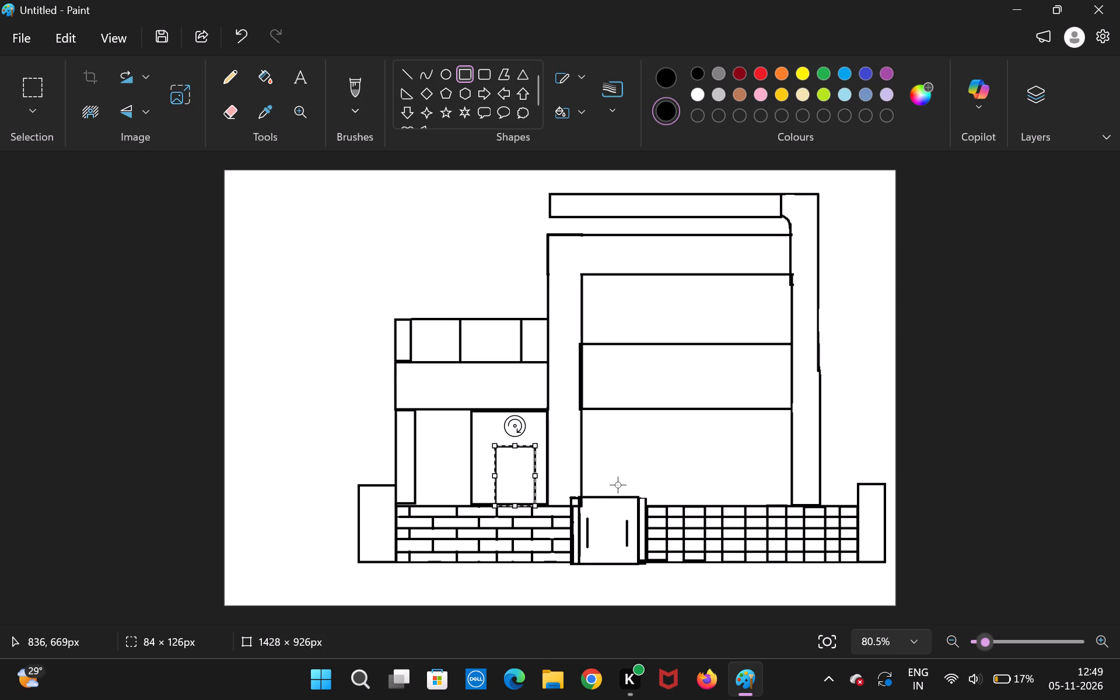
pyautogui.click(640, 463)
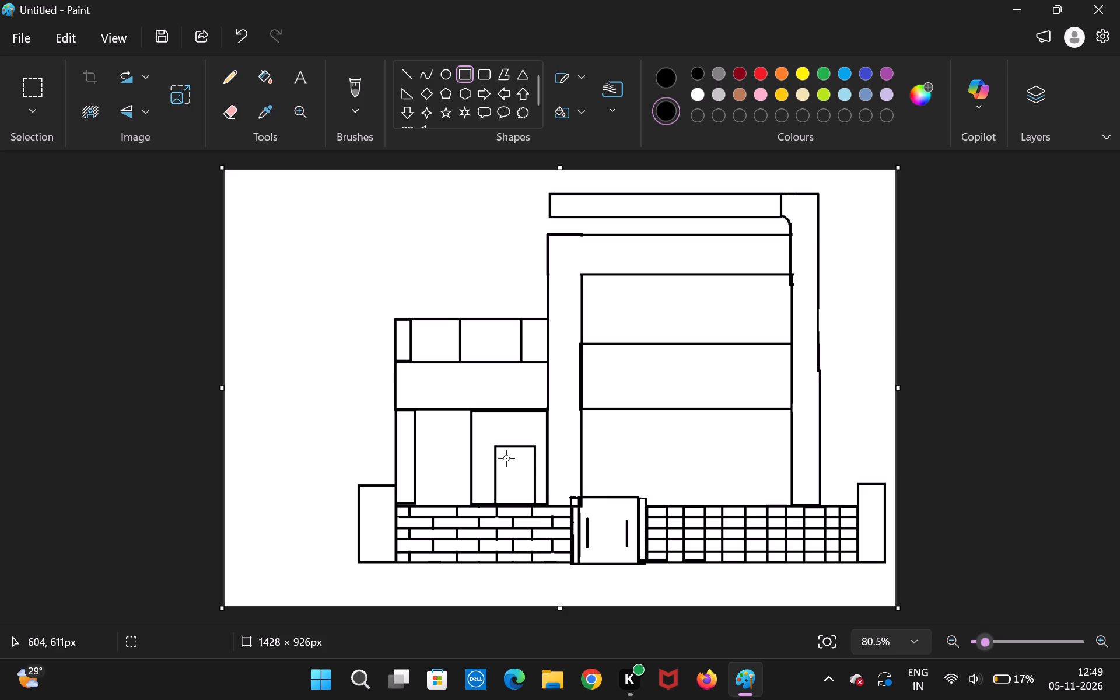
# Draw a thin vertical door handle about 3 × 71 px near the door's left edge.
pyautogui.moveTo(505, 458); pyautogui.dragTo(506, 477)
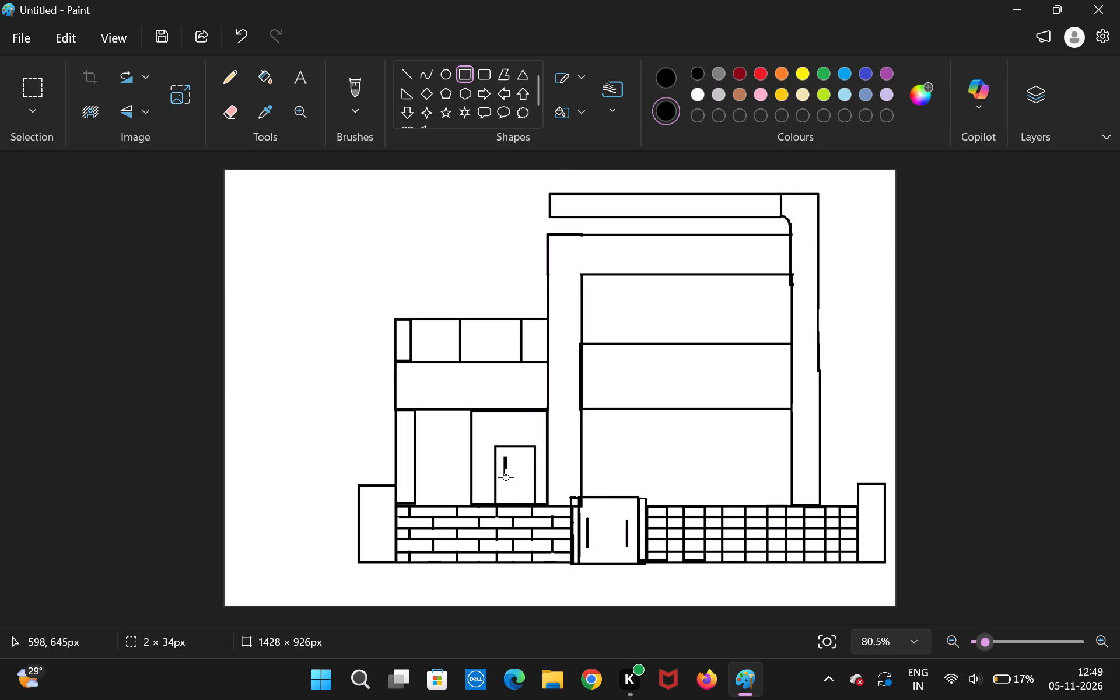
pyautogui.moveTo(506, 477); pyautogui.dragTo(506, 491)
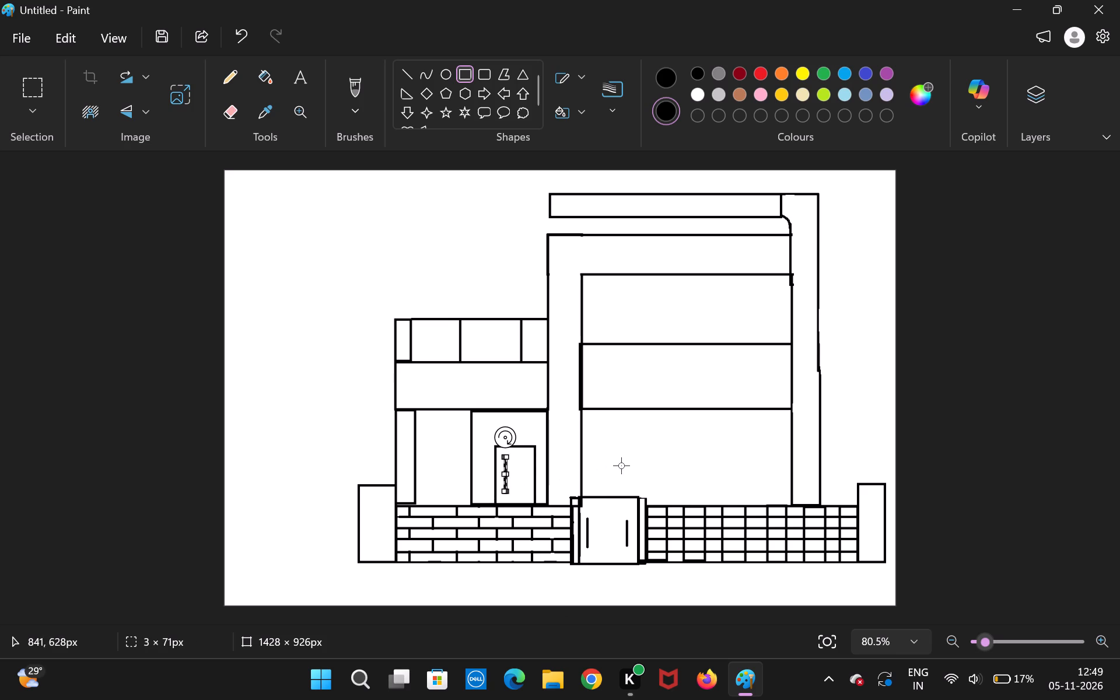
pyautogui.click(621, 466)
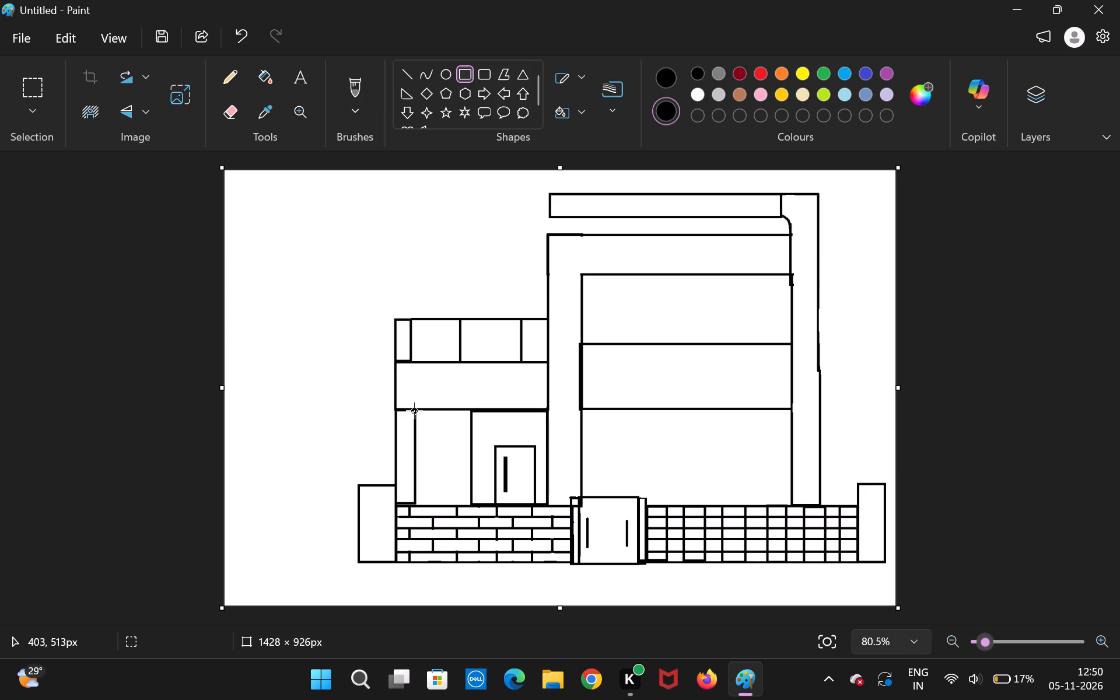
# Draw a short diagonal line sloping down and inward from the narrow left pillar's top inner corner.
pyautogui.click(401, 64)
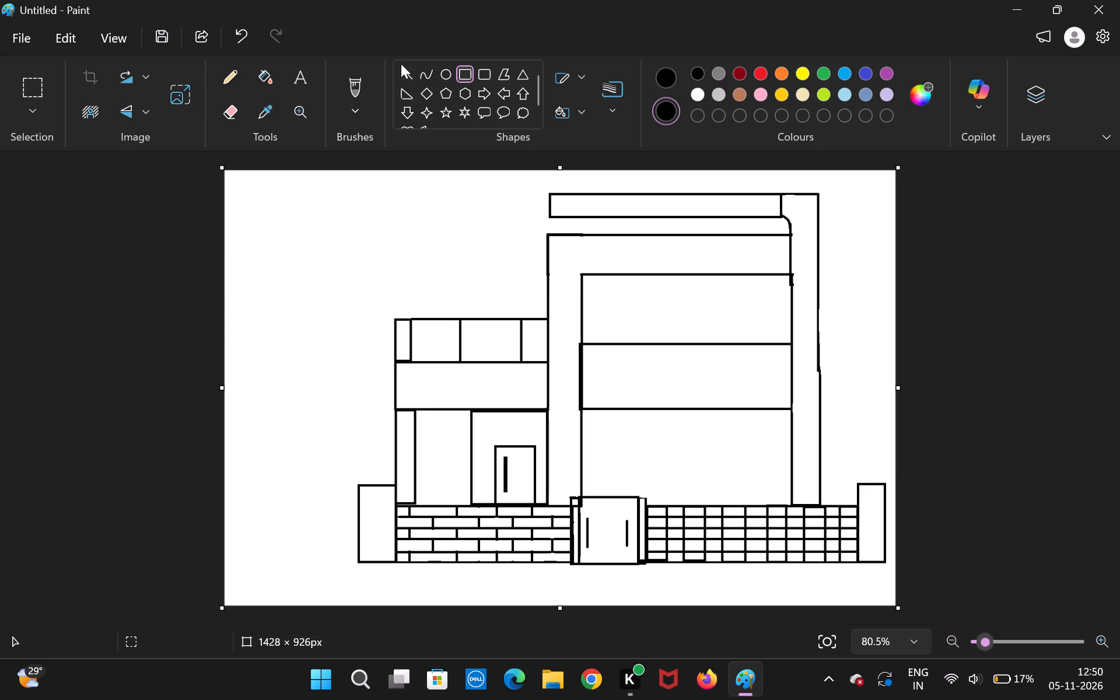
pyautogui.click(403, 72)
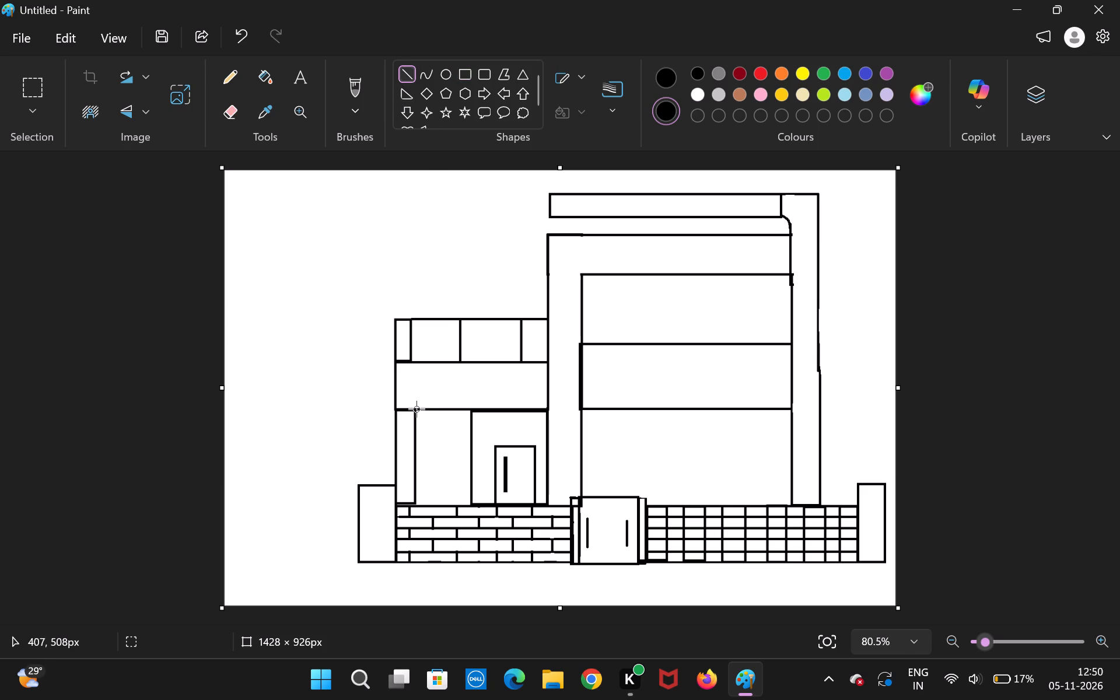
pyautogui.moveTo(415, 411); pyautogui.dragTo(422, 421)
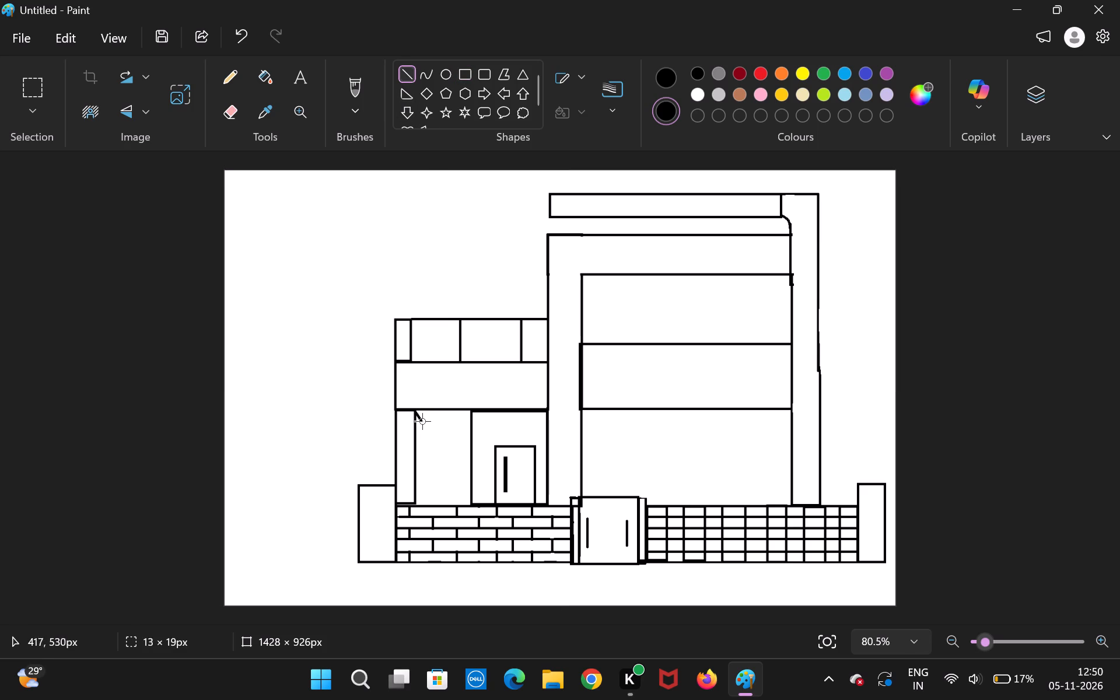
pyautogui.moveTo(422, 421); pyautogui.dragTo(424, 422)
pyautogui.click(443, 432)
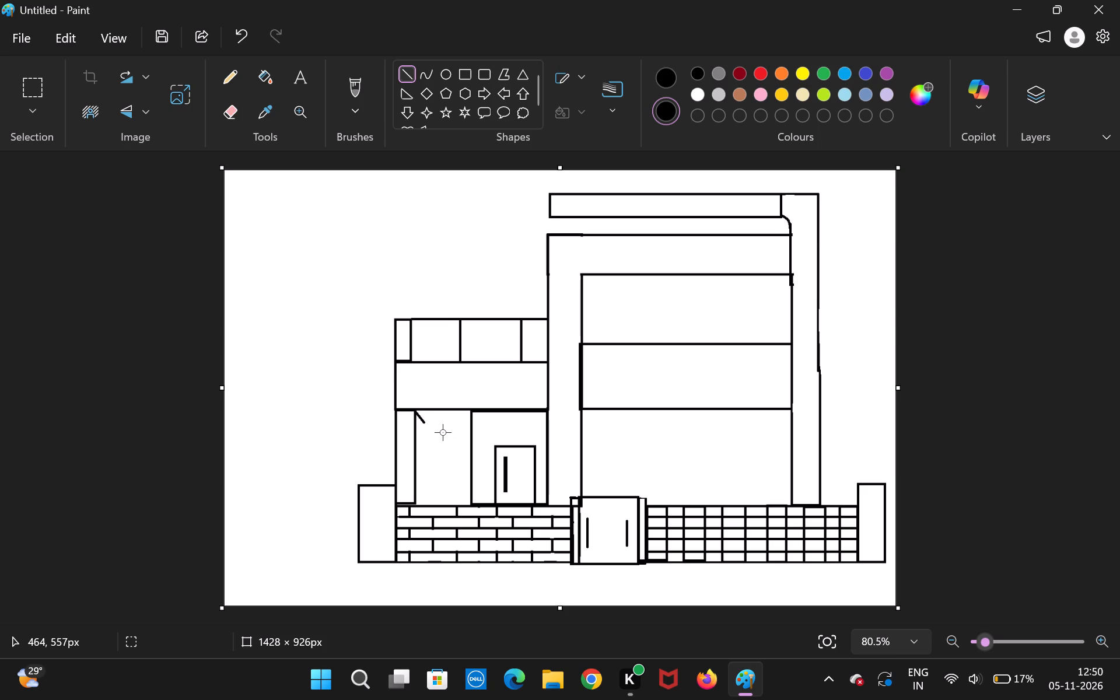
# Draw a horizontal line about 95 px long from the diagonal's lower end to the edge of the door's surrounding rectangle.
pyautogui.moveTo(404, 74); pyautogui.dragTo(397, 325)
pyautogui.moveTo(425, 423); pyautogui.dragTo(464, 422)
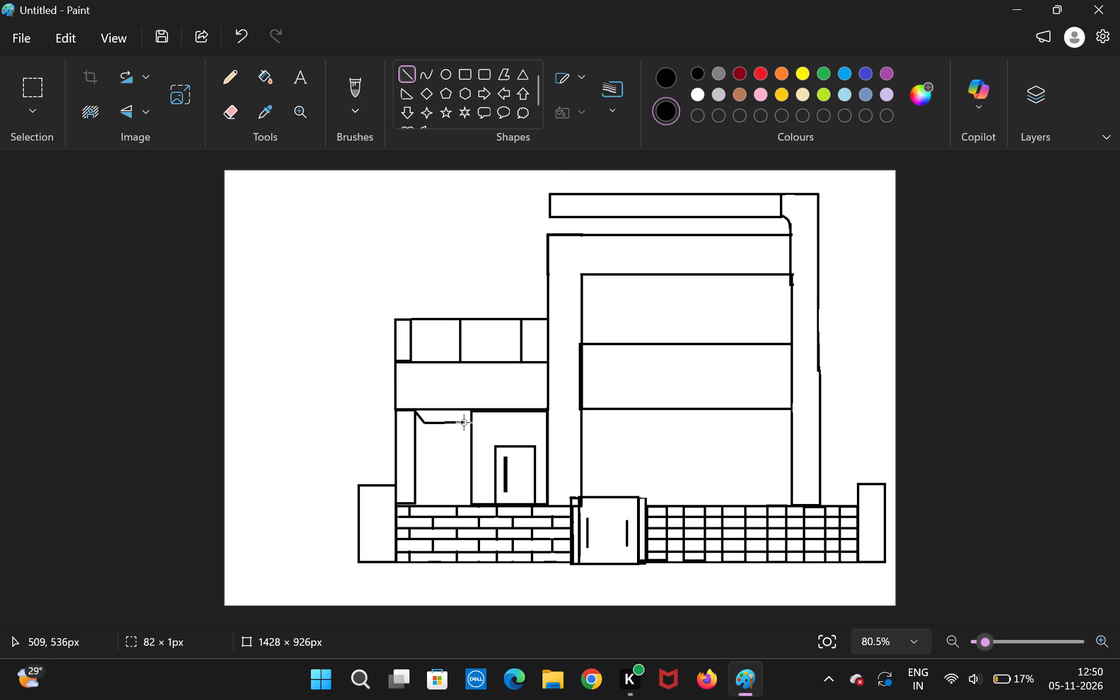
pyautogui.moveTo(464, 422); pyautogui.dragTo(469, 423)
pyautogui.moveTo(469, 423); pyautogui.dragTo(470, 423)
pyautogui.click(499, 425)
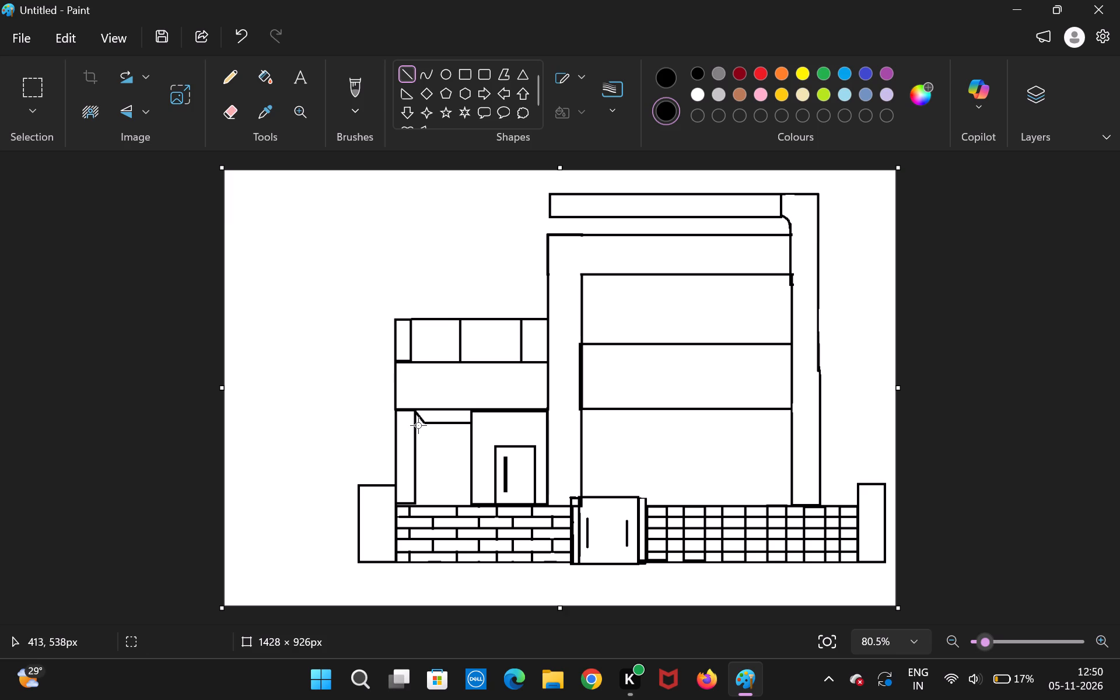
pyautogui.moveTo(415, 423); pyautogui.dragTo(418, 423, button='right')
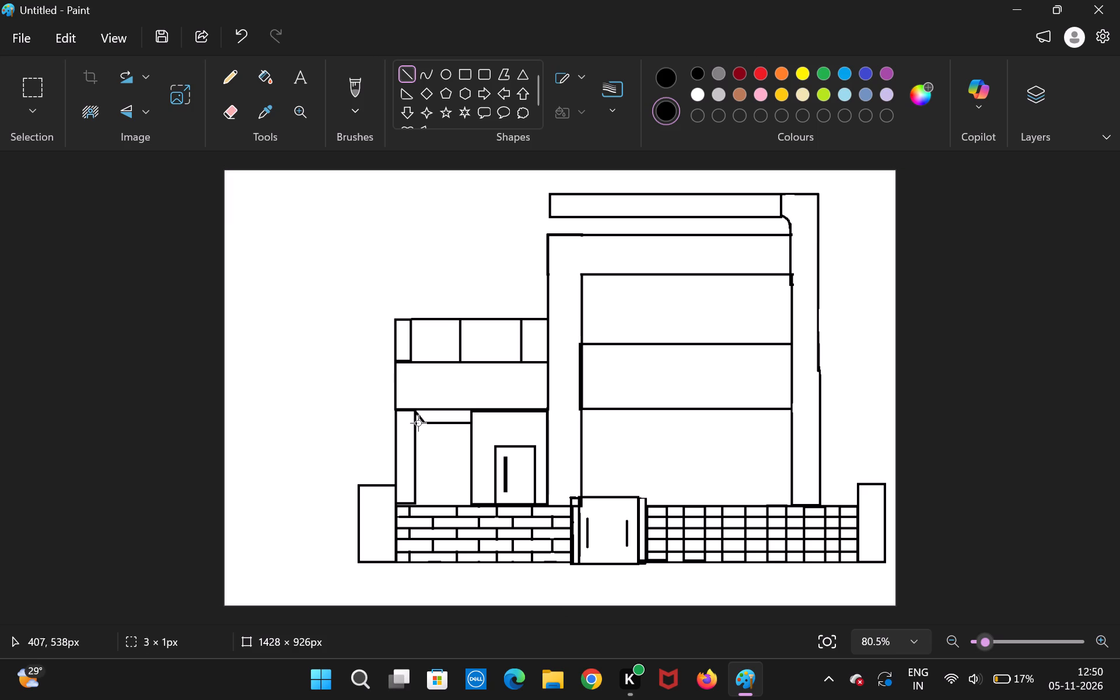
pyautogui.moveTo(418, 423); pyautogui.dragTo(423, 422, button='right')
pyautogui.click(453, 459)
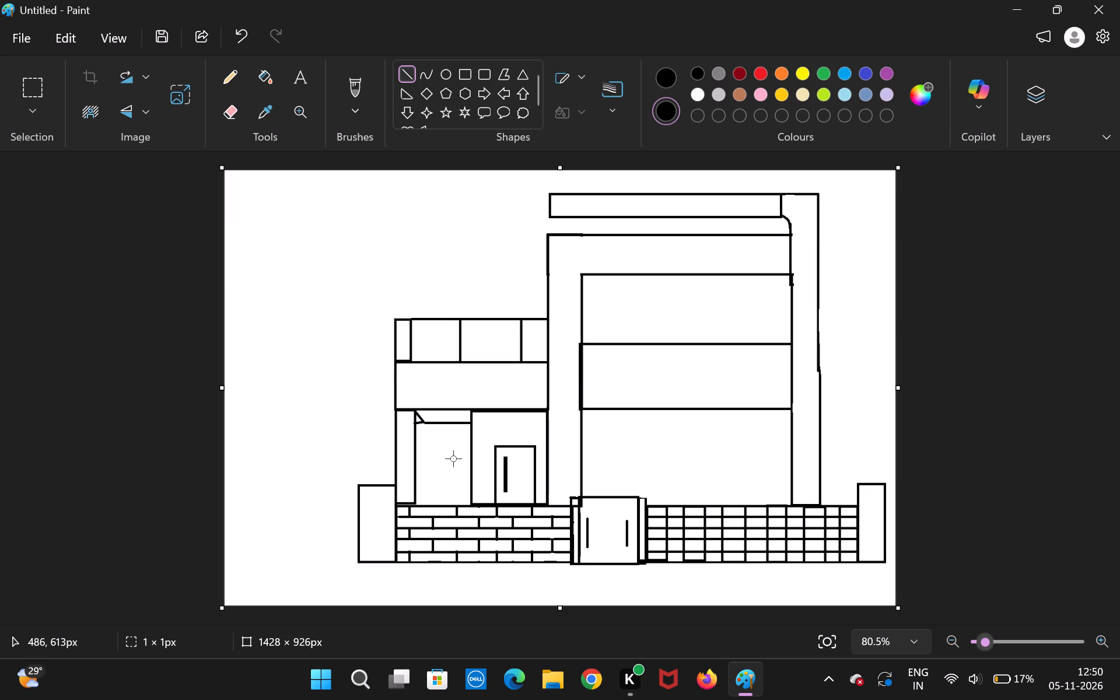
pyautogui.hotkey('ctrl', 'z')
# Draw a vertical line about 175 px long from the porch diagonal's lower end down to the brick wall.
pyautogui.click(404, 69)
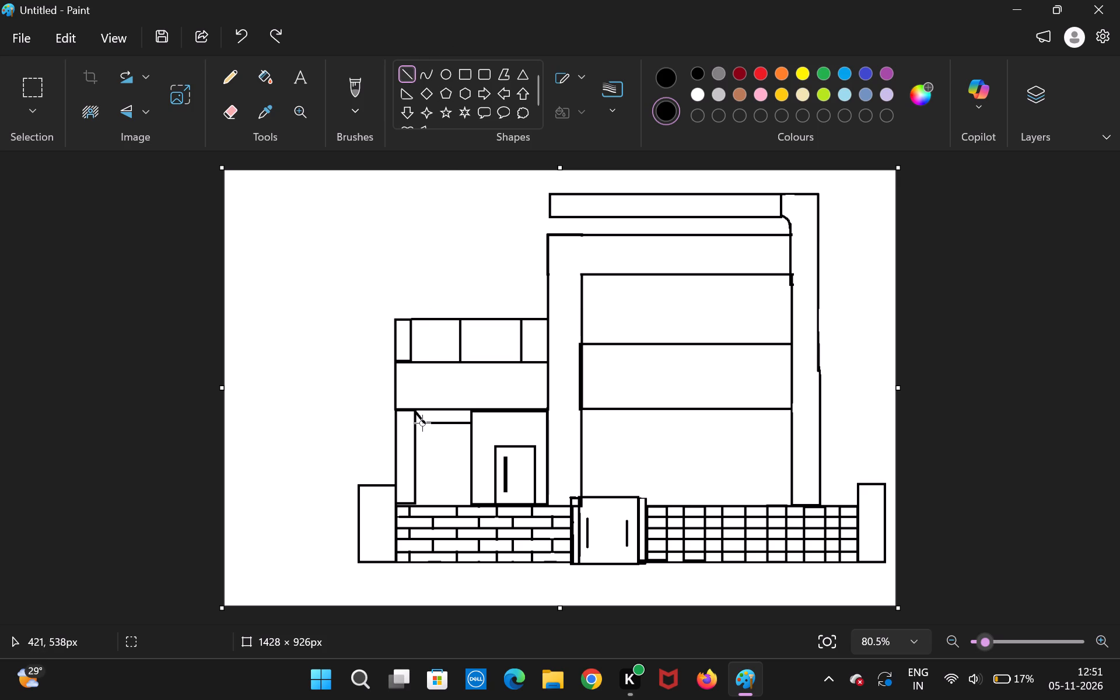
pyautogui.moveTo(422, 423); pyautogui.dragTo(423, 496)
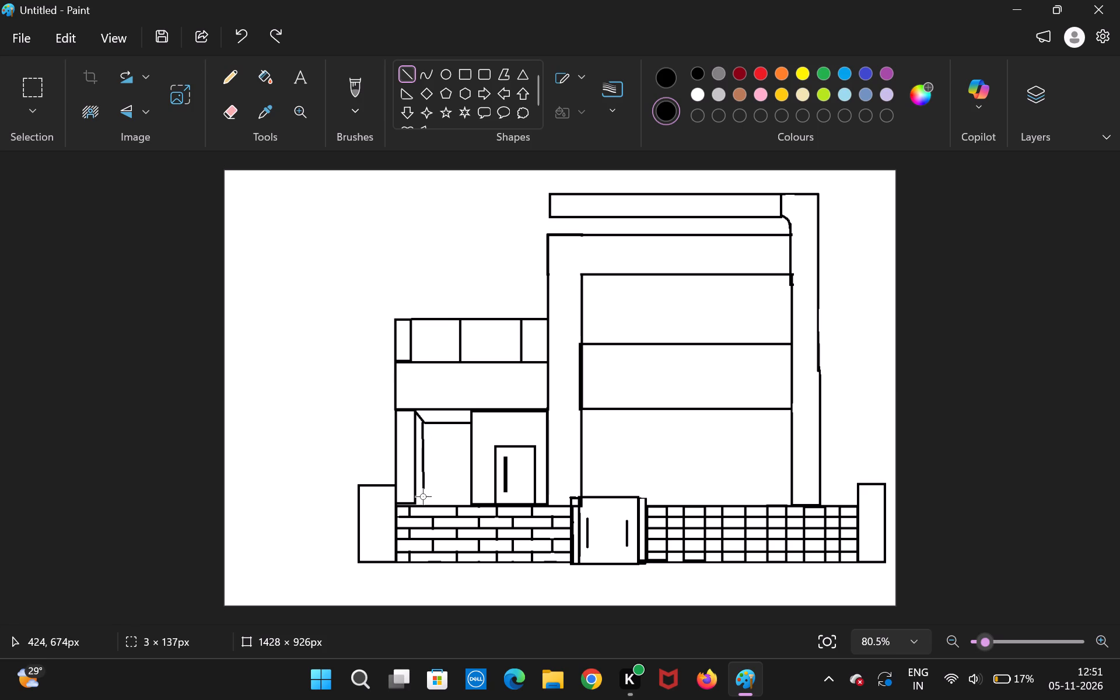
pyautogui.moveTo(423, 496); pyautogui.dragTo(421, 505)
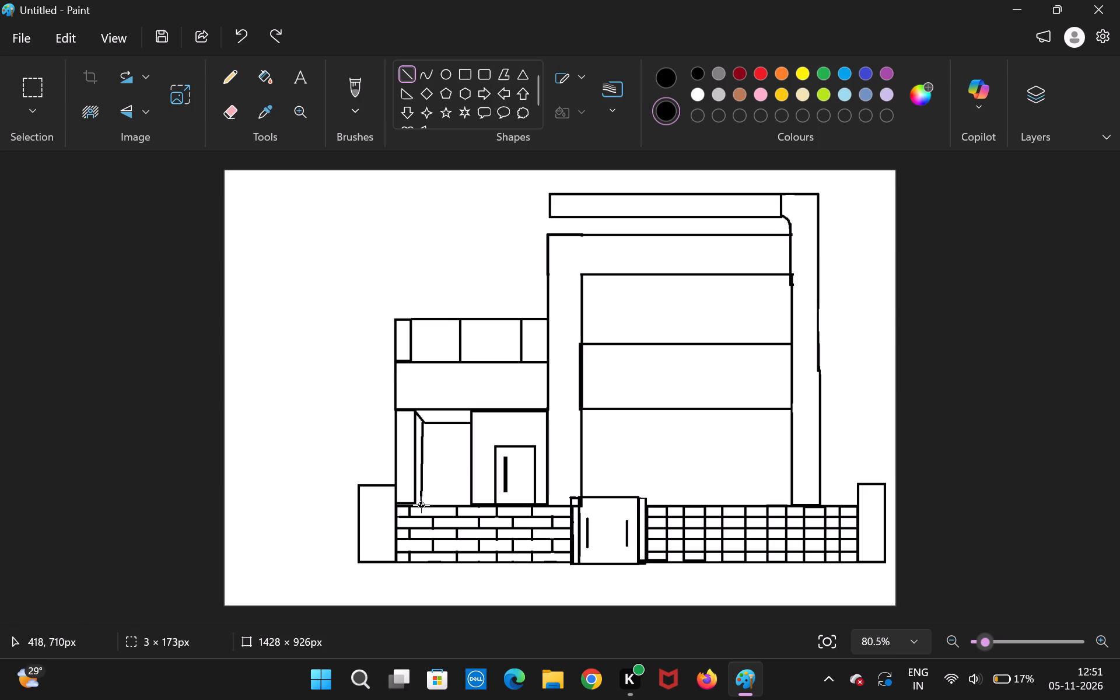
pyautogui.moveTo(421, 505); pyautogui.dragTo(423, 509)
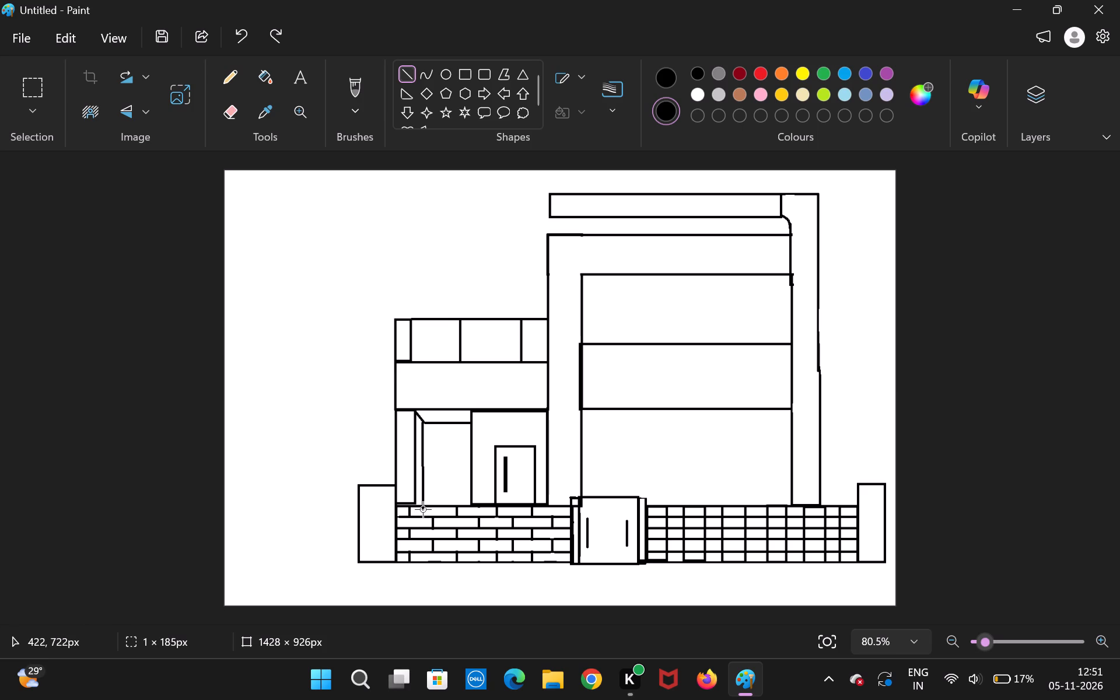
pyautogui.moveTo(423, 509); pyautogui.dragTo(424, 508)
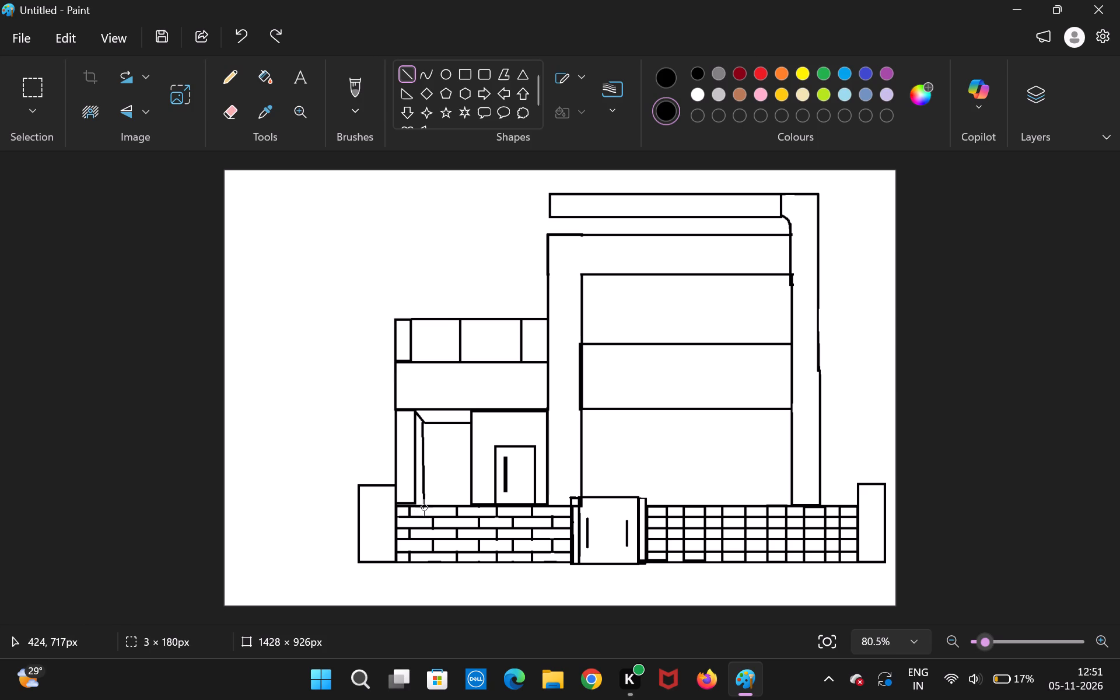
pyautogui.moveTo(424, 508); pyautogui.dragTo(422, 508)
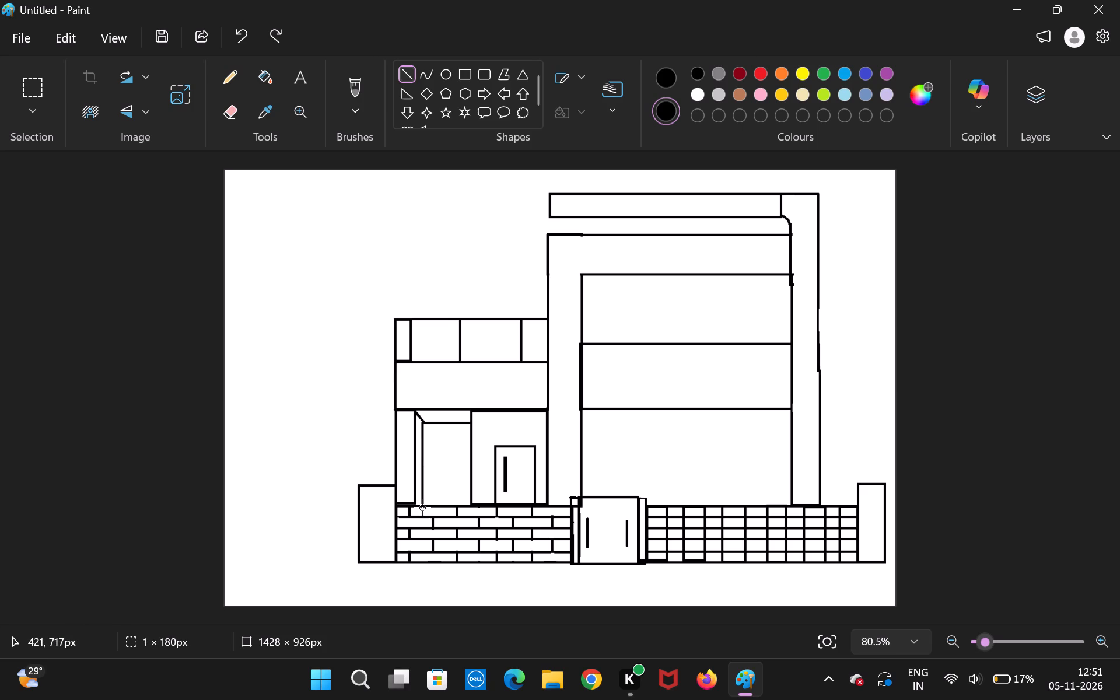
pyautogui.moveTo(422, 508); pyautogui.dragTo(422, 505)
pyautogui.moveTo(422, 505); pyautogui.dragTo(423, 505)
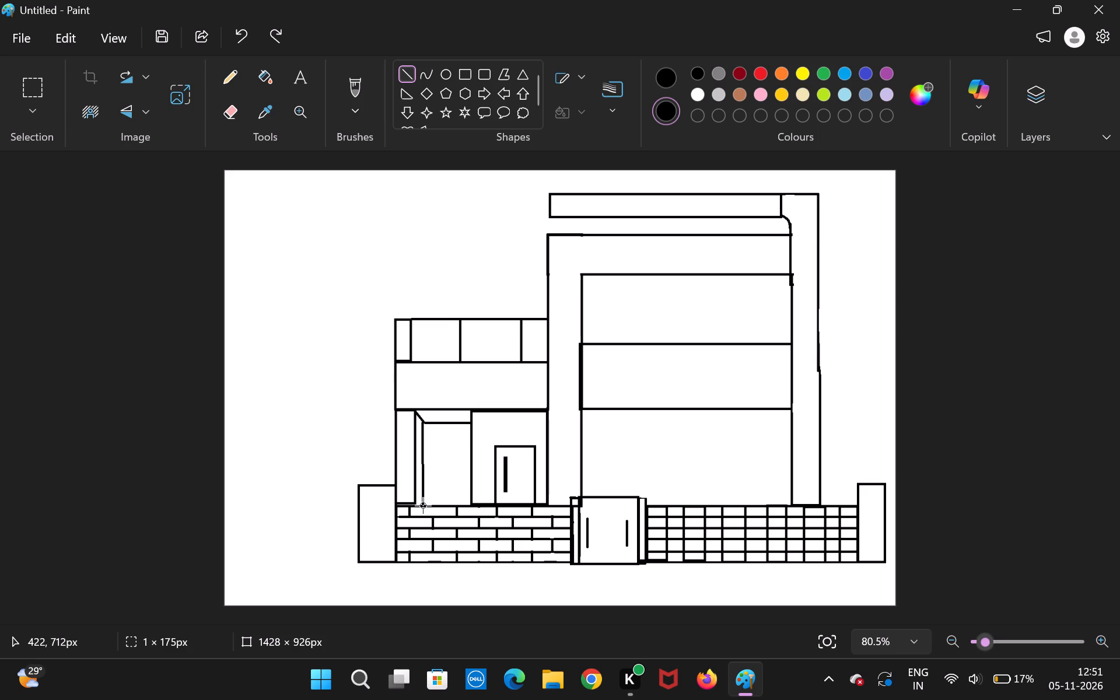
pyautogui.moveTo(423, 505); pyautogui.dragTo(422, 505)
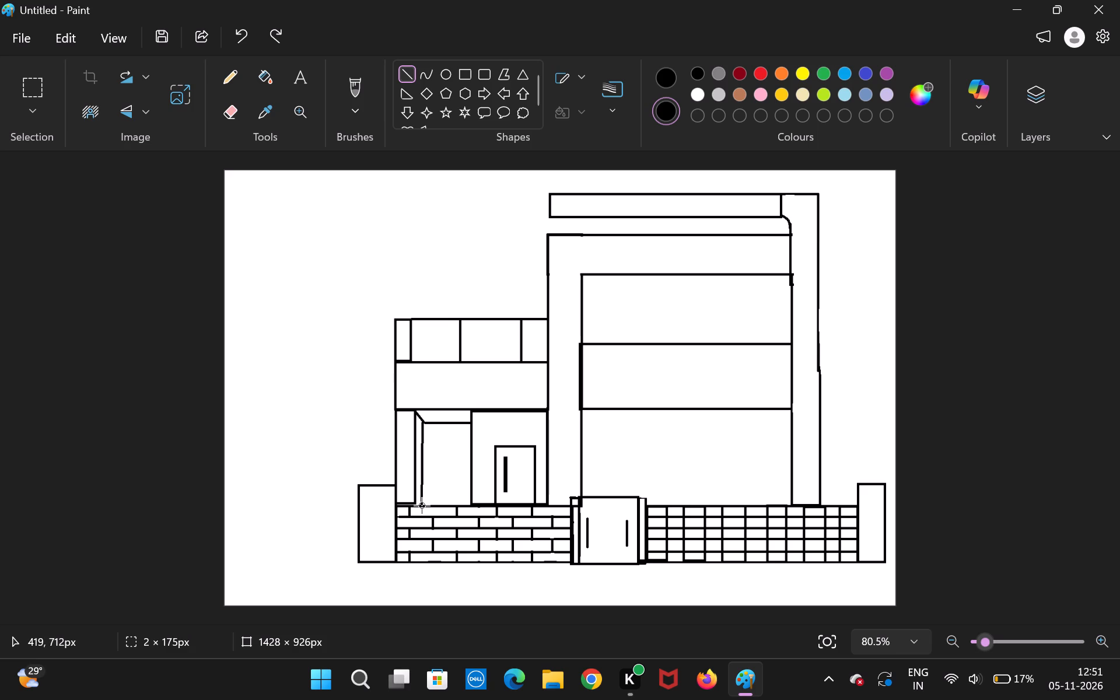
pyautogui.moveTo(422, 505); pyautogui.dragTo(423, 505)
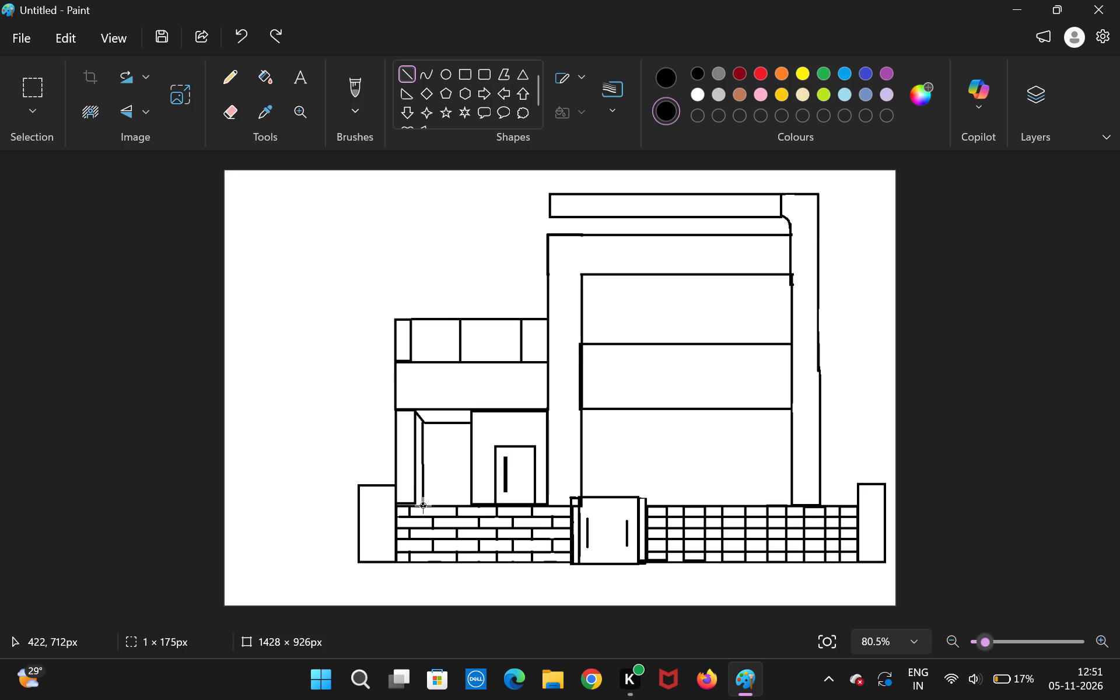
pyautogui.moveTo(423, 505); pyautogui.dragTo(422, 505)
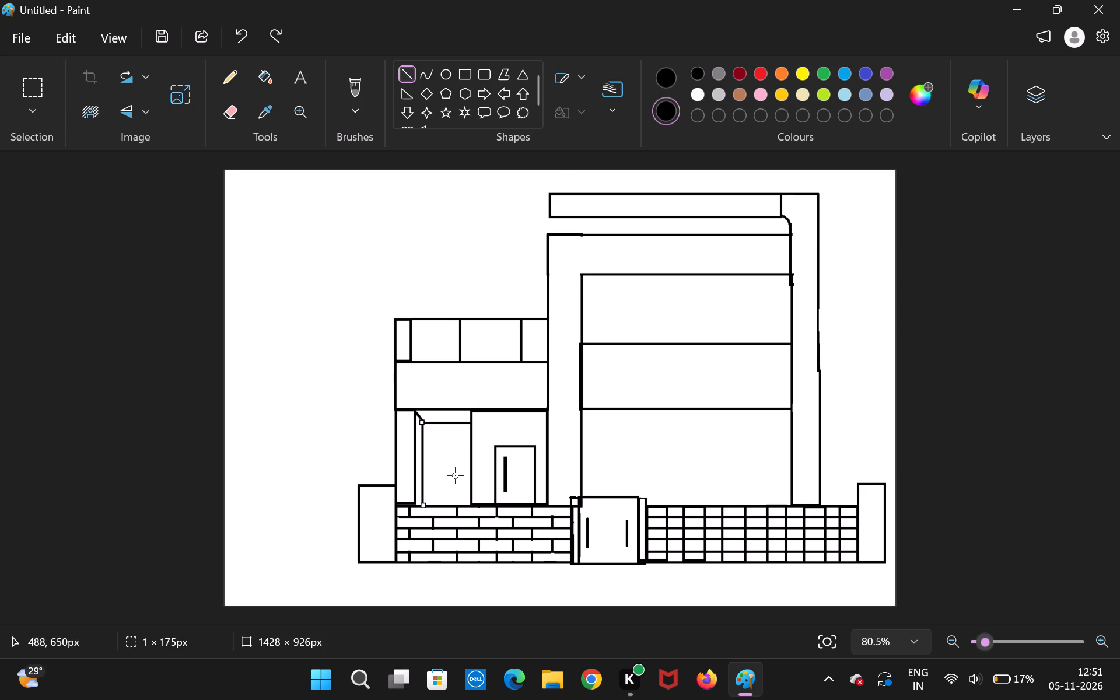
pyautogui.click(455, 475)
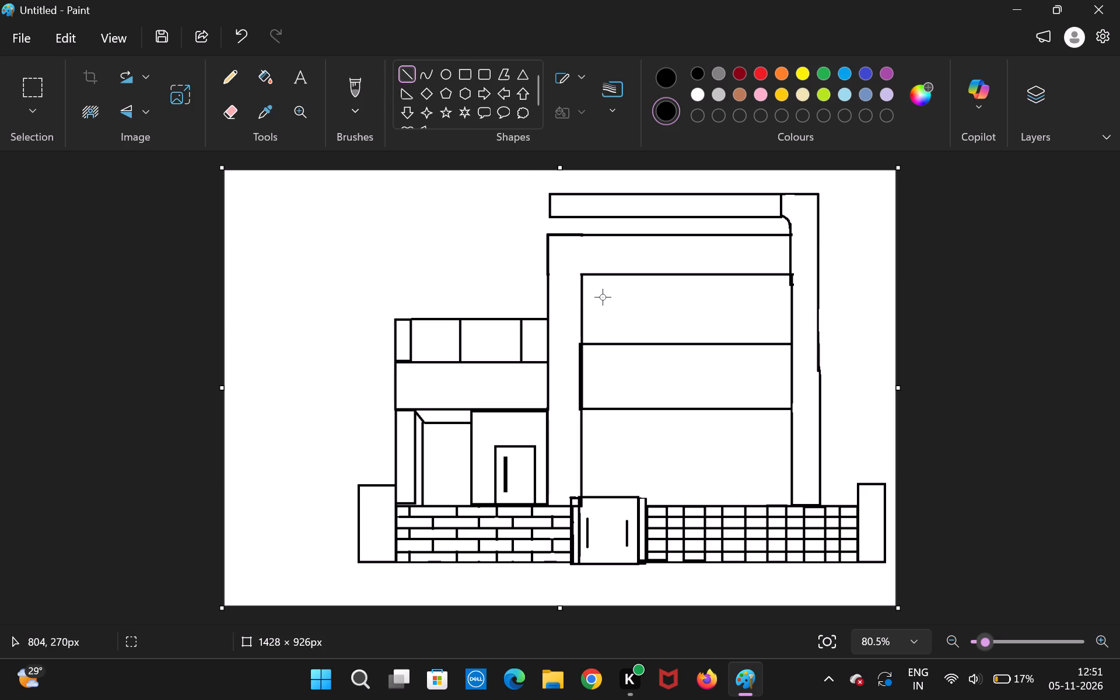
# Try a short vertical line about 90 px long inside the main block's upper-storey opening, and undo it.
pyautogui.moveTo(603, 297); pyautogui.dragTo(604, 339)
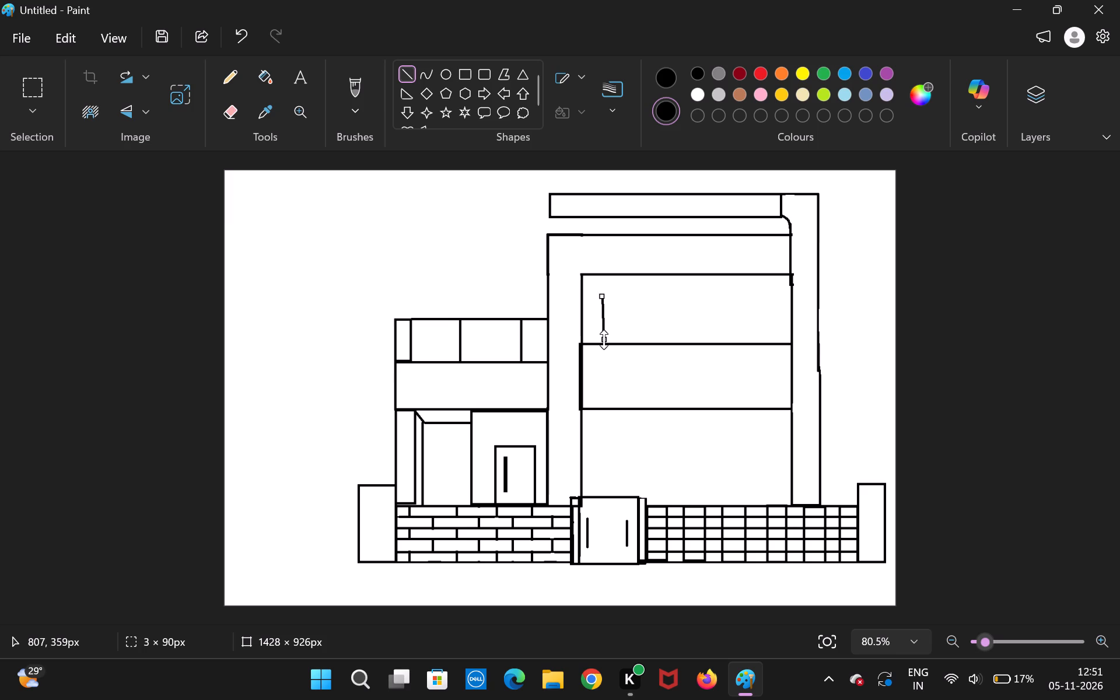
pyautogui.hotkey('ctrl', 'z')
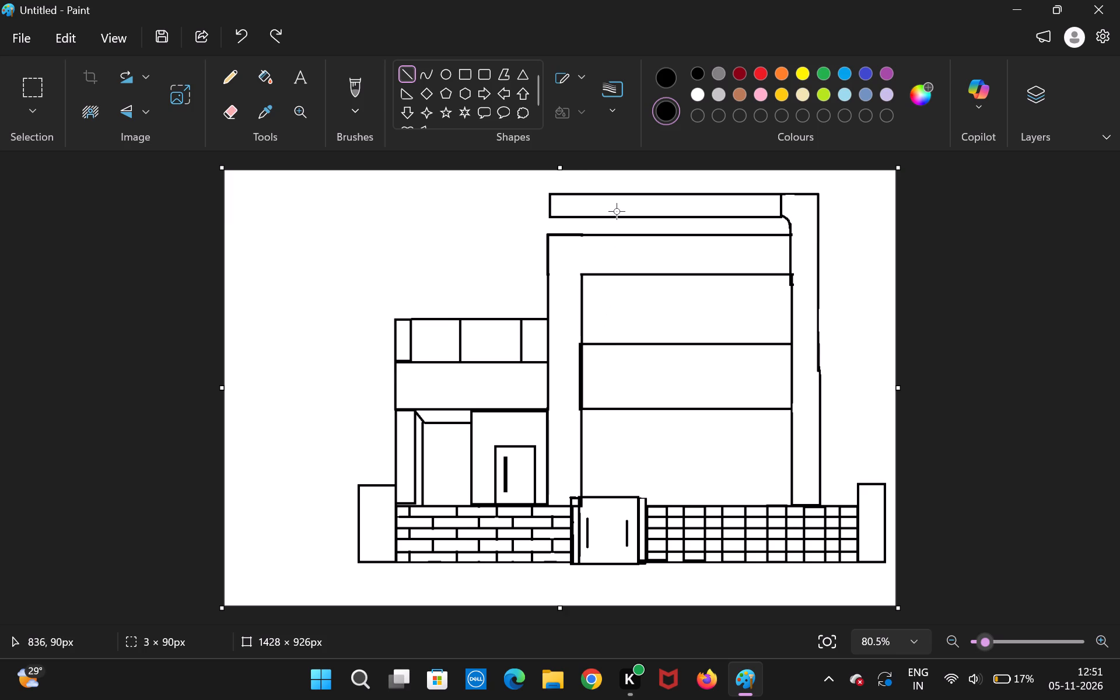
# Draw a rectangle about 385 × 115 px inside the upper-storey opening, its base on the band below.
pyautogui.click(464, 73)
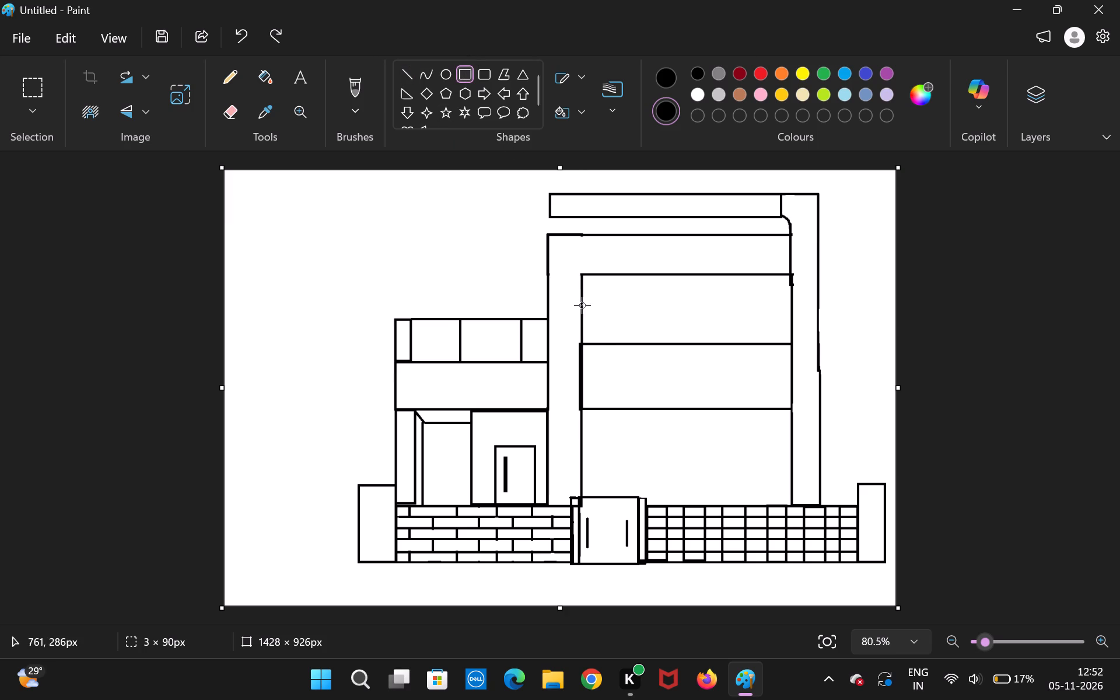
pyautogui.moveTo(596, 288); pyautogui.dragTo(633, 327, button='right')
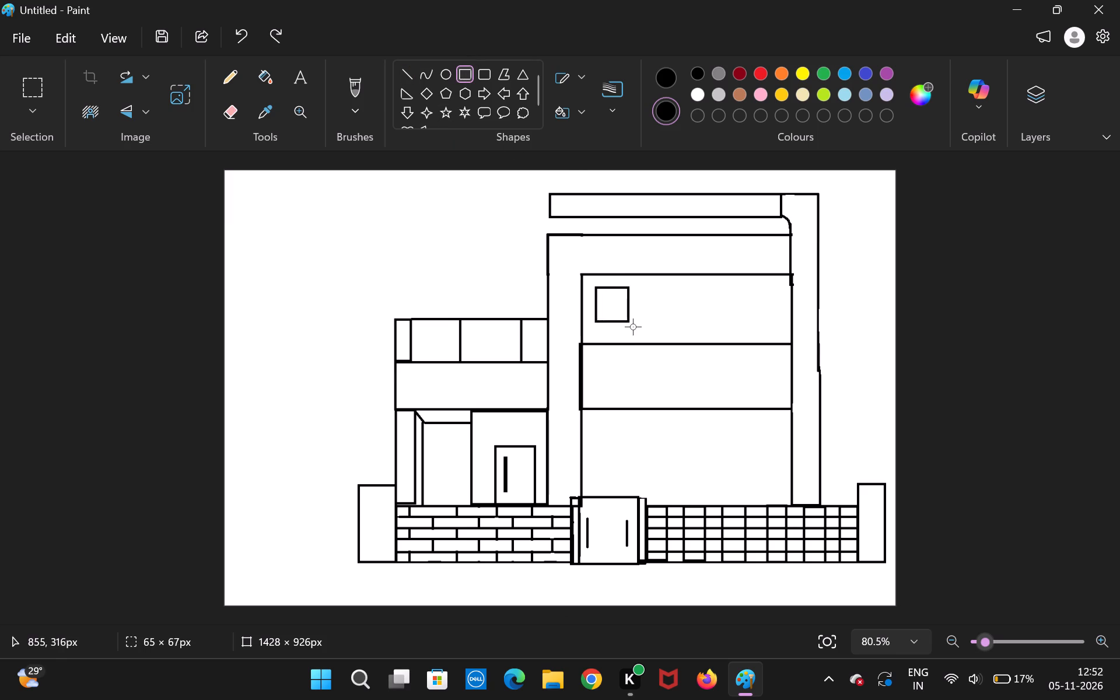
pyautogui.moveTo(633, 327); pyautogui.dragTo(779, 338, button='right')
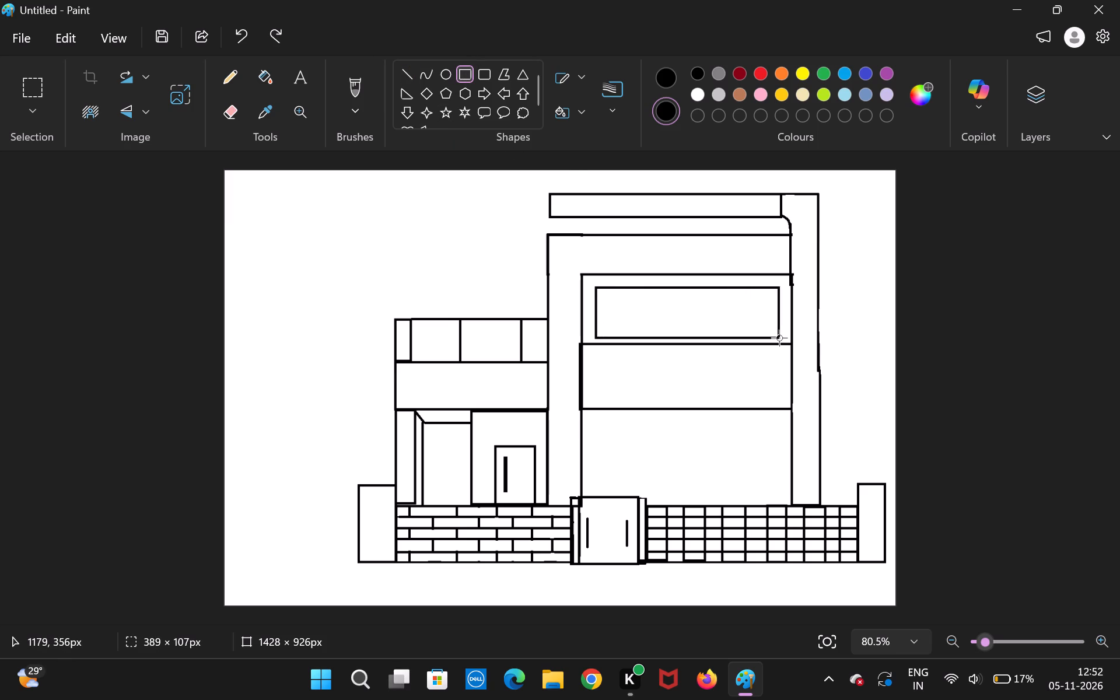
pyautogui.moveTo(779, 338); pyautogui.dragTo(777, 342, button='right')
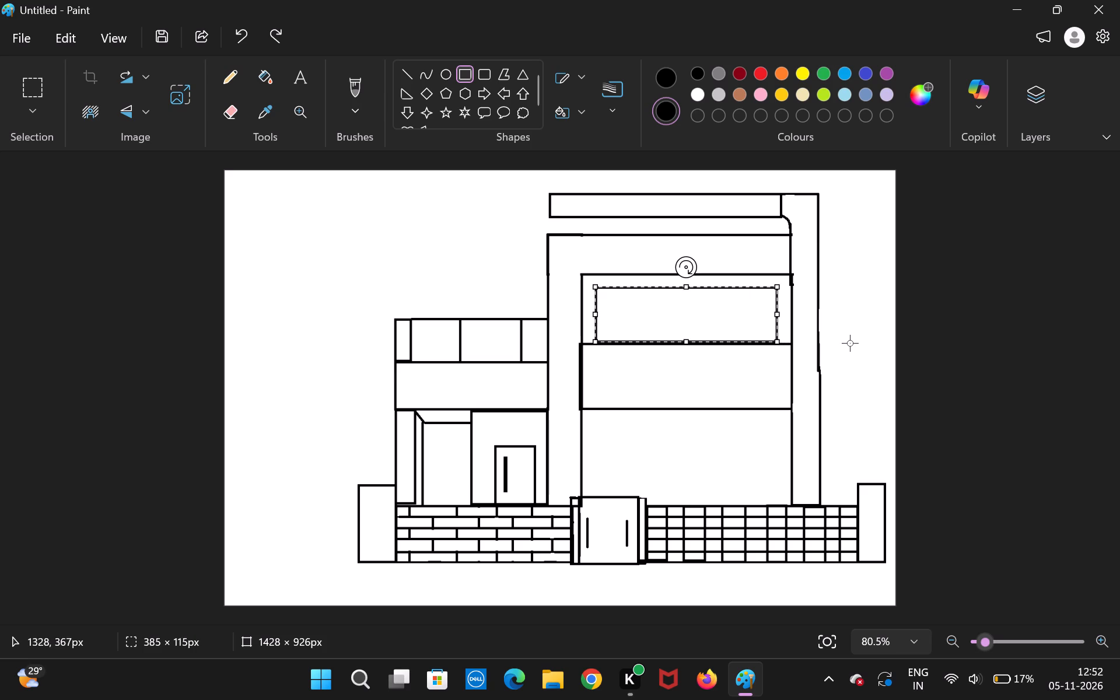
pyautogui.click(850, 343)
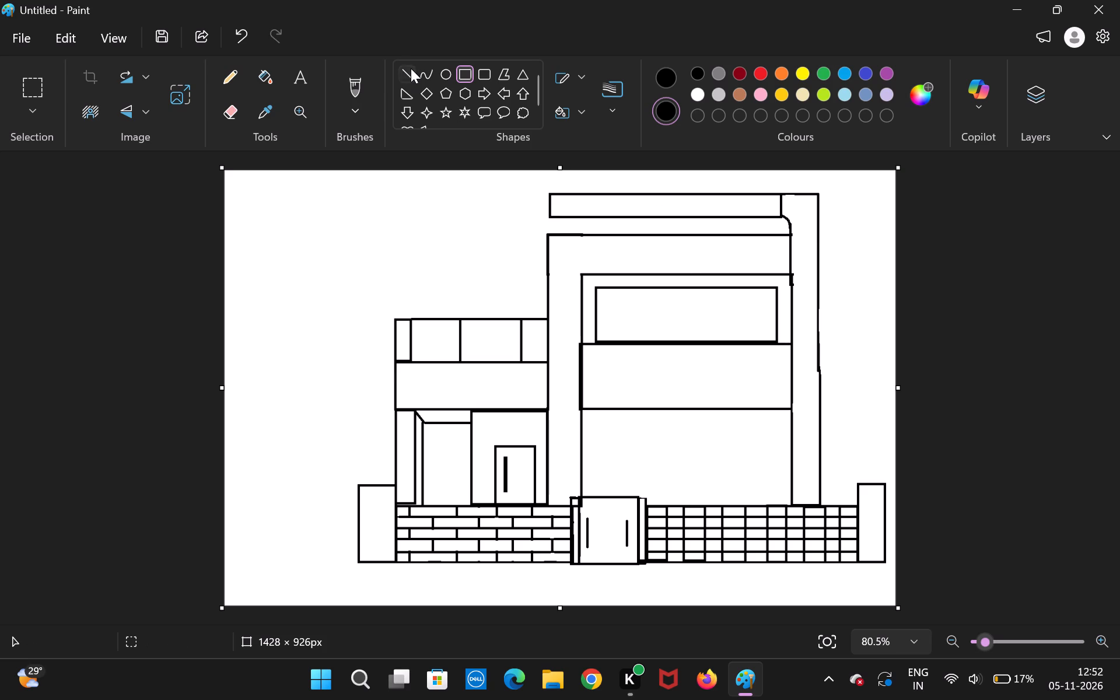
# Join both upper corners of the new inner rectangle to the upper-storey opening's upper corners with short diagonal lines.
pyautogui.click(411, 69)
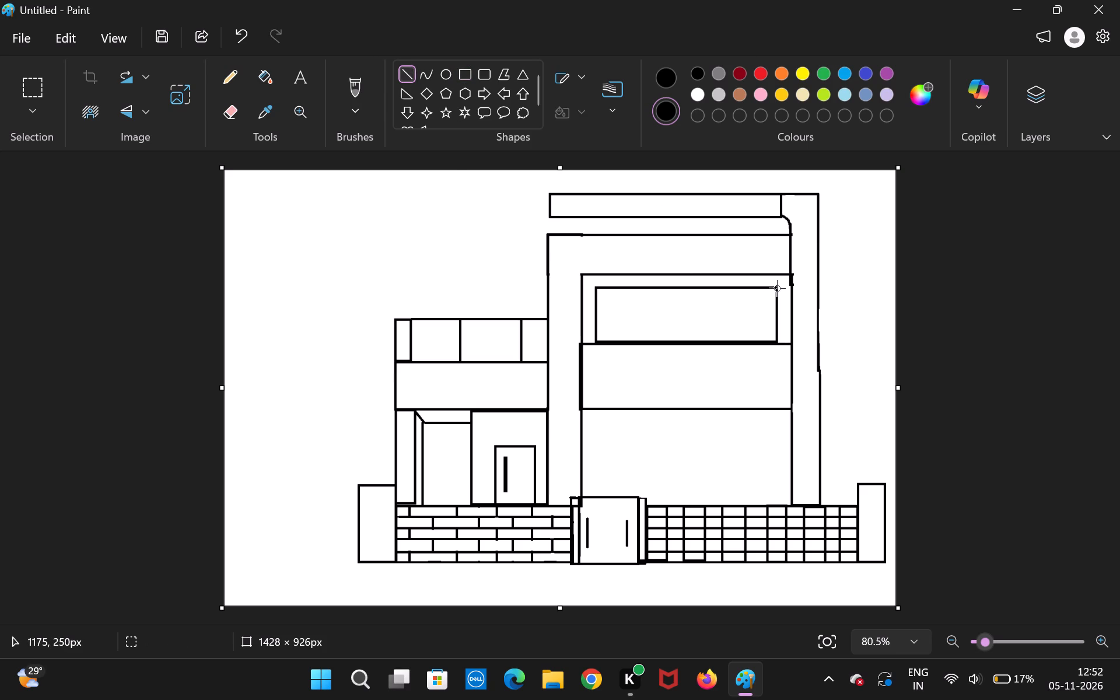
pyautogui.moveTo(777, 288); pyautogui.dragTo(786, 276)
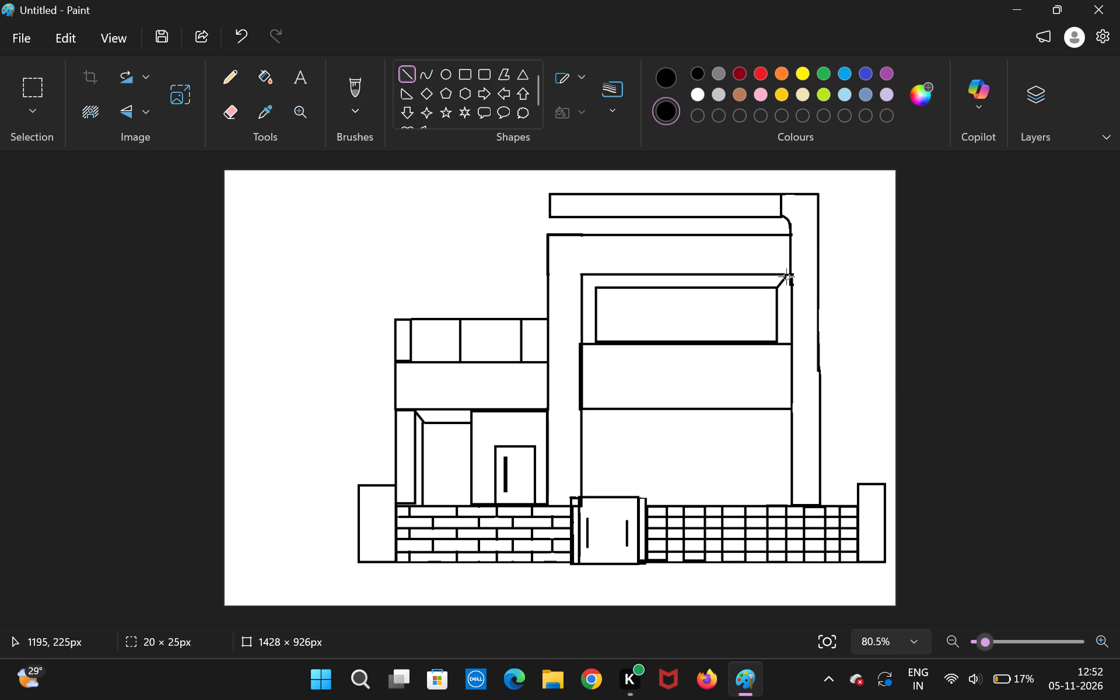
pyautogui.moveTo(786, 276); pyautogui.dragTo(790, 276)
pyautogui.click(865, 295)
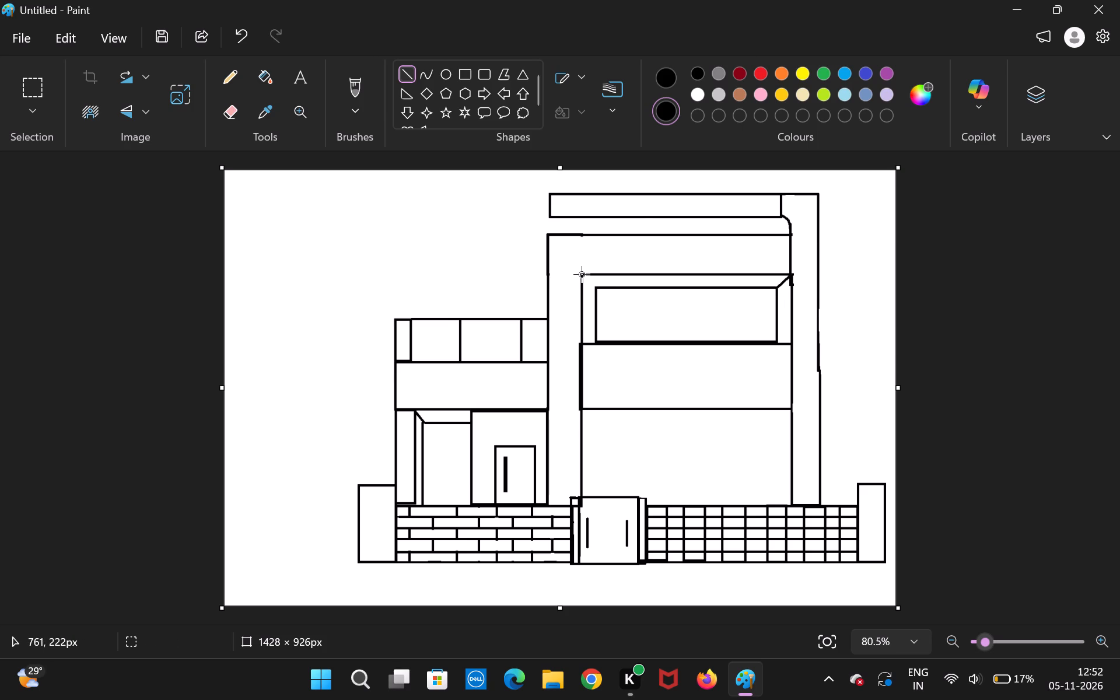
pyautogui.moveTo(582, 274); pyautogui.dragTo(594, 286, button='right')
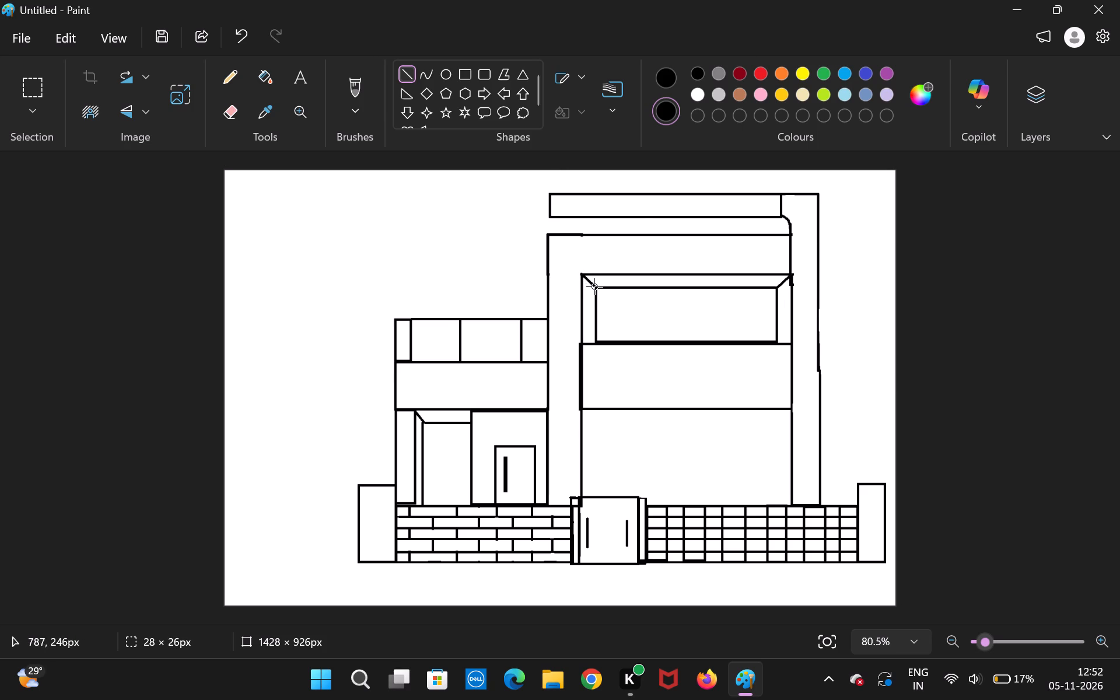
pyautogui.moveTo(594, 286); pyautogui.dragTo(595, 287, button='right')
pyautogui.click(621, 311)
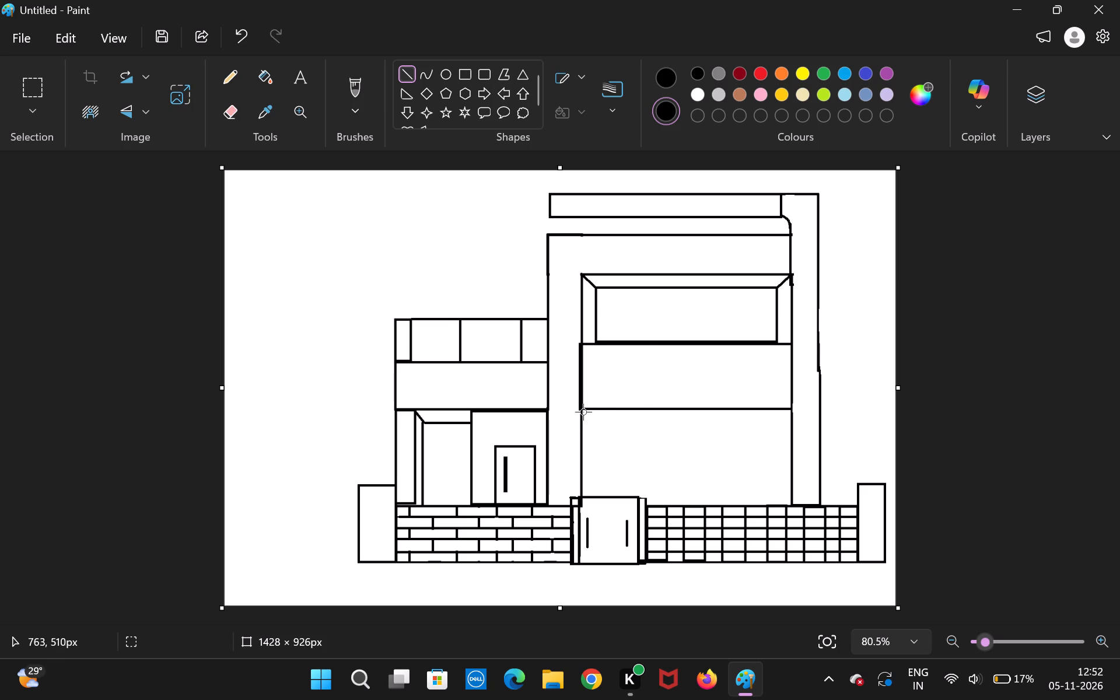
# Draw a short diagonal about 27 × 28 px sloping down and inward from the main ground-floor opening's upper-left corner.
pyautogui.moveTo(583, 409); pyautogui.dragTo(593, 419)
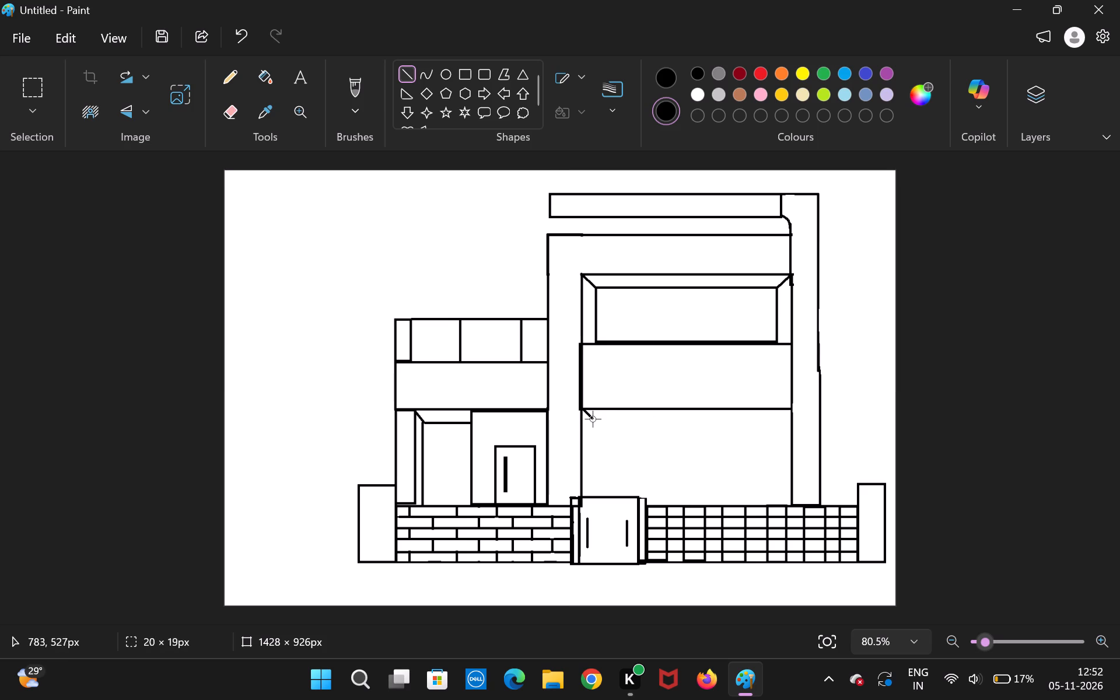
pyautogui.moveTo(593, 419); pyautogui.dragTo(596, 422)
pyautogui.click(628, 427)
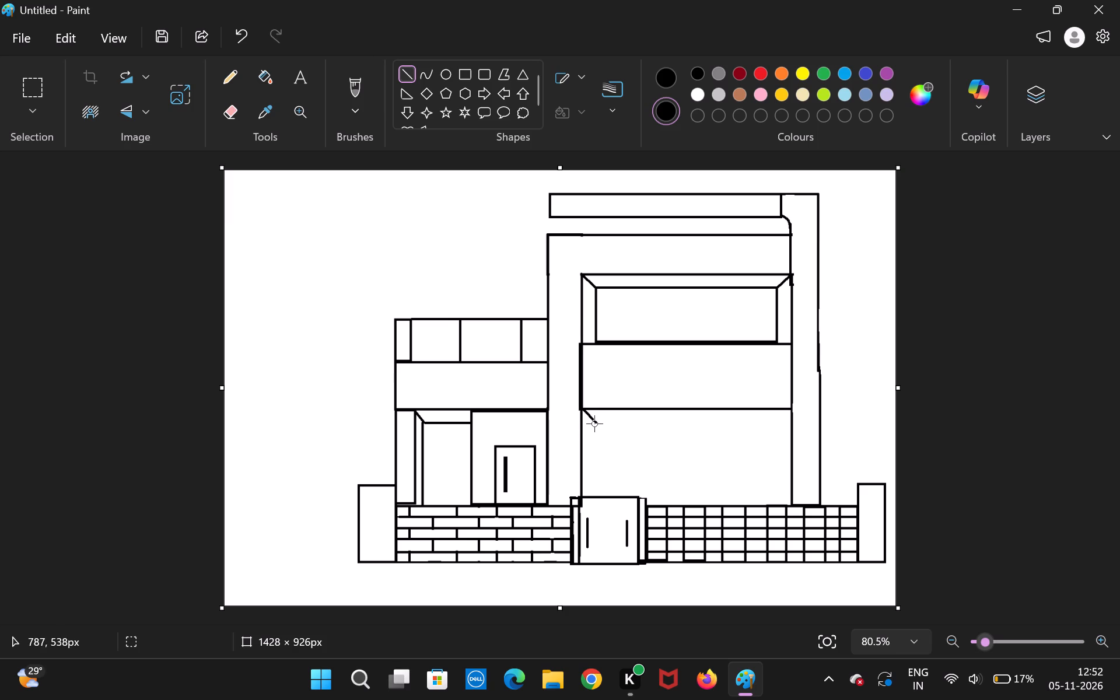
# Draw a vertical line about 156 px long from that diagonal's lower end down to the top of the gate.
pyautogui.moveTo(595, 423); pyautogui.dragTo(596, 456)
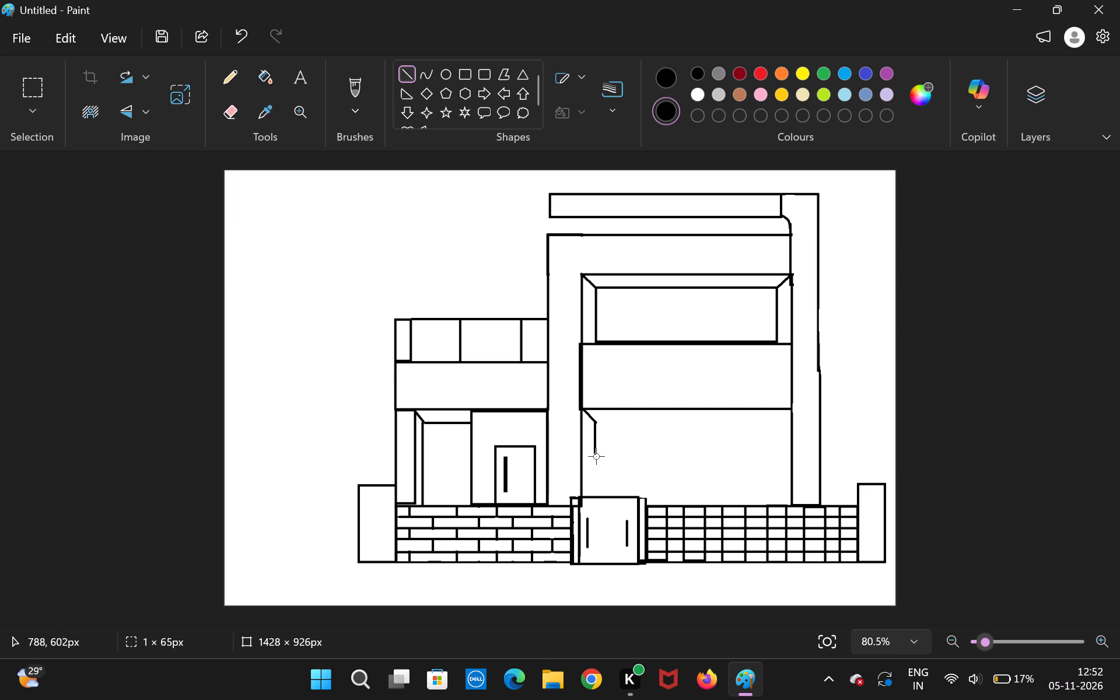
pyautogui.moveTo(596, 456); pyautogui.dragTo(594, 485)
pyautogui.moveTo(594, 485); pyautogui.dragTo(595, 487)
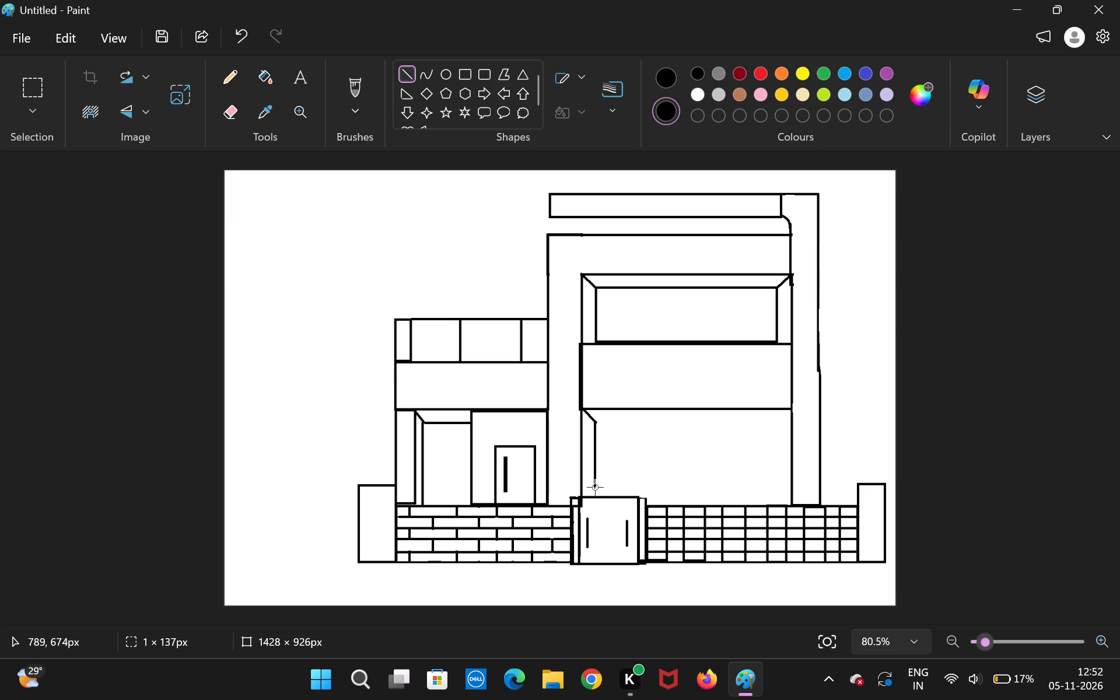
pyautogui.moveTo(595, 487); pyautogui.dragTo(595, 492)
pyautogui.moveTo(595, 492); pyautogui.dragTo(595, 497)
pyautogui.click(652, 450)
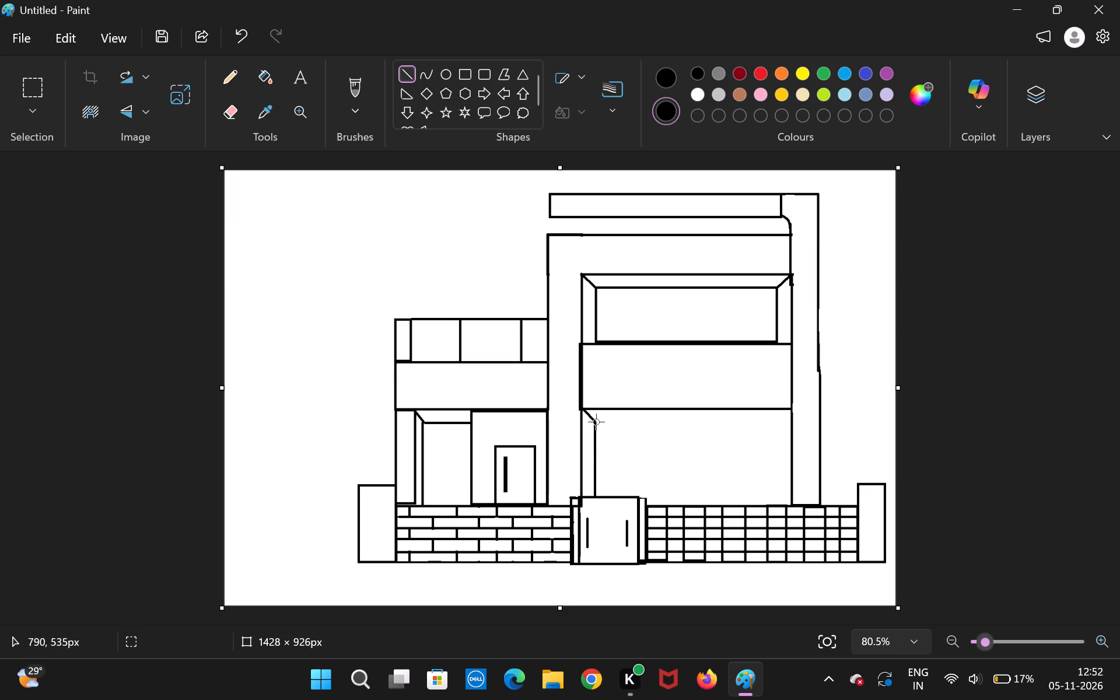
# Draw a horizontal line about 410 px long from the main ground-floor opening's inner corner to its far side edge.
pyautogui.moveTo(597, 421); pyautogui.dragTo(786, 422, button='right')
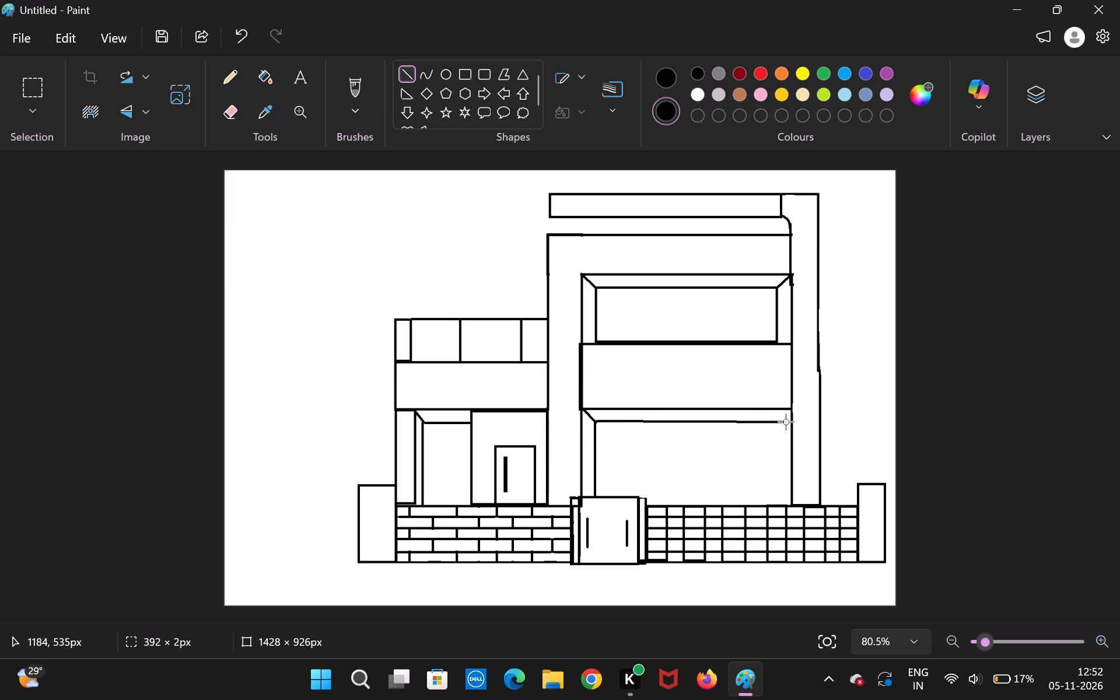
pyautogui.moveTo(786, 422); pyautogui.dragTo(788, 419, button='right')
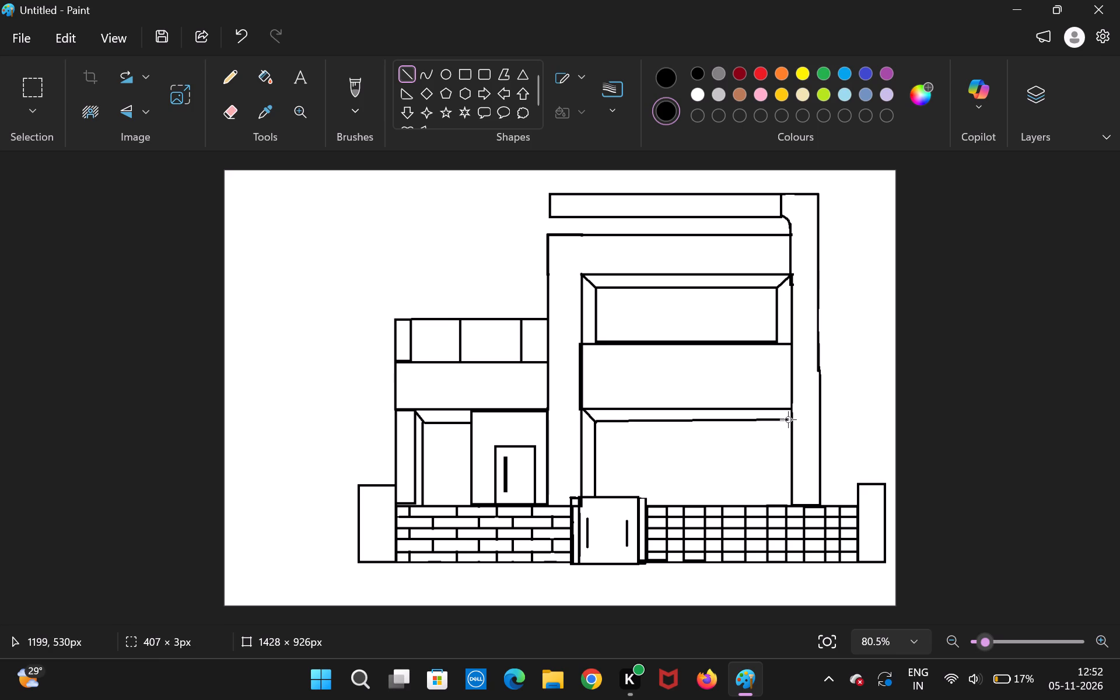
pyautogui.moveTo(788, 419); pyautogui.dragTo(787, 420, button='right')
pyautogui.moveTo(787, 420); pyautogui.dragTo(789, 422, button='right')
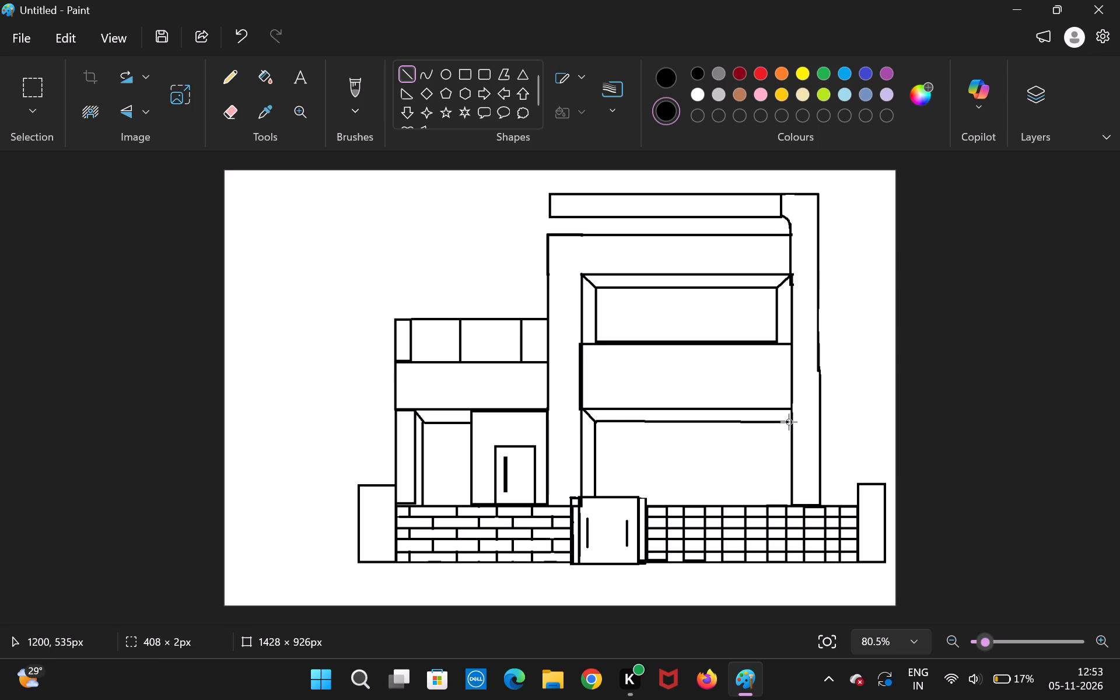
pyautogui.moveTo(789, 422); pyautogui.dragTo(792, 421, button='right')
pyautogui.click(864, 418)
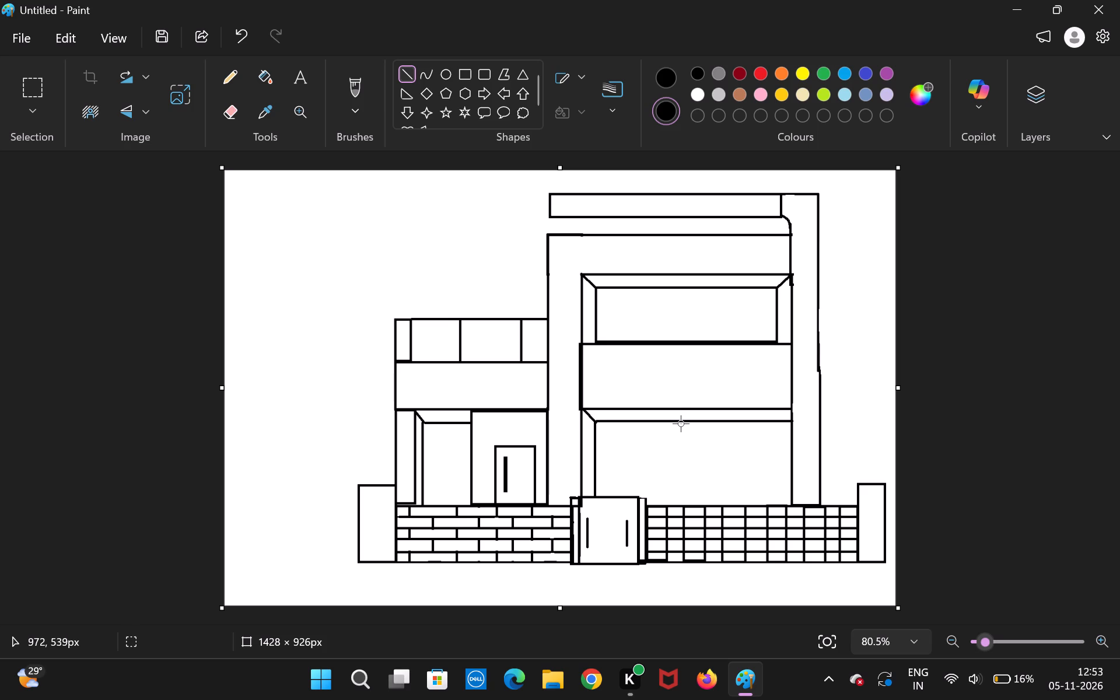
# Draw a vertical dividing line about 172 px long from that horizontal line down to the top of the brick wall.
pyautogui.moveTo(678, 423); pyautogui.dragTo(680, 479, button='right')
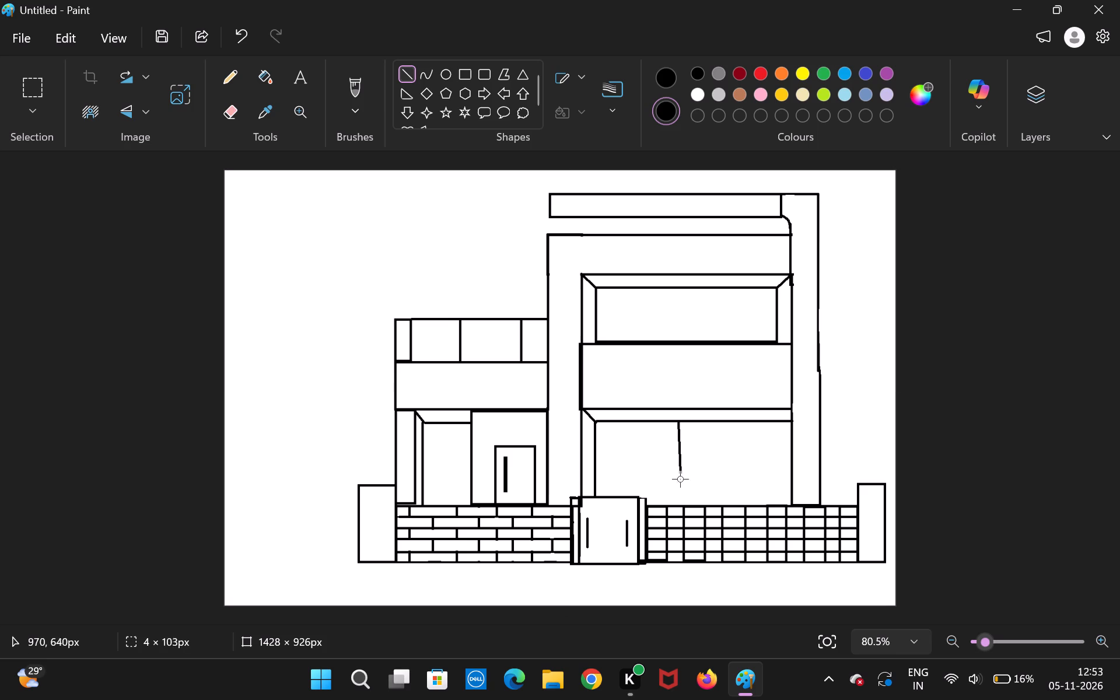
pyautogui.moveTo(680, 479); pyautogui.dragTo(678, 495, button='right')
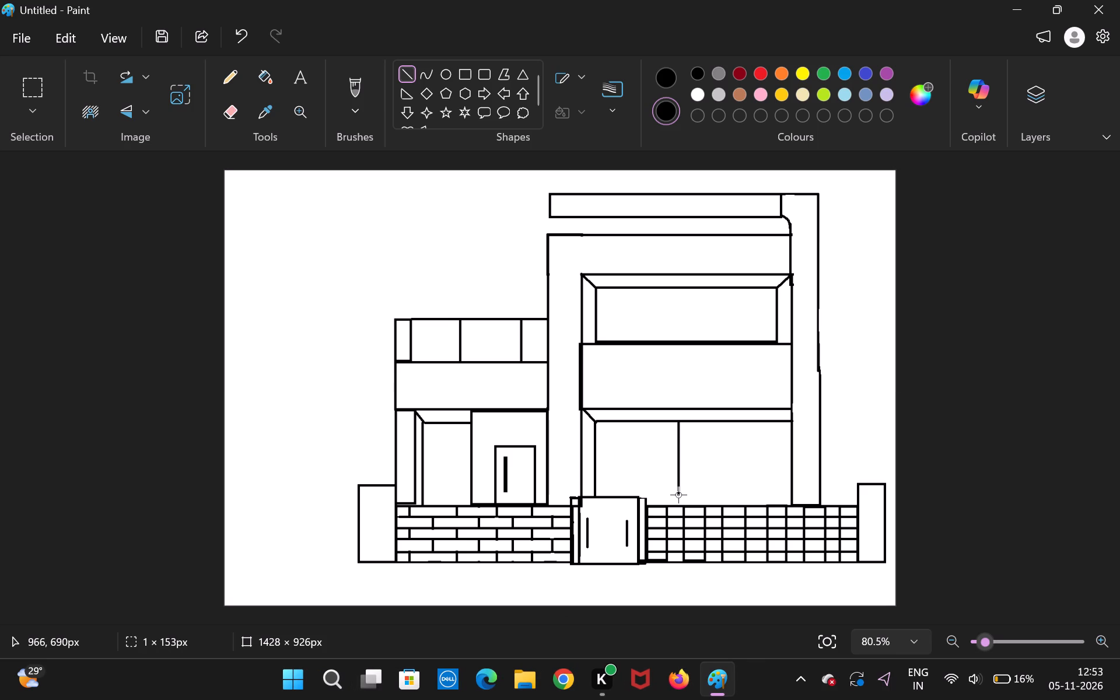
pyautogui.moveTo(678, 495); pyautogui.dragTo(678, 505, button='right')
pyautogui.moveTo(678, 505); pyautogui.dragTo(678, 505, button='right')
pyautogui.click(719, 475)
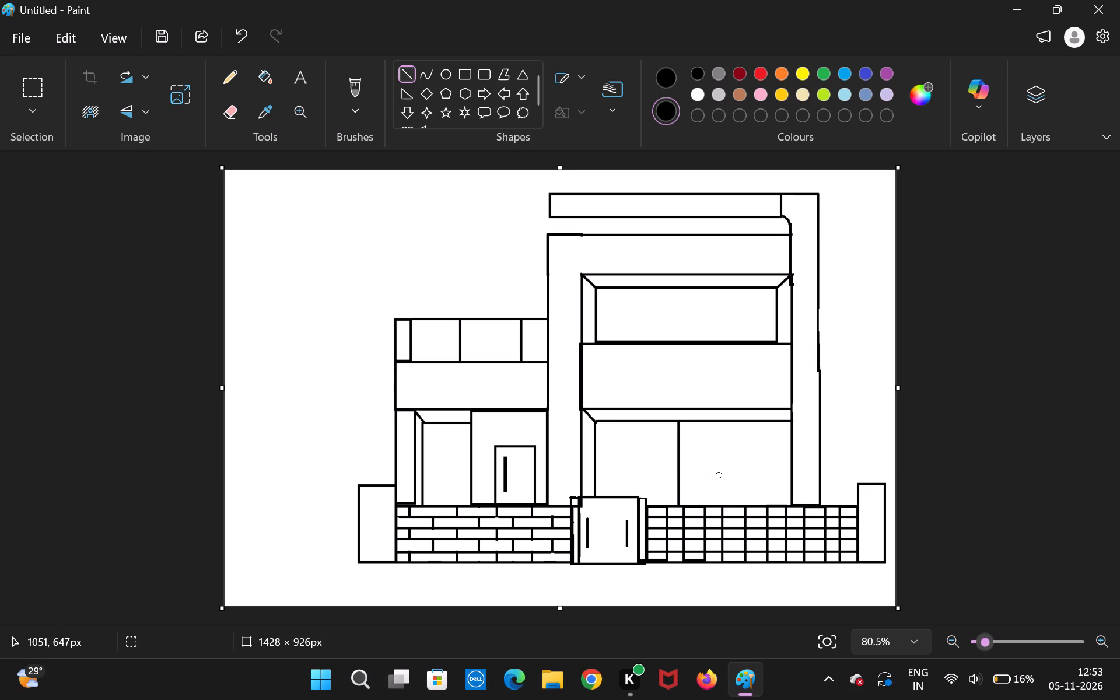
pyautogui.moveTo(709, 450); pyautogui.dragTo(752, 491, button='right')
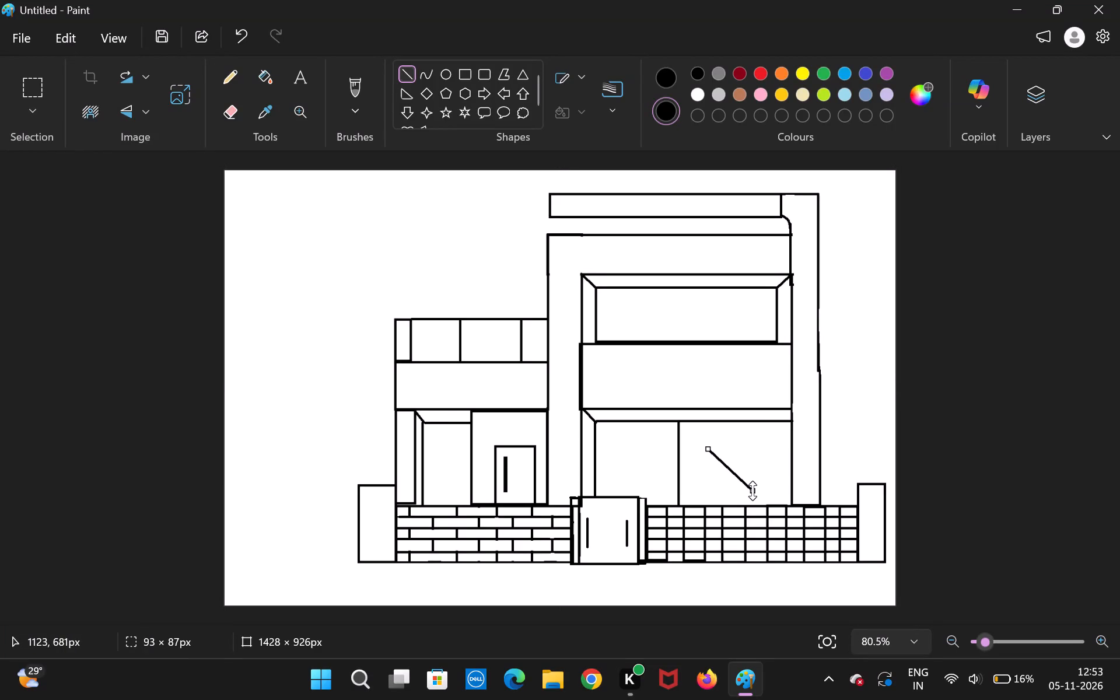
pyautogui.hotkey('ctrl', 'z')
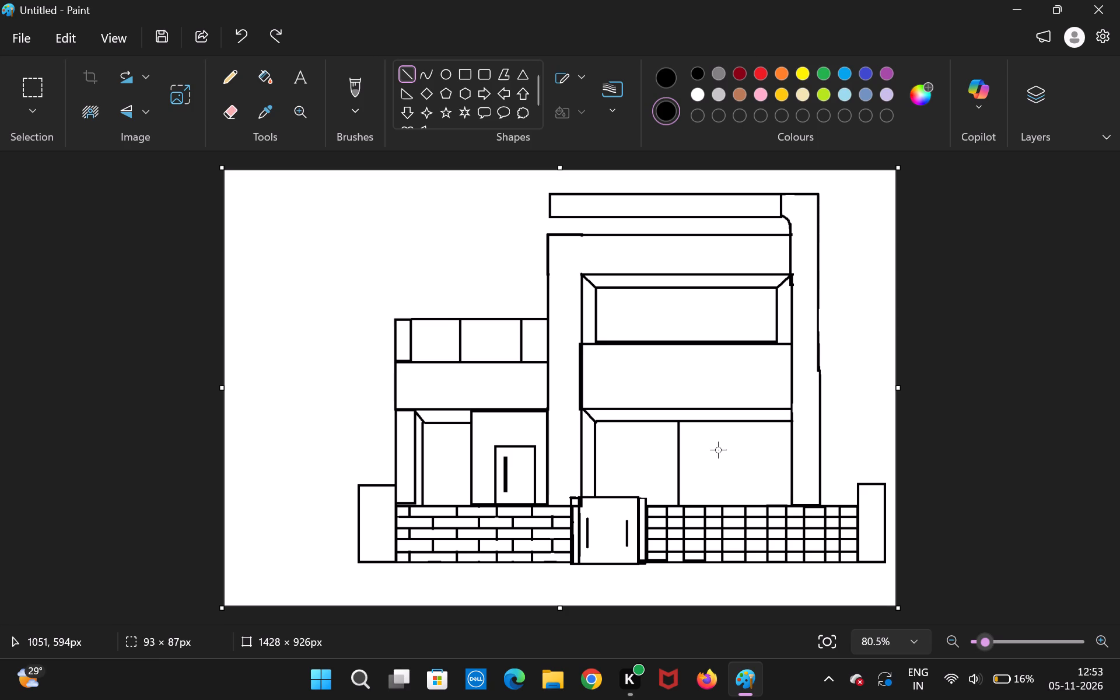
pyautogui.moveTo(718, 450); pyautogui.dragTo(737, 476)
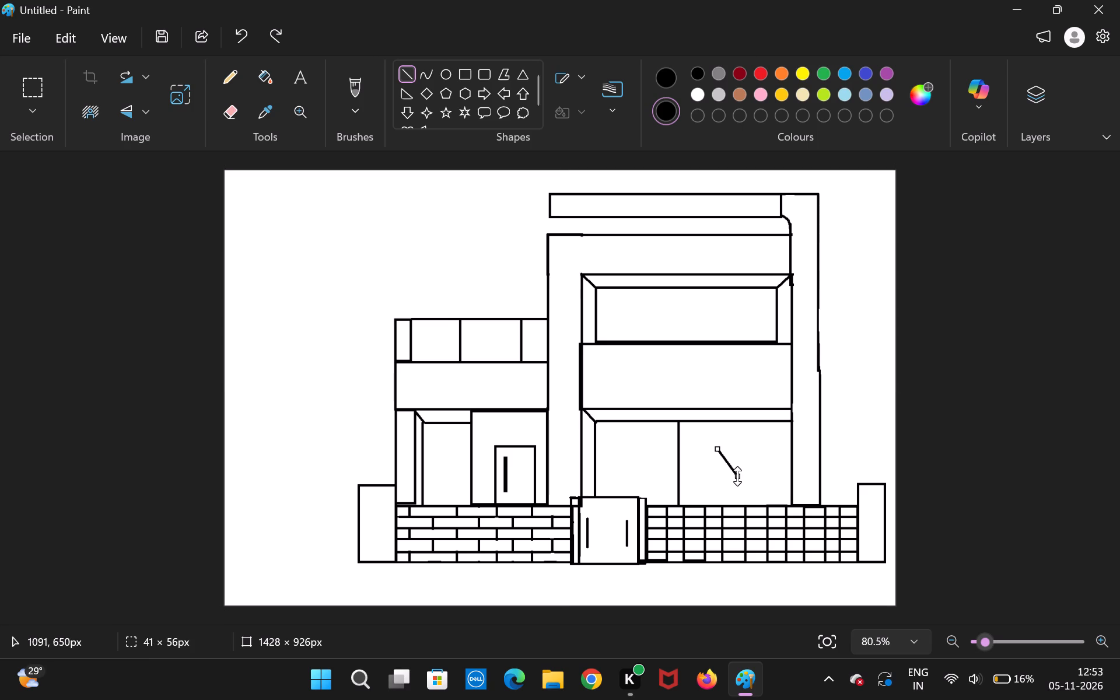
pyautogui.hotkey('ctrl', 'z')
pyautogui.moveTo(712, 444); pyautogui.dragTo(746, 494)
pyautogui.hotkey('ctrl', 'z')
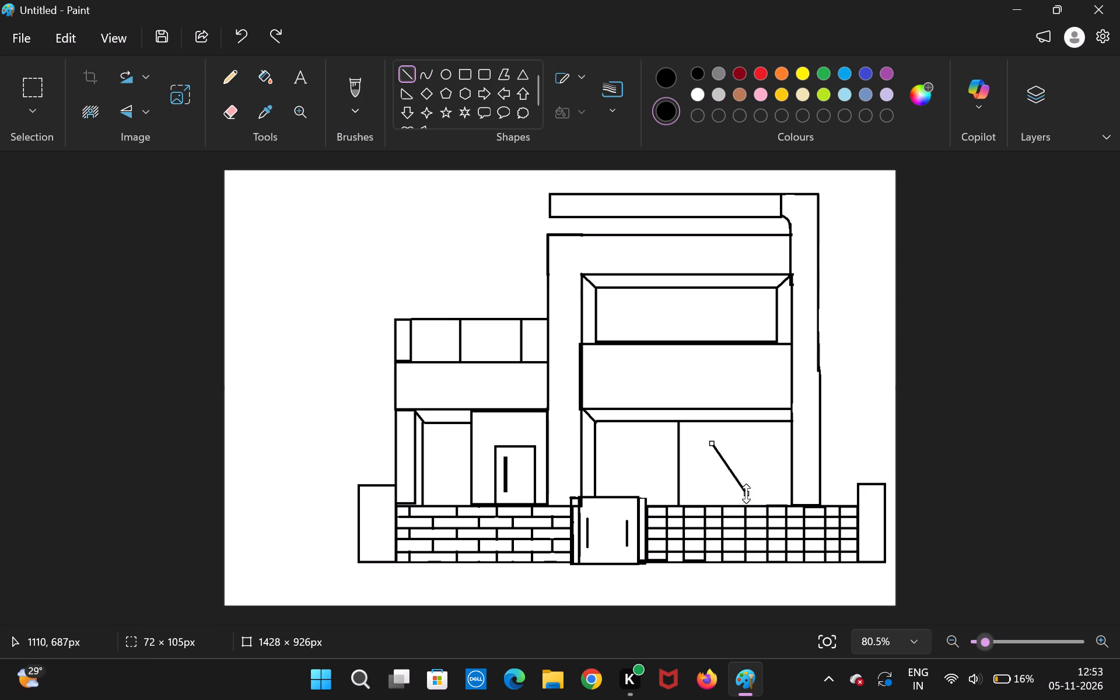
# Draw a rectangle about 122 × 108 px above the grid-patterned wall, between the dividing line and the far pillar.
pyautogui.click(470, 68)
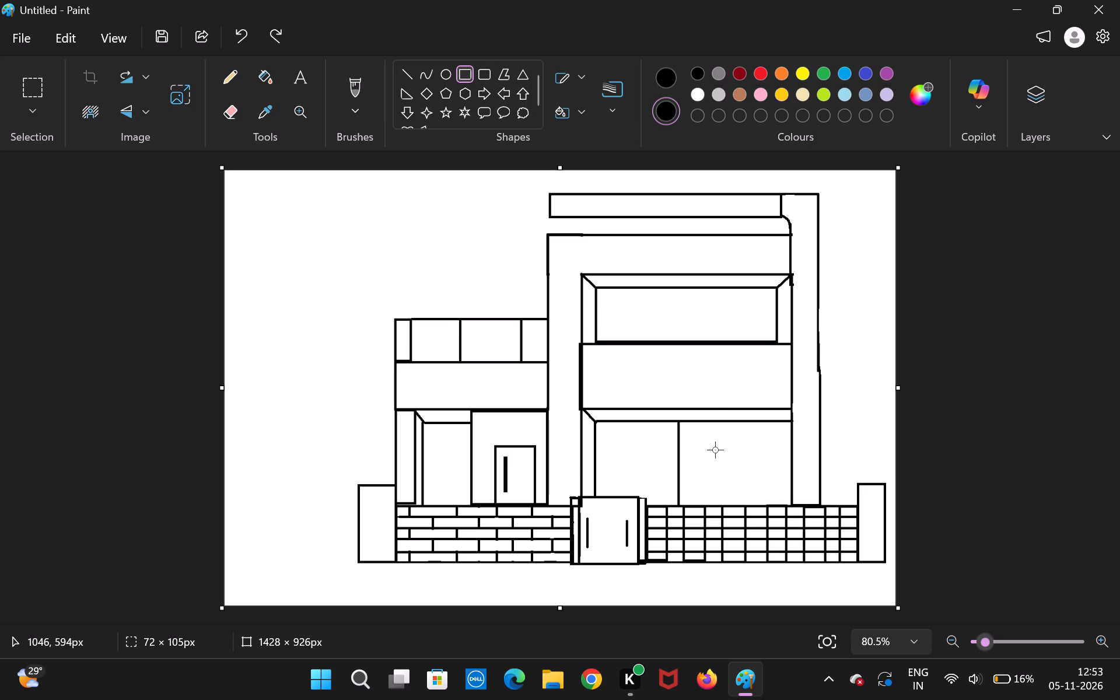
pyautogui.moveTo(723, 454); pyautogui.dragTo(780, 503, button='right')
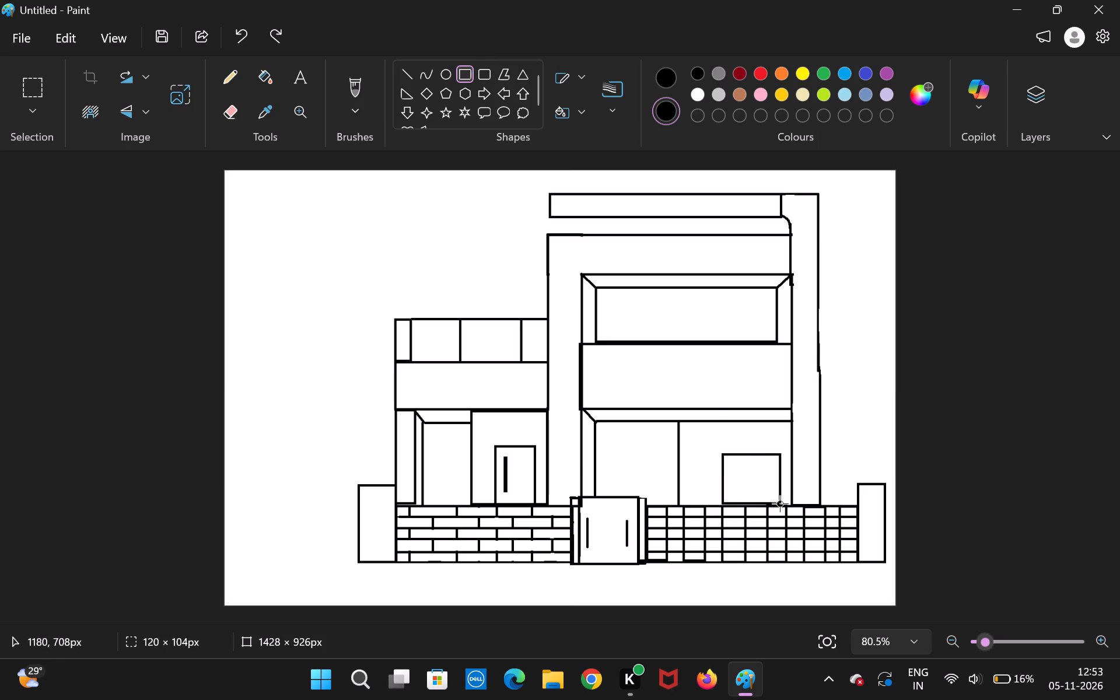
pyautogui.moveTo(780, 503); pyautogui.dragTo(780, 505, button='right')
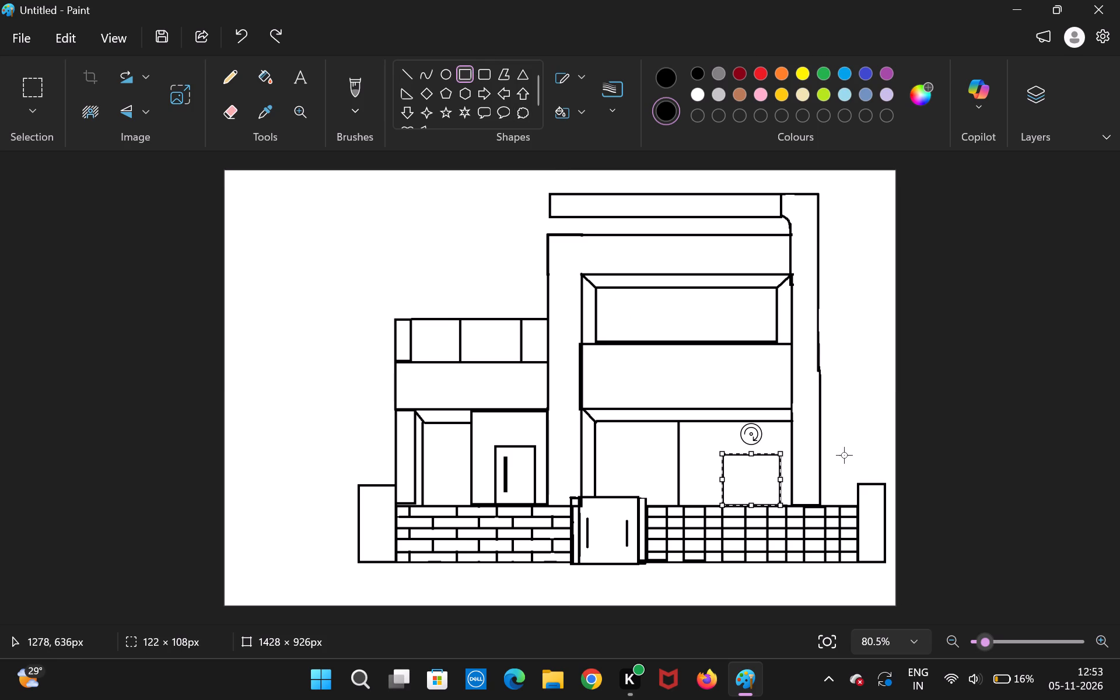
pyautogui.click(864, 441)
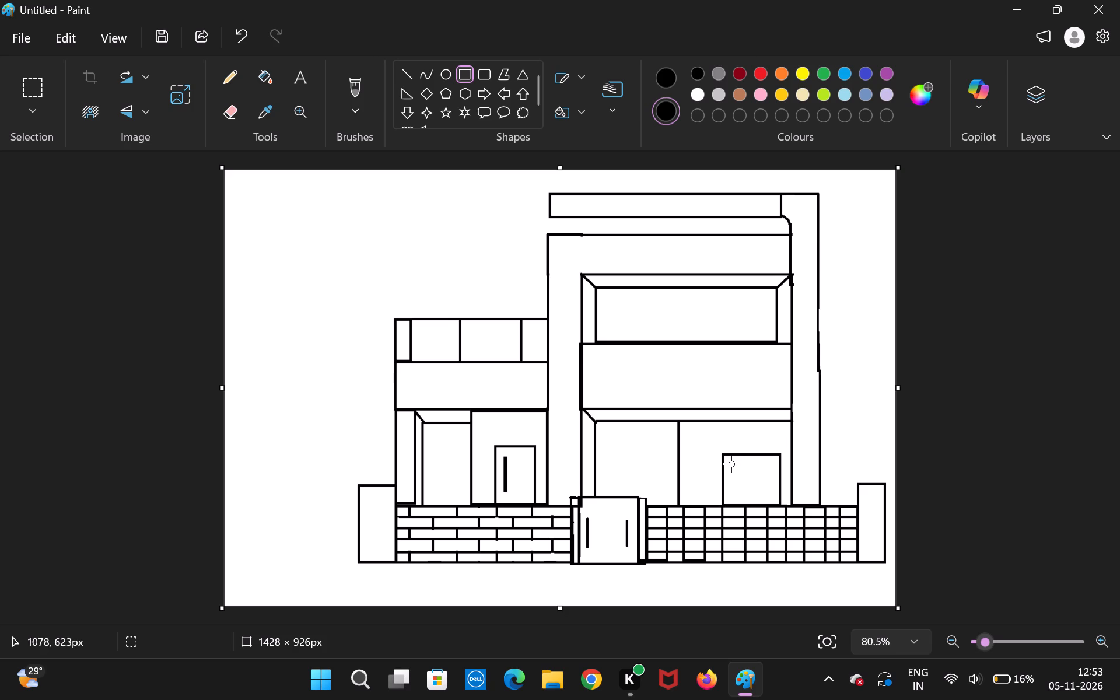
# Draw a smaller rectangle about 89 × 84 px inside the new rectangle, leaving a frame around it.
pyautogui.moveTo(731, 464); pyautogui.dragTo(771, 503, button='right')
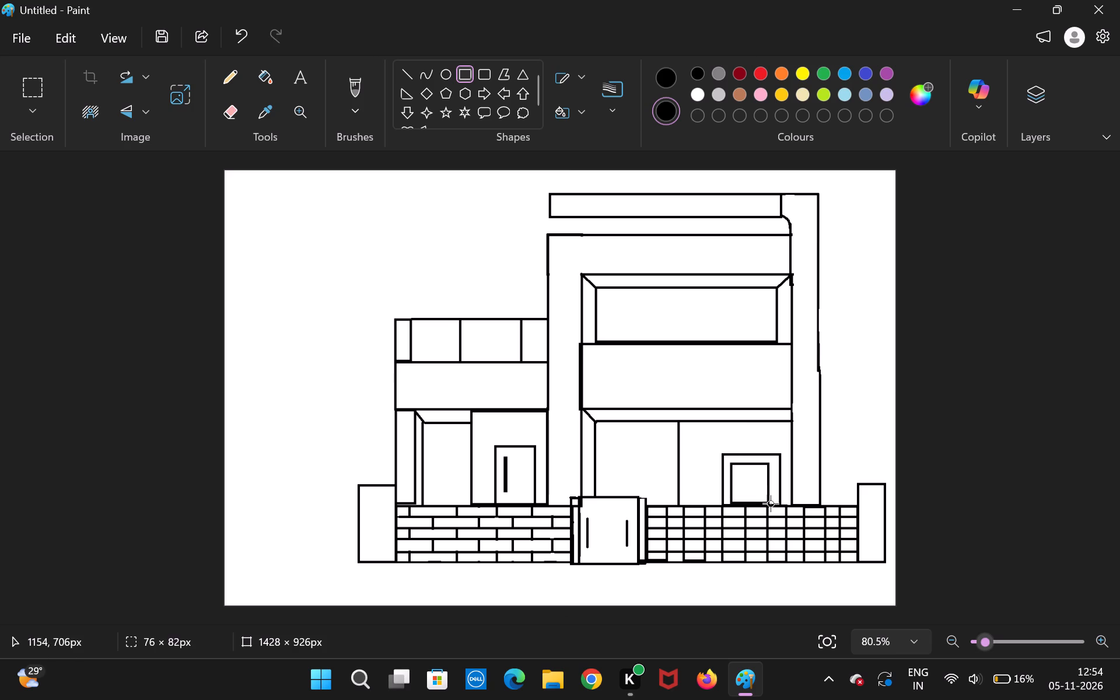
pyautogui.moveTo(771, 503); pyautogui.dragTo(773, 503, button='right')
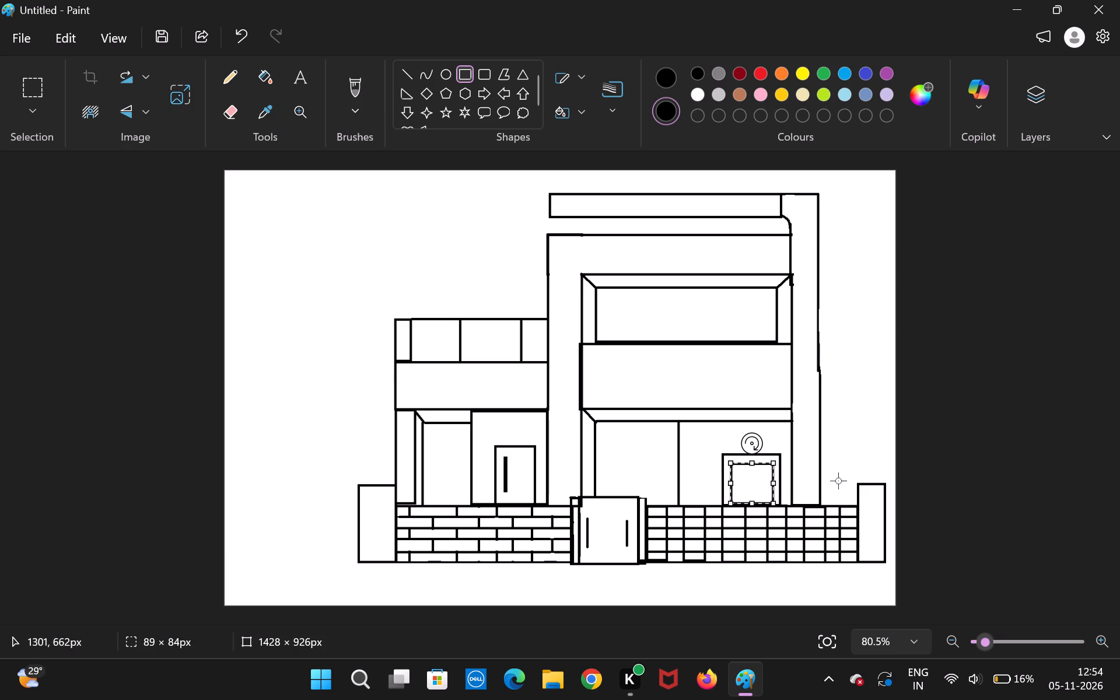
pyautogui.click(844, 479)
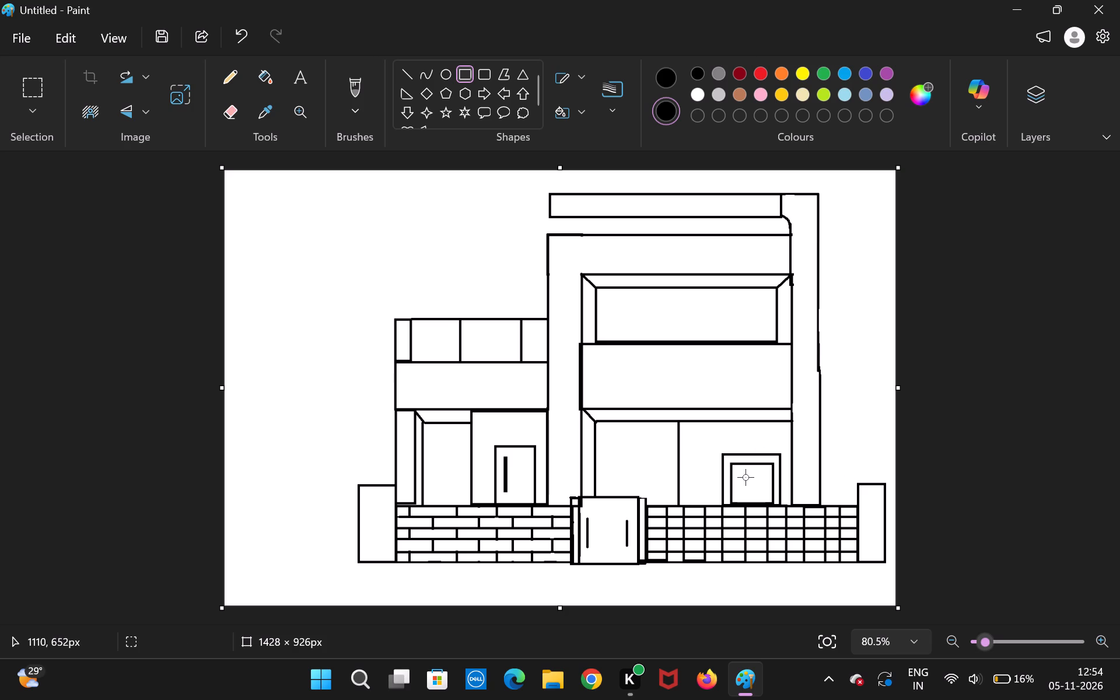
# Draw a thin vertical handle about 2 × 40 px inside the new inner rectangle, near its left edge.
pyautogui.moveTo(740, 474); pyautogui.dragTo(739, 488)
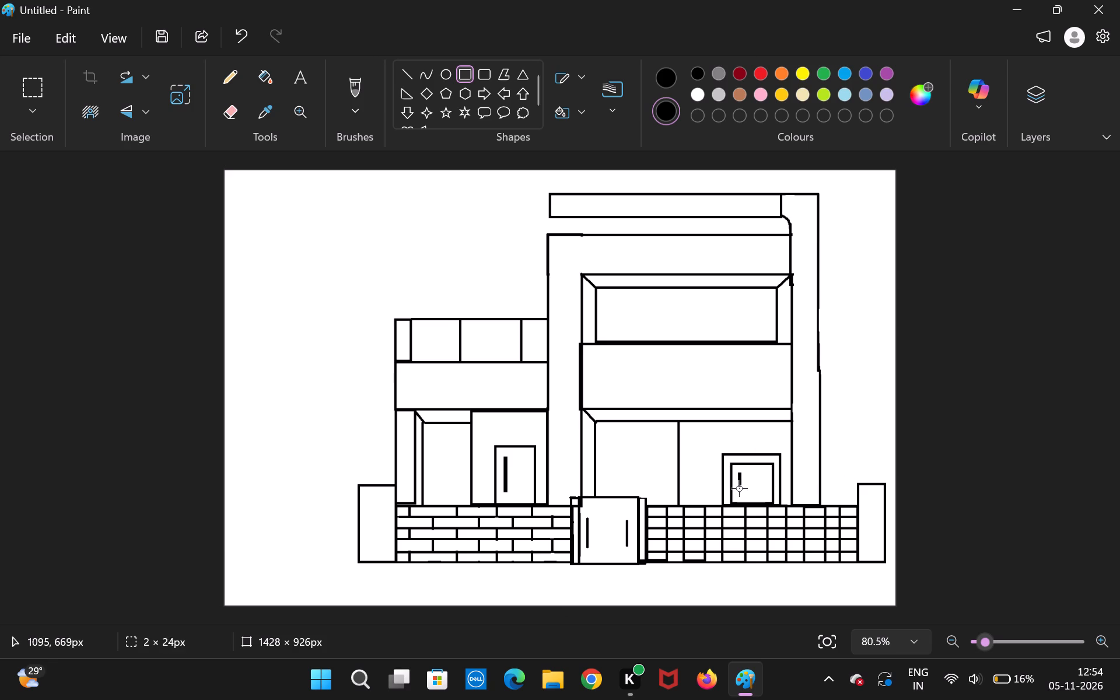
pyautogui.moveTo(739, 488); pyautogui.dragTo(739, 492)
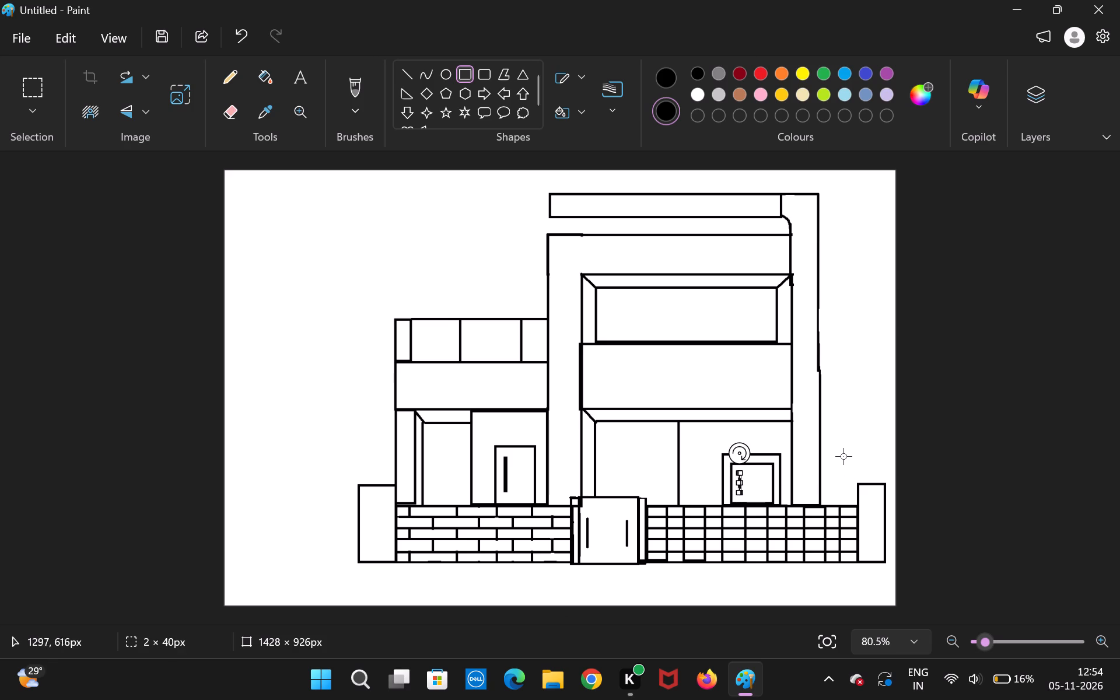
pyautogui.doubleClick(843, 456)
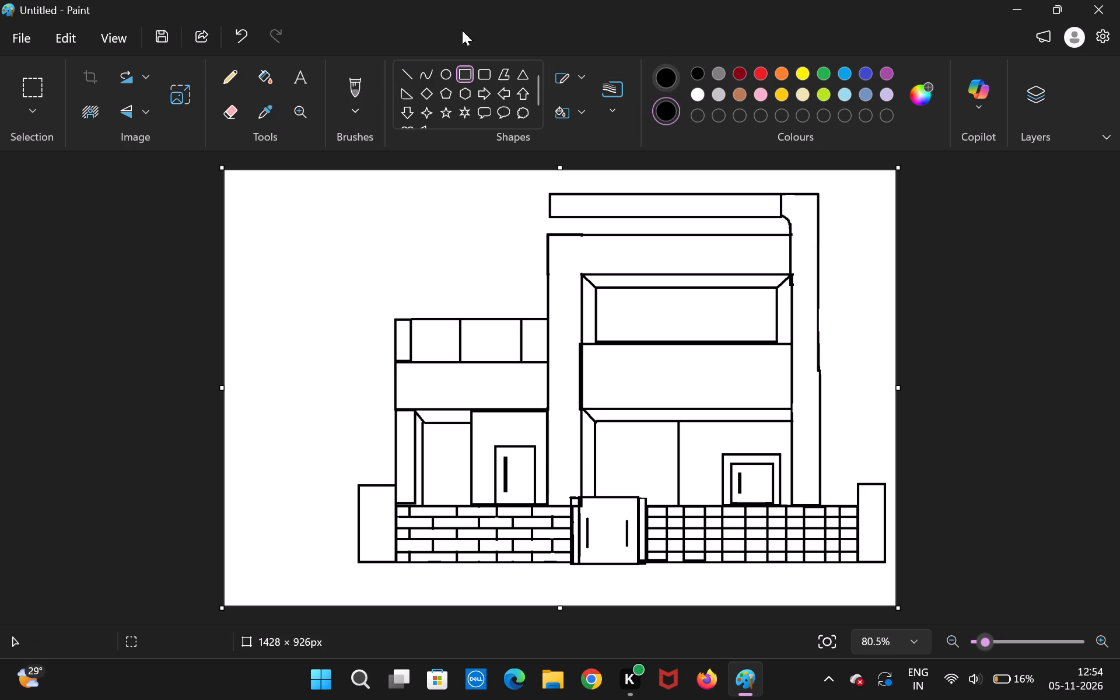
# Fill the frame between the two new rectangles with brown.
pyautogui.click(227, 113)
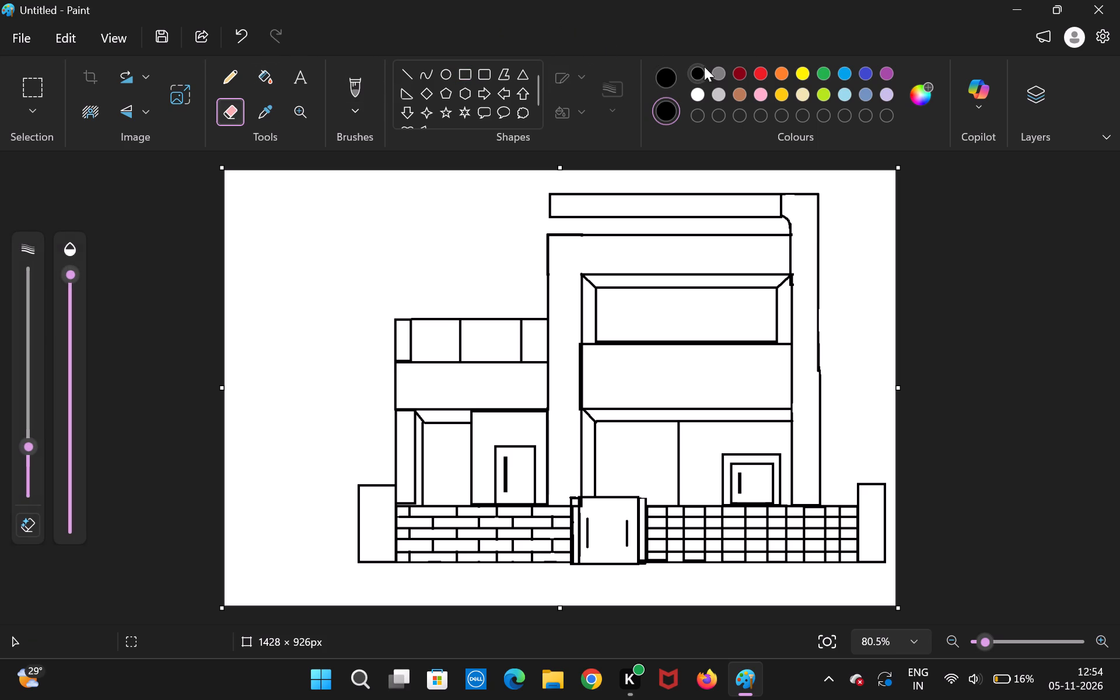
pyautogui.click(741, 93)
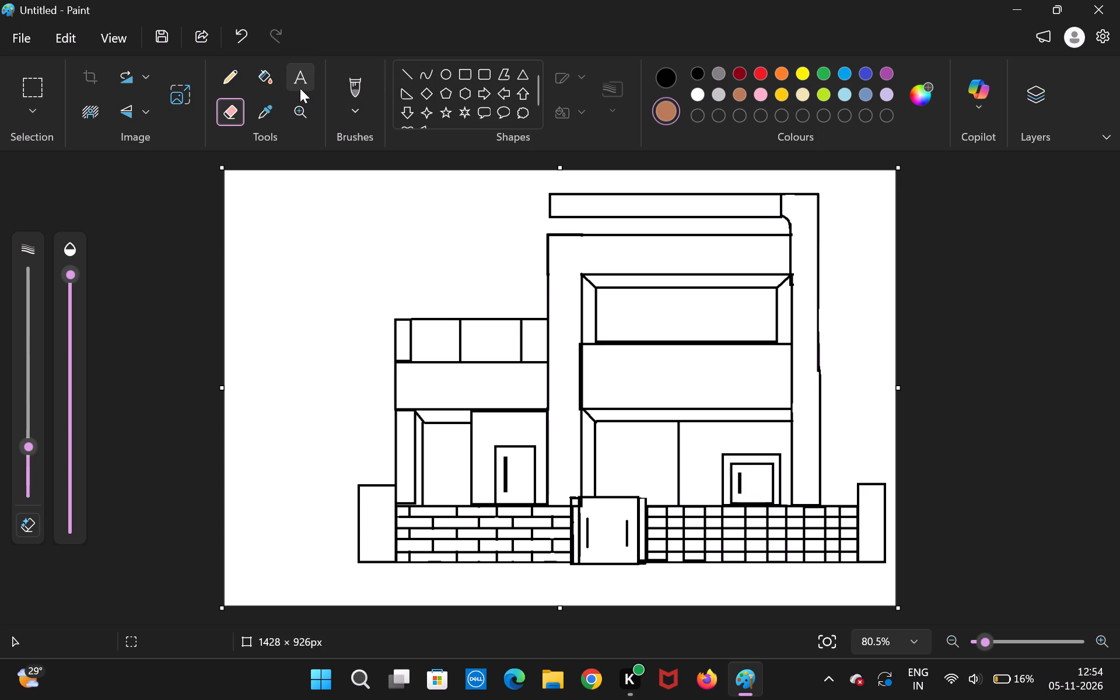
pyautogui.moveTo(281, 82); pyautogui.dragTo(270, 77)
pyautogui.click(270, 77)
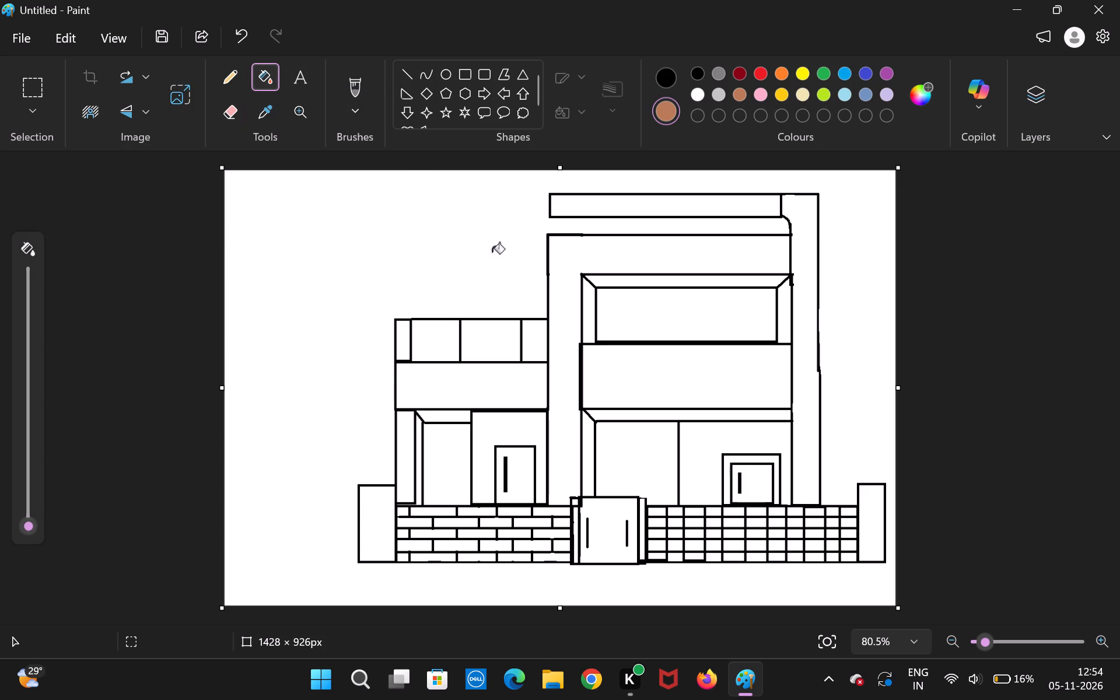
pyautogui.click(730, 461)
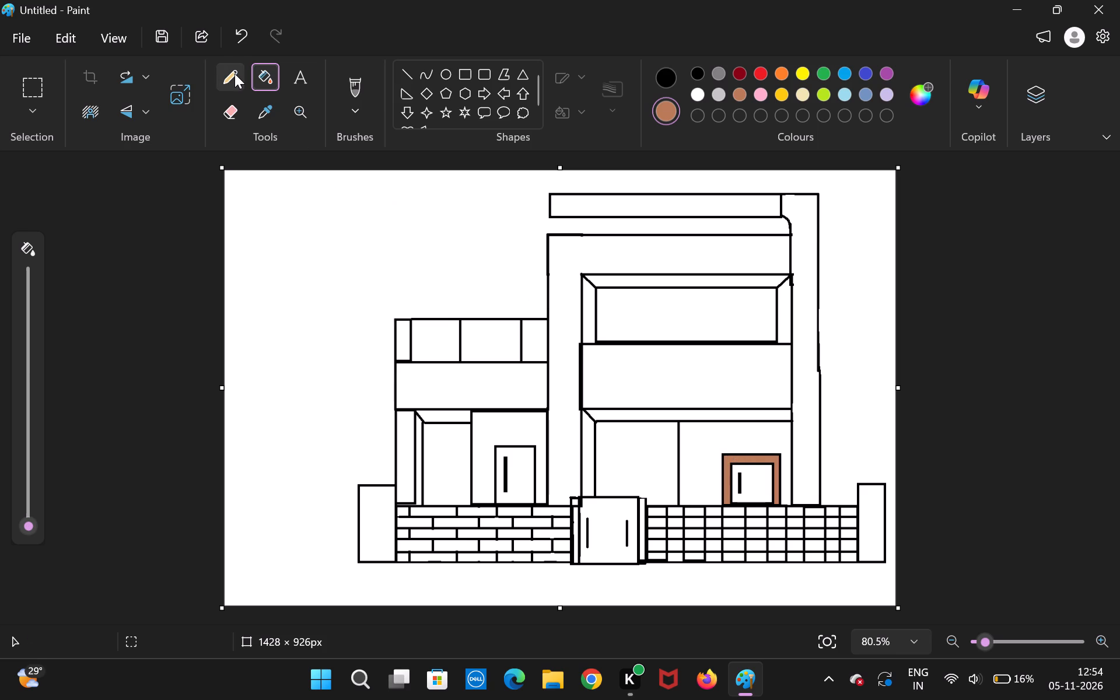
# Draw a rectangle about 67 × 69 px behind the gate's upper-right corner, its base on the top line of the brick wall.
pyautogui.click(458, 76)
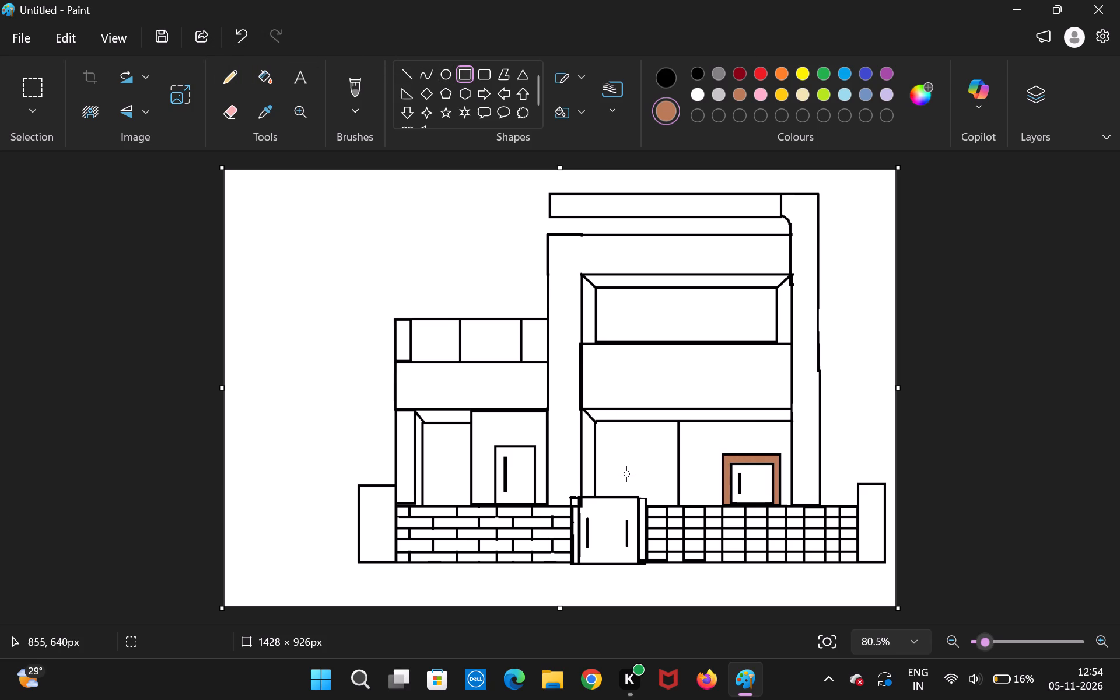
pyautogui.moveTo(626, 474); pyautogui.dragTo(656, 504, button='right')
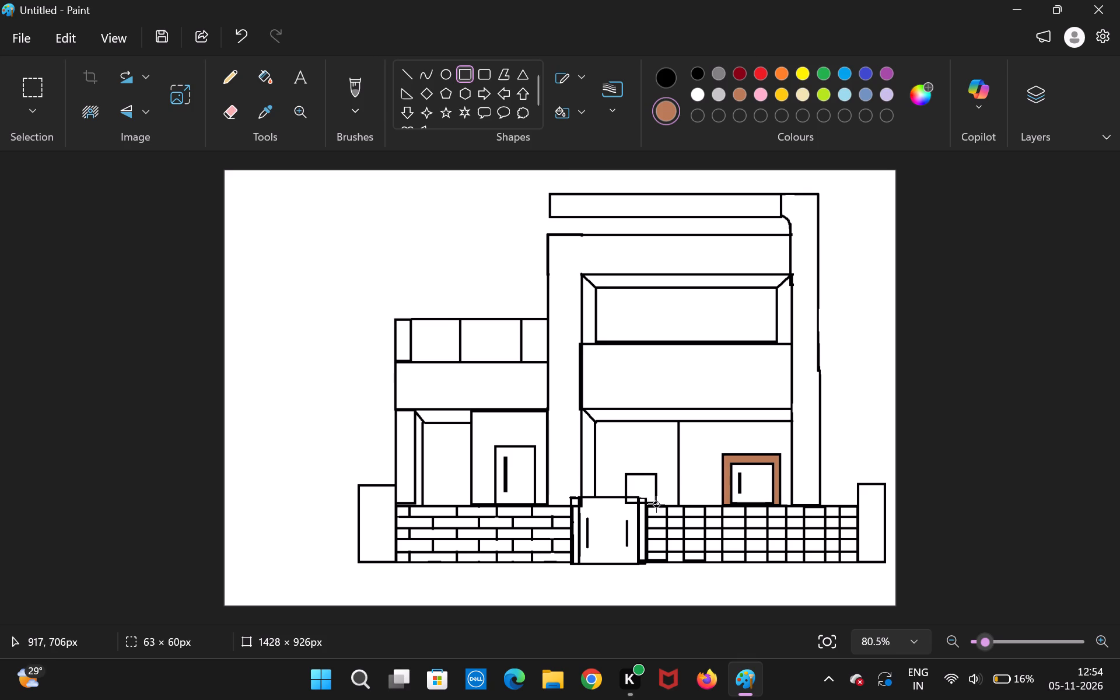
pyautogui.moveTo(656, 504); pyautogui.dragTo(657, 506, button='right')
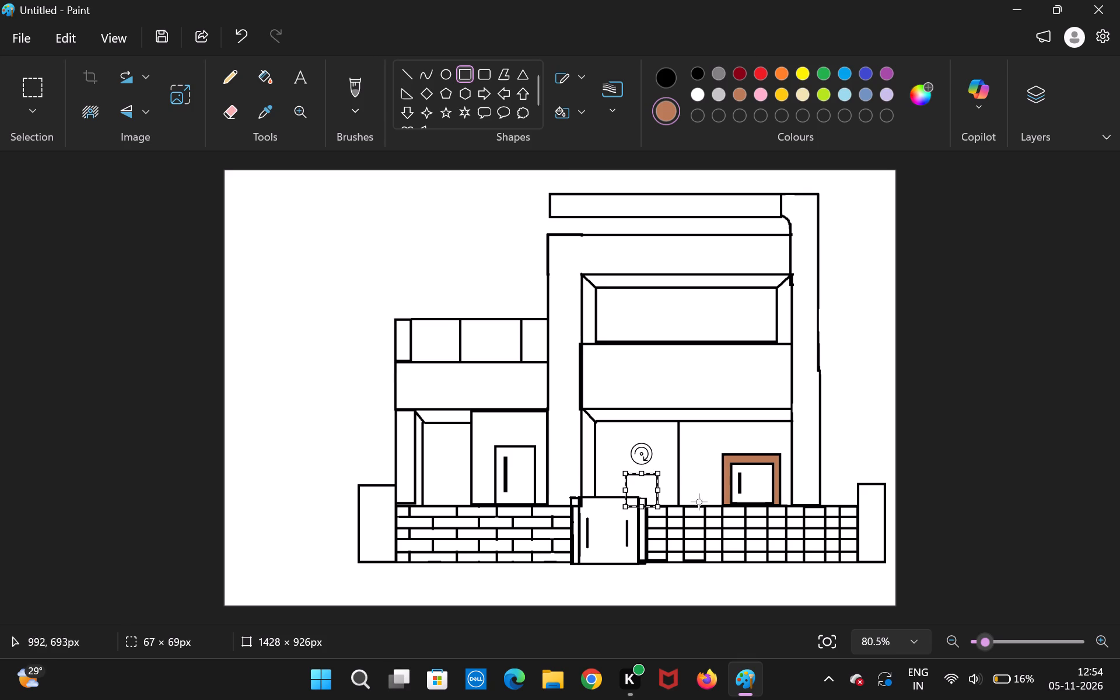
# Erase the stray line stub inside the gate's upper-left corner.
pyautogui.tripleClick(1105, 640)
pyautogui.tripleClick(1105, 640)
pyautogui.click(1105, 640)
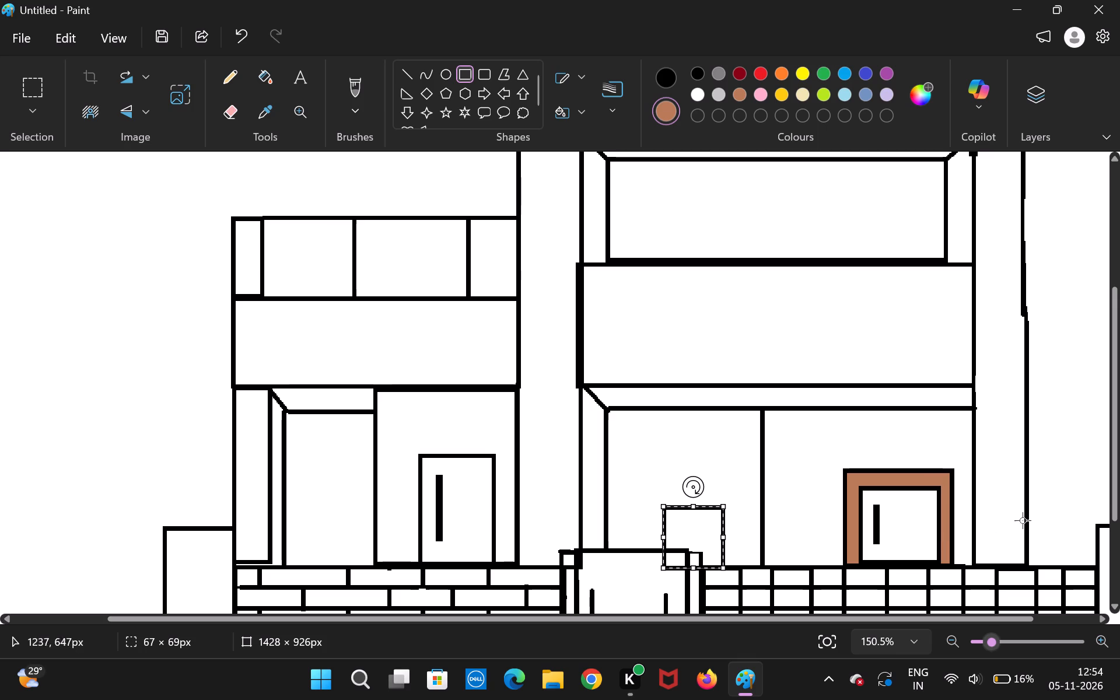
pyautogui.tripleClick(1114, 601)
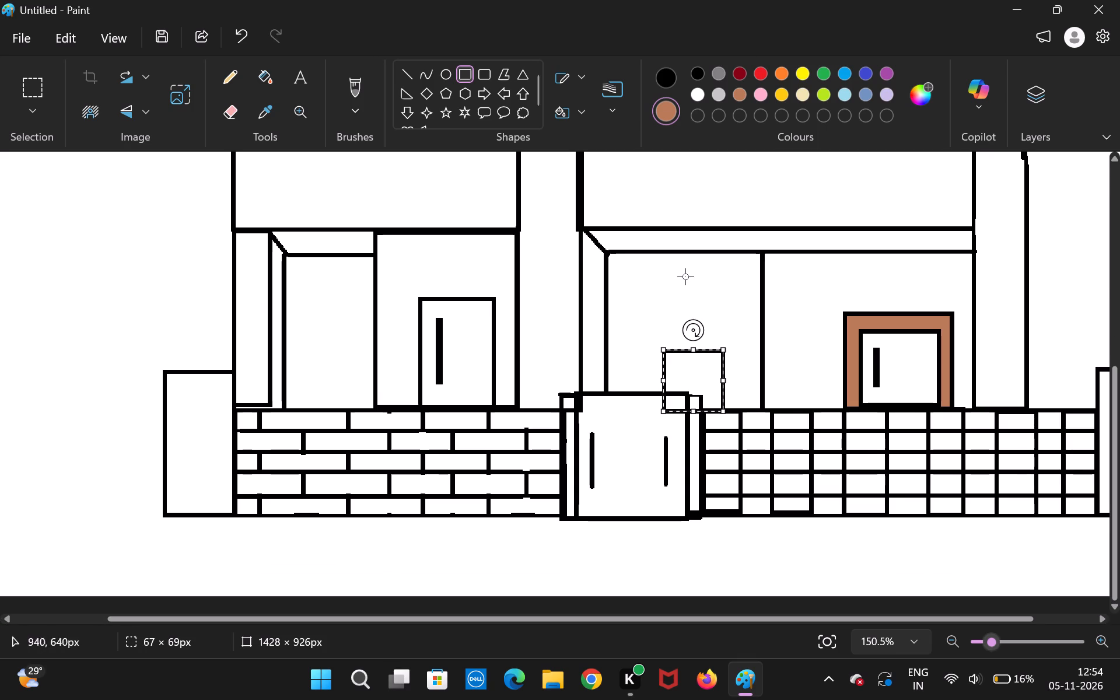
pyautogui.click(228, 106)
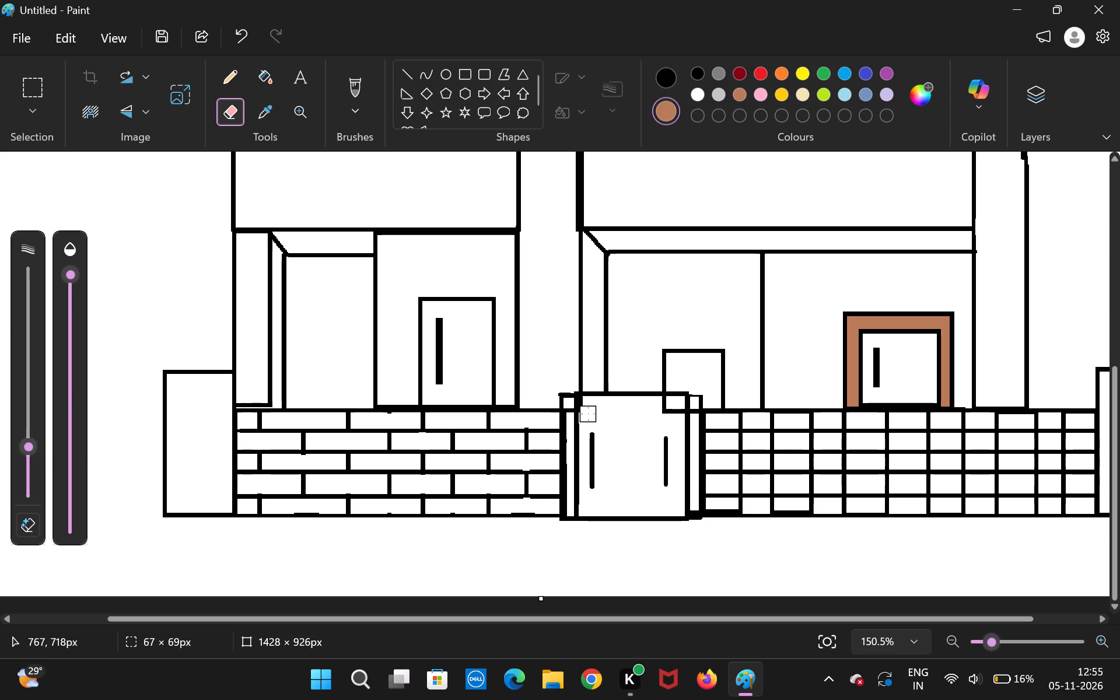
pyautogui.moveTo(588, 414); pyautogui.dragTo(587, 404)
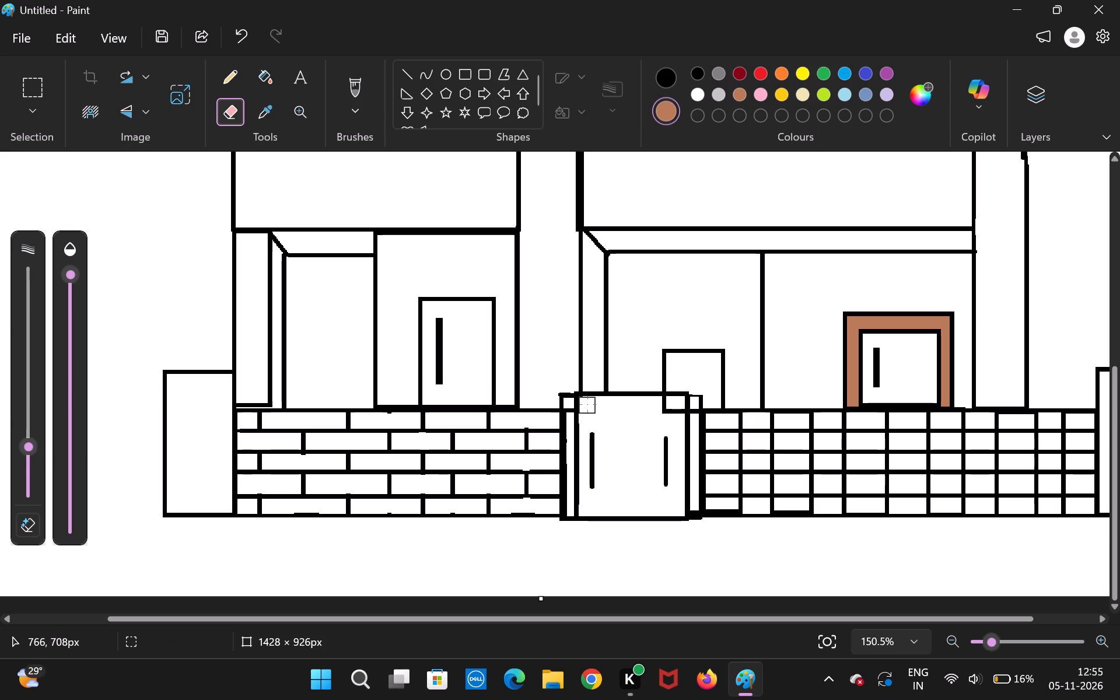
pyautogui.moveTo(587, 404); pyautogui.dragTo(588, 405)
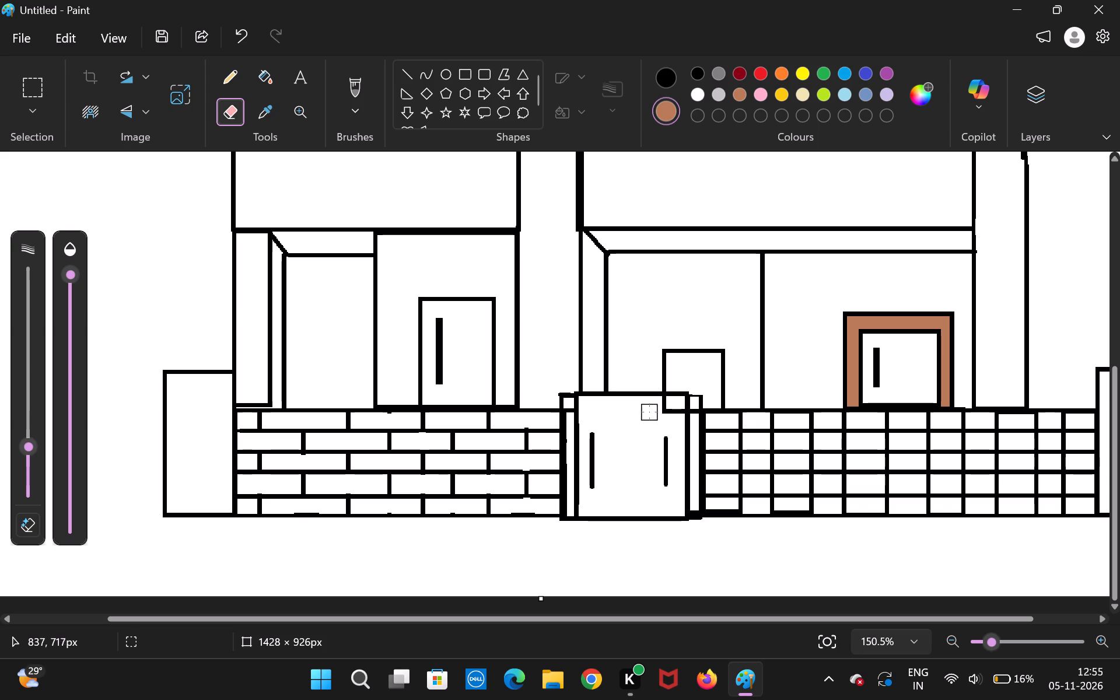
# Erase the small rectangle's lines where they overlap the inside of the gate's upper-right corner.
pyautogui.moveTo(653, 404); pyautogui.dragTo(660, 404)
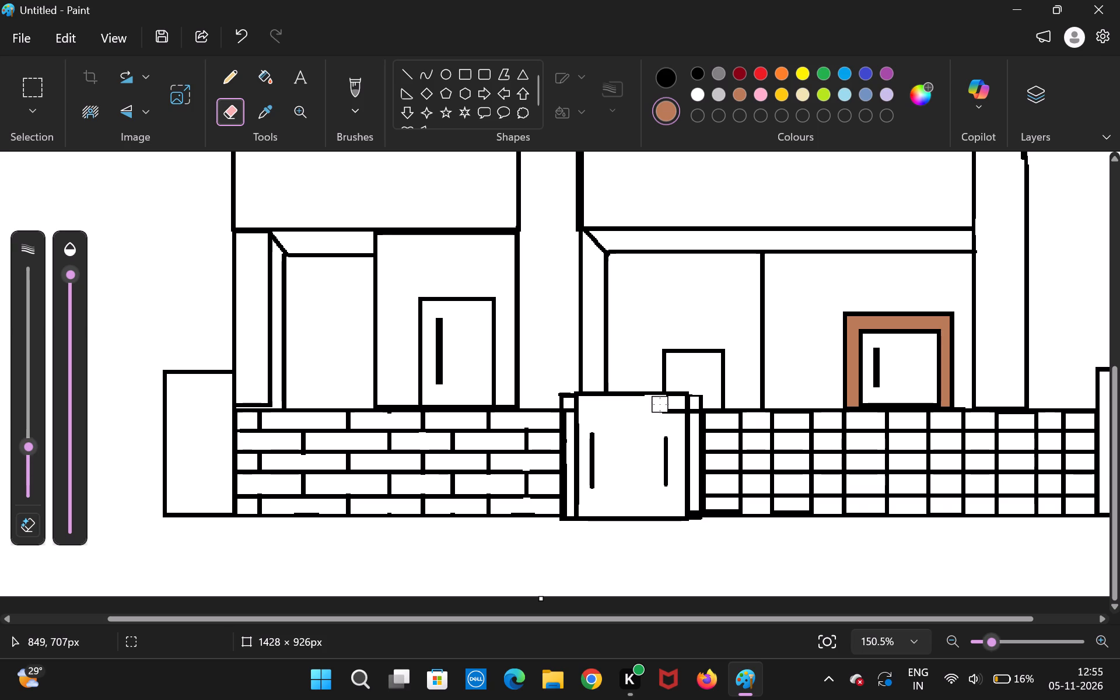
pyautogui.moveTo(660, 404); pyautogui.dragTo(661, 409)
pyautogui.hotkey('ctrl', 'z')
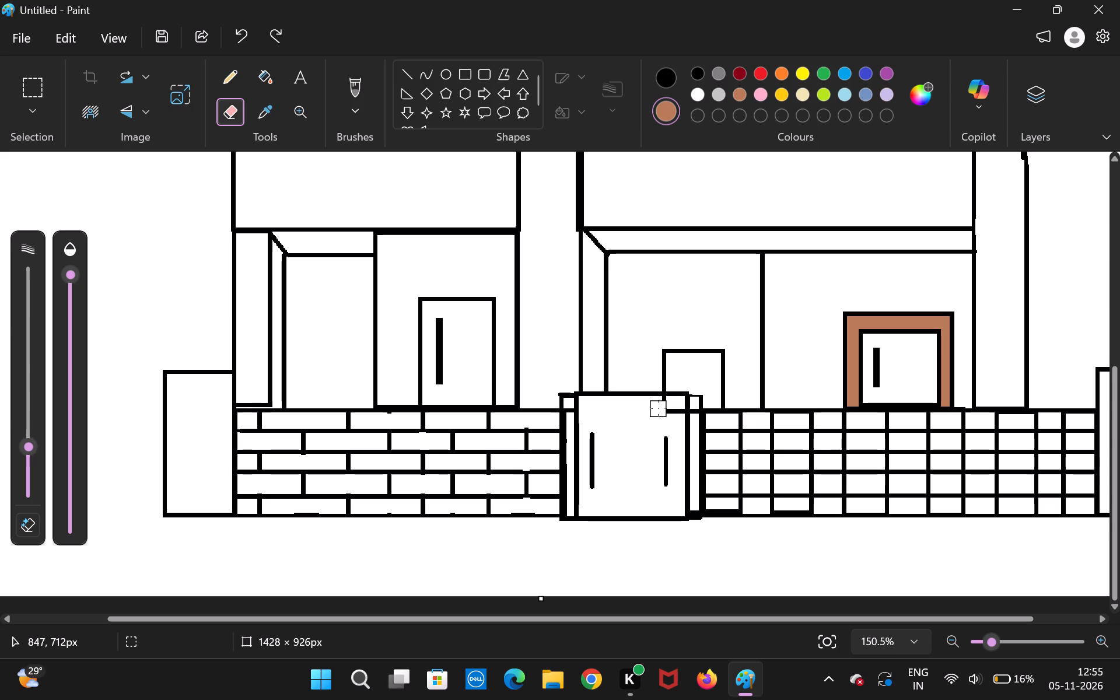
pyautogui.click(658, 407)
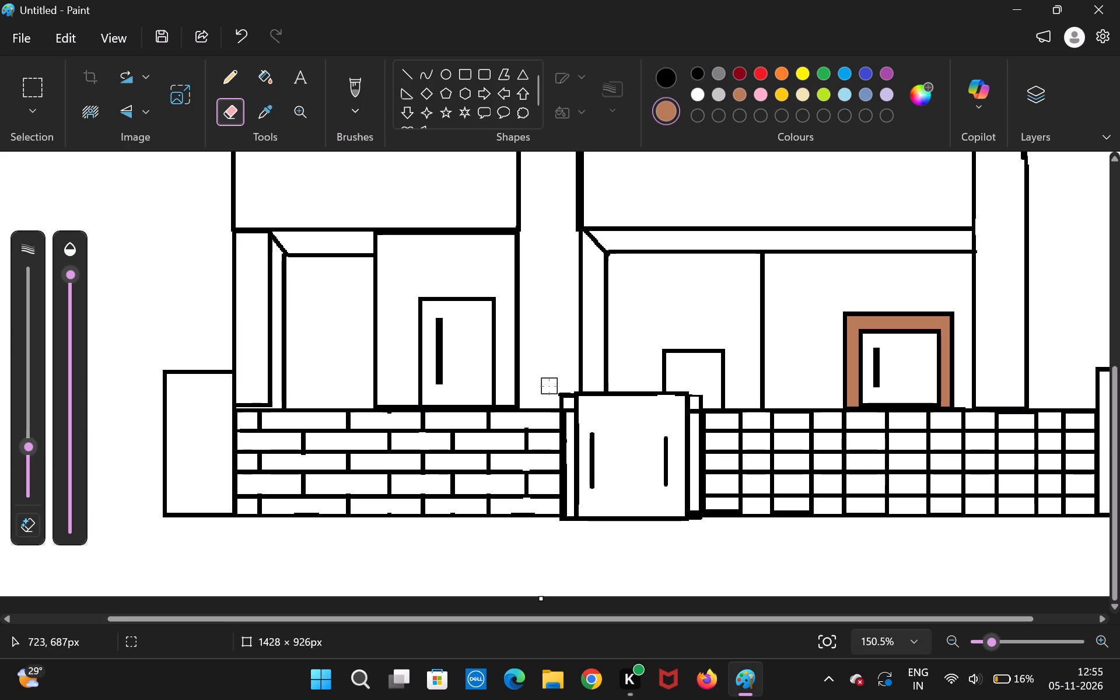
# Erase the rough, overhanging line edge along the top of the gate's left post.
pyautogui.moveTo(549, 385); pyautogui.dragTo(553, 383)
pyautogui.moveTo(553, 383); pyautogui.dragTo(557, 386)
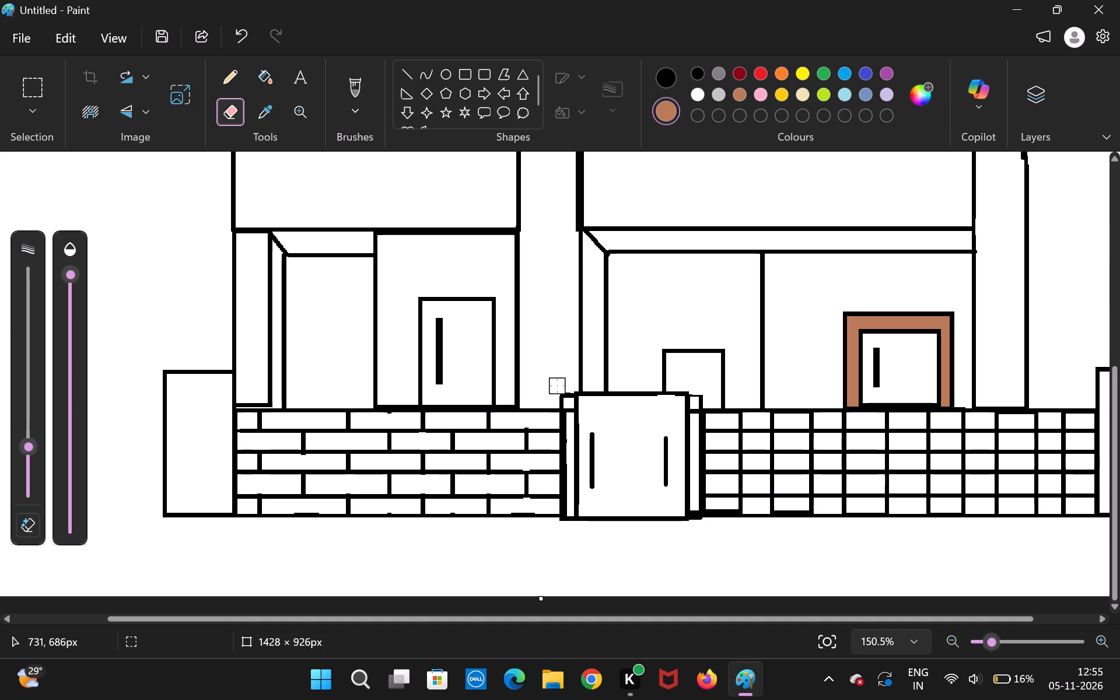
pyautogui.moveTo(557, 386); pyautogui.dragTo(565, 386)
pyautogui.moveTo(565, 386); pyautogui.dragTo(566, 387)
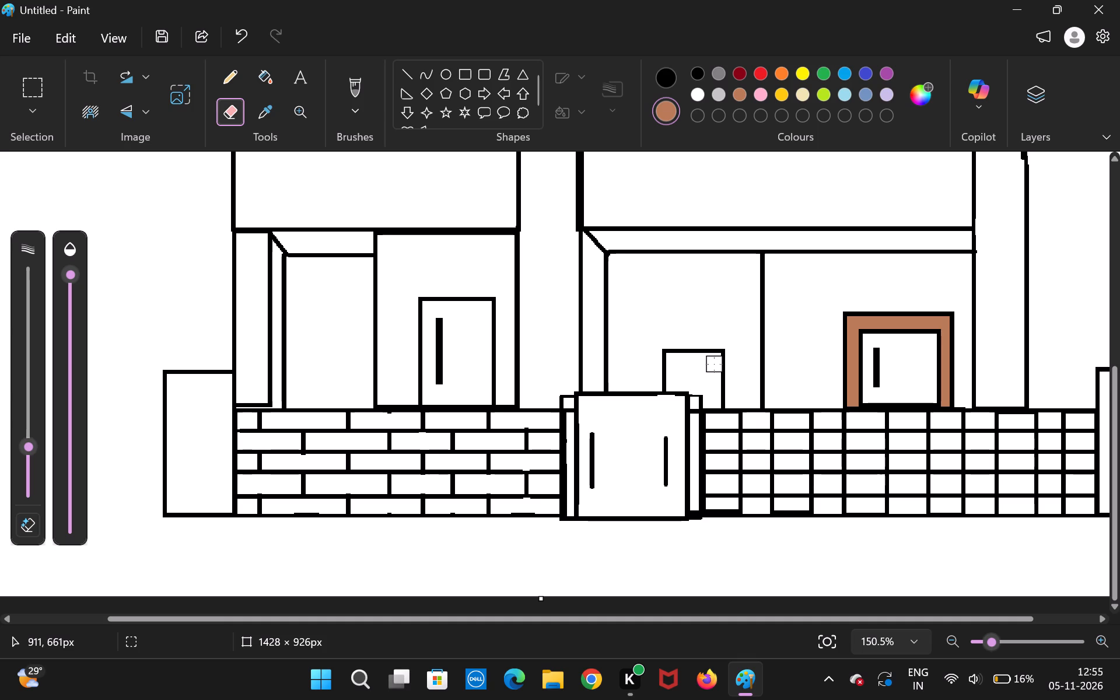
pyautogui.click(677, 281)
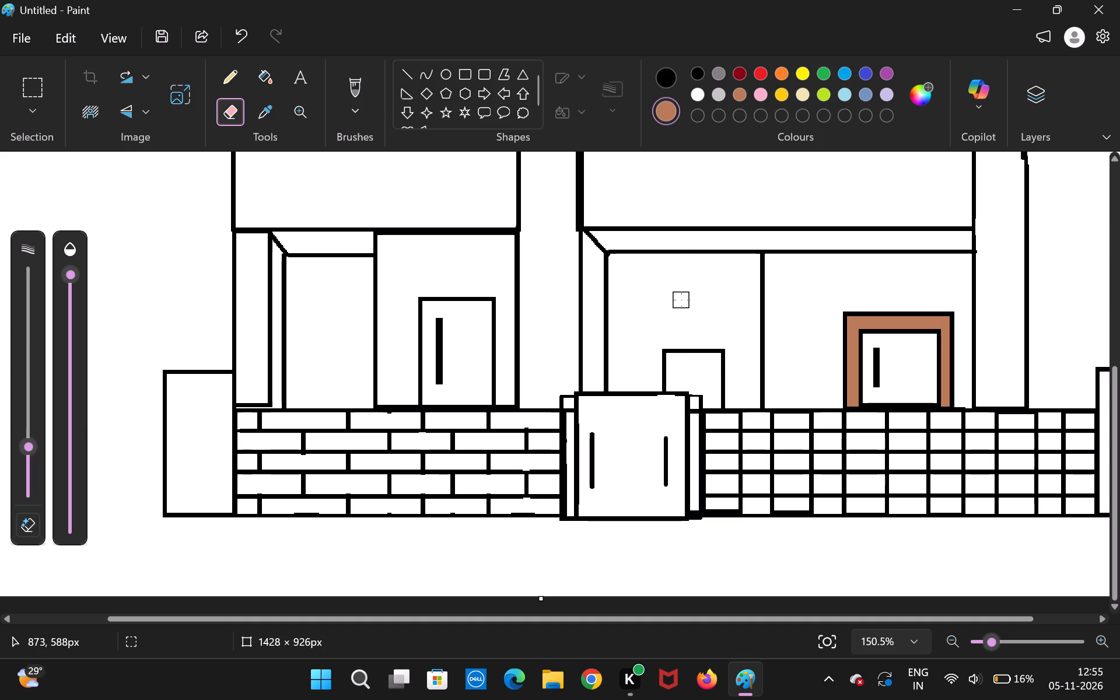
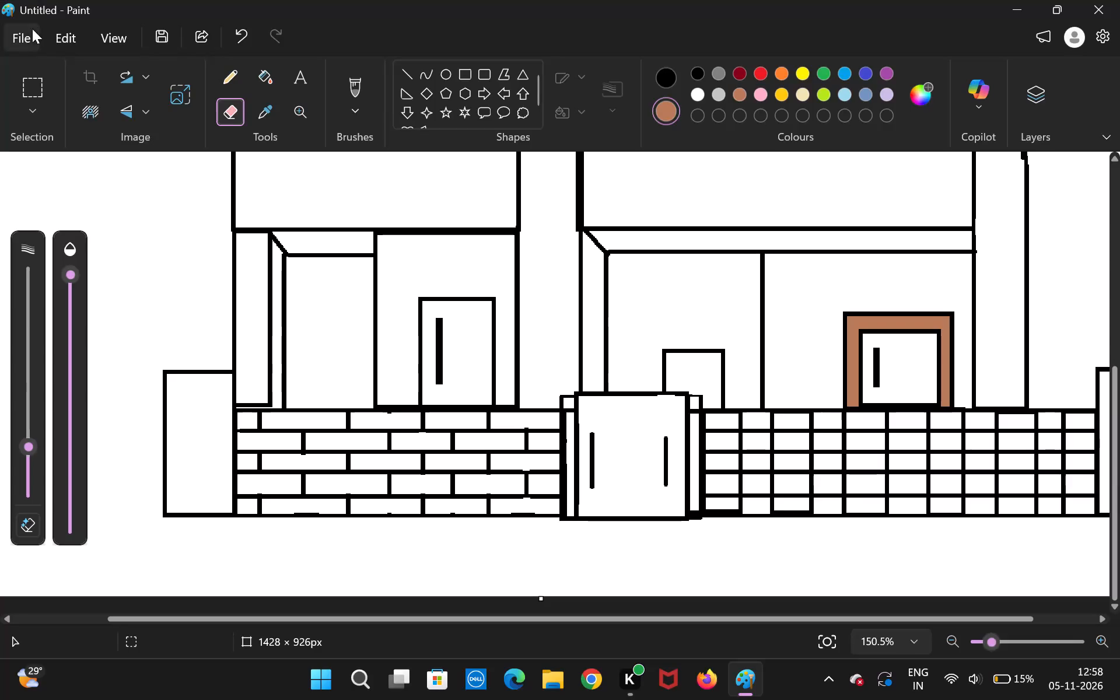
# Save the house drawing as a JPEG picture named bbbb in the Desktop folder.
pyautogui.click(37, 39)
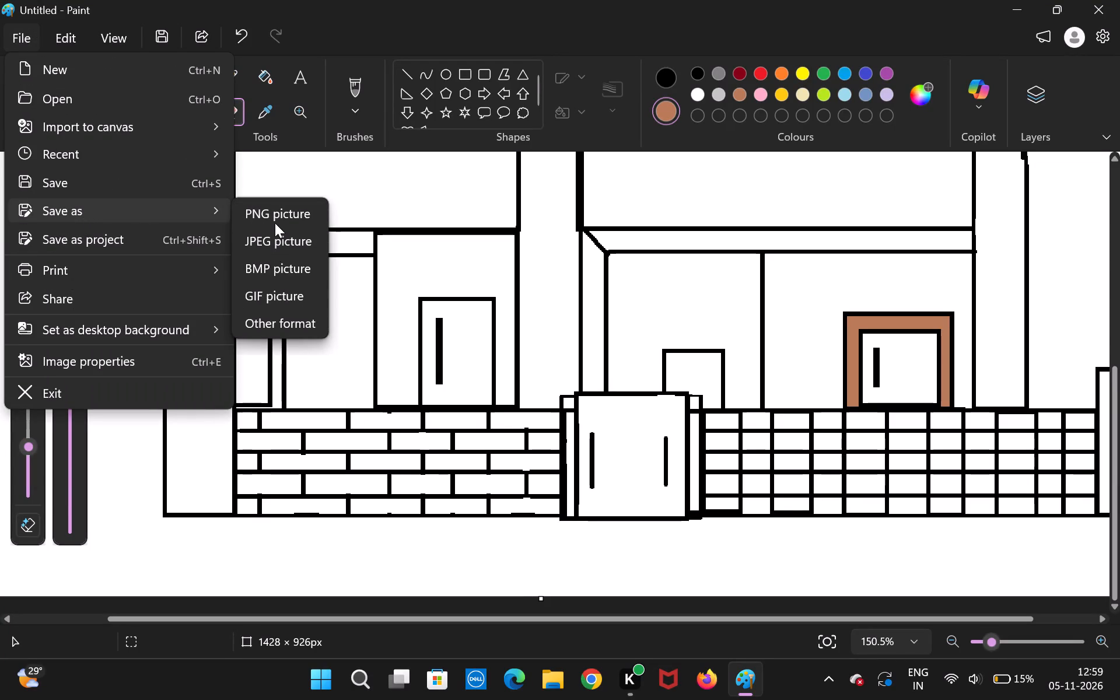
pyautogui.click(276, 242)
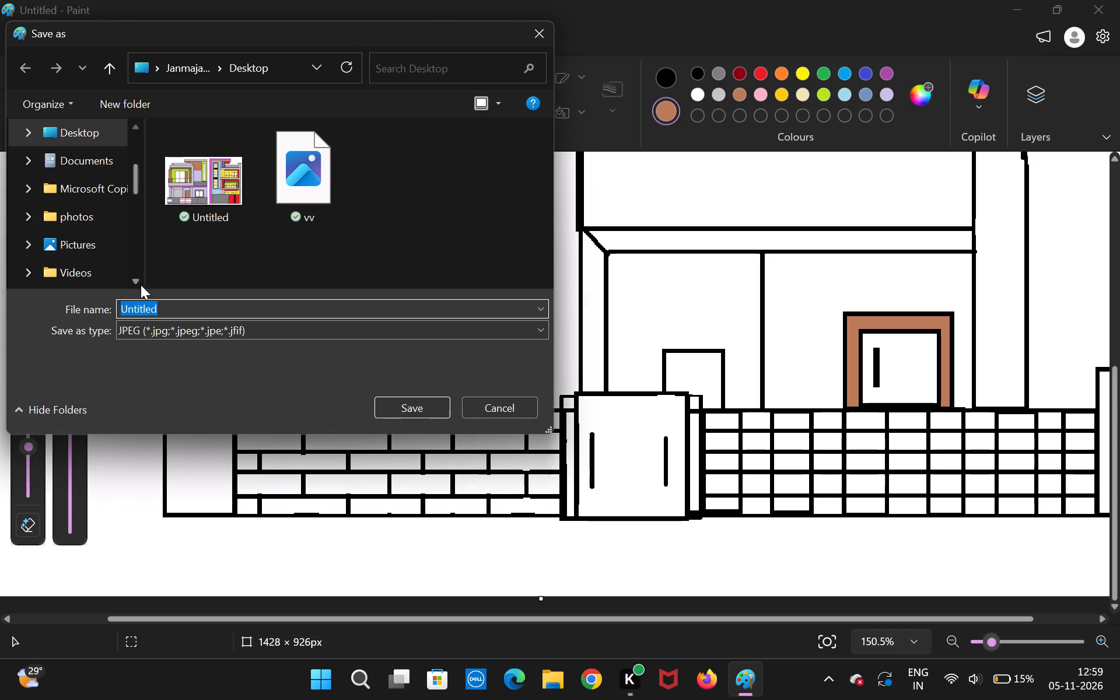
pyautogui.tripleClick(135, 285)
pyautogui.moveTo(135, 285); pyautogui.dragTo(65, 229)
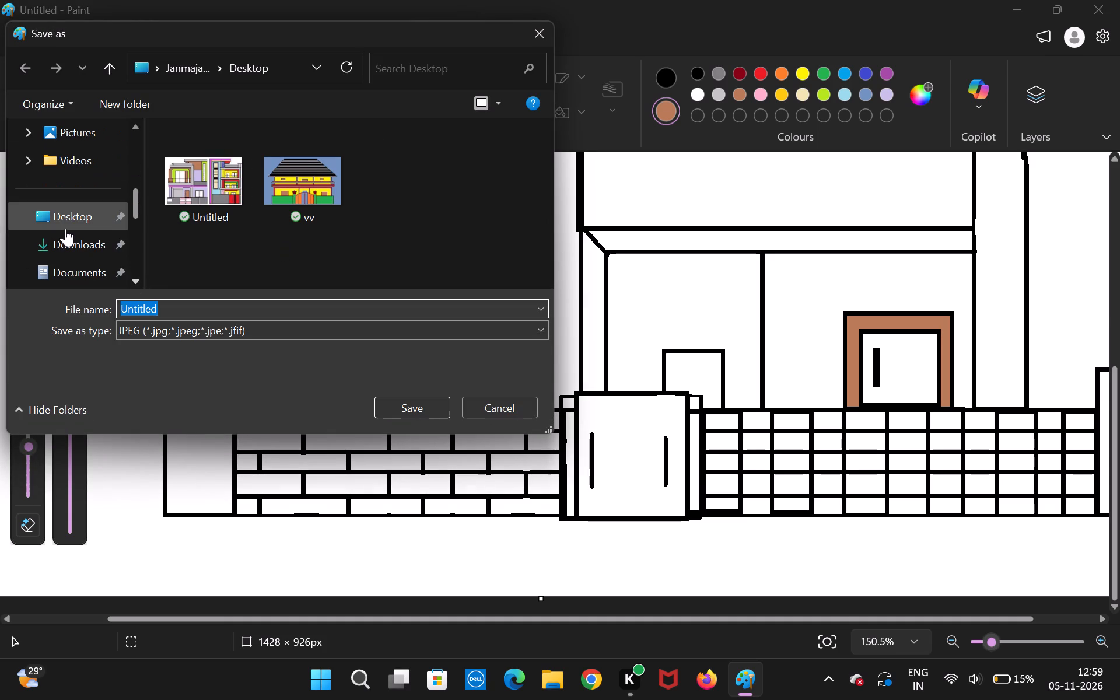
pyautogui.tripleClick(65, 229)
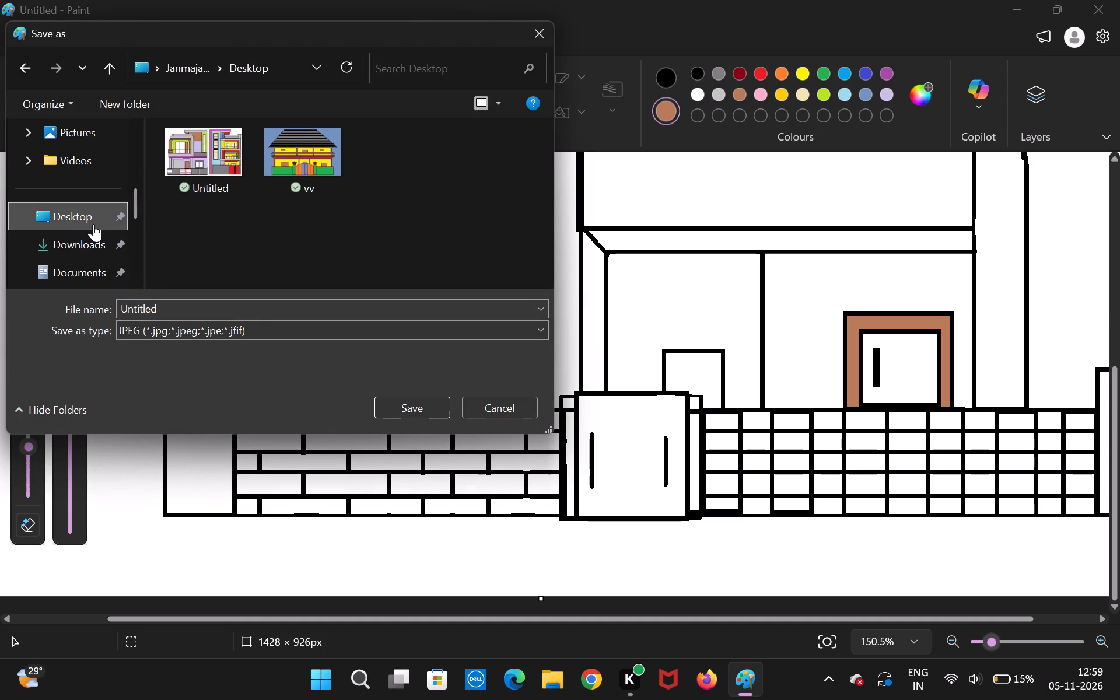
pyautogui.click(93, 224)
pyautogui.click(93, 224)
pyautogui.moveTo(93, 224); pyautogui.dragTo(180, 304)
pyautogui.click(180, 304)
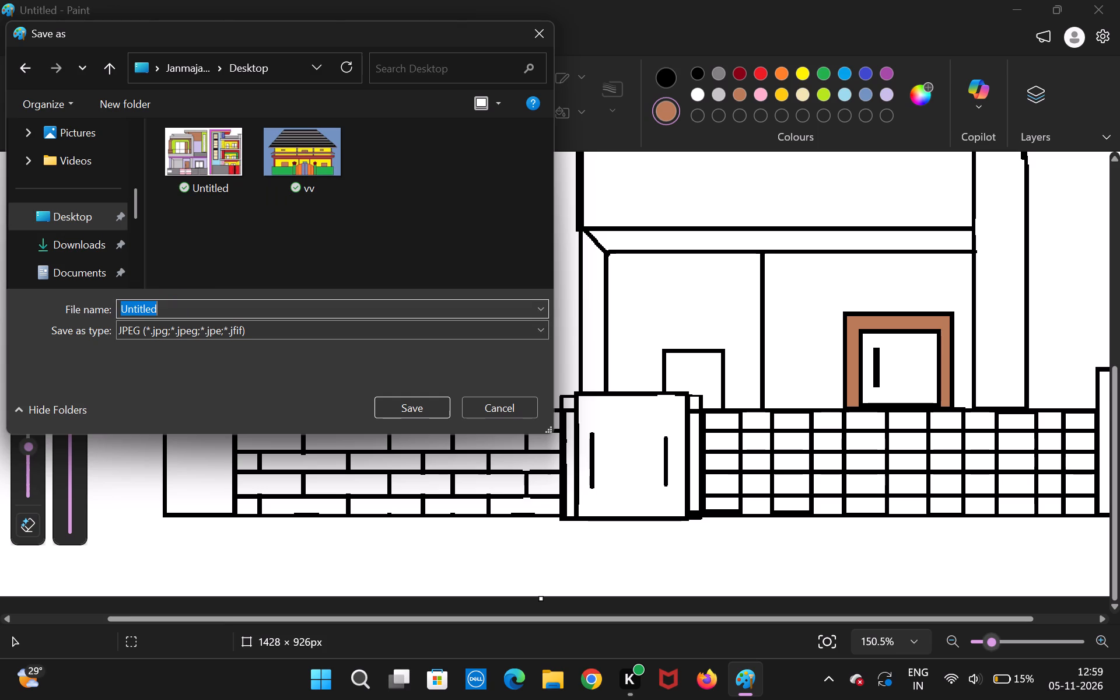
pyautogui.write('bbbb')
pyautogui.press('Return')
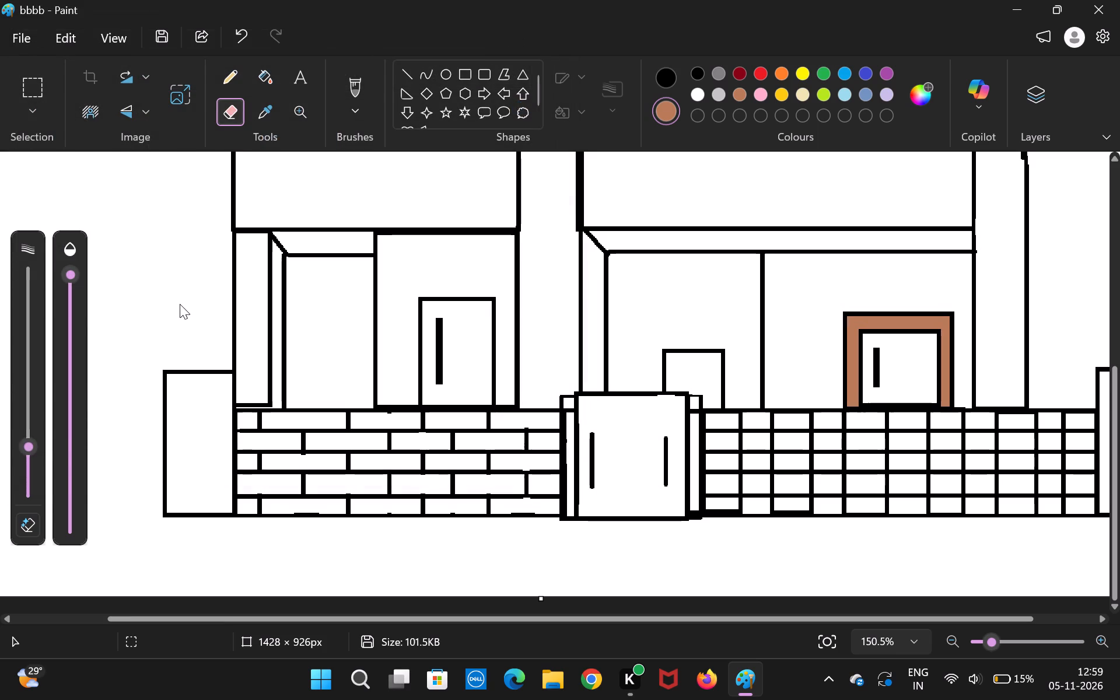